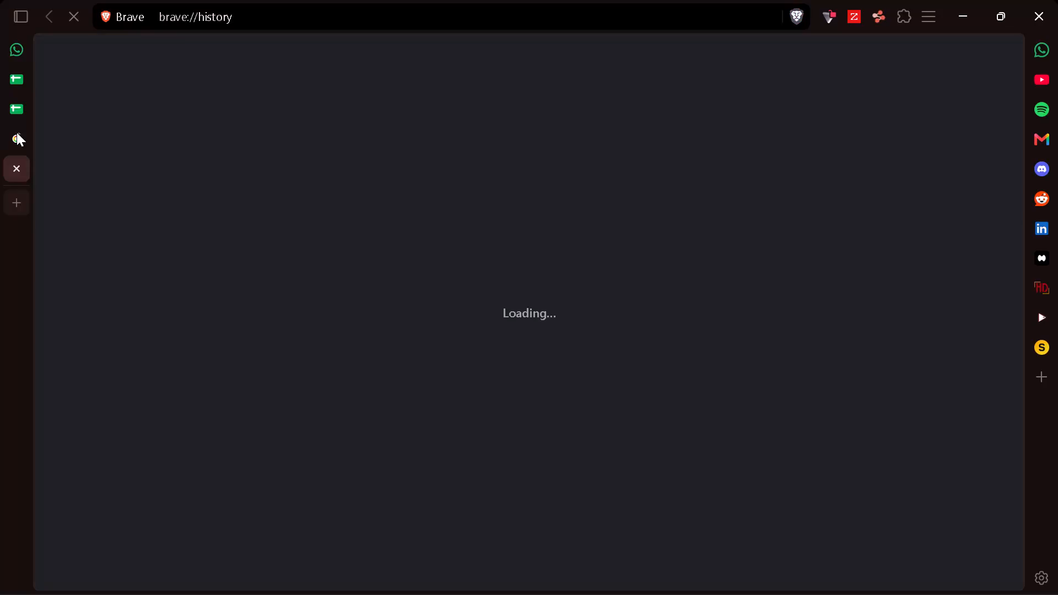
# Search the browsing history for klenty and open the Klenty Leads New spreadsheet, dismissing the account notice.
pyautogui.write('klemty')
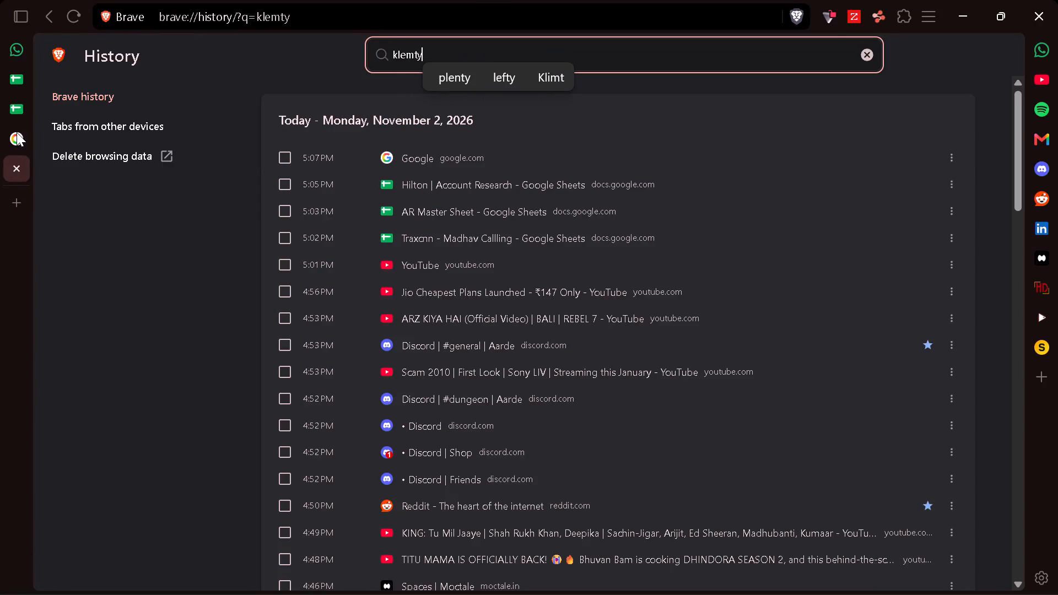
pyautogui.press('BackSpace')
pyautogui.press('BackSpace')
pyautogui.press('BackSpace')
pyautogui.write('nty')
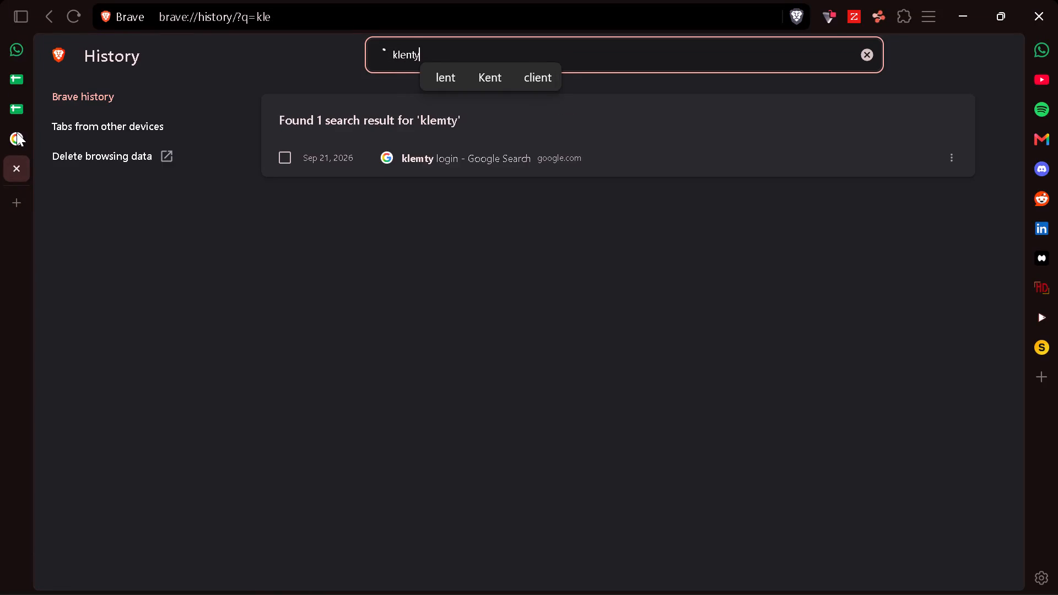
pyautogui.click(434, 160)
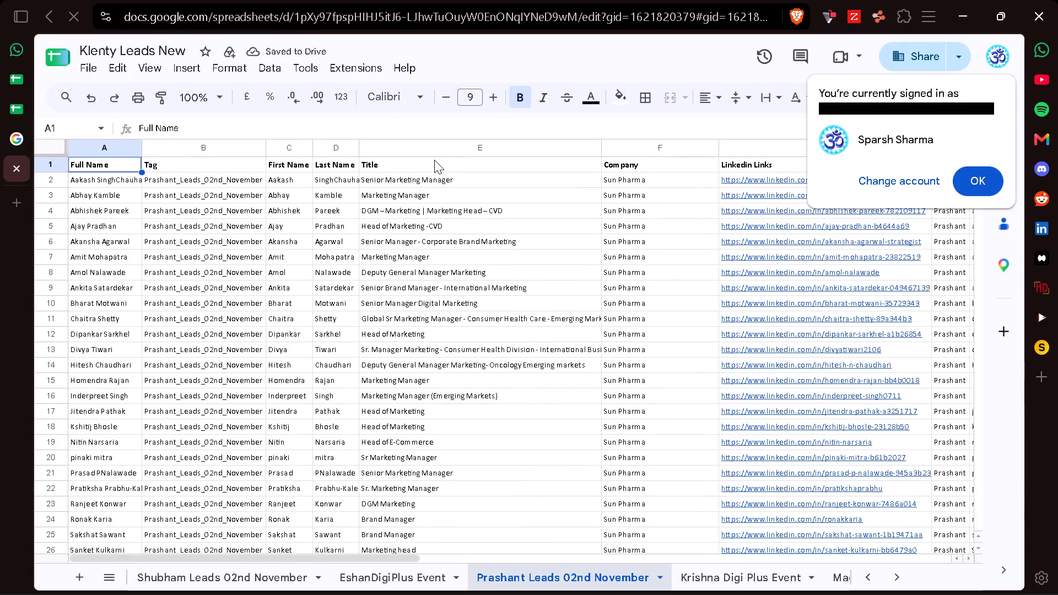
pyautogui.click(991, 181)
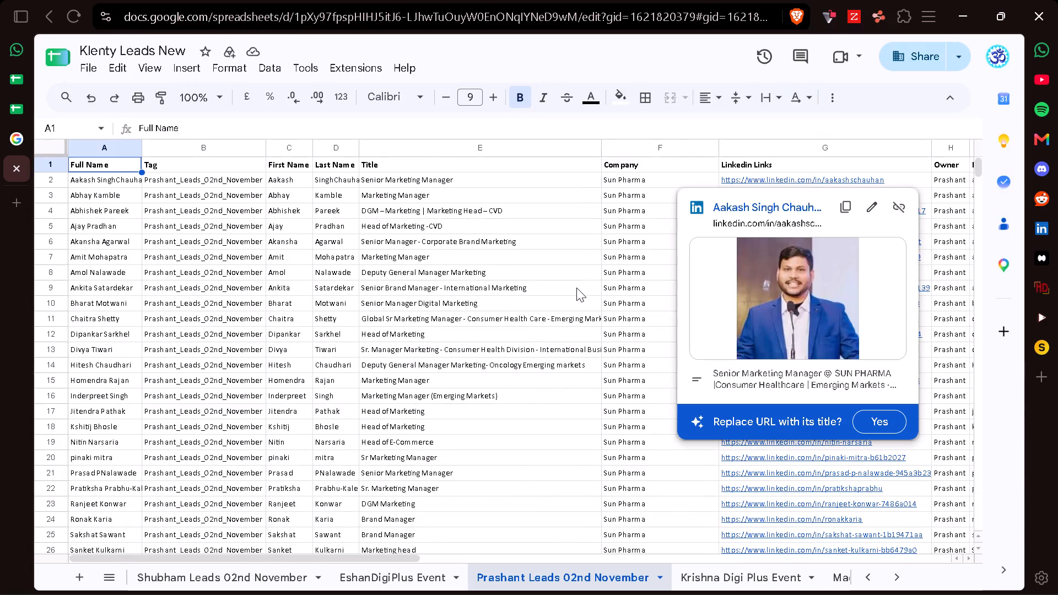
# Select the first empty Full Name cell, A30, below the Prashant Leads 02nd November entries and close the unused Google tab.
pyautogui.scroll(-3, 576, 288)
pyautogui.click(125, 357)
pyautogui.scroll(-1, 125, 357)
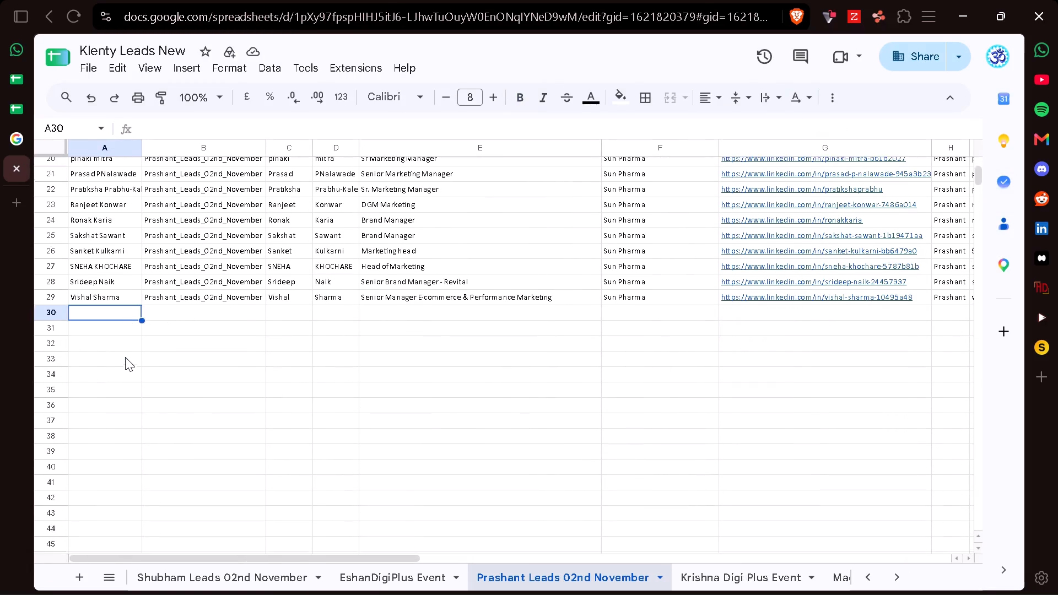
pyautogui.scroll(-1, 125, 357)
pyautogui.doubleClick(18, 134)
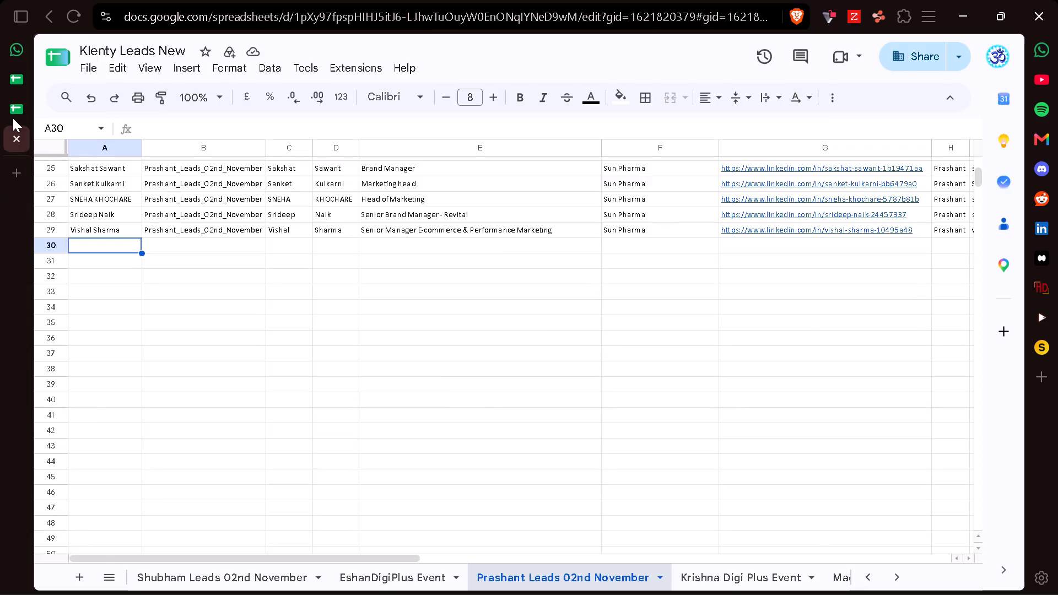
# In the Hilton Account Research spreadsheet's Contact Map, sort the contact range B5:I16 by Column B from A to Z.
pyautogui.click(12, 113)
pyautogui.hscroll(6, 313, 313)
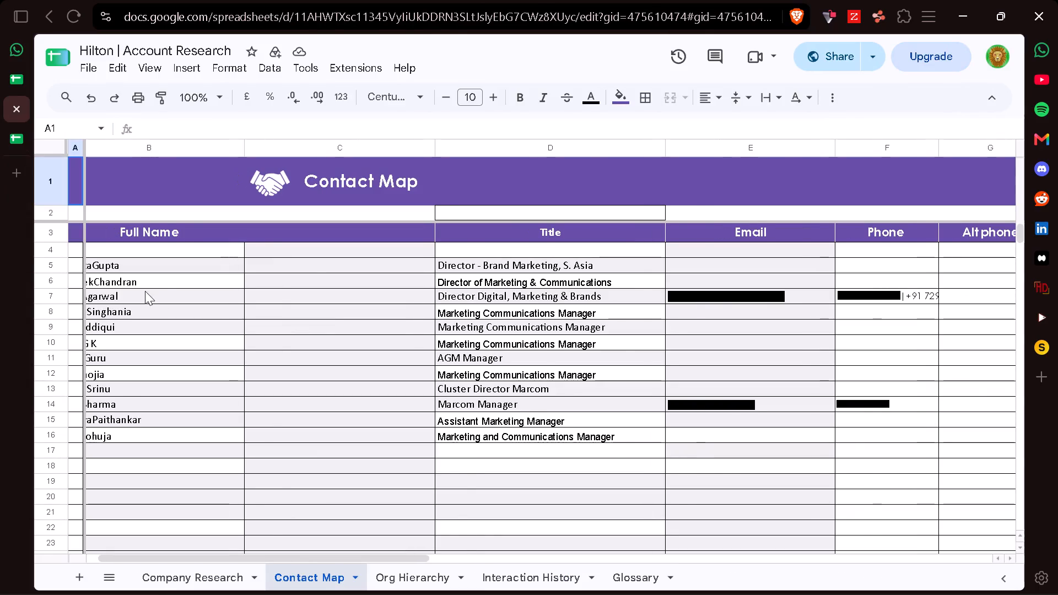
pyautogui.click(126, 268)
pyautogui.hotkey('ctrl', 'shift', 'Down')
pyautogui.hotkey('ctrl', 'shift', 'Right')
pyautogui.hotkey('ctrl', 'shift', 'Right')
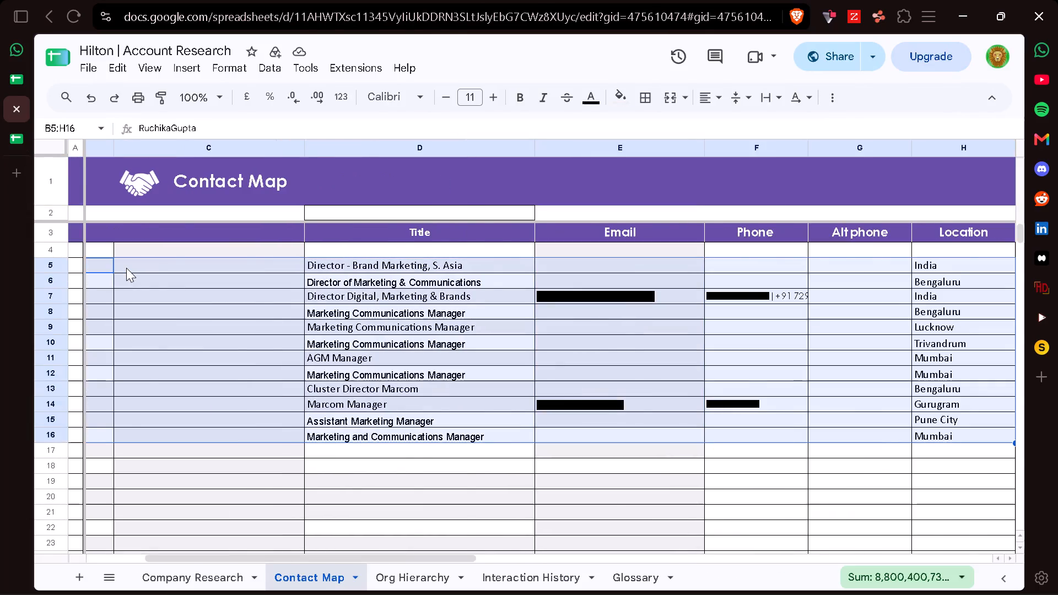
pyautogui.hotkey('ctrl', 'shift', 'Right')
pyautogui.scroll(1, 126, 268)
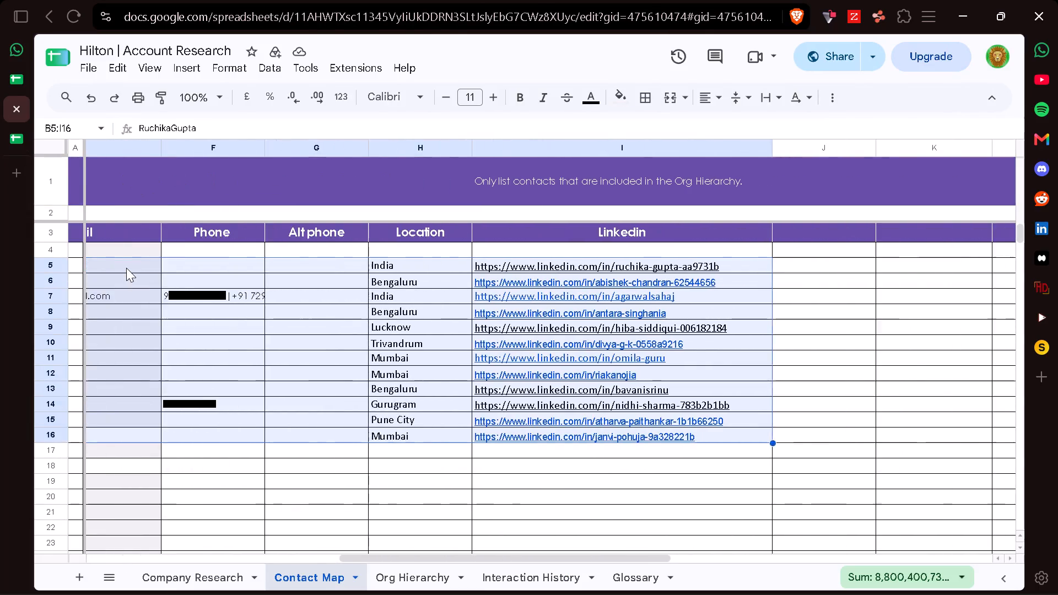
pyautogui.scroll(1, 126, 268)
pyautogui.rightClick(214, 337)
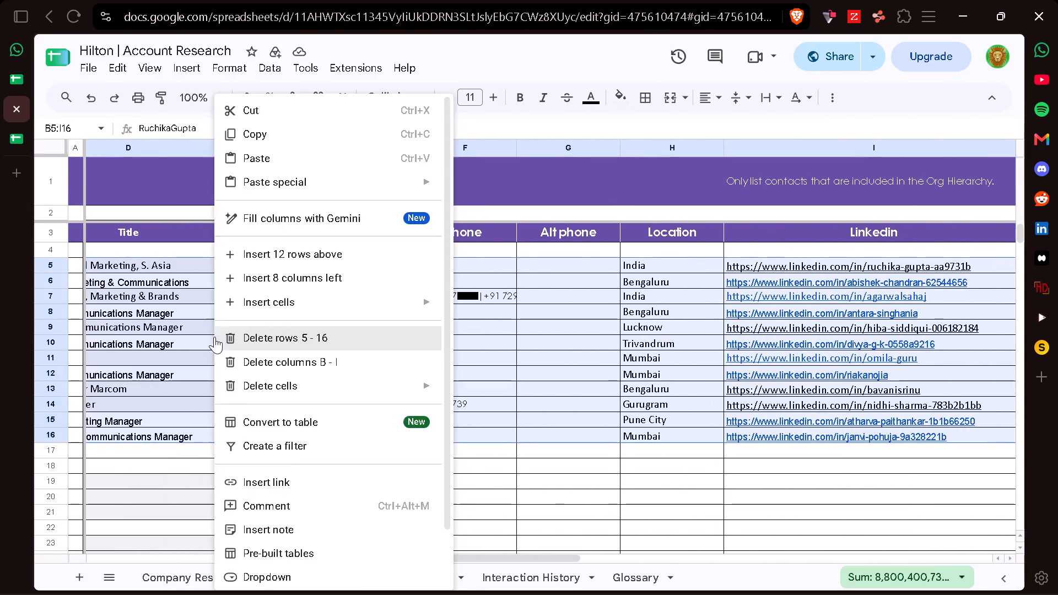
pyautogui.scroll(-4, 287, 462)
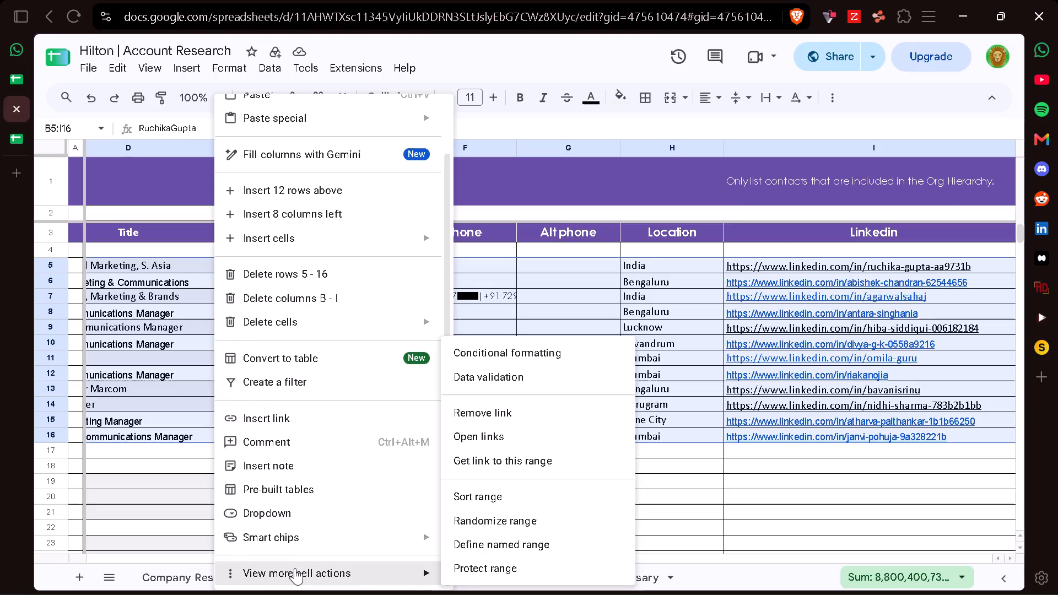
pyautogui.click(482, 504)
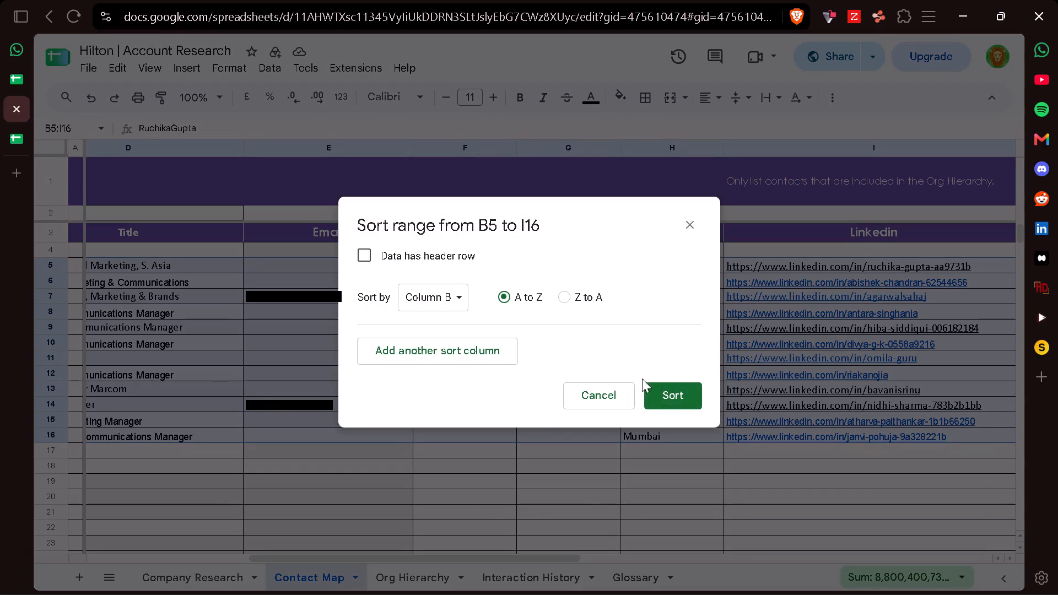
pyautogui.click(651, 388)
# Clear the Email and Phone entries in cells E12:F16 of the Contact Map.
pyautogui.click(323, 378)
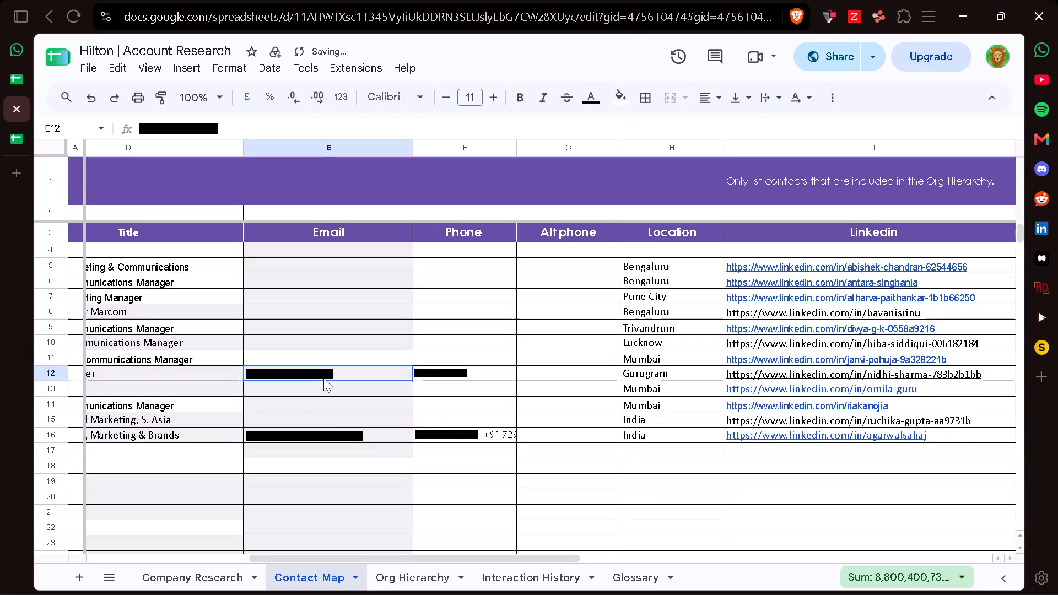
pyautogui.hotkey('shift', 'Right')
pyautogui.hotkey('shift', 'Down')
pyautogui.hotkey('ctrl', 'shift', 'Down')
pyautogui.press('BackSpace')
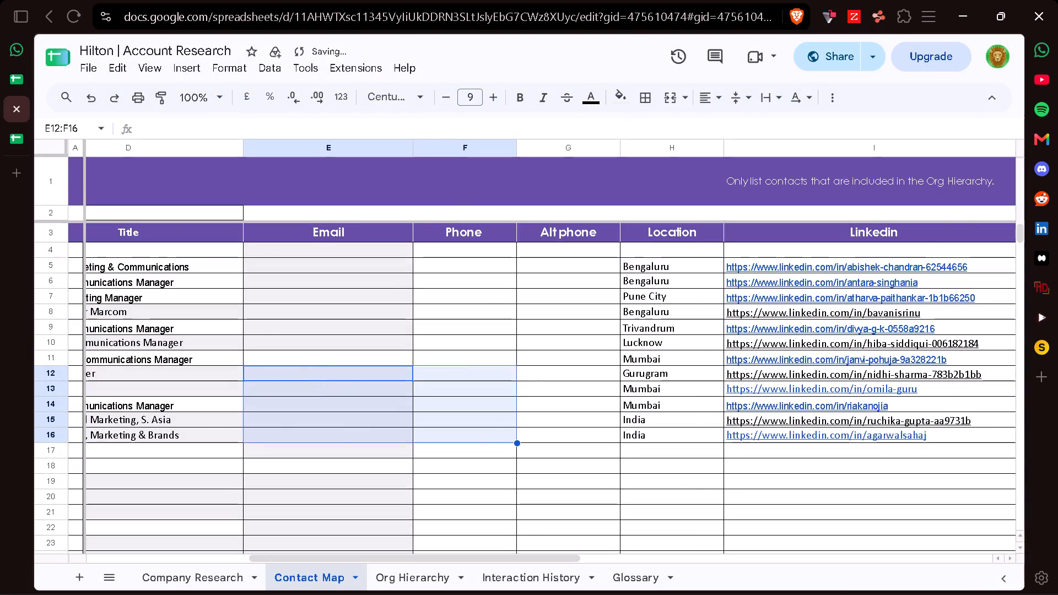
# Delete the Contact Map rows of the Cluster Director Marcom and the Marcom Manager.
pyautogui.hscroll(9, 323, 378)
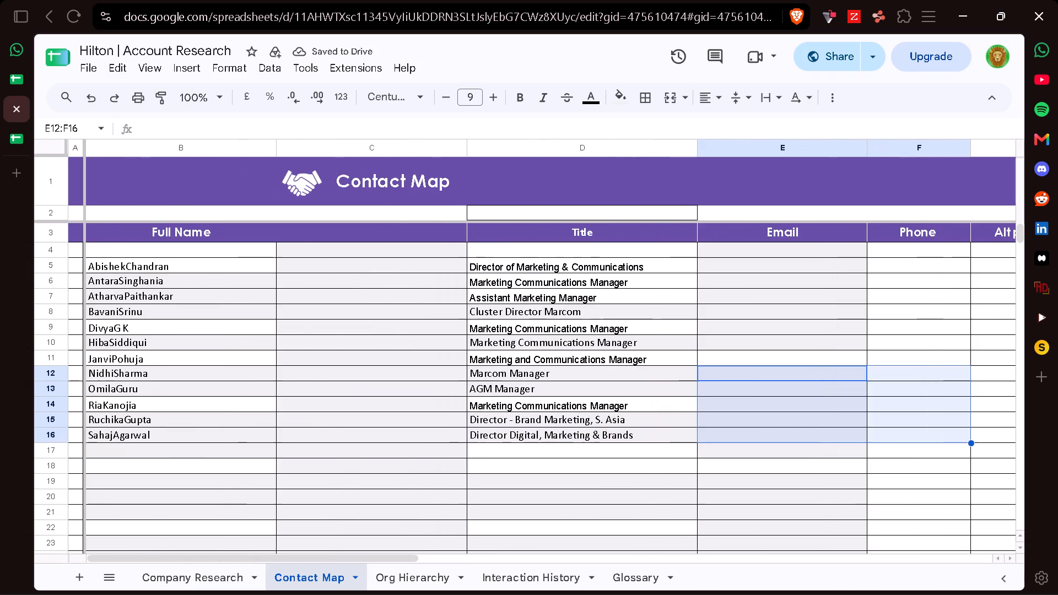
pyautogui.click(136, 258)
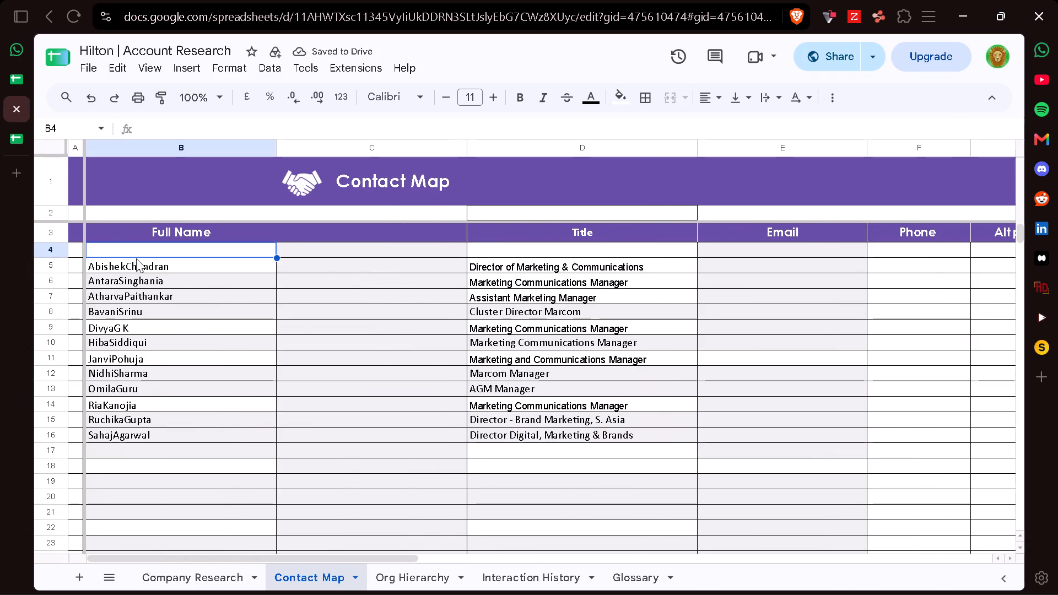
pyautogui.click(155, 267)
pyautogui.hotkey('ctrl', 'shift', 'Down')
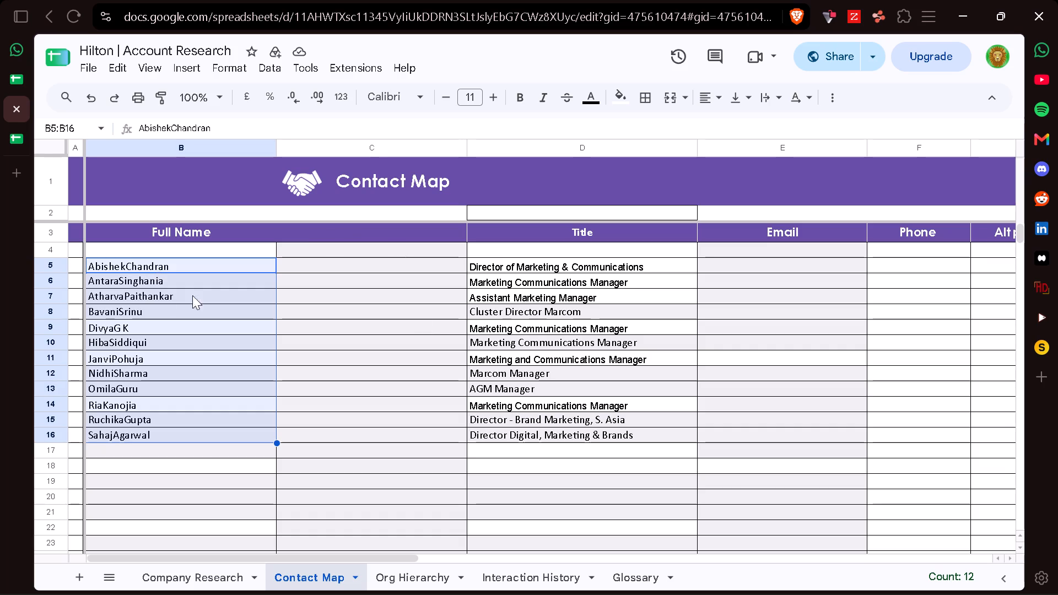
pyautogui.click(54, 310)
pyautogui.rightClick(54, 310)
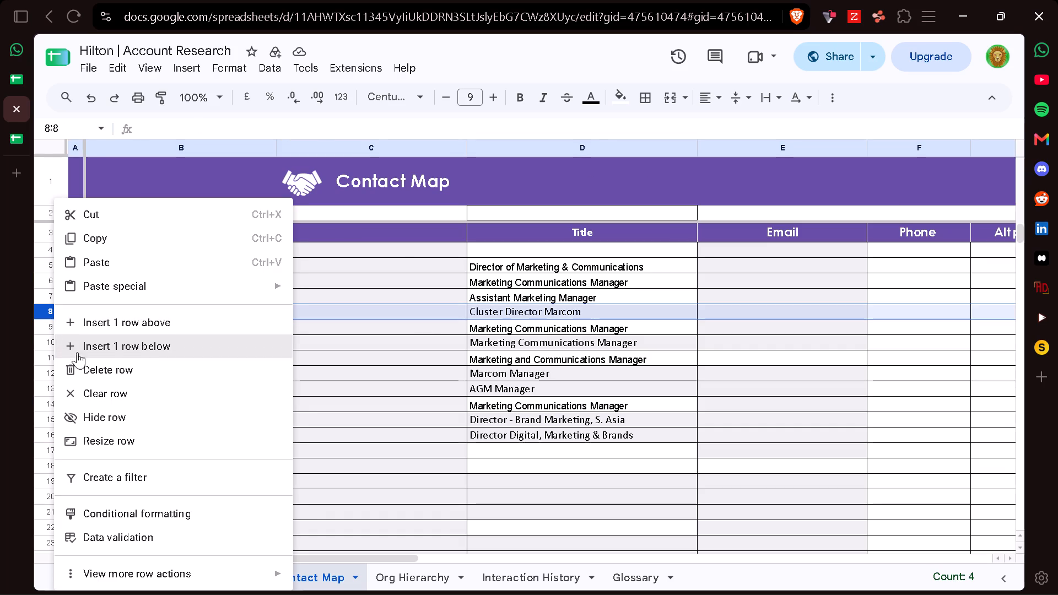
pyautogui.click(85, 362)
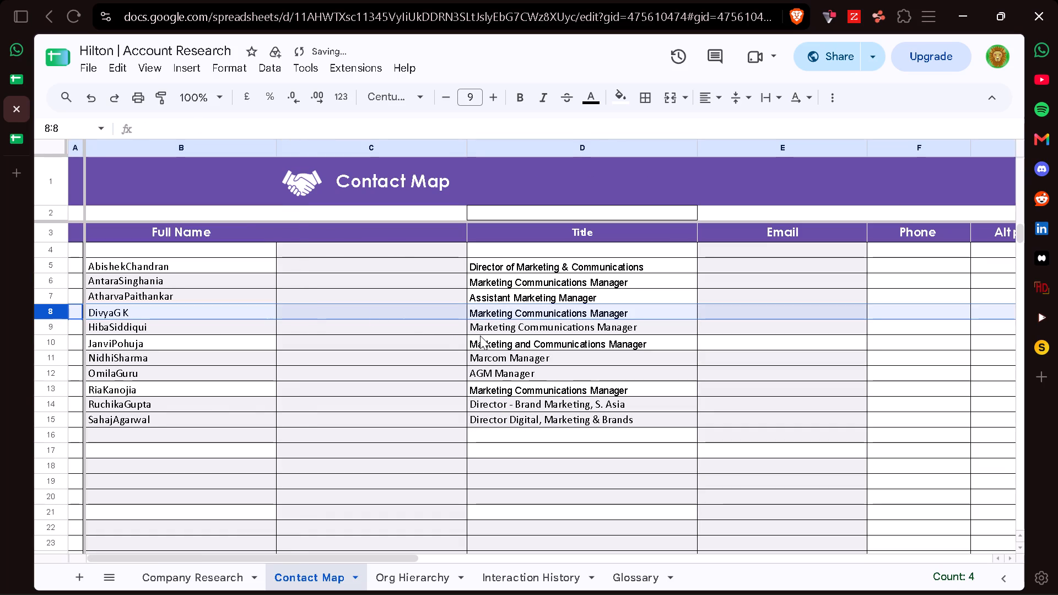
pyautogui.click(57, 356)
pyautogui.rightClick(57, 356)
pyautogui.click(113, 375)
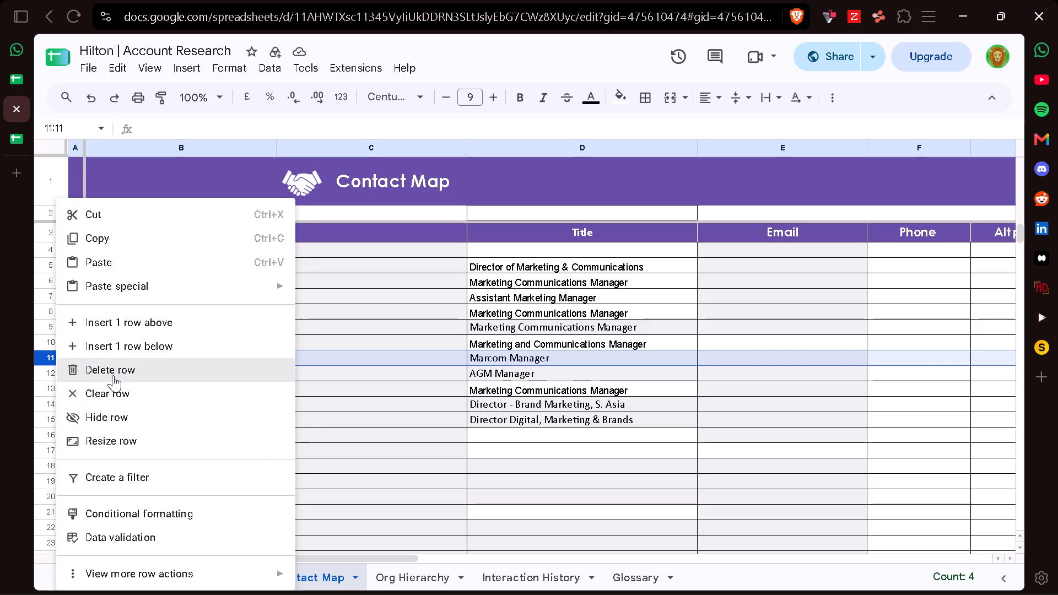
# Open the AGM Manager's LinkedIn profile from row 11, examine the work experience, and close the profile.
pyautogui.hscroll(-1, 382, 374)
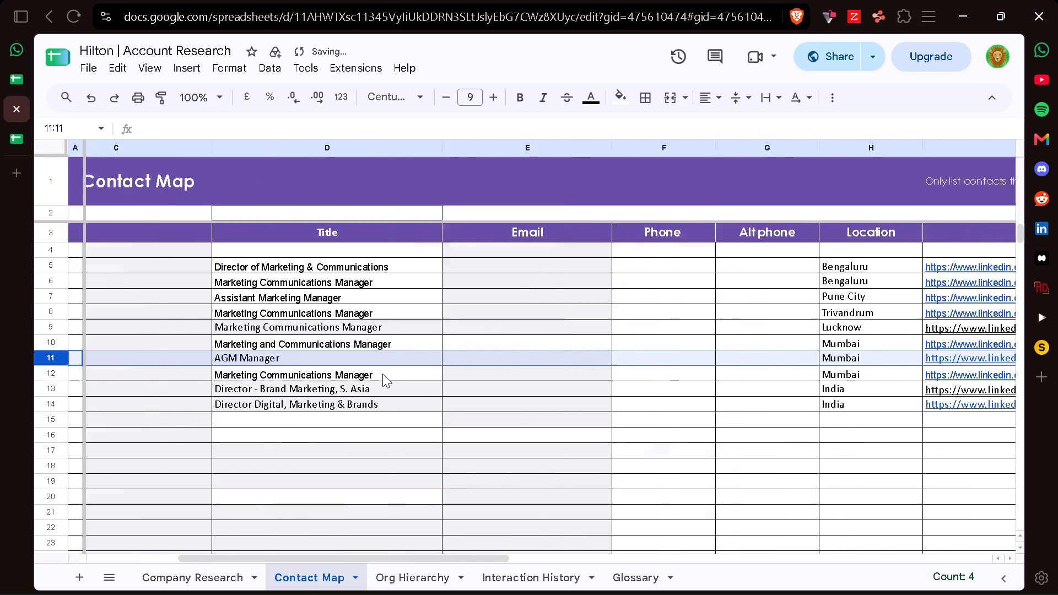
pyautogui.hscroll(-3, 382, 374)
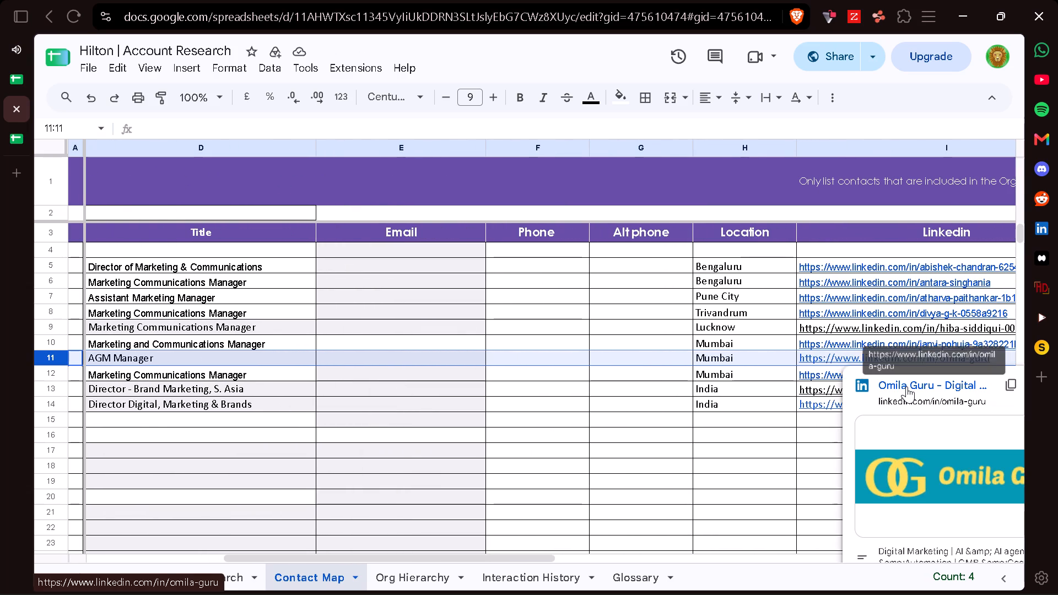
pyautogui.click(906, 386)
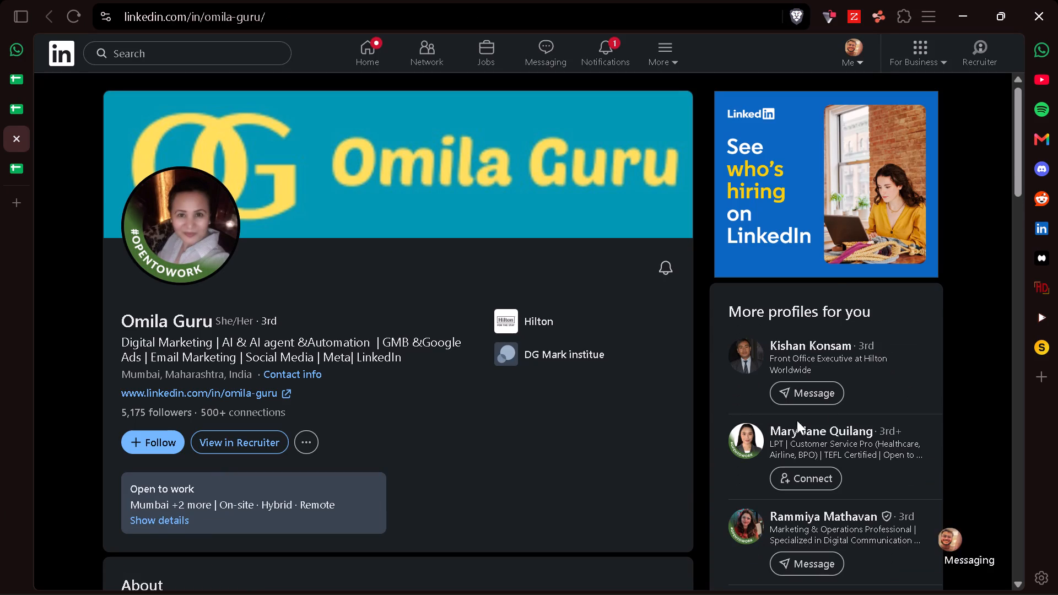
pyautogui.scroll(-5, 688, 484)
pyautogui.scroll(-3, 590, 461)
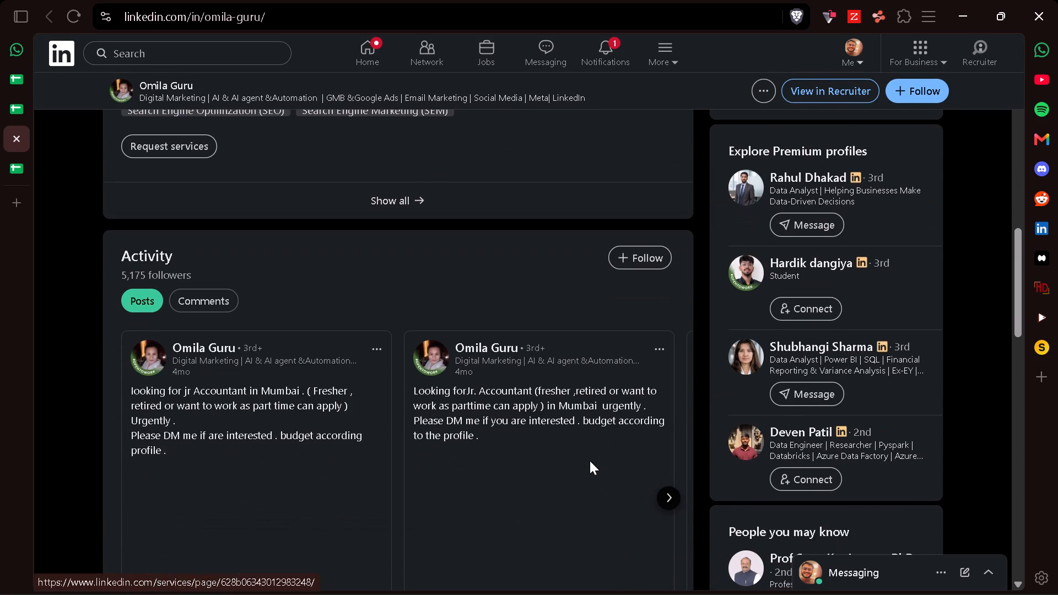
pyautogui.scroll(-5, 590, 461)
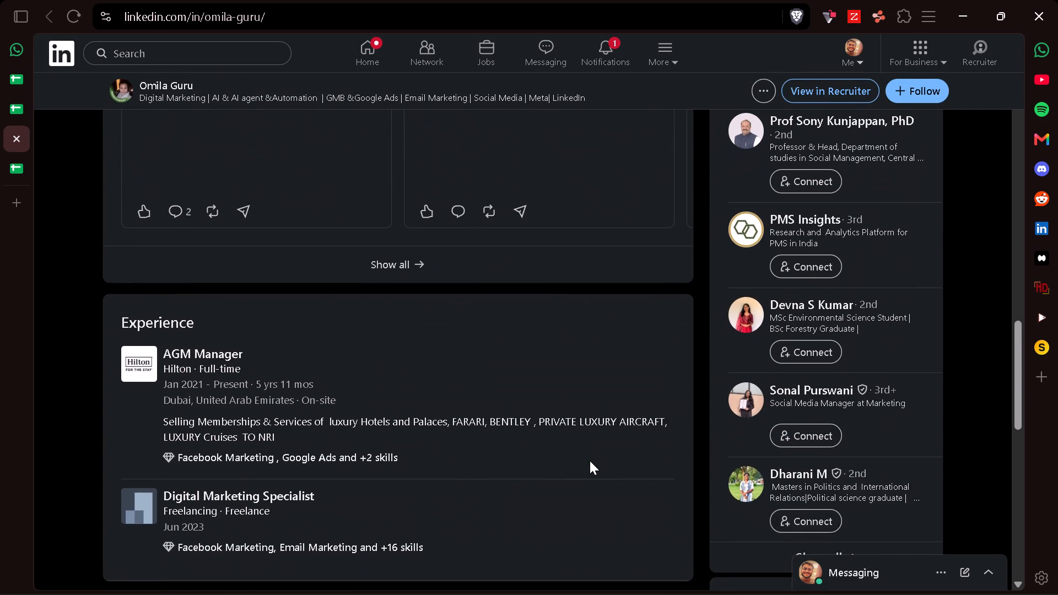
pyautogui.scroll(1, 590, 461)
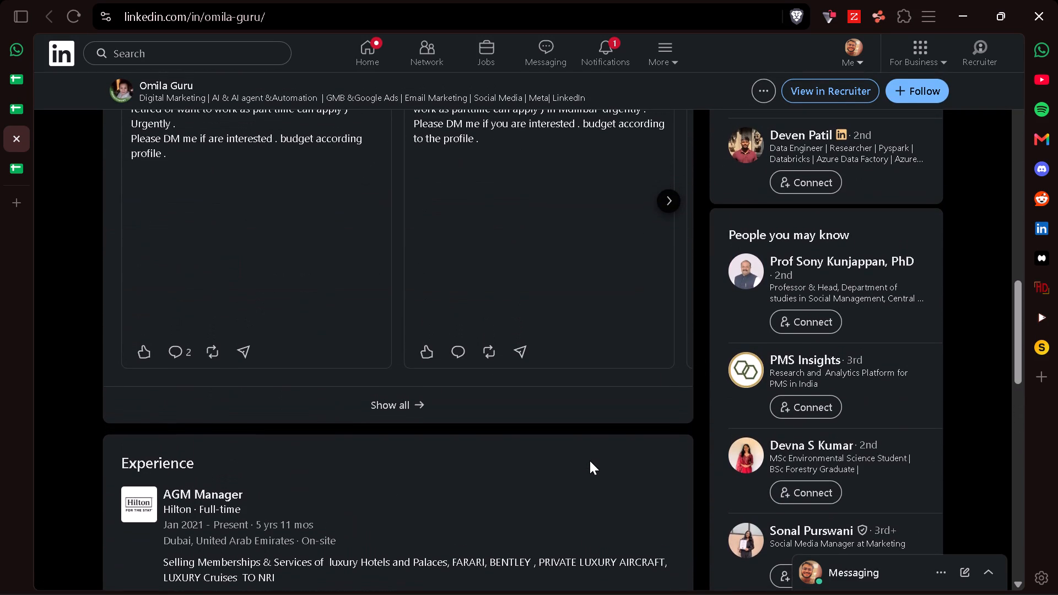
pyautogui.click(19, 134)
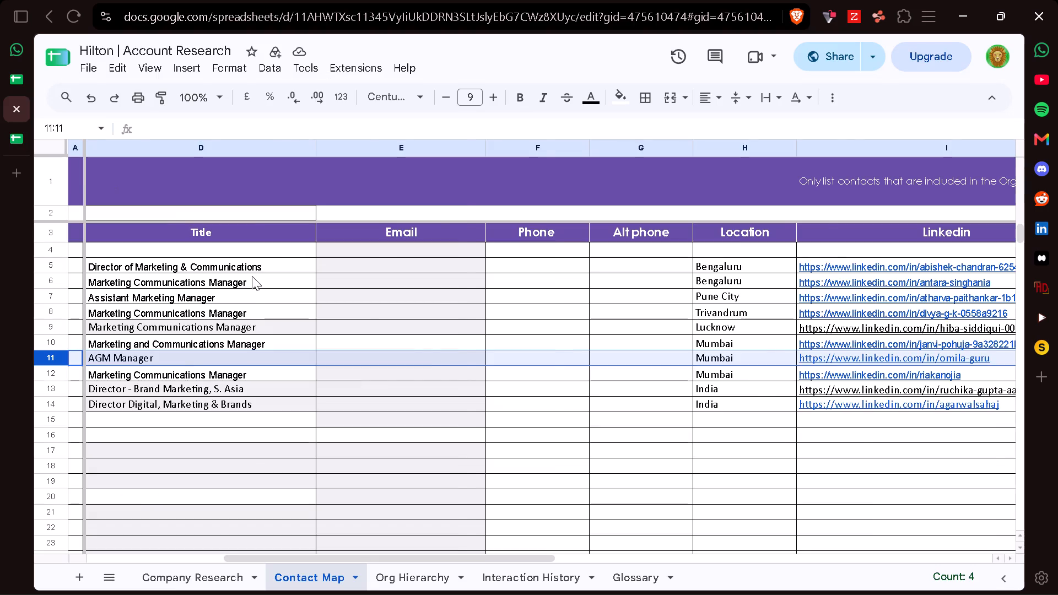
# Copy the full names in B5:B14 of the Contact Map into Klenty Leads New starting at cell A30.
pyautogui.hscroll(5, 252, 276)
pyautogui.click(125, 267)
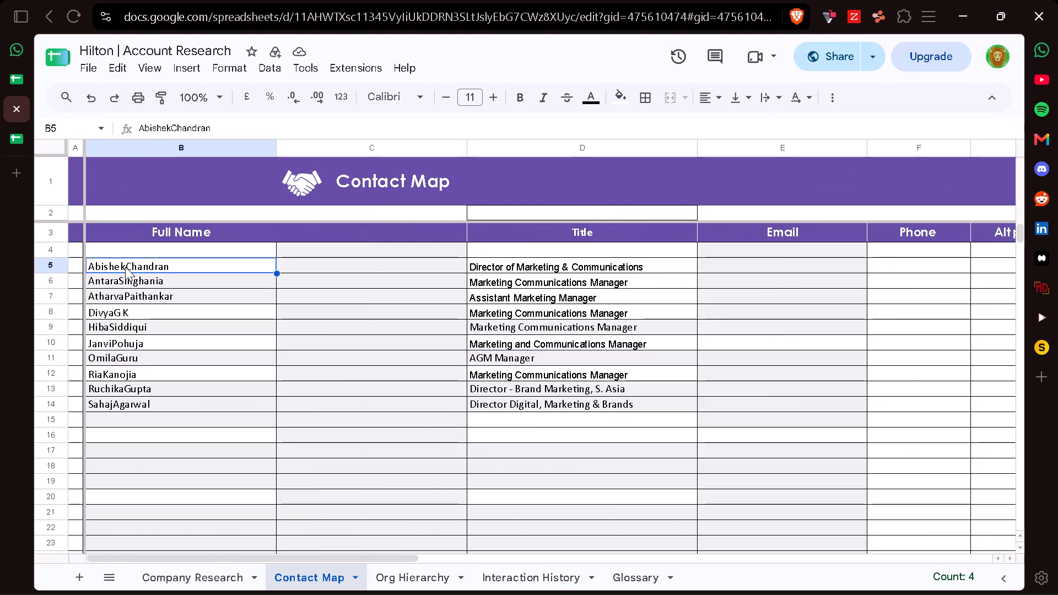
pyautogui.hotkey('ctrl', 'shift', 'Down')
pyautogui.hotkey('ctrl', 'c')
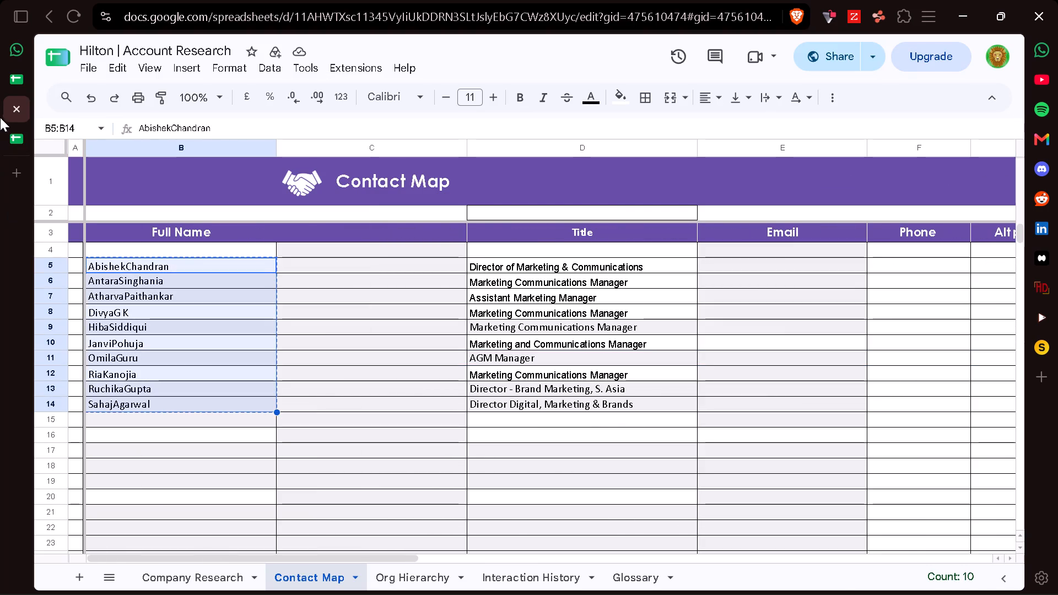
pyautogui.click(14, 133)
pyautogui.hotkey('ctrl', 'v')
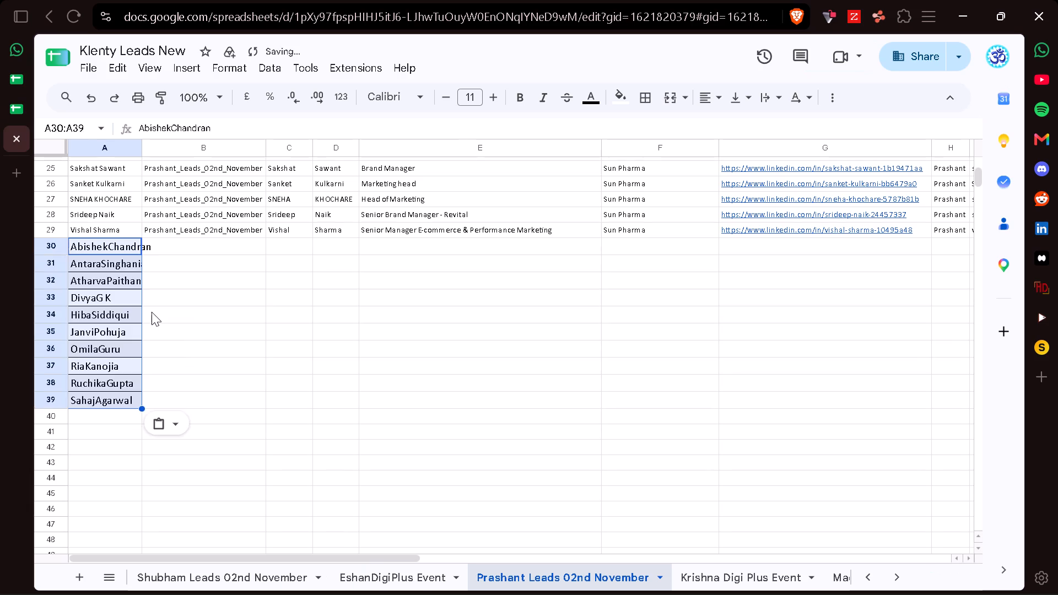
# Copy the job titles in D5:D14 of the Contact Map into the Title column of Klenty Leads New starting at E30.
pyautogui.press('Right')
pyautogui.press('Right')
pyautogui.press('Right')
pyautogui.press('Right')
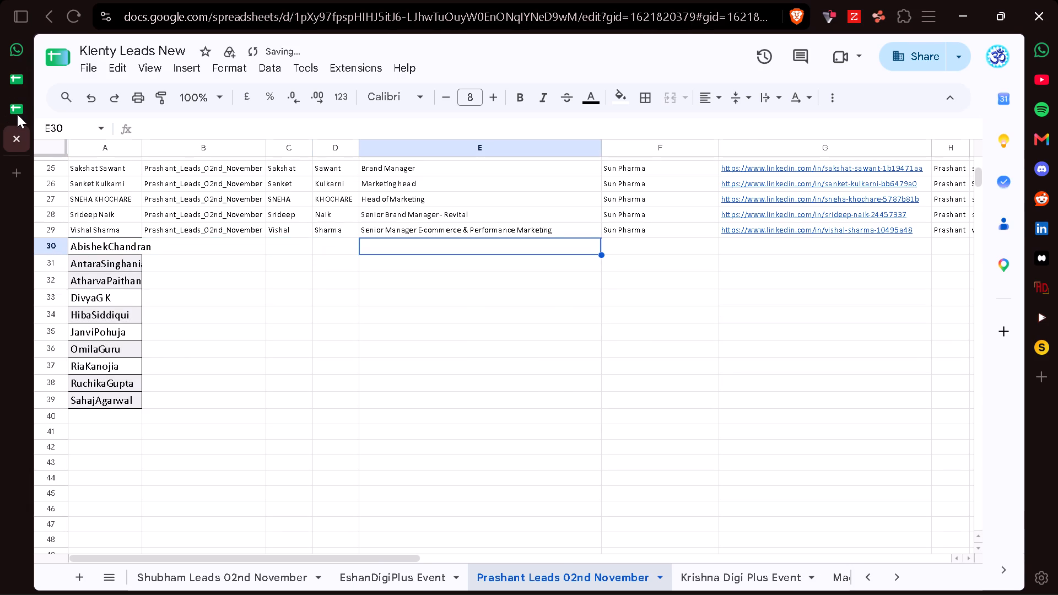
pyautogui.click(17, 114)
pyautogui.click(543, 265)
pyautogui.hotkey('ctrl', 'shift', 'Down')
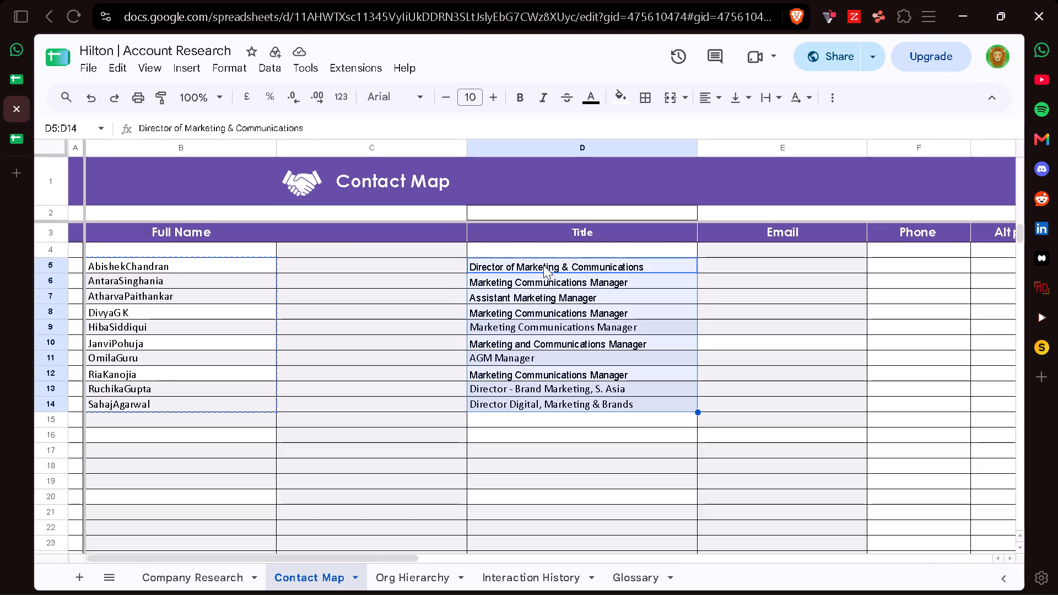
pyautogui.hotkey('ctrl', 'c')
pyautogui.click(9, 130)
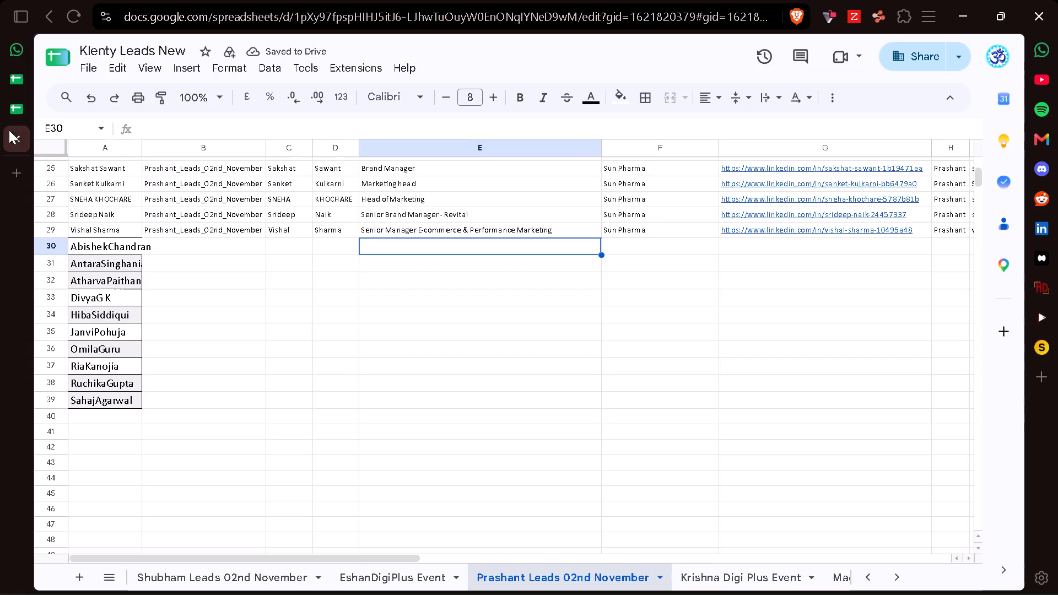
pyautogui.hotkey('ctrl', 'v')
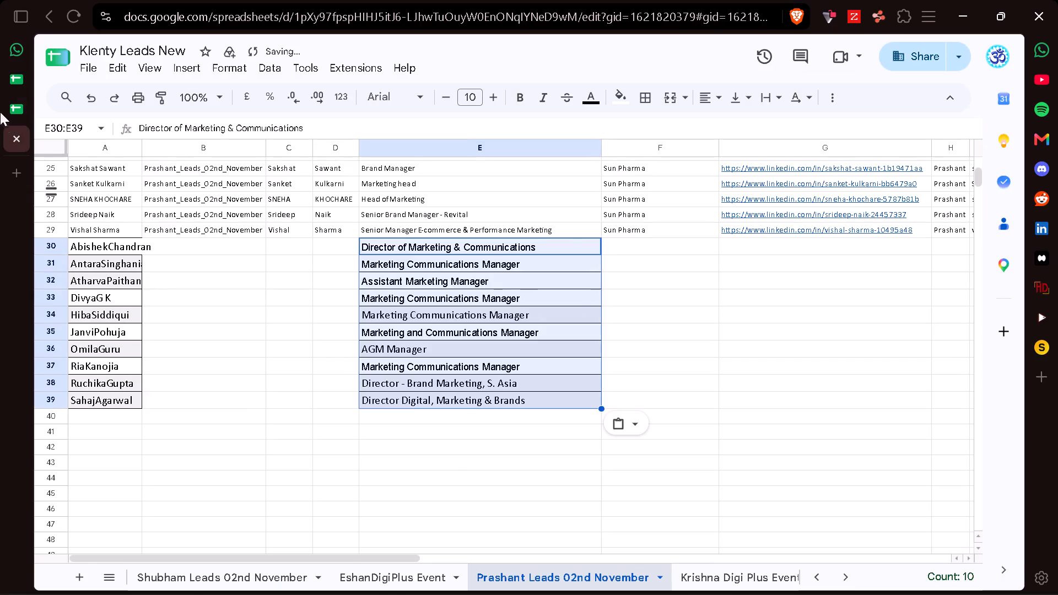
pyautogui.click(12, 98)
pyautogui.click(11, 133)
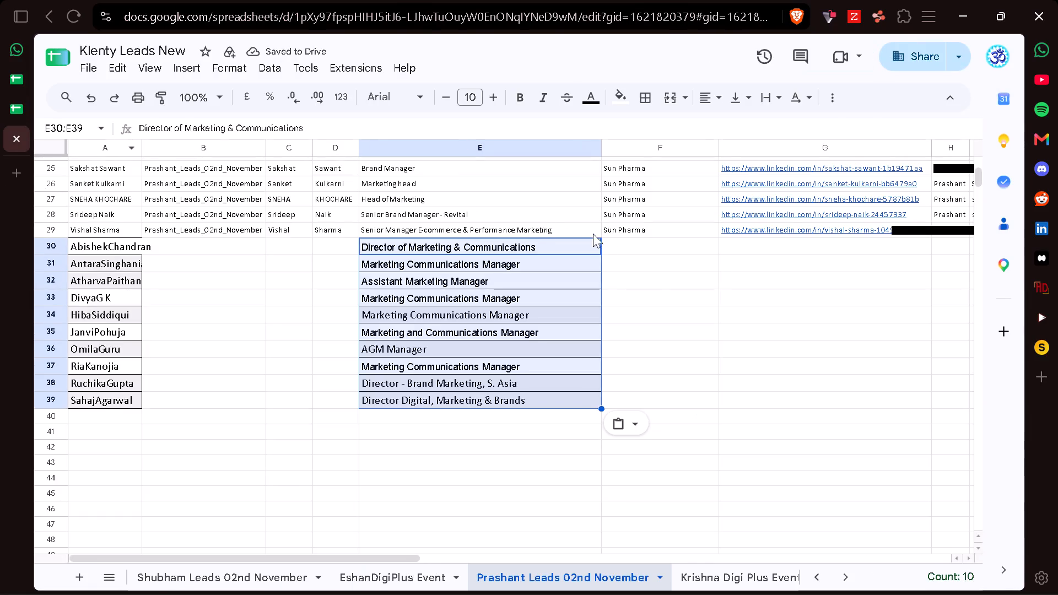
# Enter Hilton as the company in F30 and fill it down through F39.
pyautogui.click(623, 248)
pyautogui.write('Hiltom')
pyautogui.press('Return')
pyautogui.press('Up')
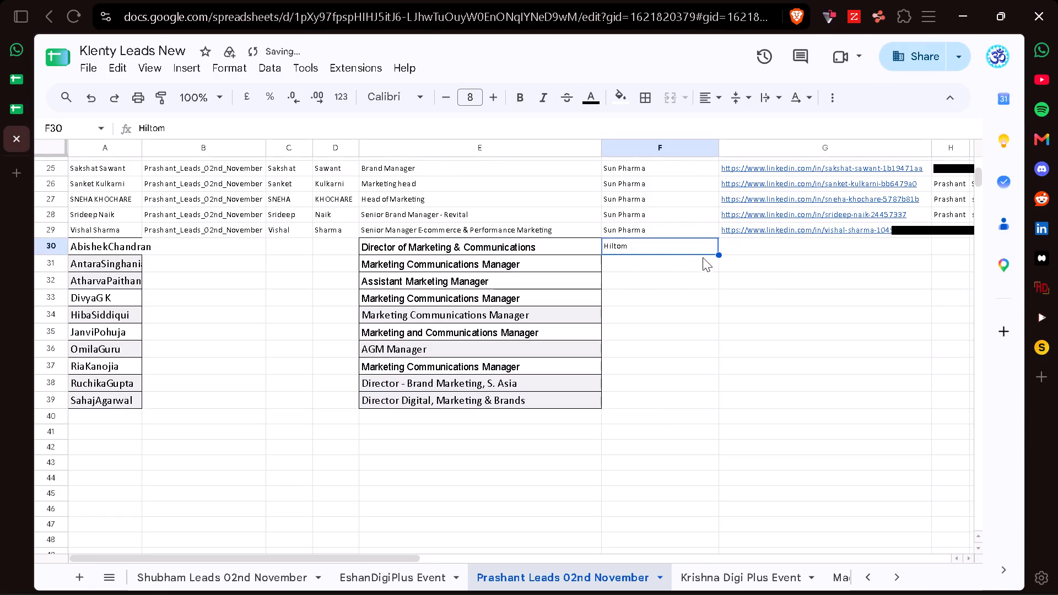
pyautogui.click(182, 119)
pyautogui.press('BackSpace')
pyautogui.press('n')
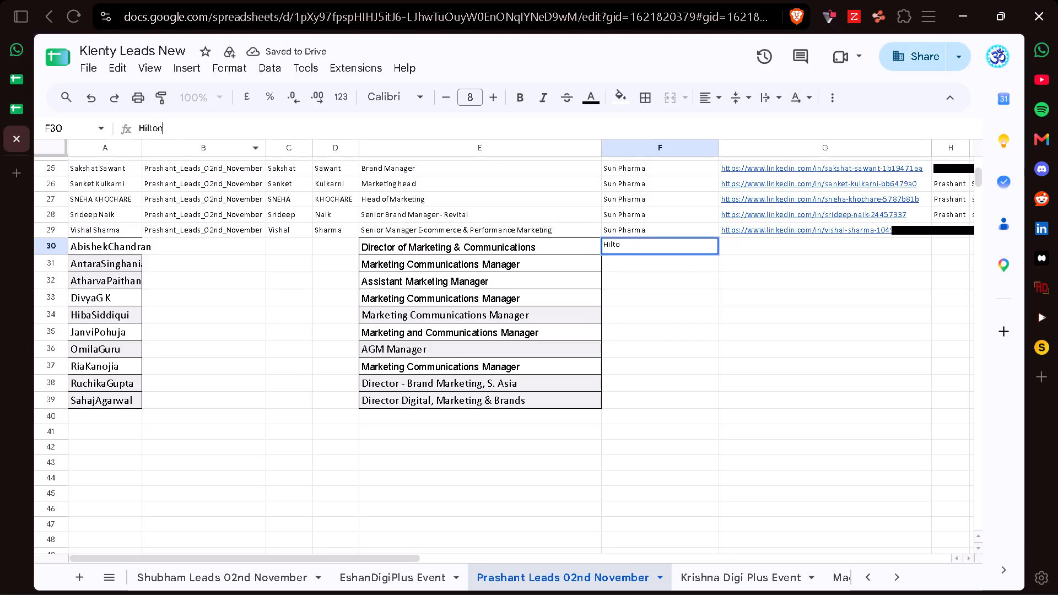
pyautogui.press('Return')
pyautogui.press('Up')
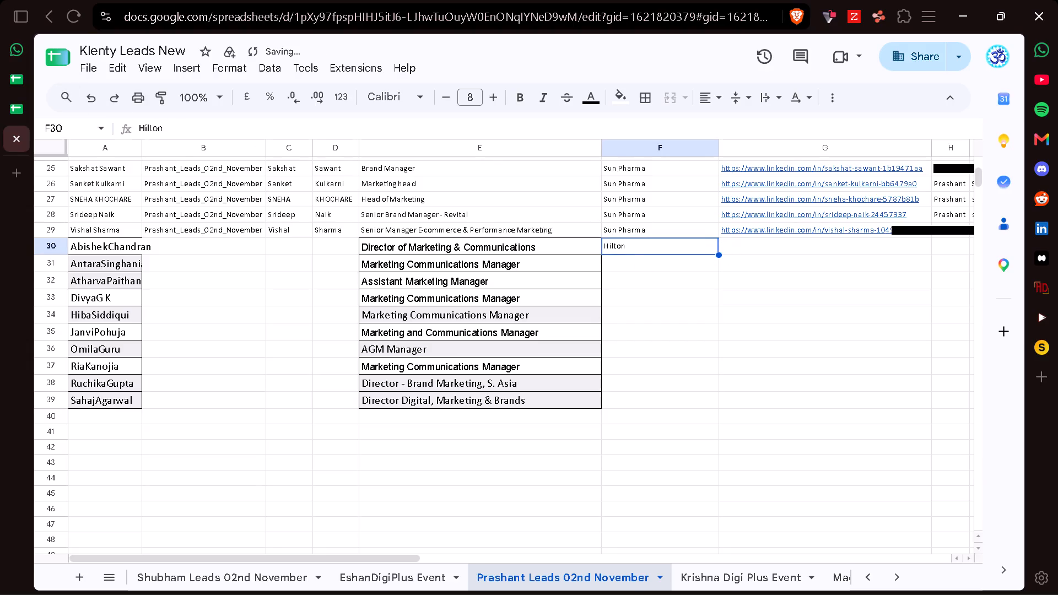
pyautogui.moveTo(719, 252); pyautogui.dragTo(718, 396)
pyautogui.hscroll(-4, 718, 396)
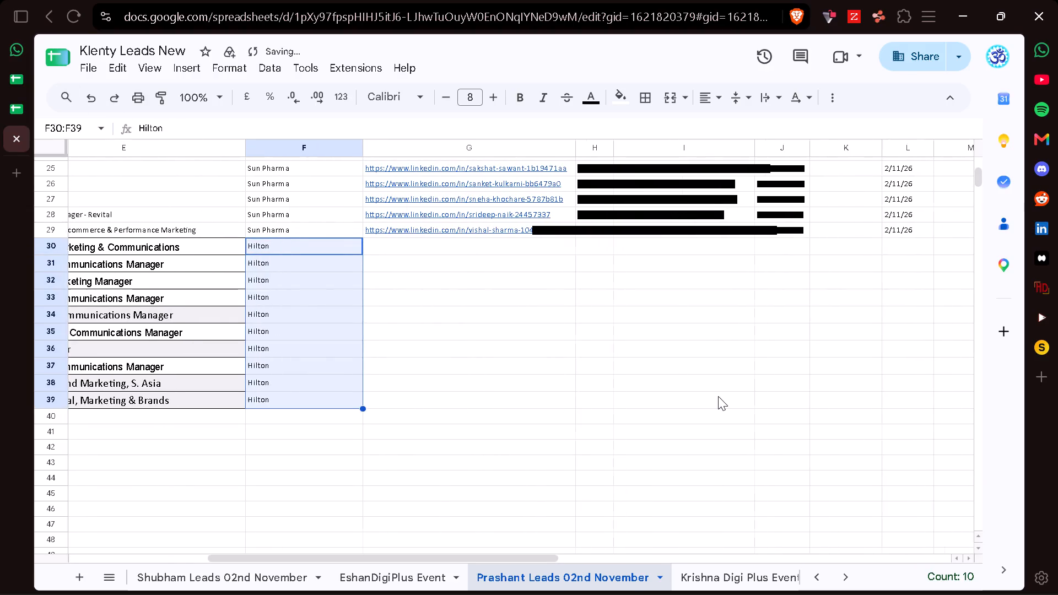
# Copy the LinkedIn URLs in I5:I14 of the Hilton Contact Map into Klenty Leads New starting at G30.
pyautogui.click(444, 245)
pyautogui.hscroll(-1, 444, 245)
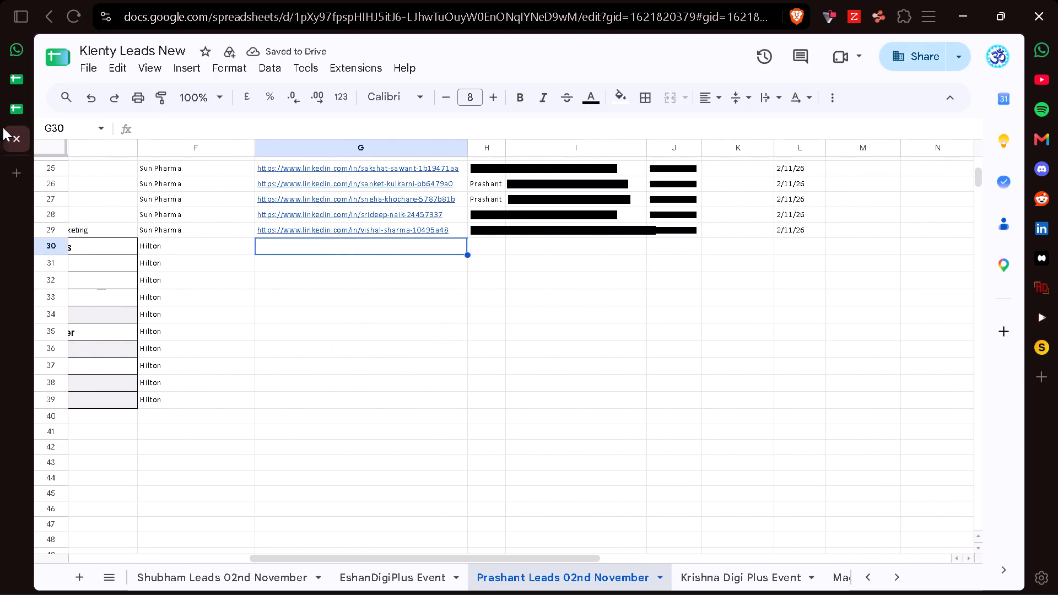
pyautogui.click(10, 117)
pyautogui.hscroll(-5, 575, 302)
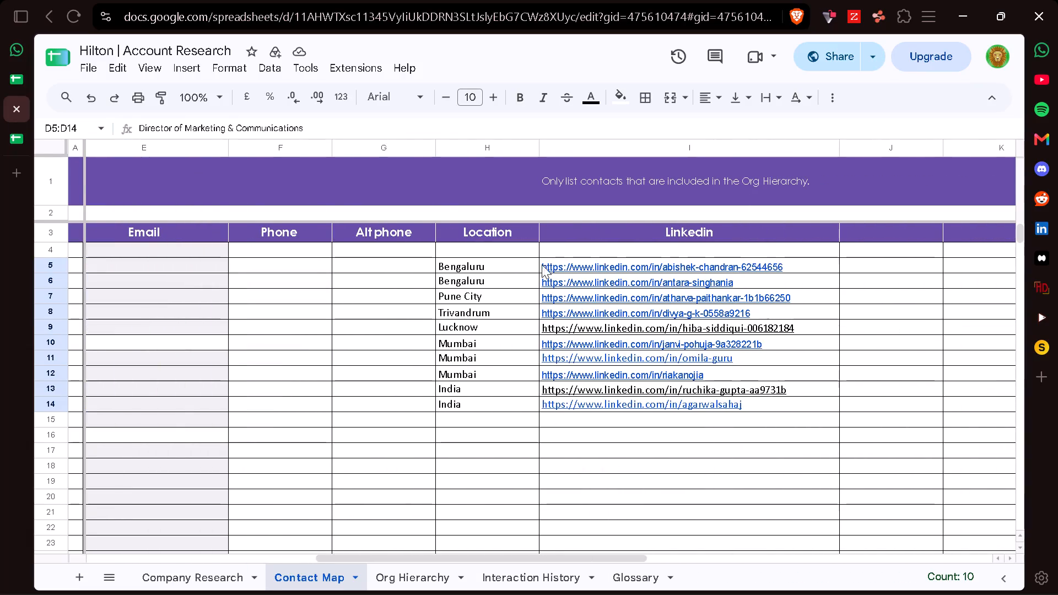
pyautogui.click(579, 264)
pyautogui.hotkey('ctrl', 'shift', 'Down')
pyautogui.hotkey('ctrl', 'c')
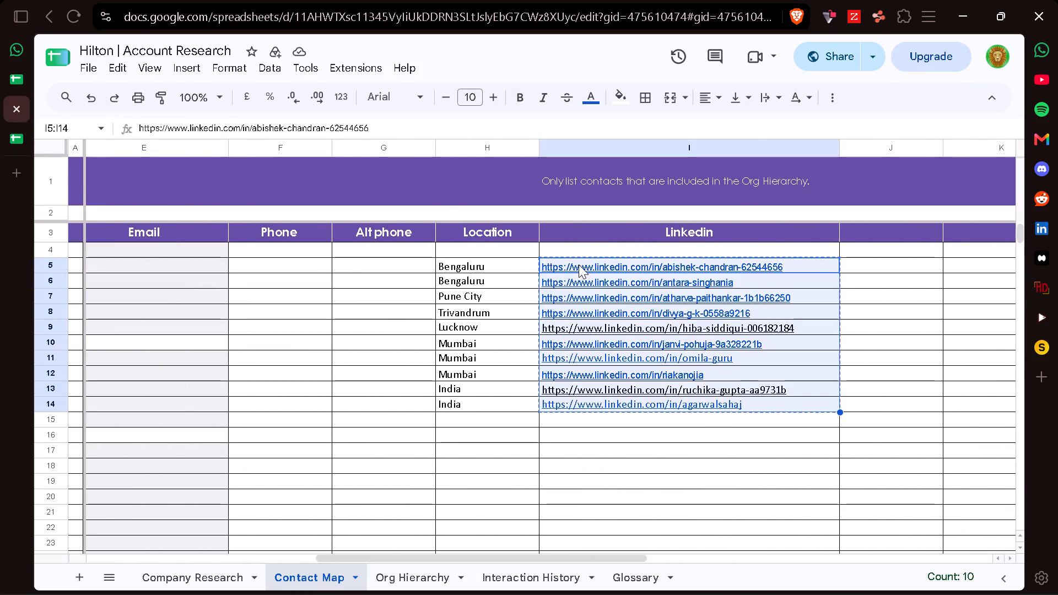
pyautogui.click(15, 112)
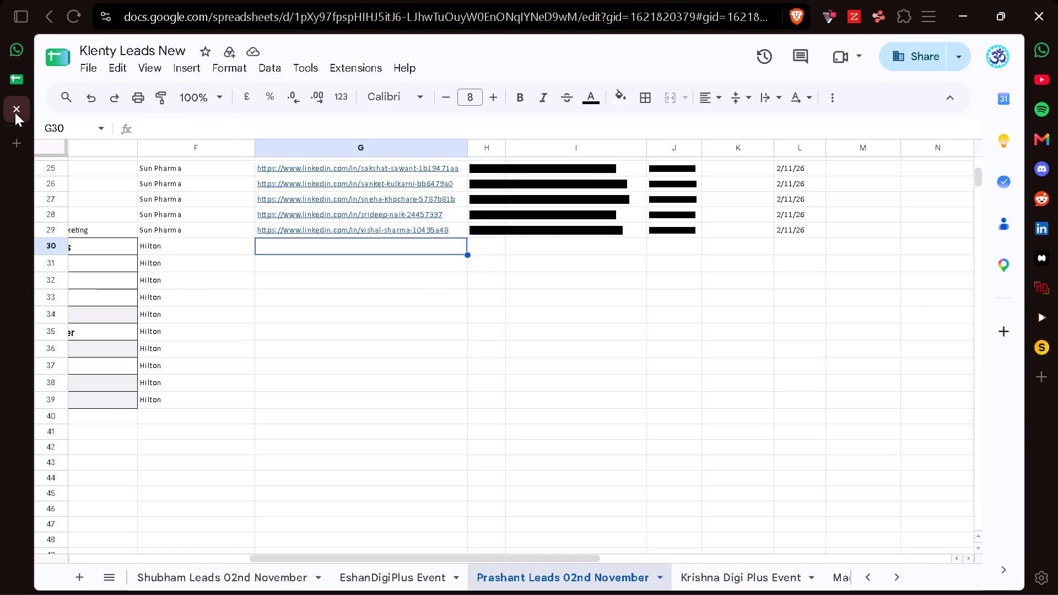
pyautogui.hotkey('ctrl', 'v')
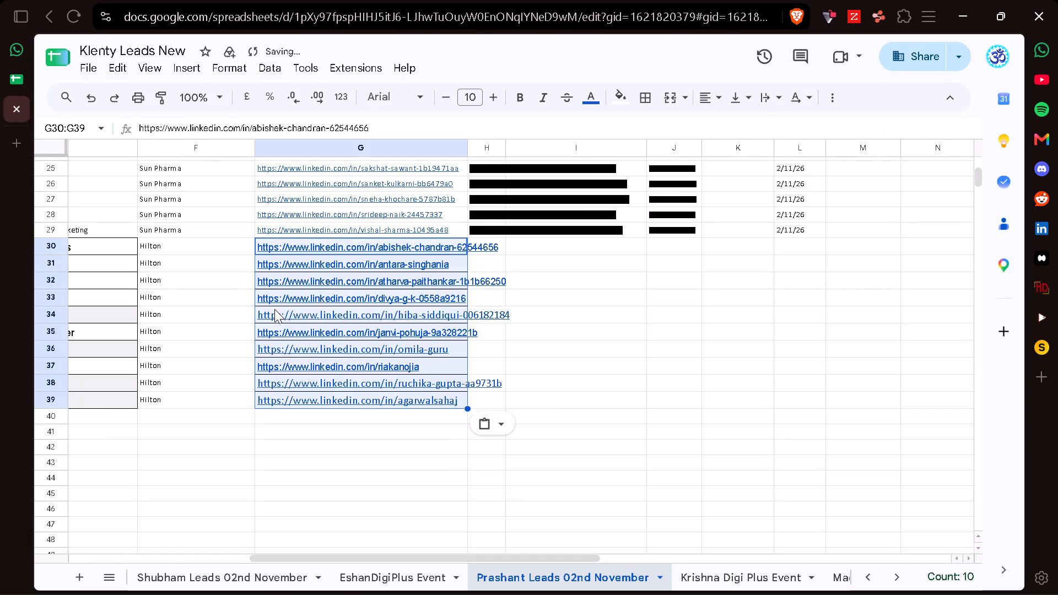
# Open row 30's LinkedIn profile with its ZoomInfo record and copy the contact's business email into I30.
pyautogui.hscroll(-1, 595, 307)
pyautogui.click(519, 254)
pyautogui.hscroll(-1, 519, 254)
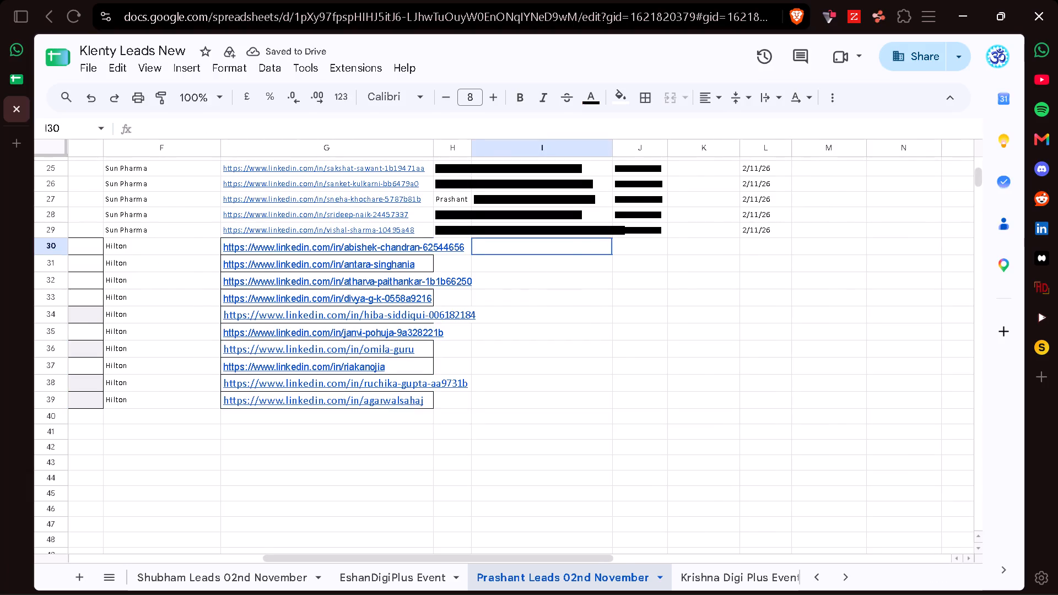
pyautogui.hscroll(-1, 519, 254)
pyautogui.click(290, 271)
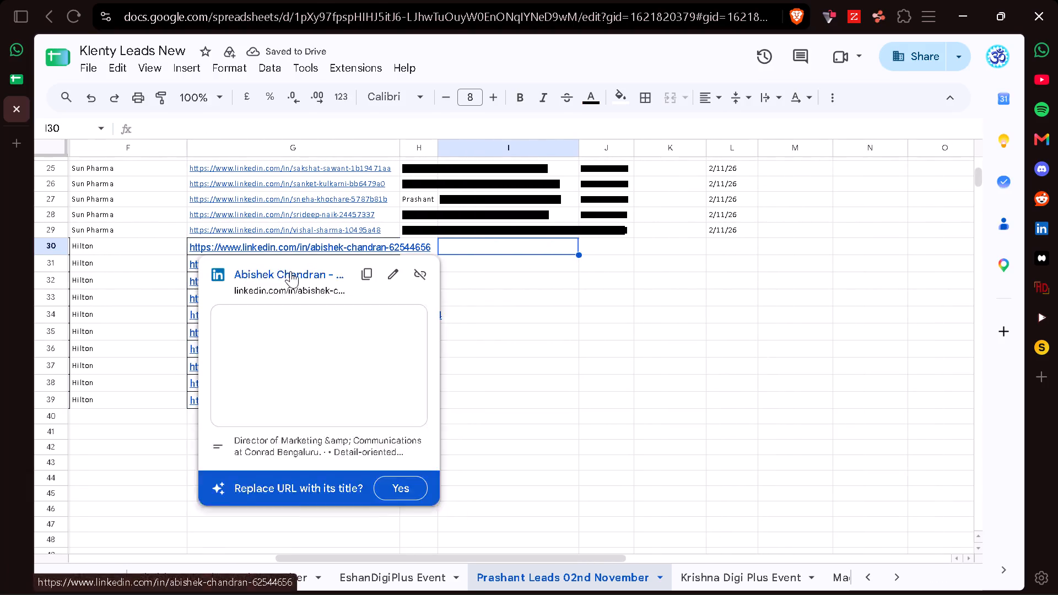
pyautogui.click(849, 7)
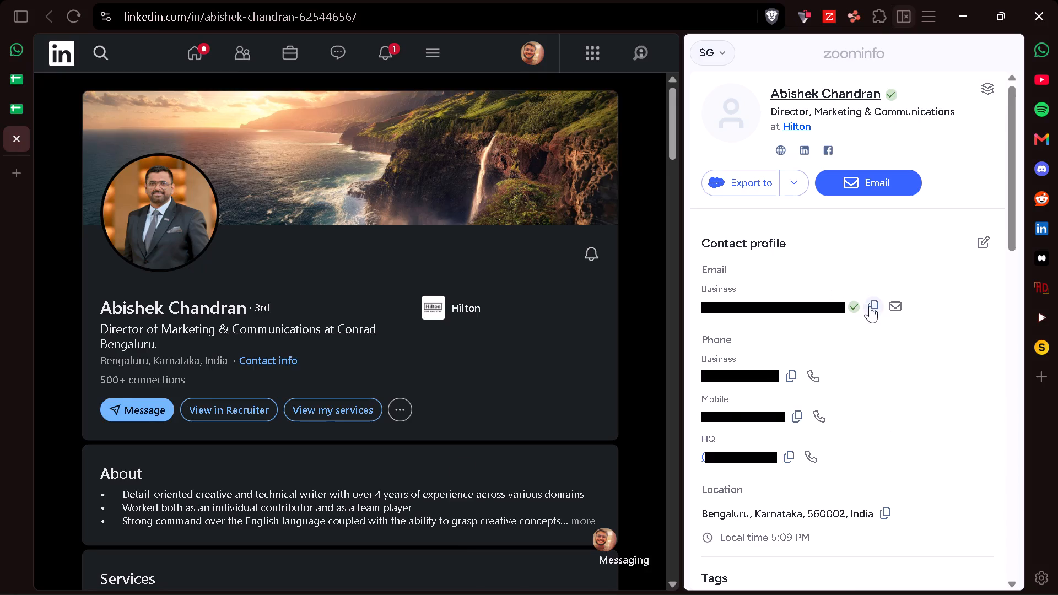
pyautogui.click(870, 306)
pyautogui.click(12, 123)
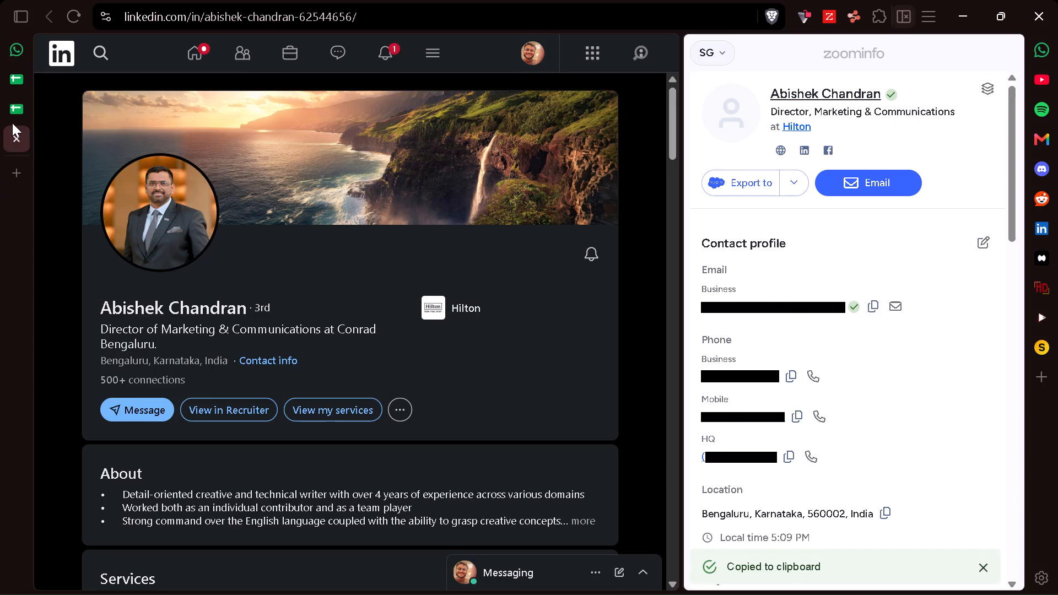
pyautogui.click(13, 111)
pyautogui.hotkey('ctrl', 'v')
# Copy the row 30 contact's business phone from ZoomInfo into J30 and trim the unneeded characters from the number.
pyautogui.press('Right')
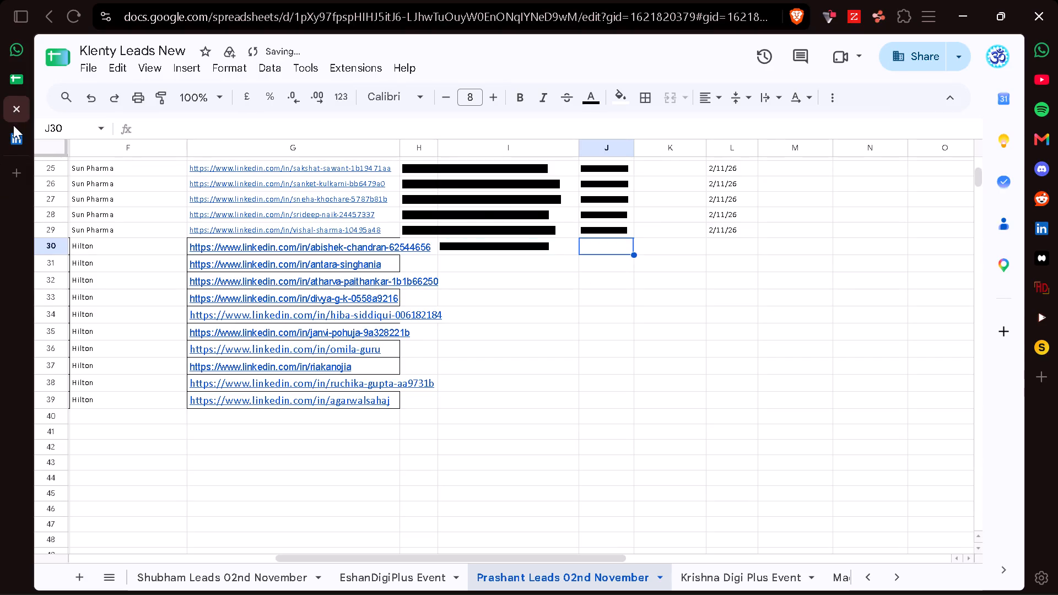
pyautogui.click(13, 125)
pyautogui.click(14, 133)
pyautogui.click(792, 377)
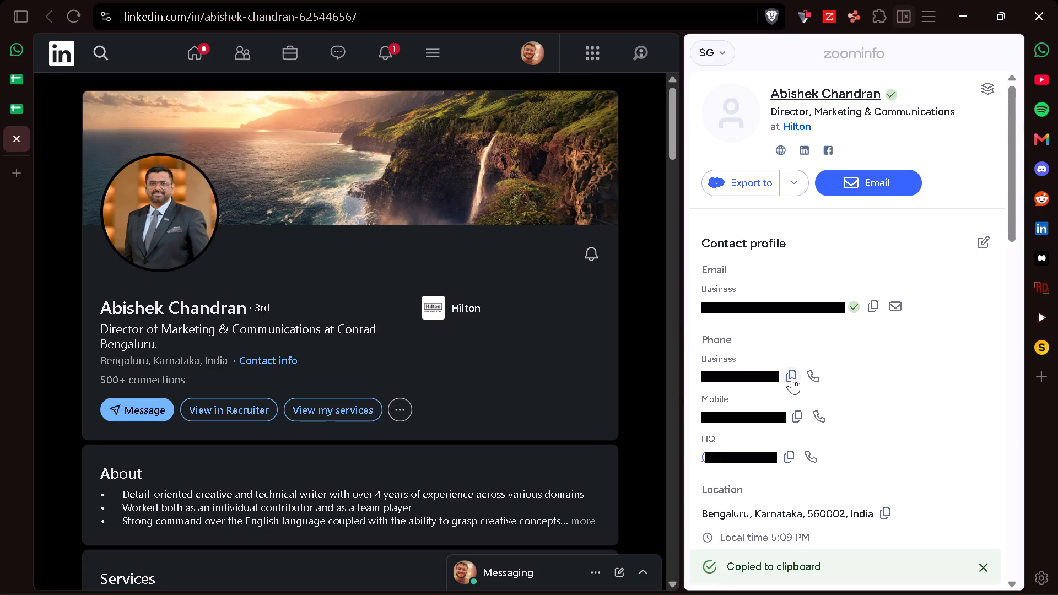
pyautogui.click(11, 115)
pyautogui.hotkey('ctrl', 'v')
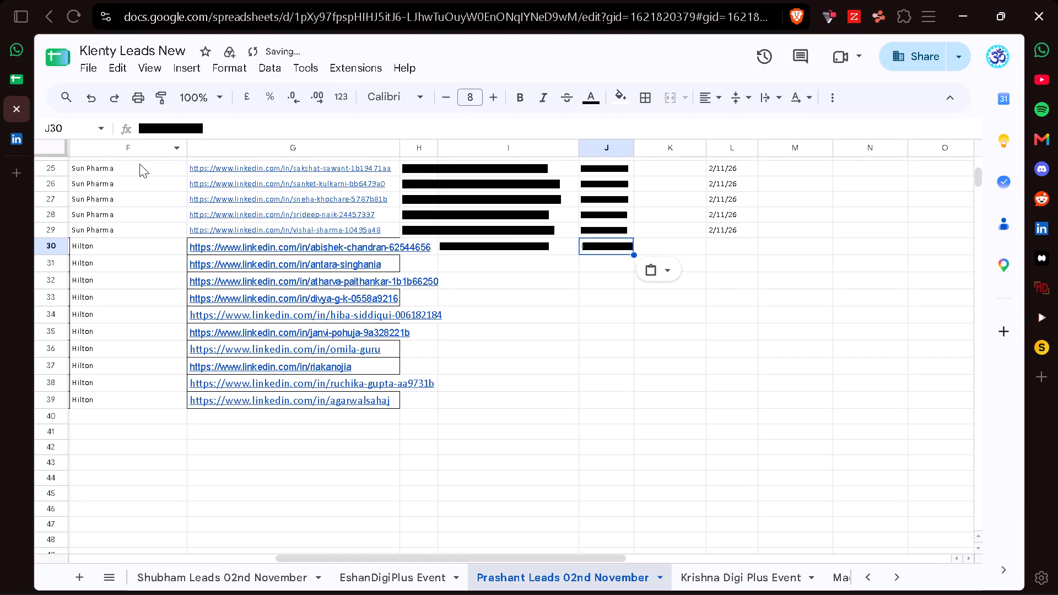
pyautogui.click(180, 127)
pyautogui.press('BackSpace')
pyautogui.press('Left')
pyautogui.press('space')
pyautogui.press('Left')
pyautogui.press('Left')
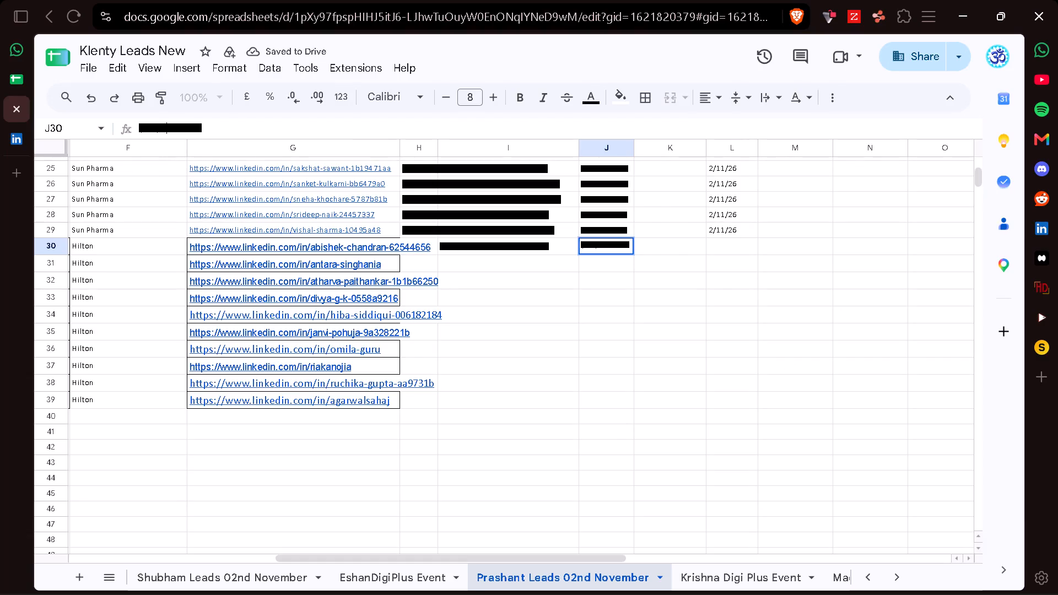
pyautogui.press('Left')
pyautogui.press('BackSpace')
pyautogui.press('BackSpace')
pyautogui.press('Left')
pyautogui.press('Left')
pyautogui.press('Left')
pyautogui.press('BackSpace')
pyautogui.click(656, 256)
# Copy the row 30 contact's mobile number from ZoomInfo into K30 and trim the unneeded characters from it.
pyautogui.click(19, 132)
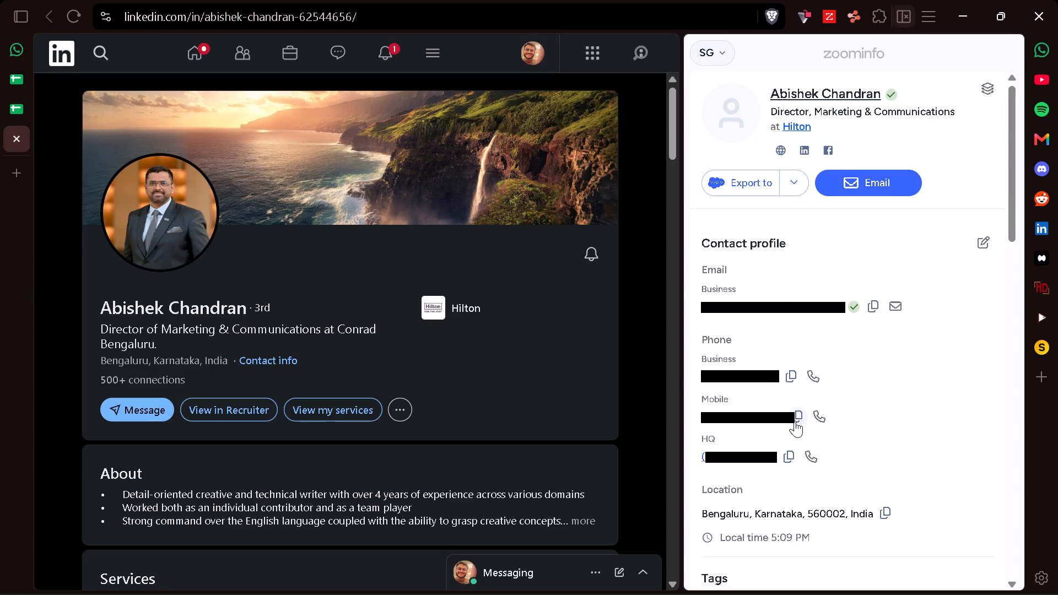
pyautogui.click(795, 420)
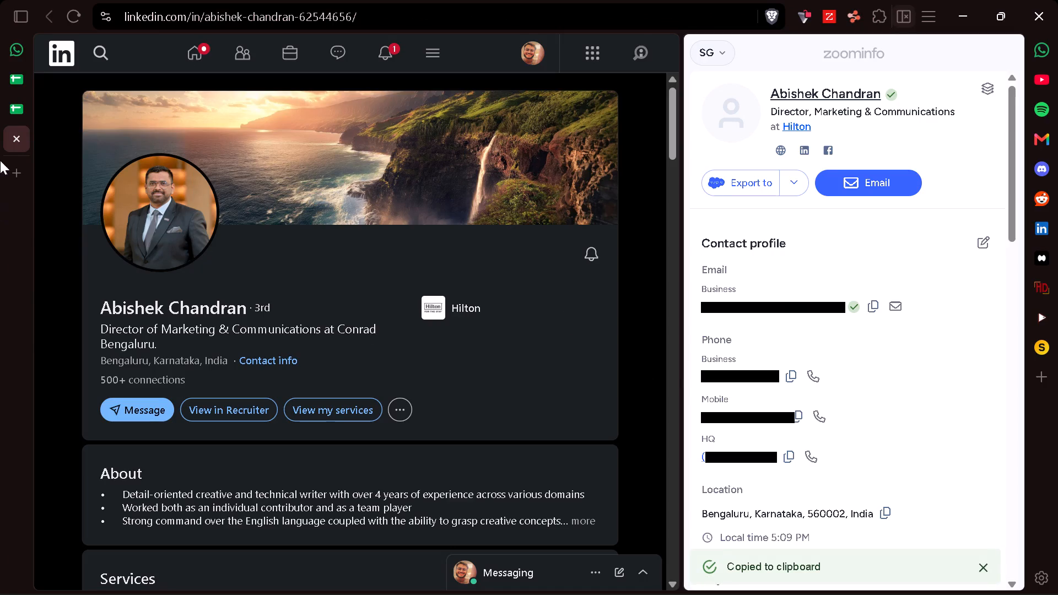
pyautogui.click(14, 139)
pyautogui.hotkey('ctrl', 'v')
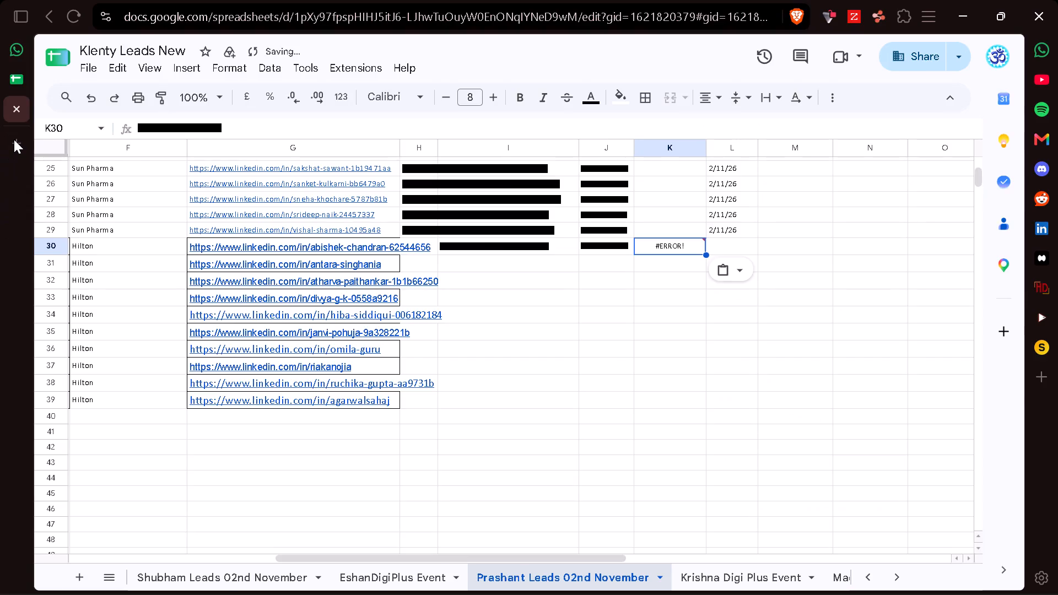
pyautogui.click(162, 125)
pyautogui.press('BackSpace')
pyautogui.press('BackSpace')
pyautogui.press('BackSpace')
pyautogui.press('BackSpace')
pyautogui.press('BackSpace')
pyautogui.press('BackSpace')
pyautogui.press('BackSpace')
pyautogui.press('BackSpace')
pyautogui.press('BackSpace')
pyautogui.press('BackSpace')
pyautogui.press('BackSpace')
pyautogui.press('BackSpace')
pyautogui.press('BackSpace')
pyautogui.press('BackSpace')
pyautogui.press('BackSpace')
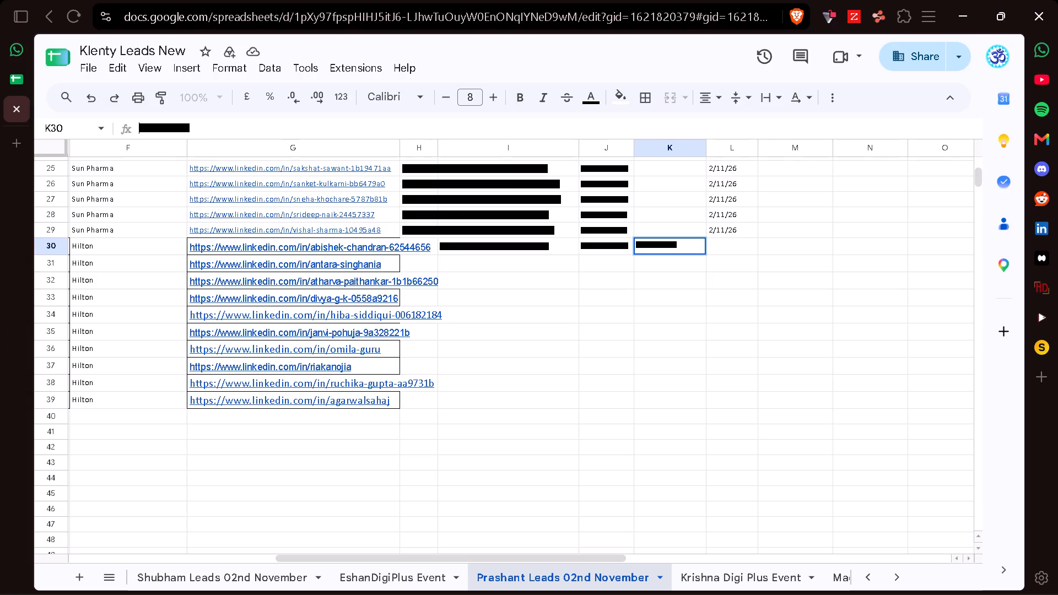
pyautogui.press('Return')
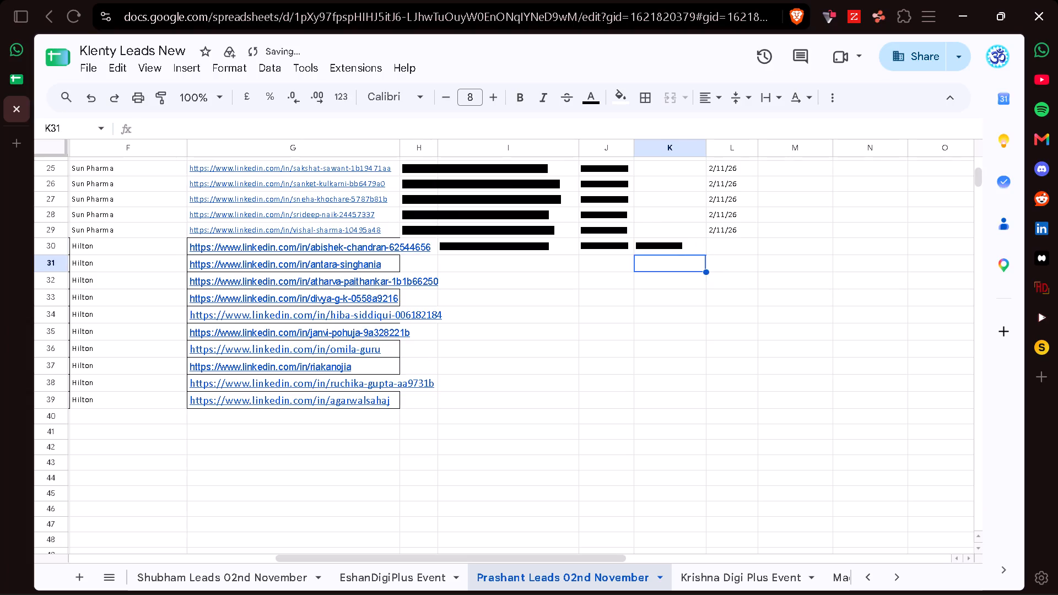
# Open row 31's LinkedIn profile with its ZoomInfo record and send the contact a connection invitation without a note.
pyautogui.press('Left')
pyautogui.press('Left')
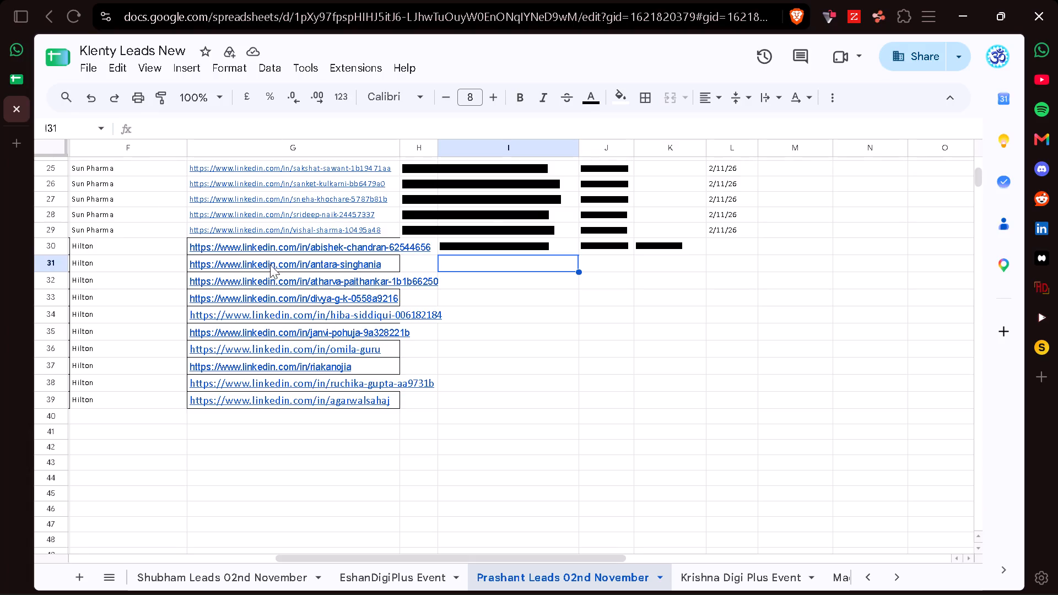
pyautogui.click(281, 292)
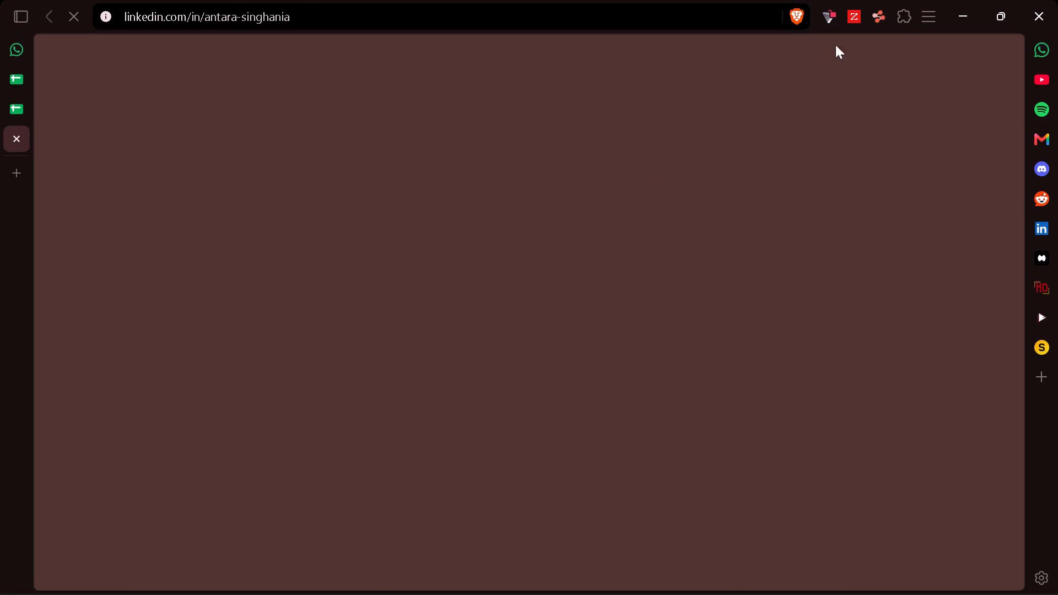
pyautogui.click(855, 14)
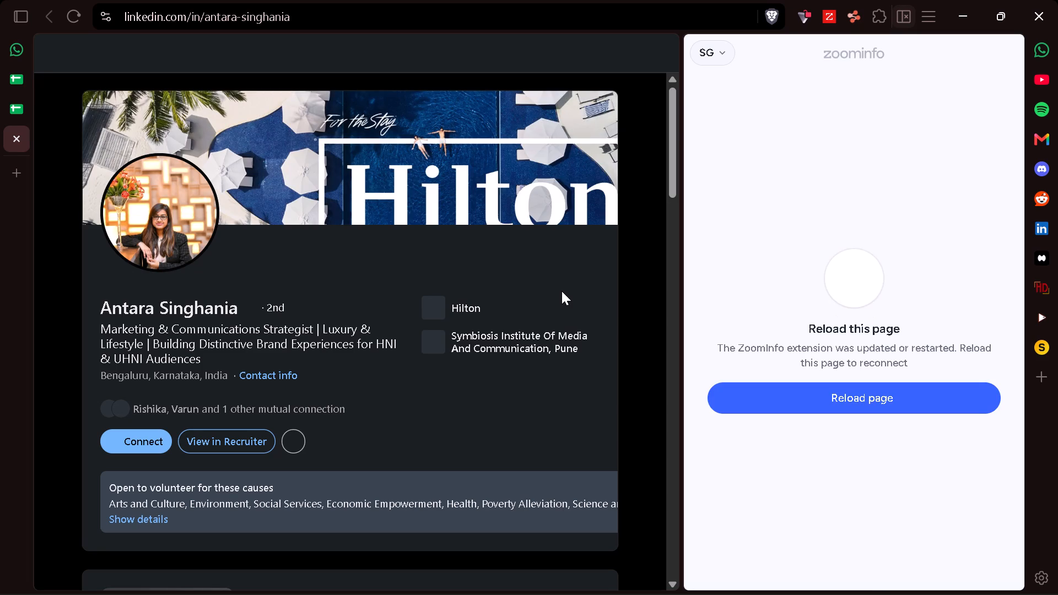
pyautogui.click(135, 431)
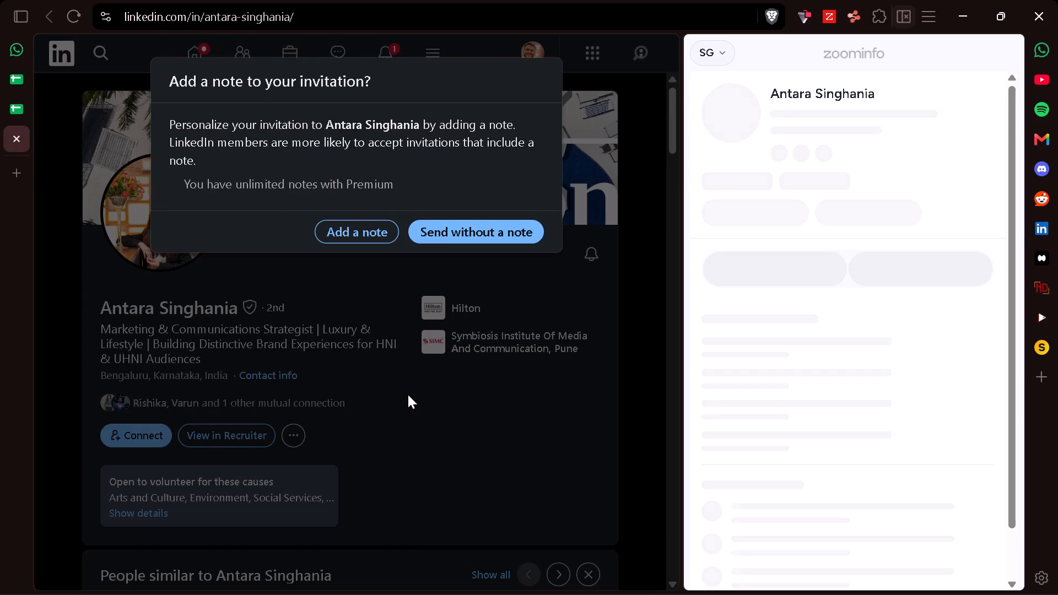
pyautogui.click(472, 231)
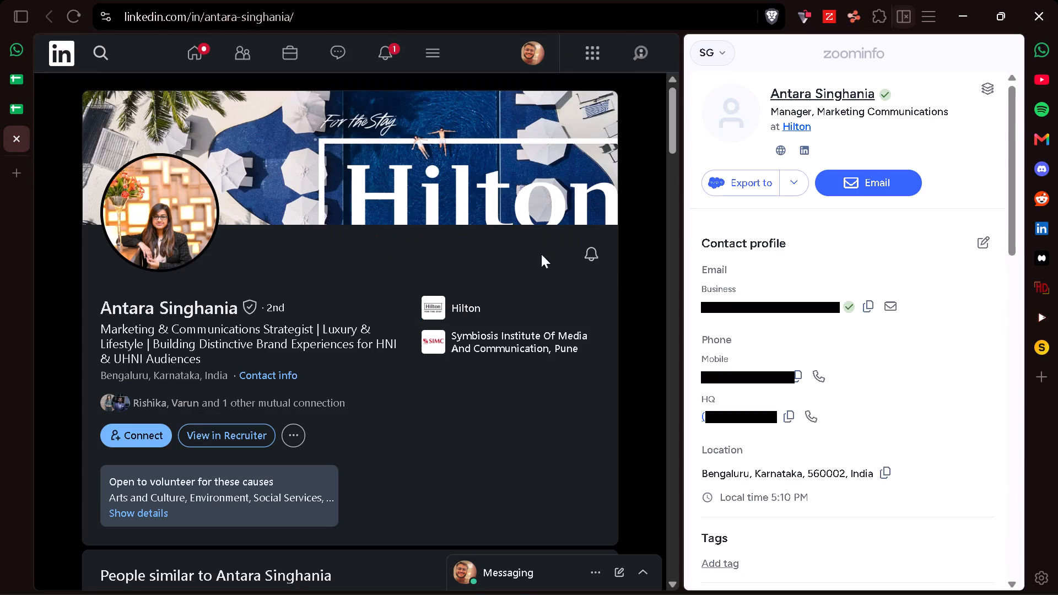
# Copy the row 31 contact's business email from ZoomInfo into I31 of Klenty Leads New.
pyautogui.click(869, 307)
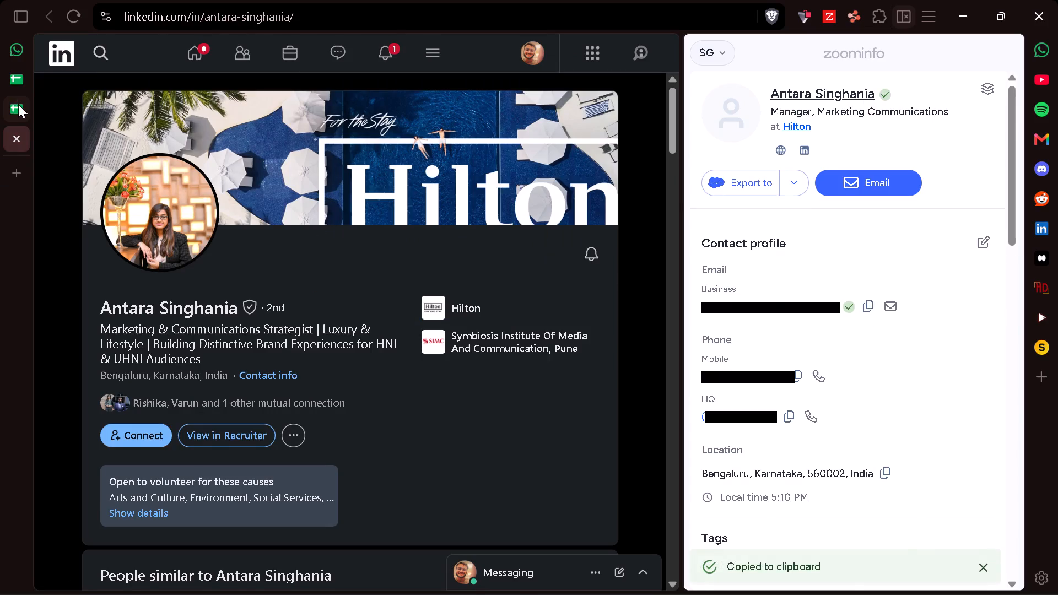
pyautogui.click(18, 104)
pyautogui.hotkey('ctrl', 'v')
# Copy the row 31 contact's mobile number from ZoomInfo into J31 and trim the unneeded characters from it.
pyautogui.press('Right')
pyautogui.click(19, 136)
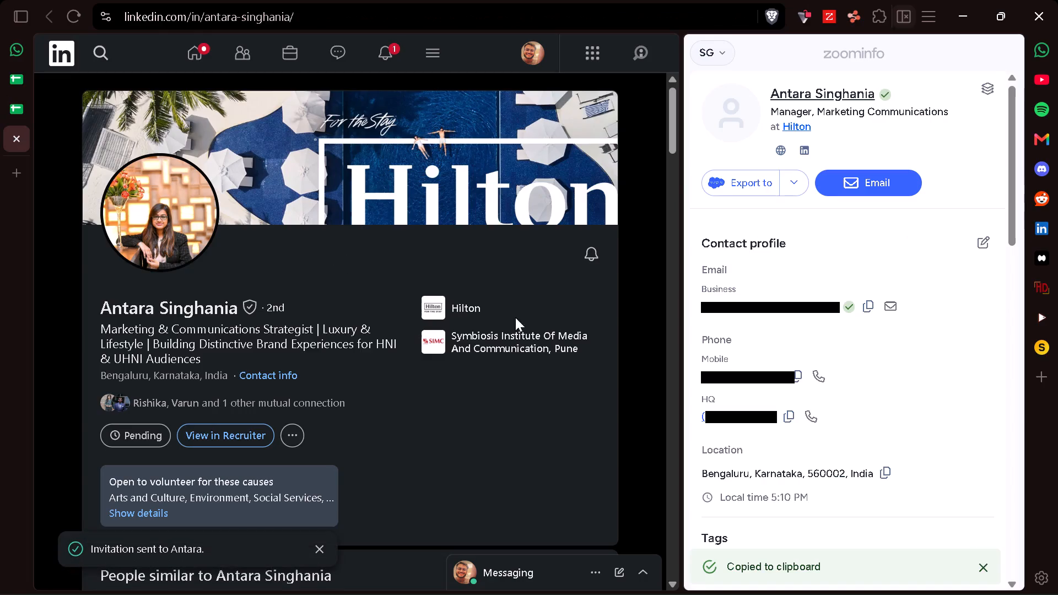
pyautogui.click(801, 372)
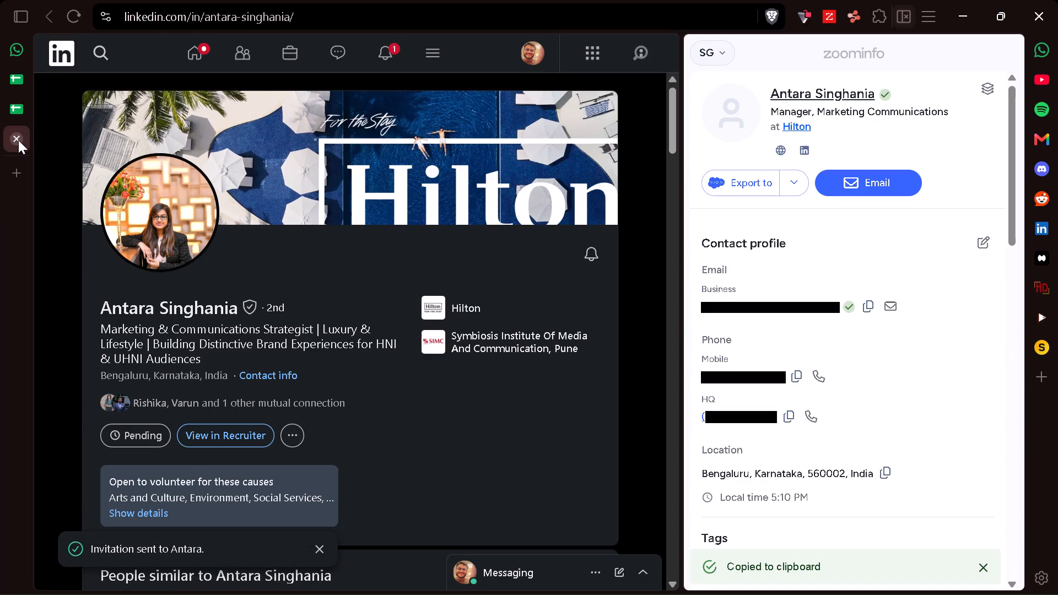
pyautogui.click(18, 140)
pyautogui.hotkey('ctrl', 'v')
pyautogui.hotkey('ctrl', 'v')
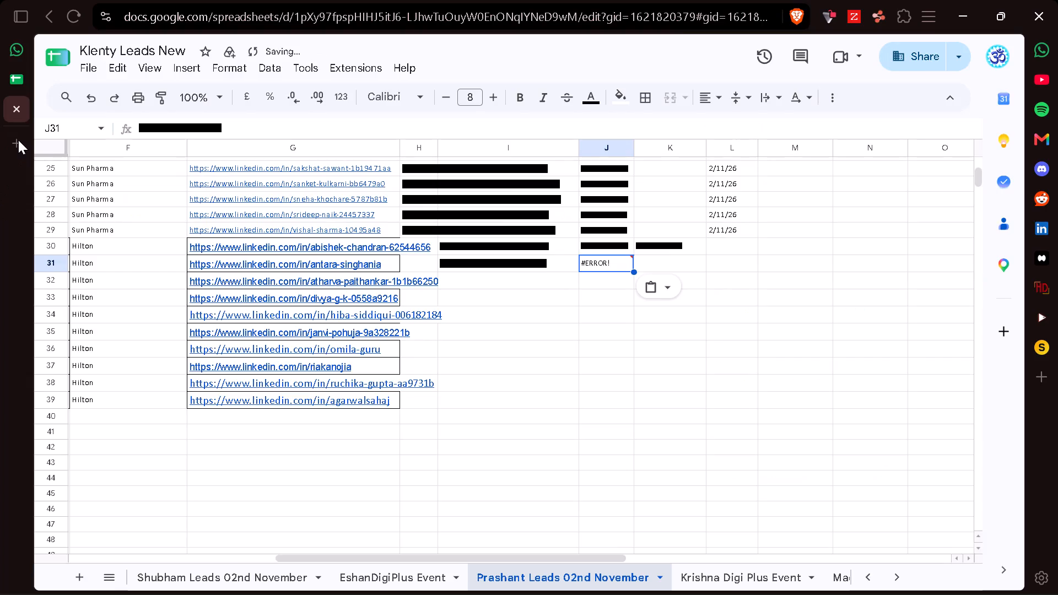
pyautogui.click(161, 133)
pyautogui.press('BackSpace')
pyautogui.press('BackSpace')
pyautogui.press('BackSpace')
pyautogui.press('BackSpace')
pyautogui.press('BackSpace')
pyautogui.press('BackSpace')
pyautogui.press('BackSpace')
pyautogui.press('BackSpace')
pyautogui.press('BackSpace')
pyautogui.press('BackSpace')
pyautogui.press('BackSpace')
pyautogui.press('BackSpace')
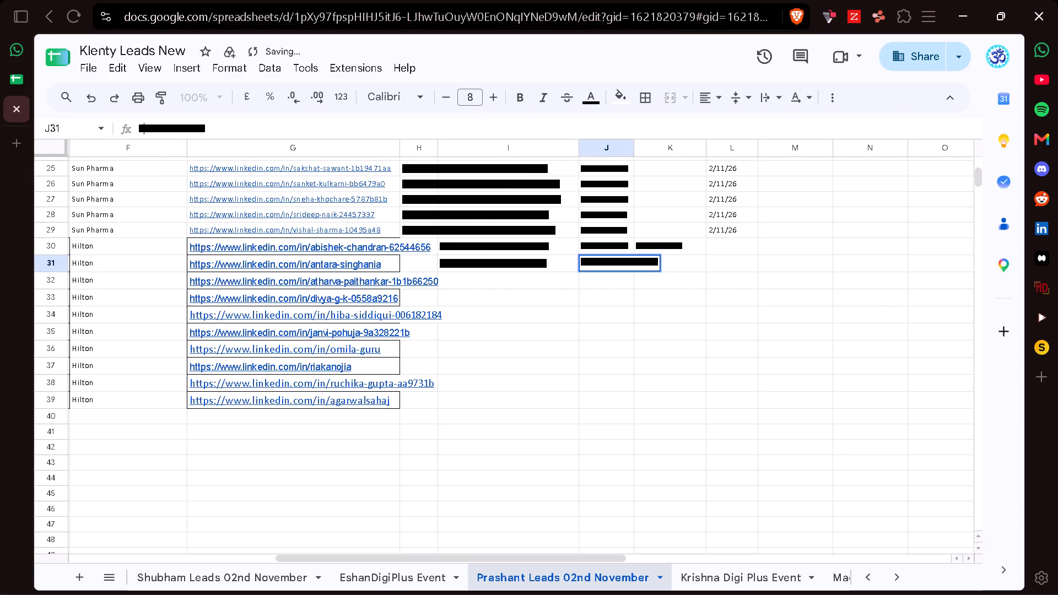
pyautogui.click(495, 281)
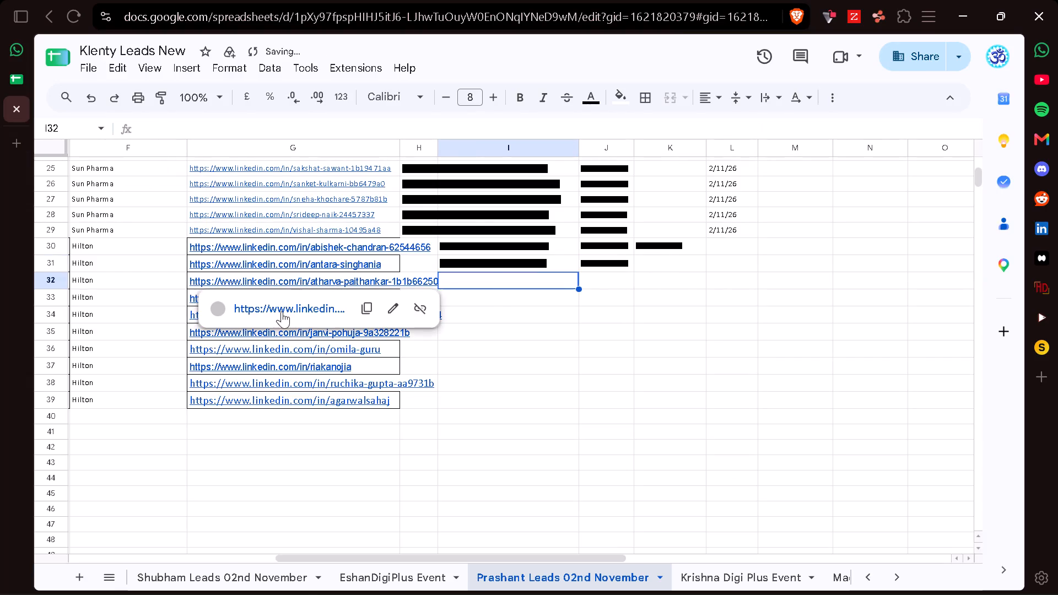
# Open row 32's LinkedIn profile and copy the contact's business email from ZoomInfo into I32 of Klenty Leads New.
pyautogui.click(280, 313)
pyautogui.click(857, 22)
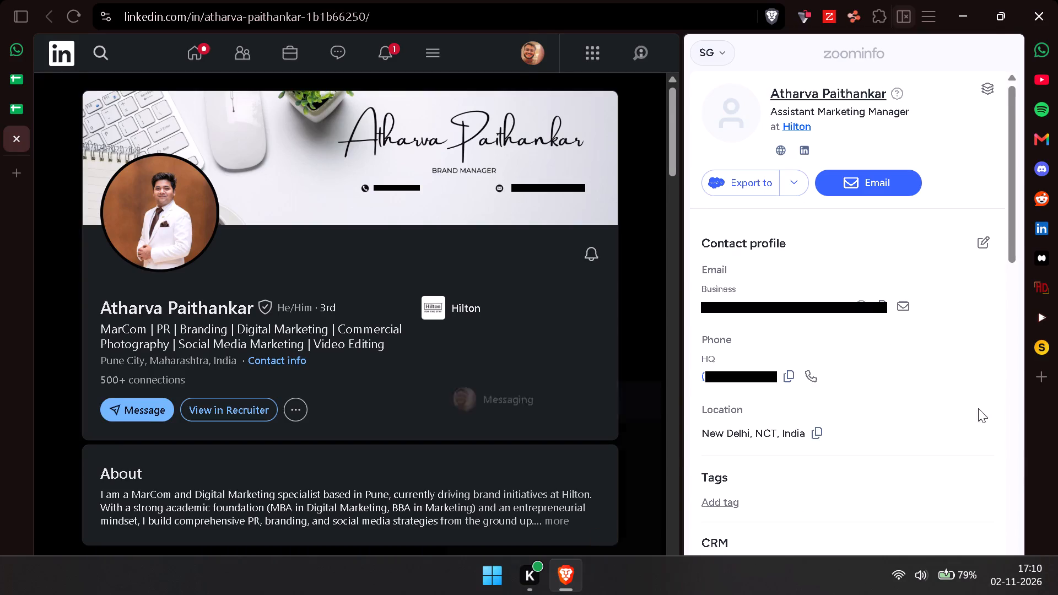
pyautogui.click(887, 312)
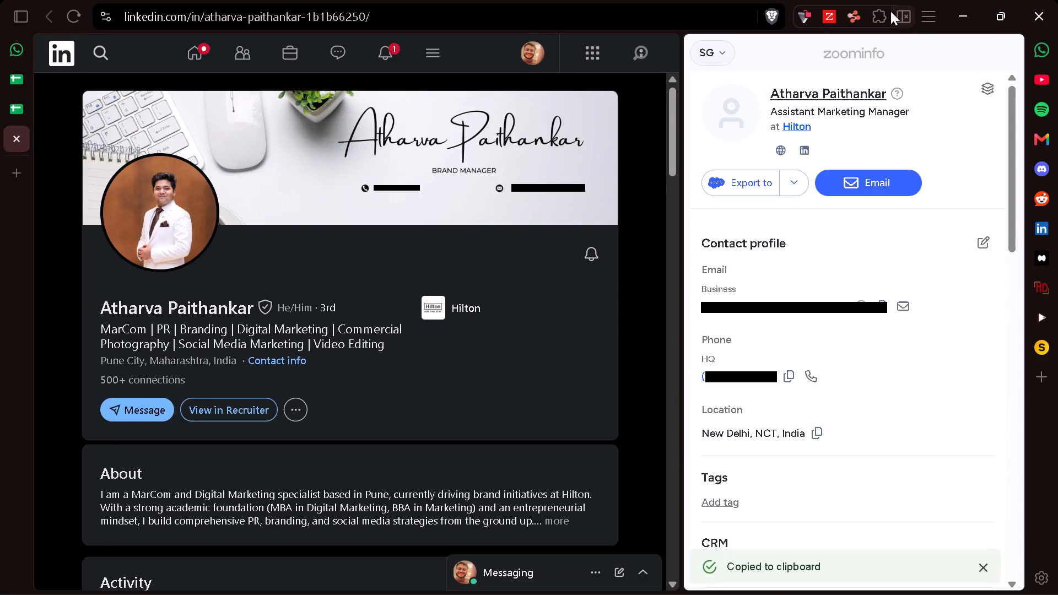
pyautogui.click(895, 14)
pyautogui.click(880, 19)
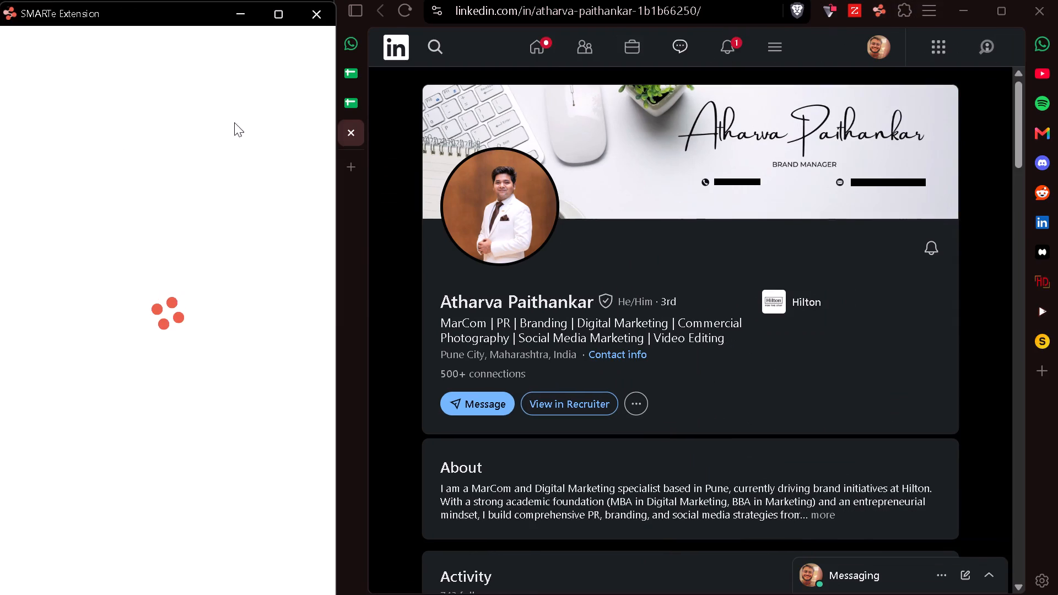
pyautogui.click(351, 106)
pyautogui.hscroll(-1, 724, 381)
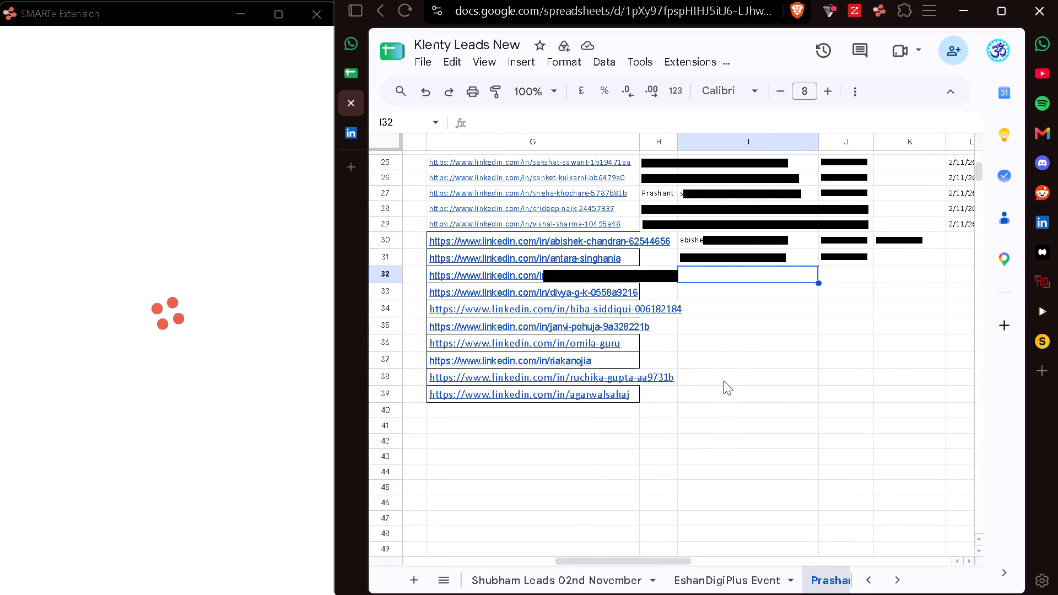
pyautogui.hotkey('ctrl', 'v')
pyautogui.press('Right')
# Reveal the row 32 contact's details in SMARTe to check for a mobile number, and close the LinkedIn profile.
pyautogui.click(345, 131)
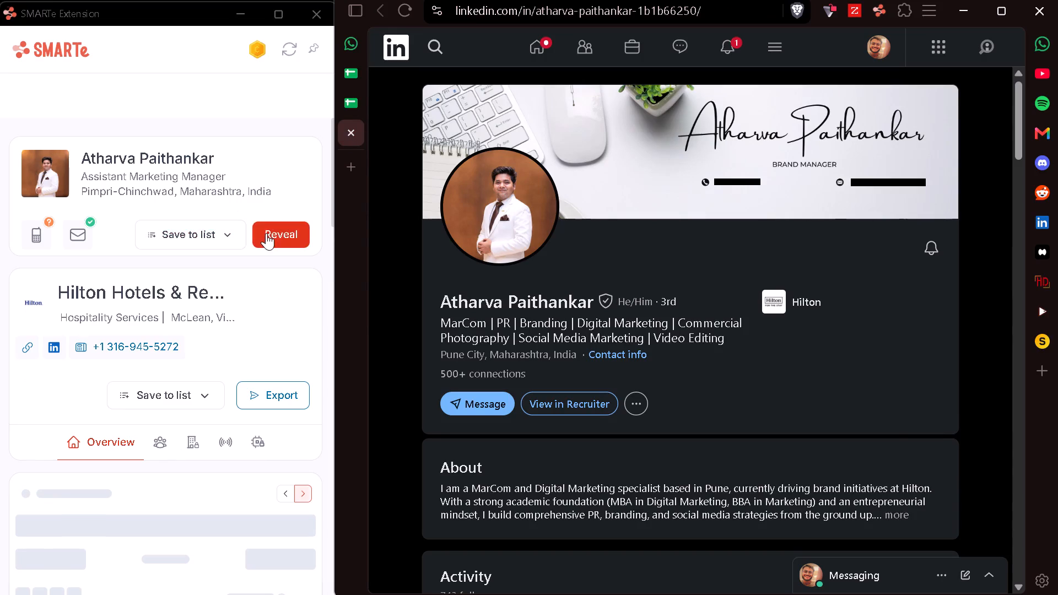
pyautogui.click(266, 233)
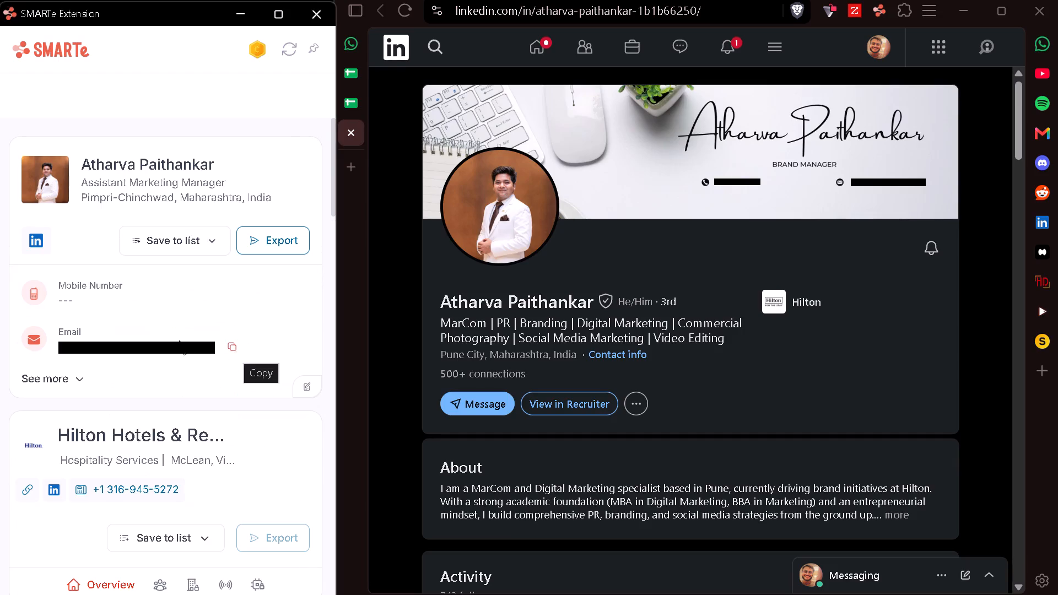
pyautogui.click(352, 136)
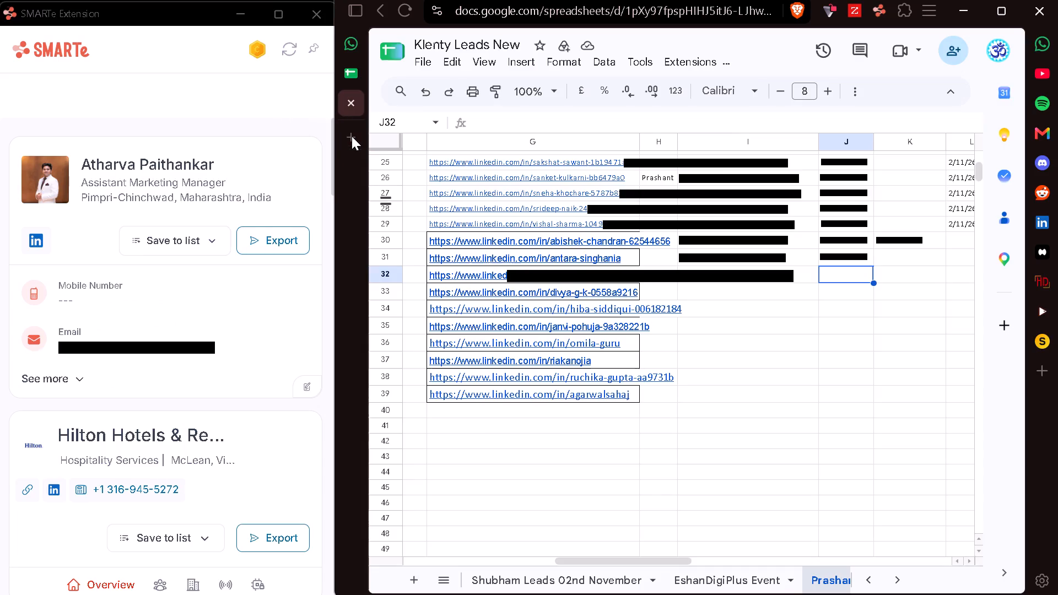
# Open row 33's LinkedIn profile and copy the contact's business email from ZoomInfo into I33, closing the SMARTe window.
pyautogui.hscroll(-1, 676, 294)
pyautogui.click(658, 288)
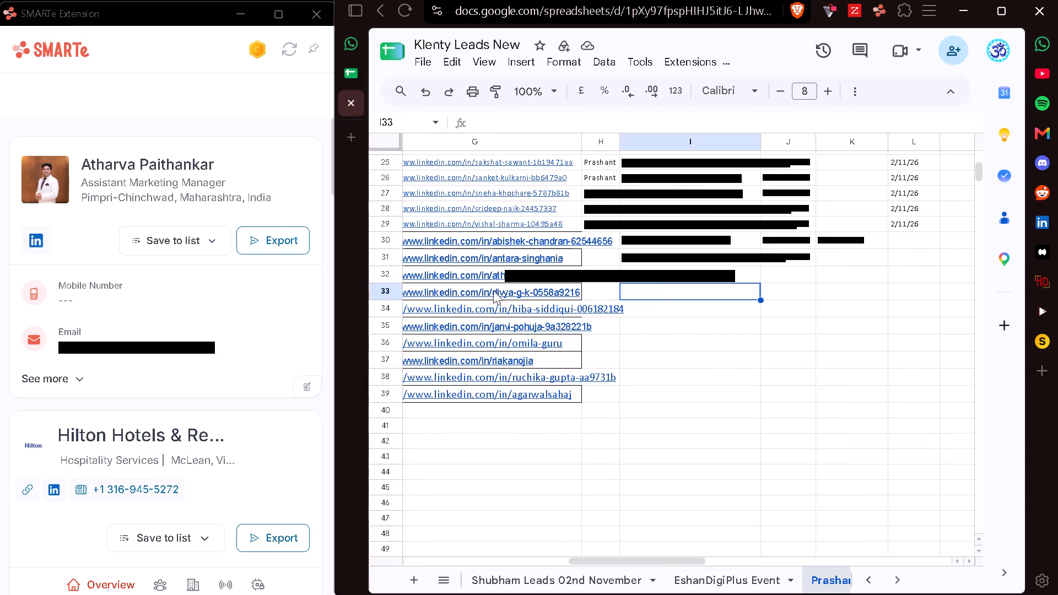
pyautogui.click(489, 318)
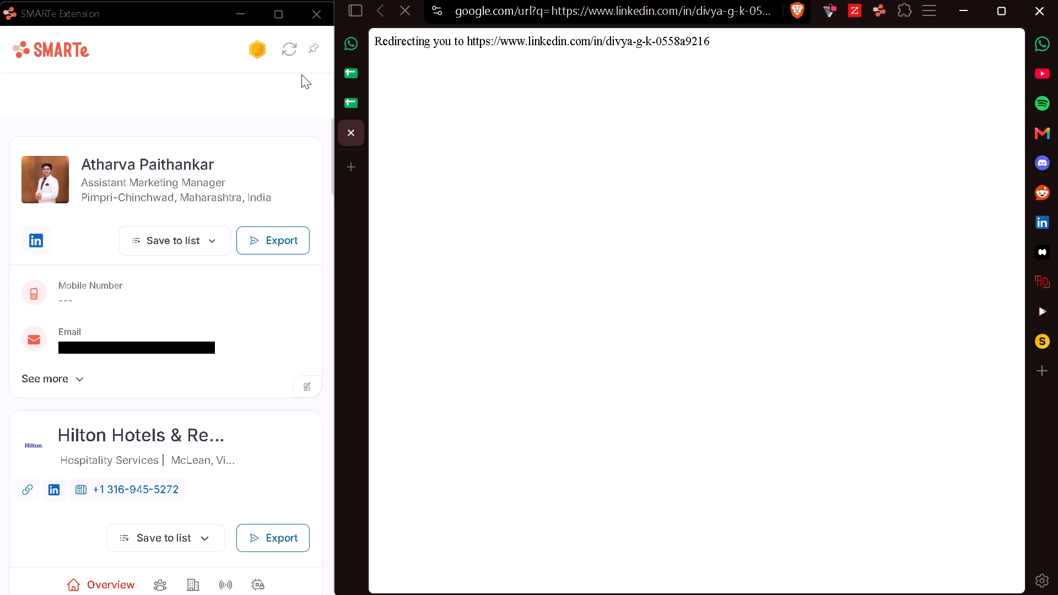
pyautogui.click(855, 11)
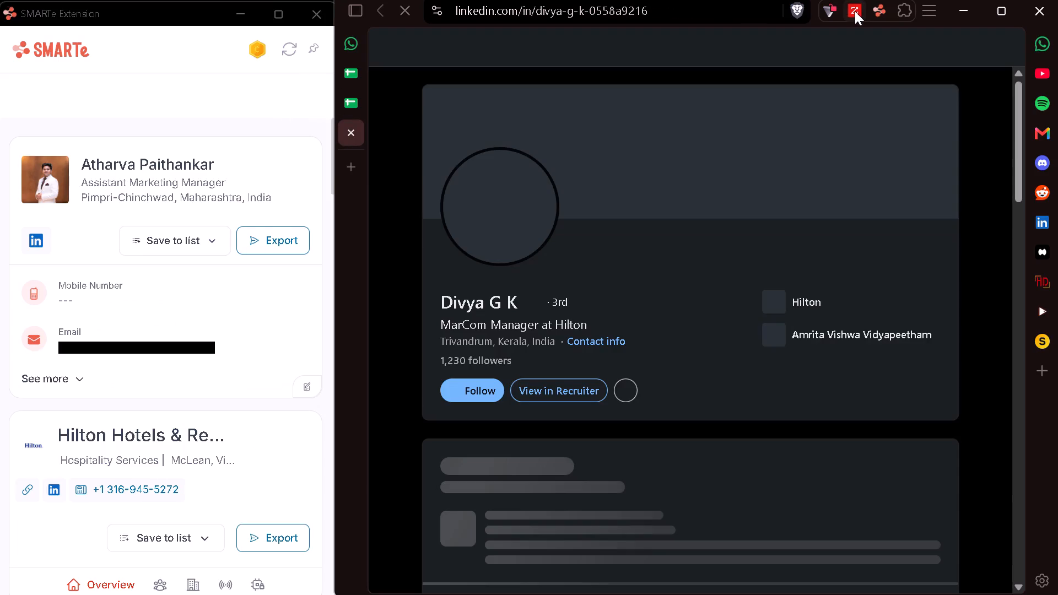
pyautogui.scroll(-3, 454, 413)
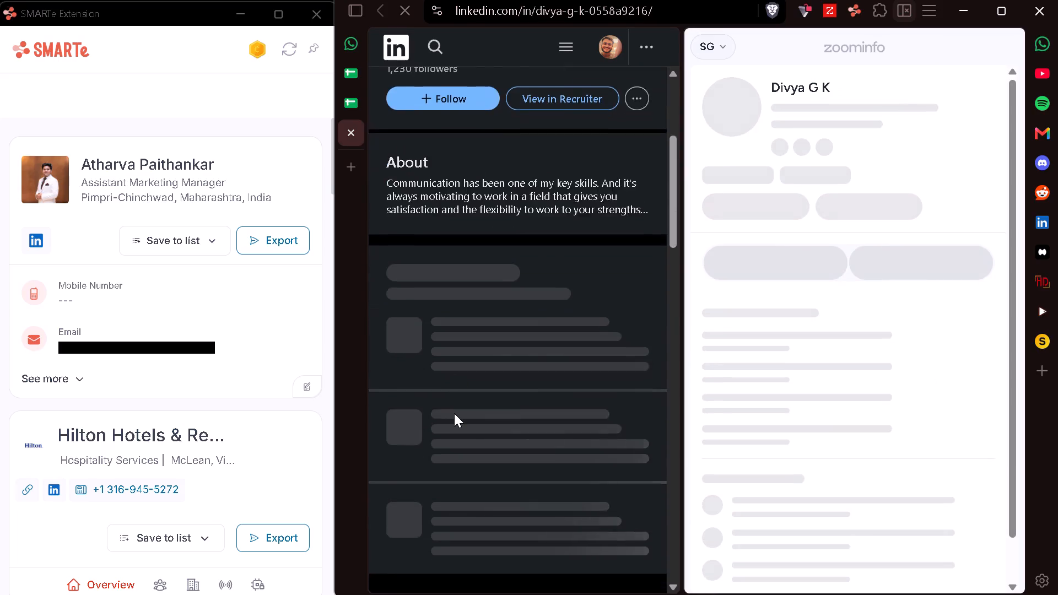
pyautogui.scroll(-2, 454, 413)
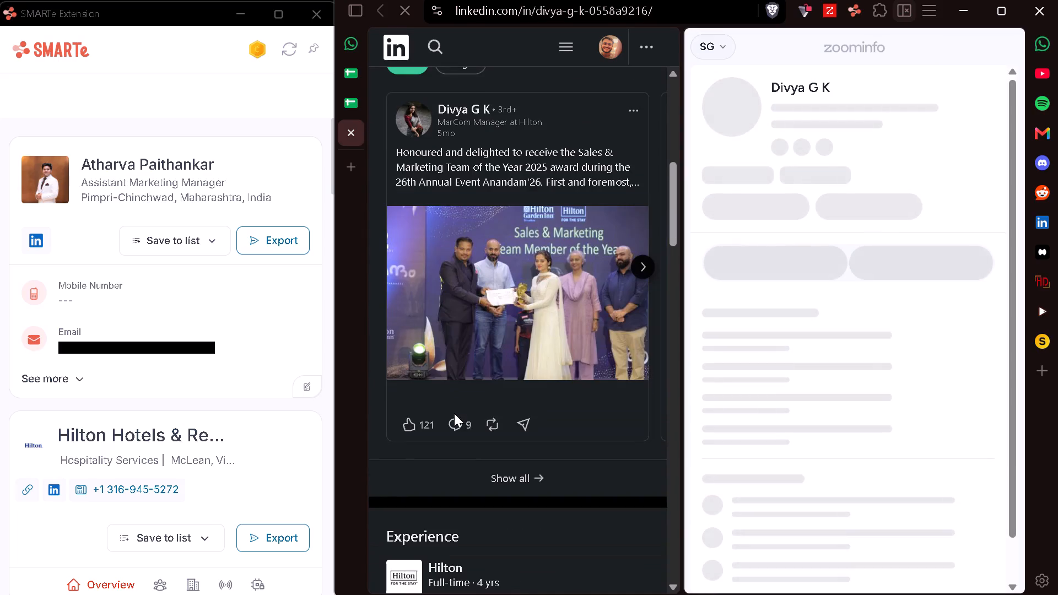
pyautogui.scroll(-2, 454, 413)
pyautogui.scroll(5, 454, 413)
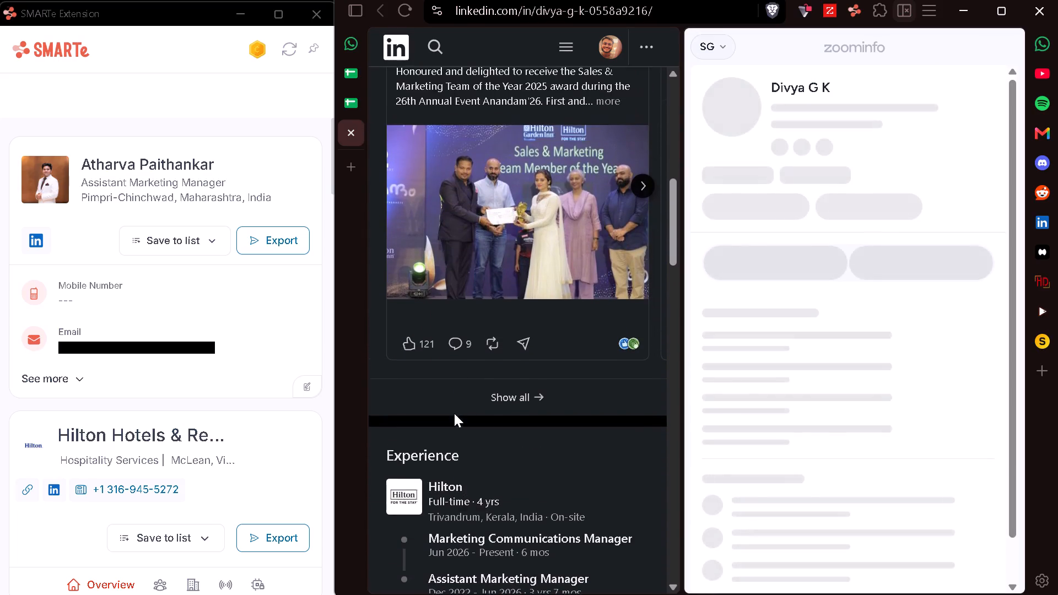
pyautogui.scroll(4, 454, 413)
pyautogui.click(827, 305)
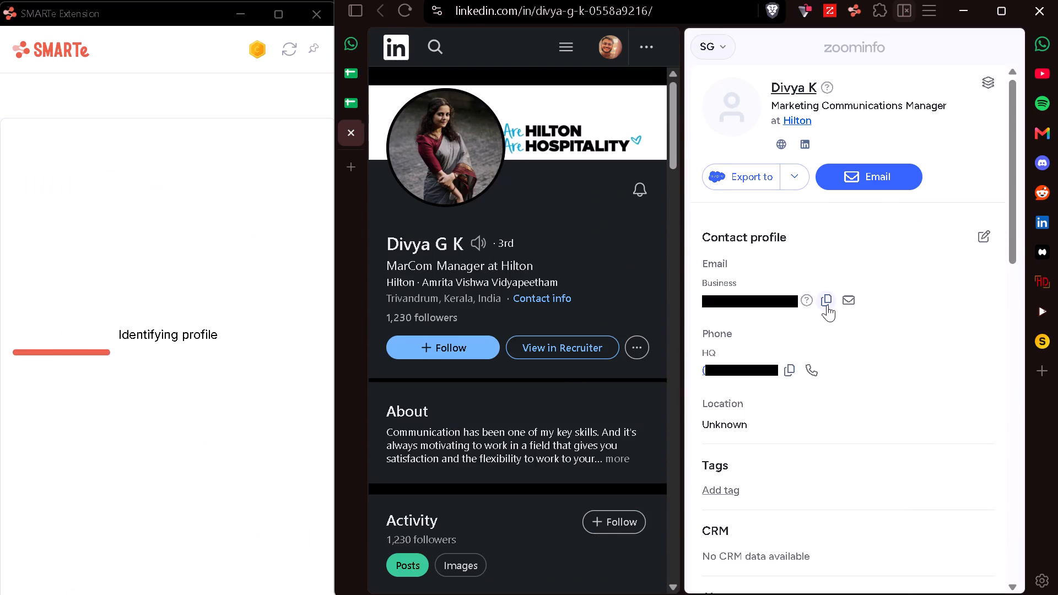
pyautogui.click(907, 12)
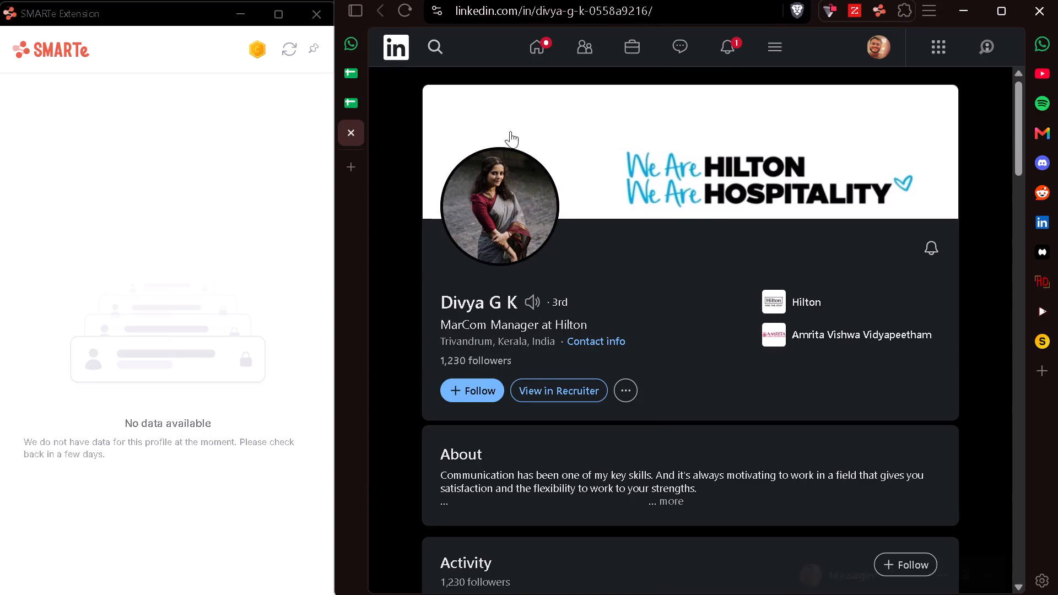
pyautogui.click(350, 99)
pyautogui.hotkey('ctrl', 'v')
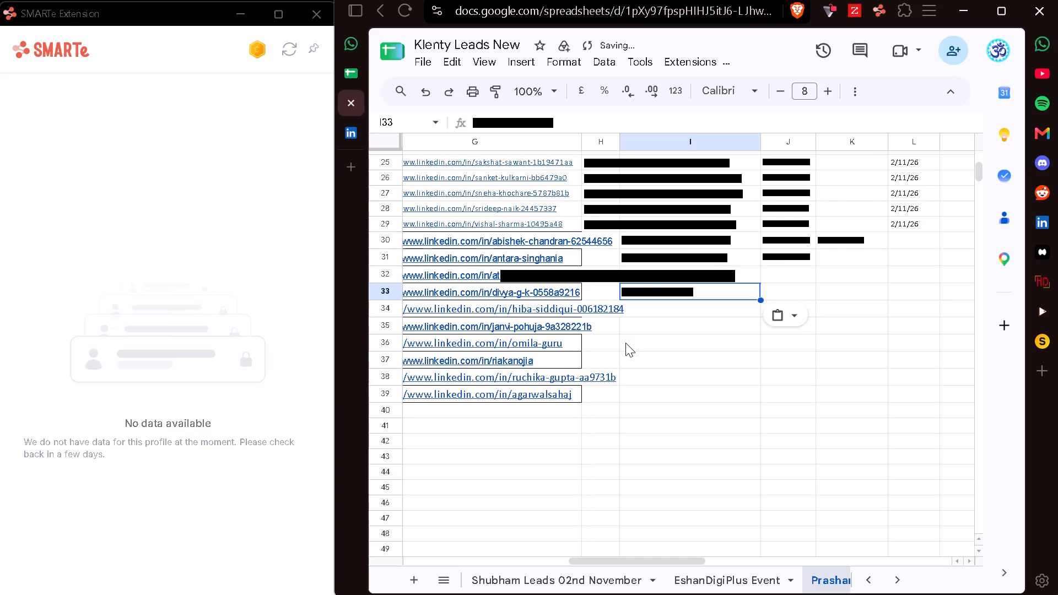
pyautogui.press('Right')
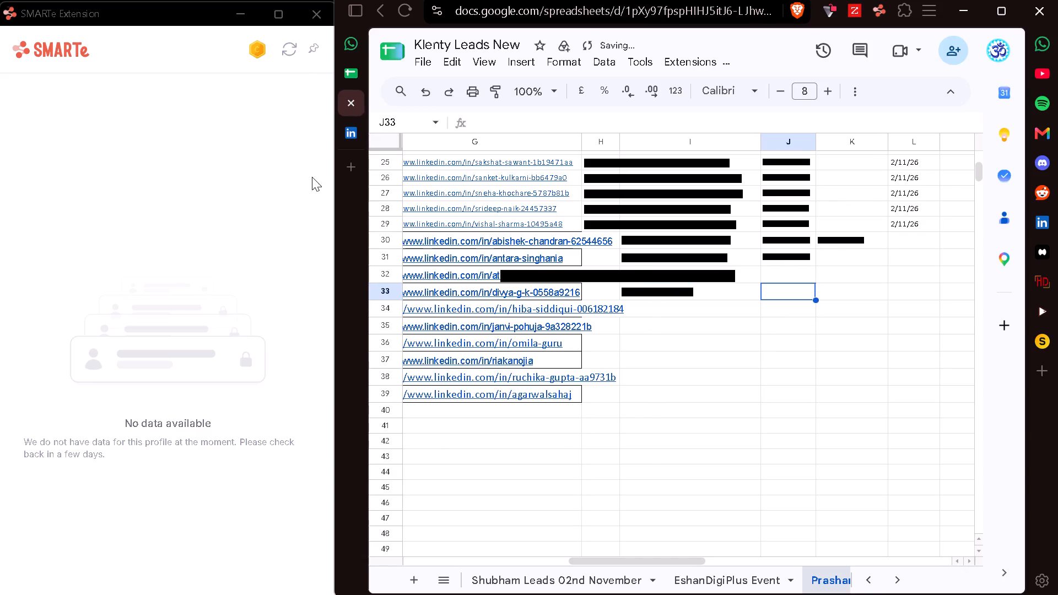
pyautogui.click(310, 9)
# Open row 34's LinkedIn profile and copy the contact's business email from ZoomInfo into I34, with SMARTe open for the same profile.
pyautogui.press('Down')
pyautogui.press('Left')
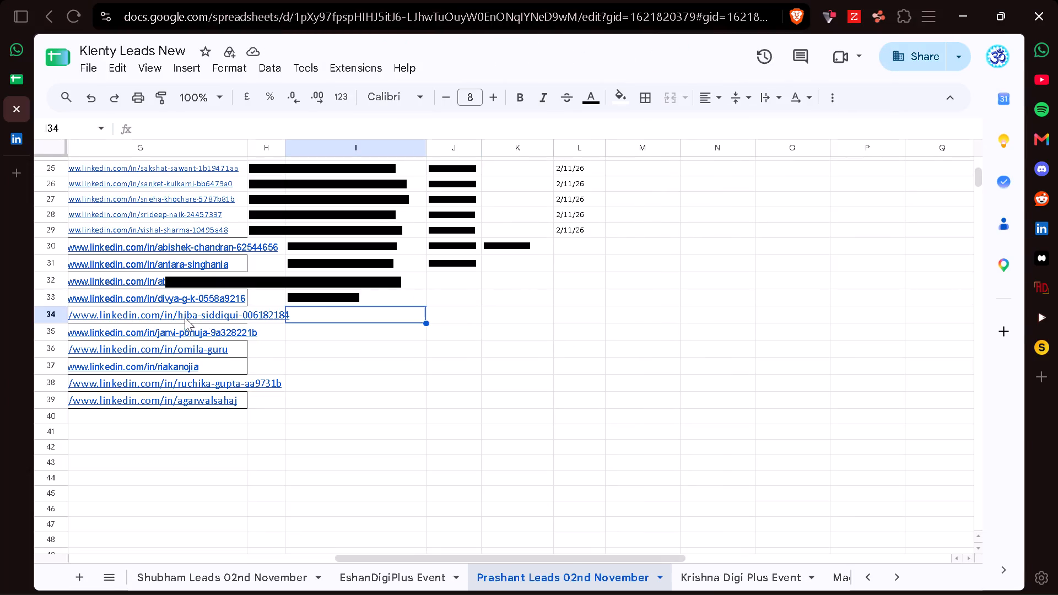
pyautogui.click(179, 338)
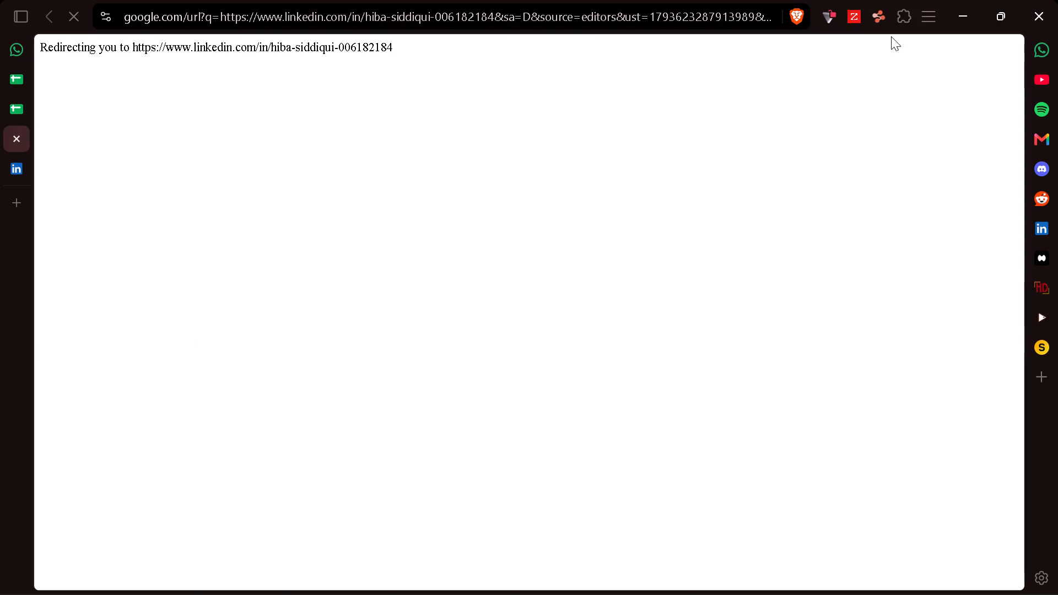
pyautogui.click(851, 7)
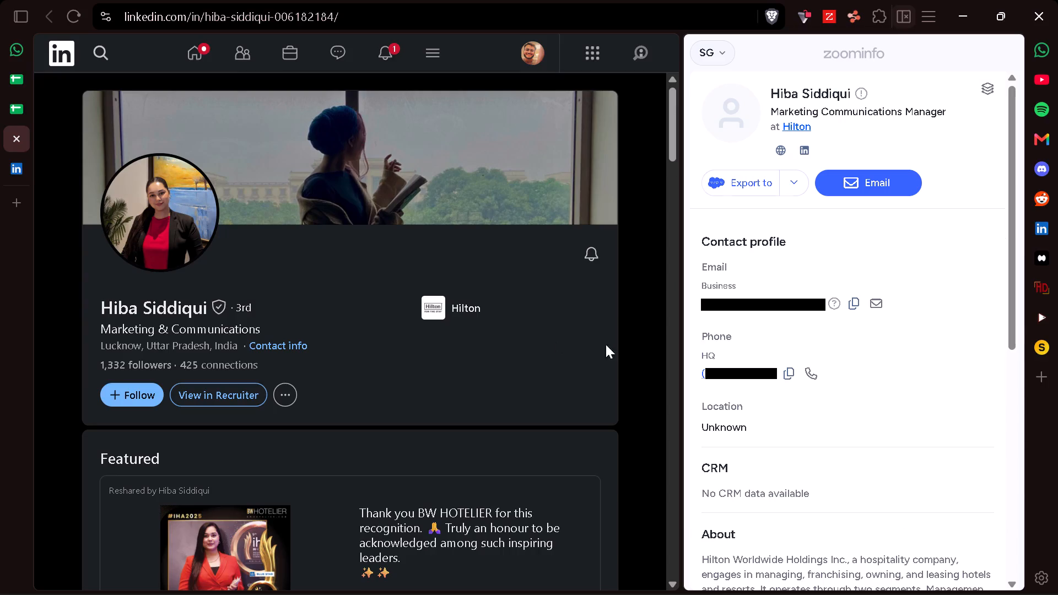
pyautogui.click(860, 303)
pyautogui.click(893, 14)
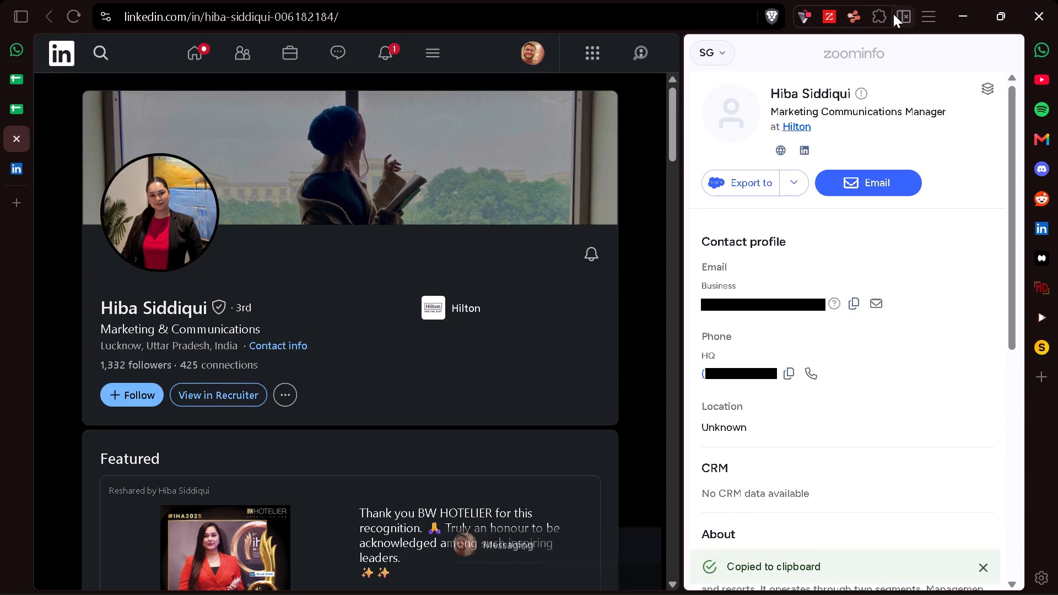
pyautogui.click(878, 17)
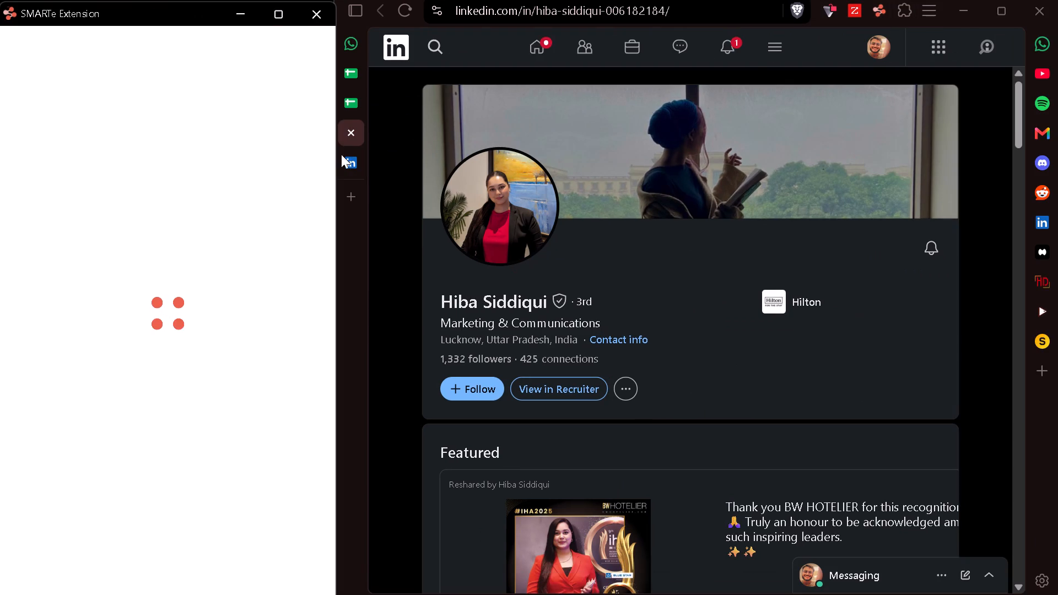
pyautogui.doubleClick(350, 169)
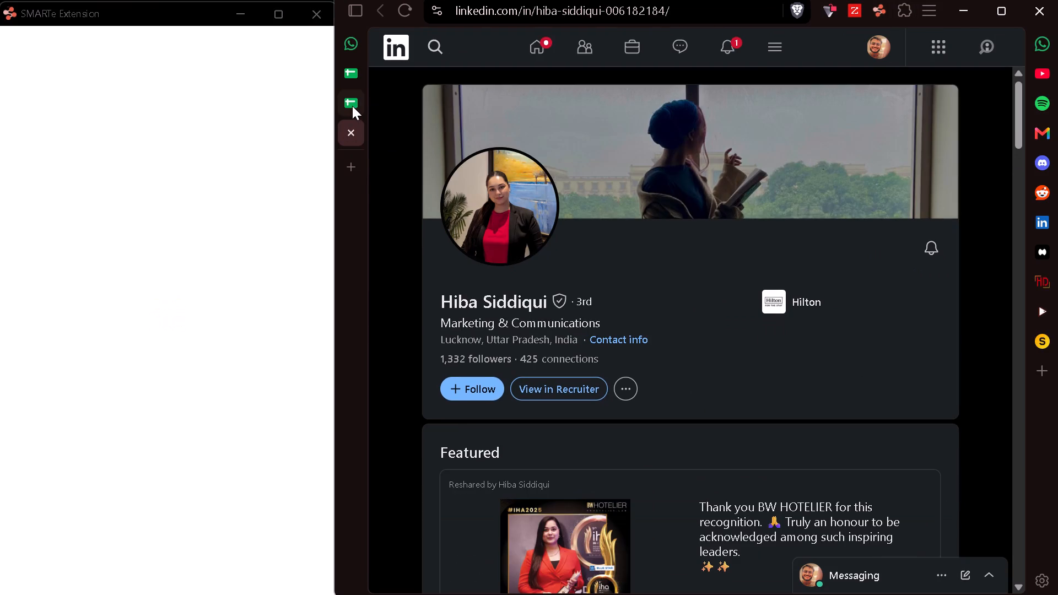
pyautogui.click(352, 106)
pyautogui.hotkey('ctrl', 'v')
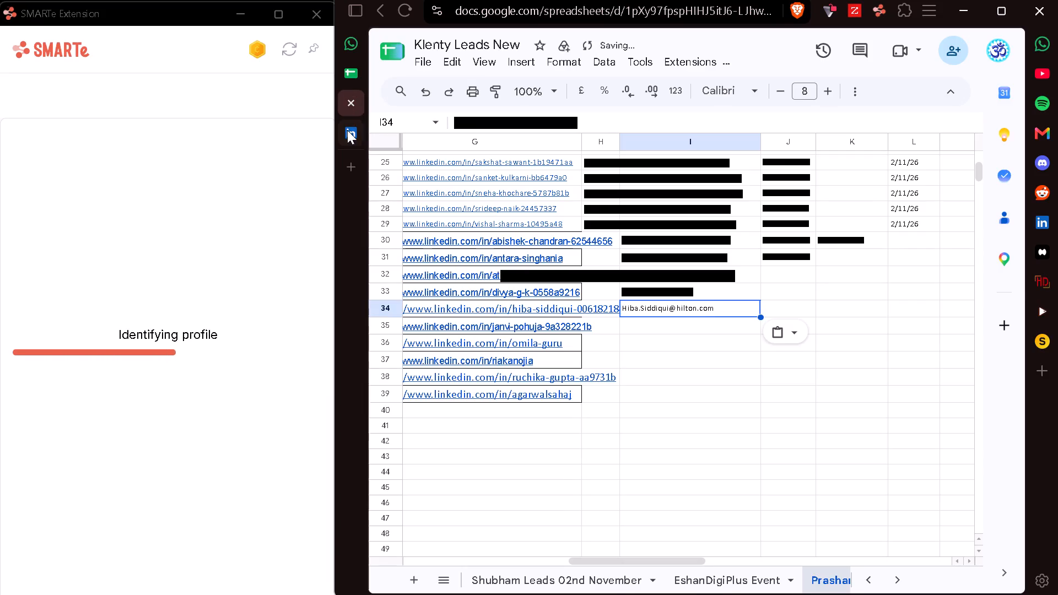
# Reveal the row 34 contact's details in SMARTe and copy the mobile number into J34.
pyautogui.click(347, 130)
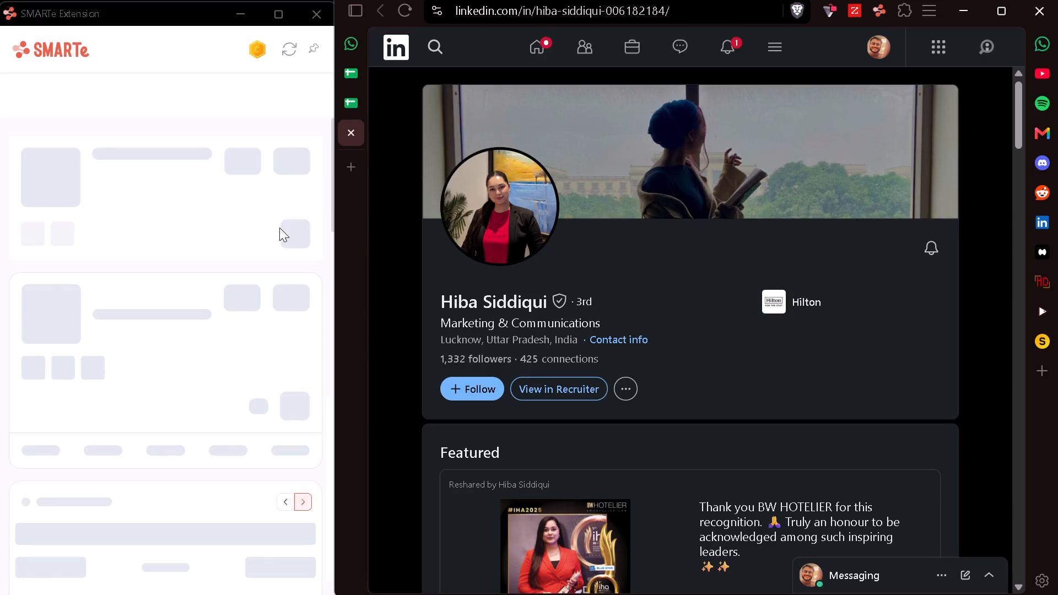
pyautogui.click(279, 228)
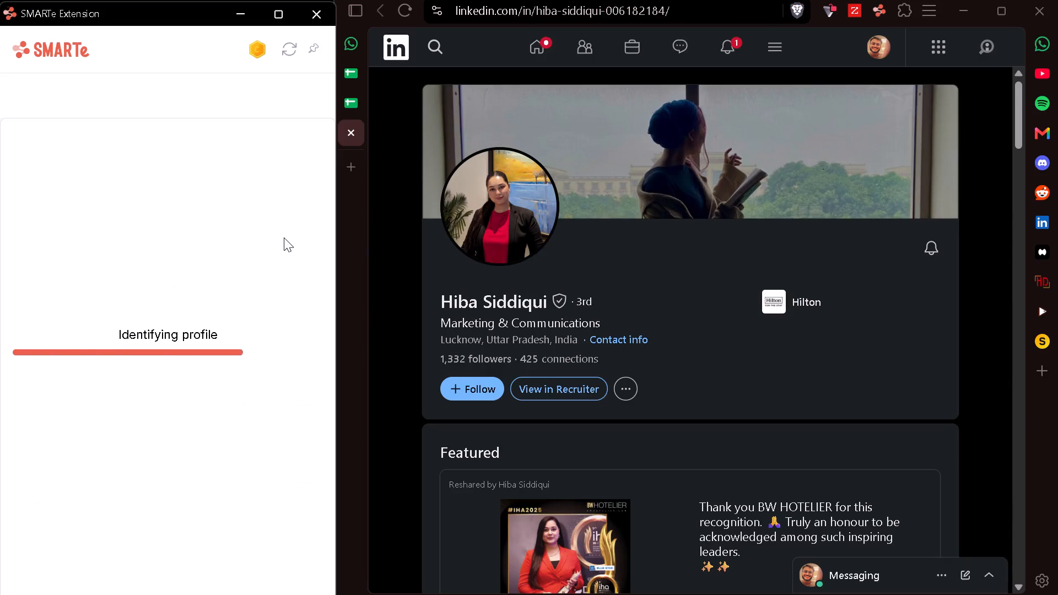
pyautogui.click(284, 237)
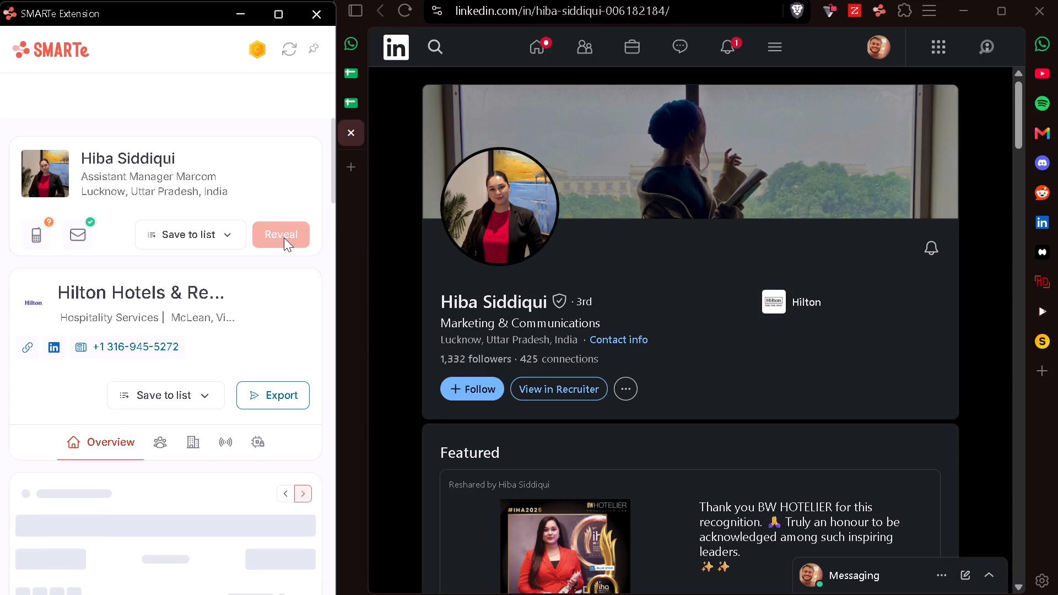
pyautogui.click(284, 237)
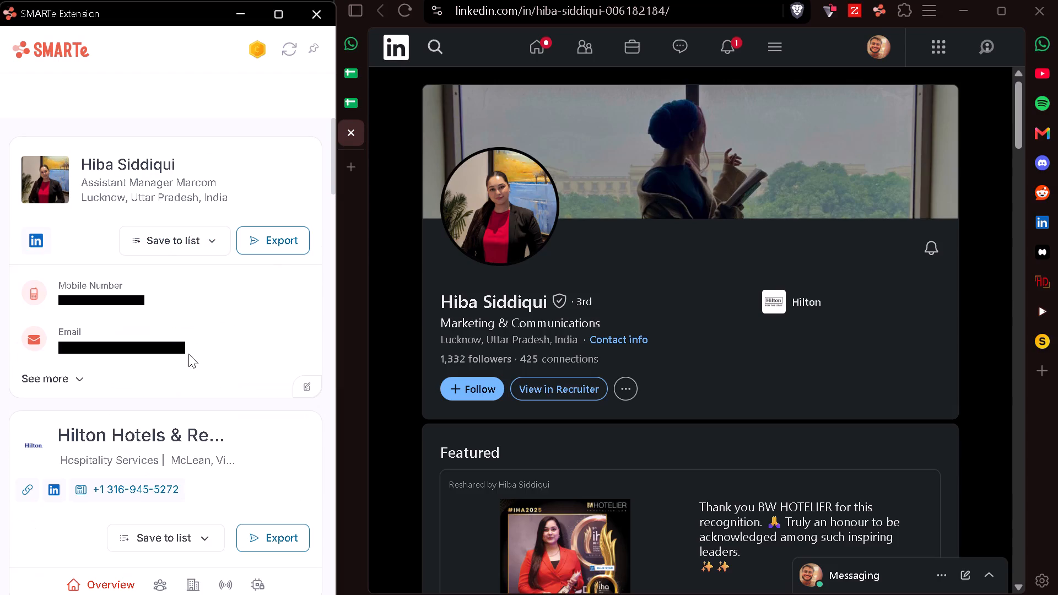
pyautogui.click(161, 302)
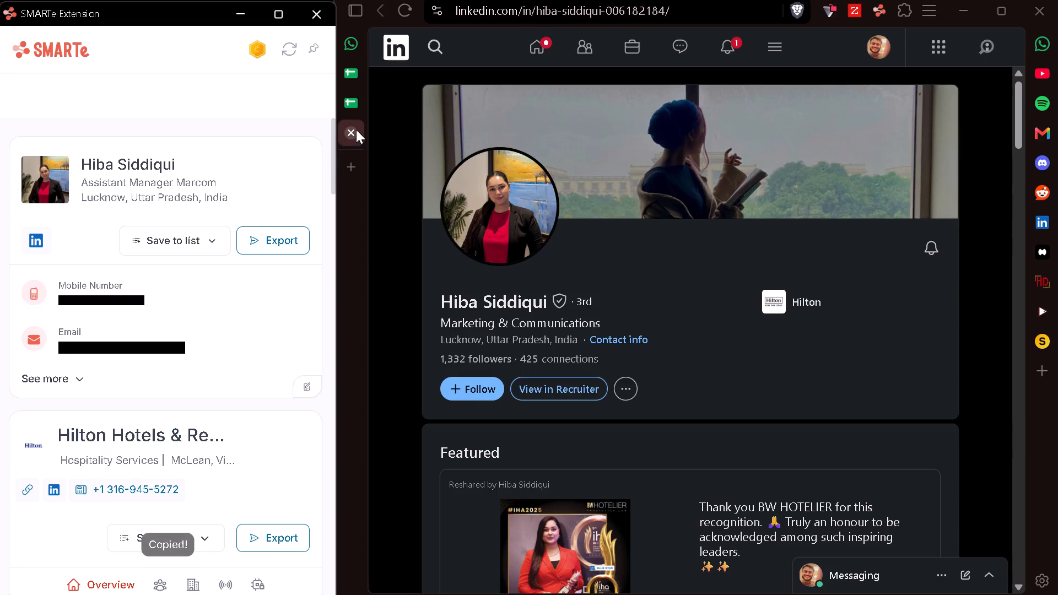
pyautogui.click(356, 129)
pyautogui.press('Right')
pyautogui.hotkey('ctrl', 'v')
pyautogui.press('Down')
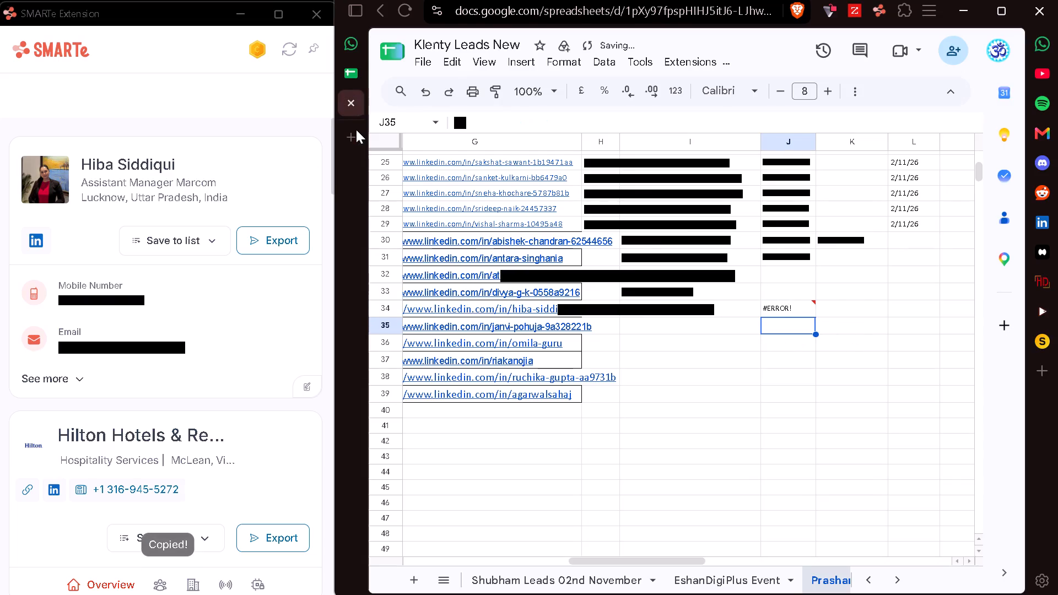
# Trim the unneeded characters from the mobile number in J34.
pyautogui.press('Up')
pyautogui.click(494, 120)
pyautogui.press('BackSpace')
pyautogui.press('BackSpace')
pyautogui.press('BackSpace')
pyautogui.press('BackSpace')
pyautogui.press('BackSpace')
pyautogui.press('BackSpace')
pyautogui.press('BackSpace')
pyautogui.press('BackSpace')
pyautogui.press('BackSpace')
pyautogui.press('BackSpace')
pyautogui.press('BackSpace')
pyautogui.press('BackSpace')
pyautogui.press('BackSpace')
pyautogui.press('BackSpace')
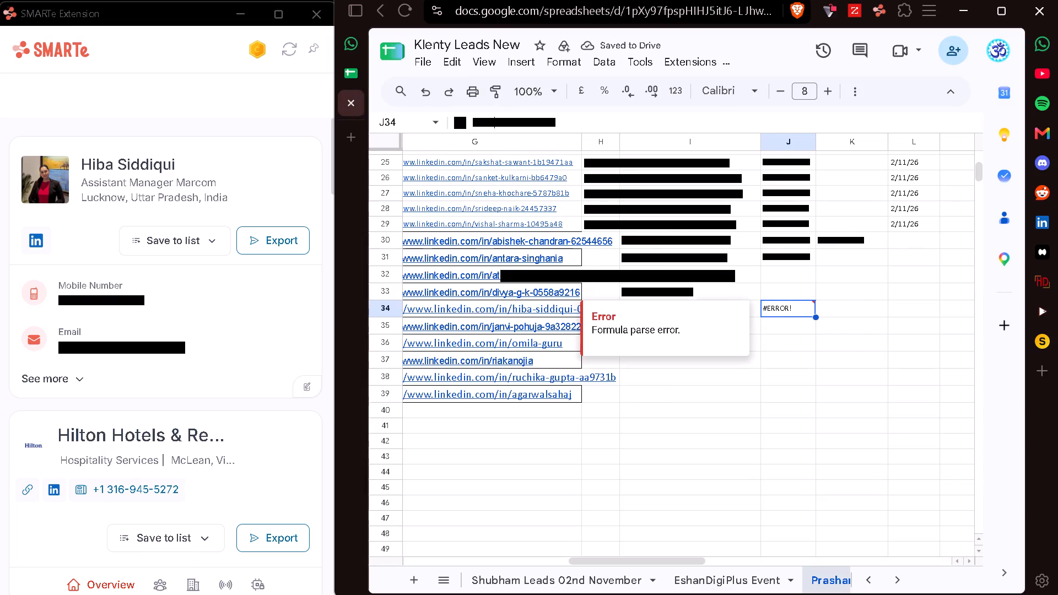
pyautogui.click(654, 320)
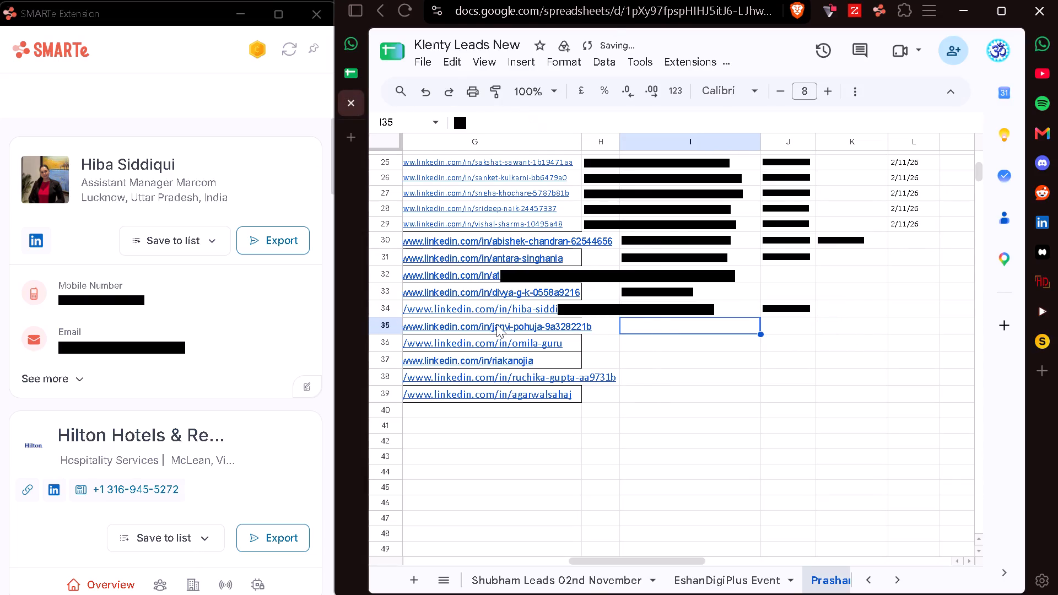
# Open row 35's LinkedIn profile, reveal the contact in SMARTe and copy the email into I35, checking ZoomInfo for the same profile.
pyautogui.click(487, 353)
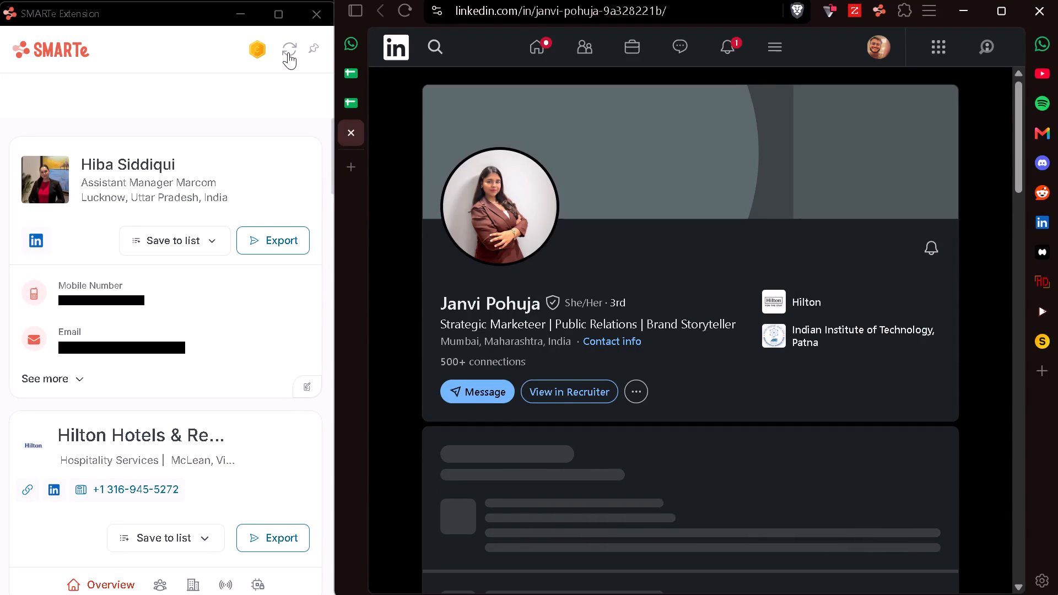
pyautogui.click(288, 52)
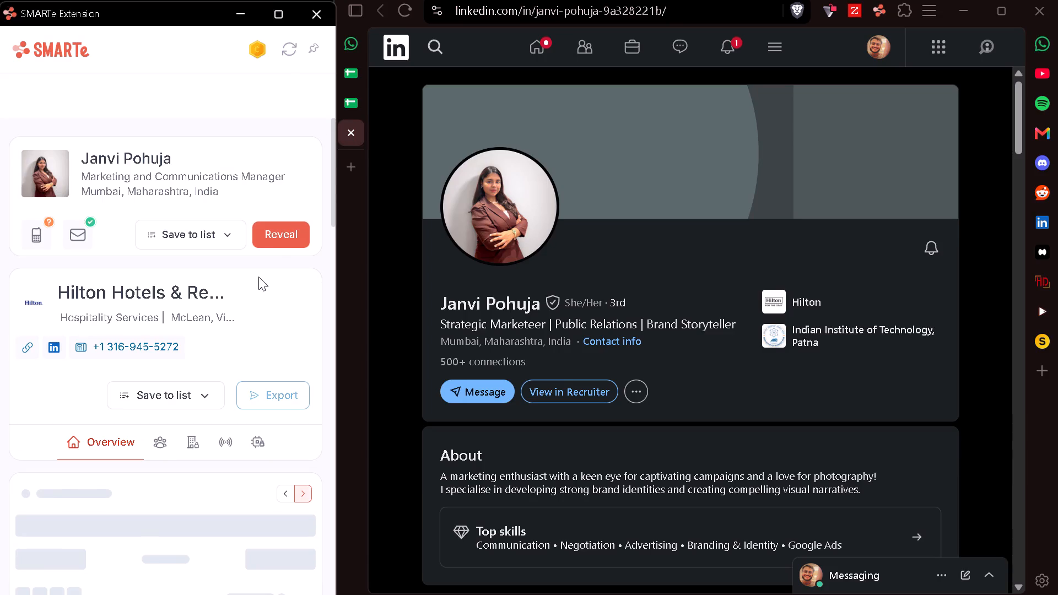
pyautogui.click(274, 244)
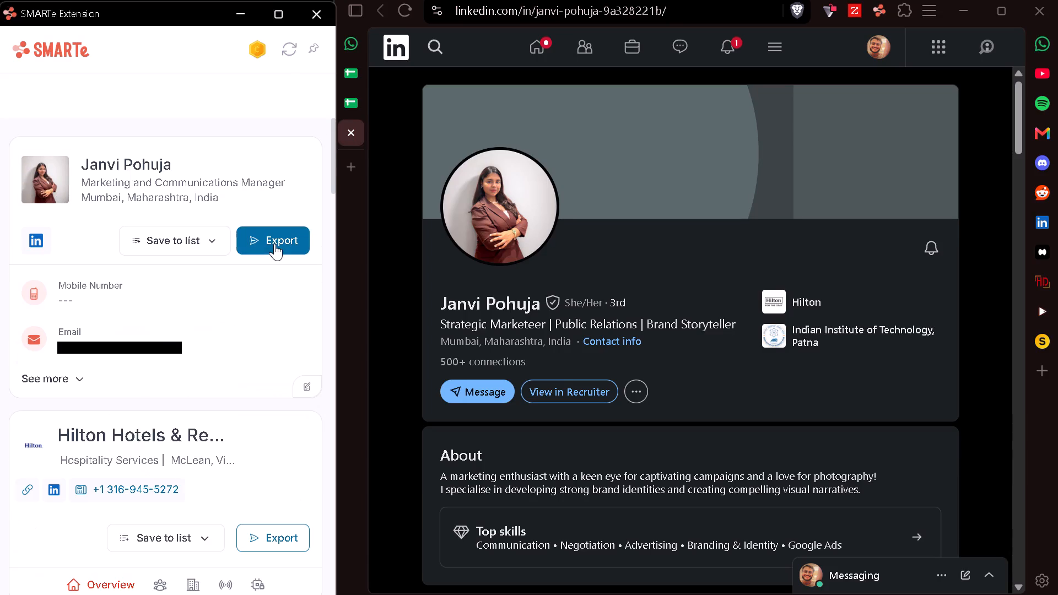
pyautogui.click(201, 343)
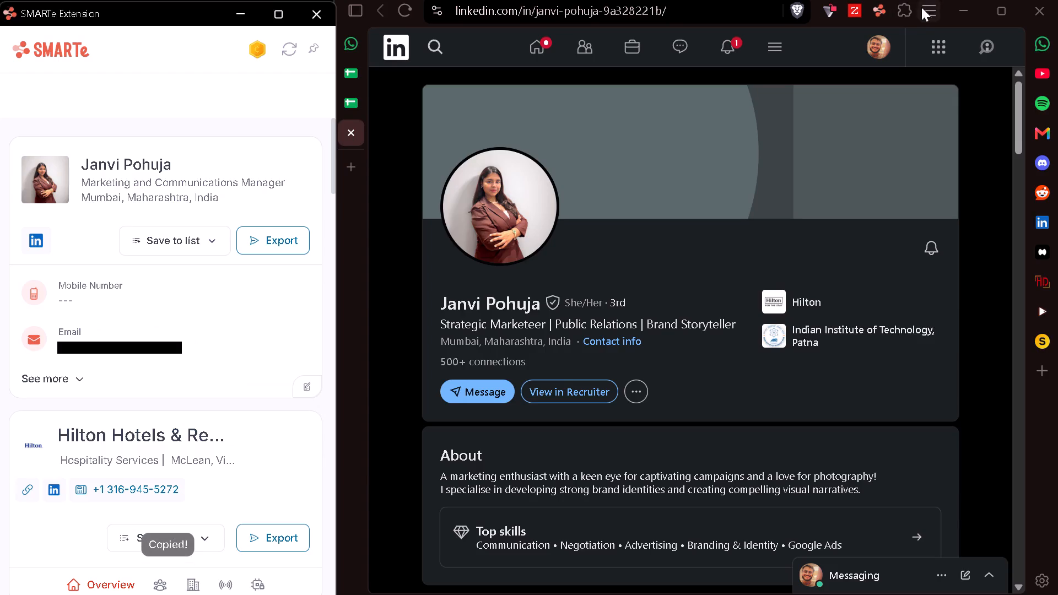
pyautogui.click(855, 12)
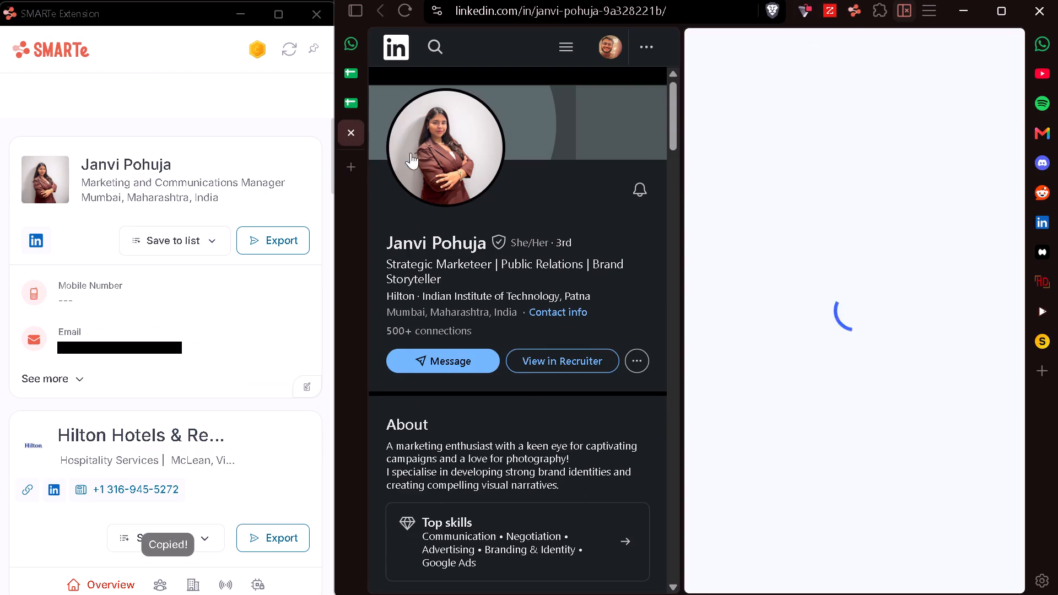
pyautogui.click(351, 139)
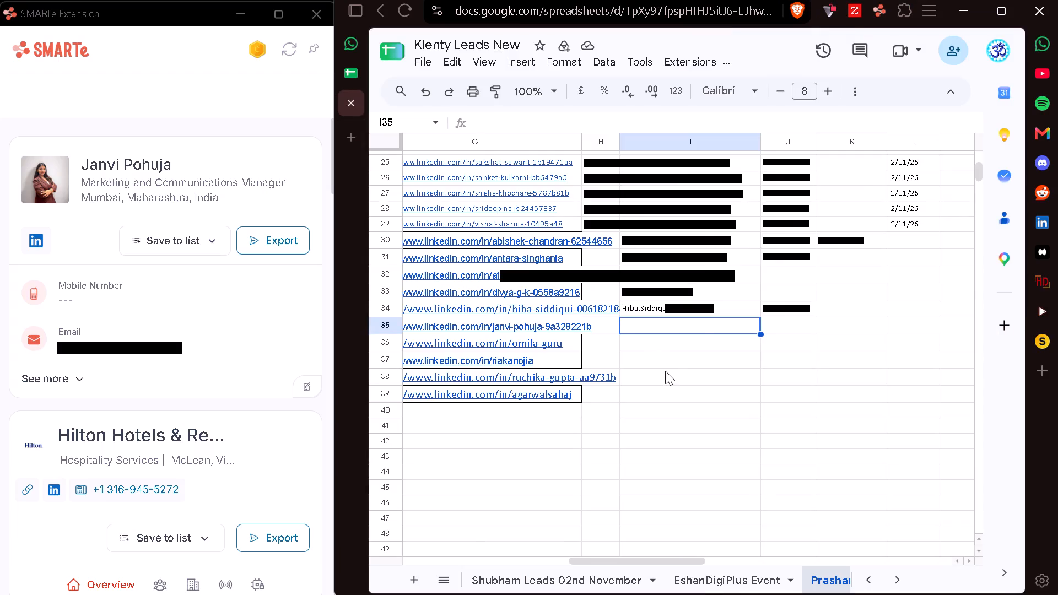
pyautogui.hotkey('ctrl', 'v')
pyautogui.press('Down')
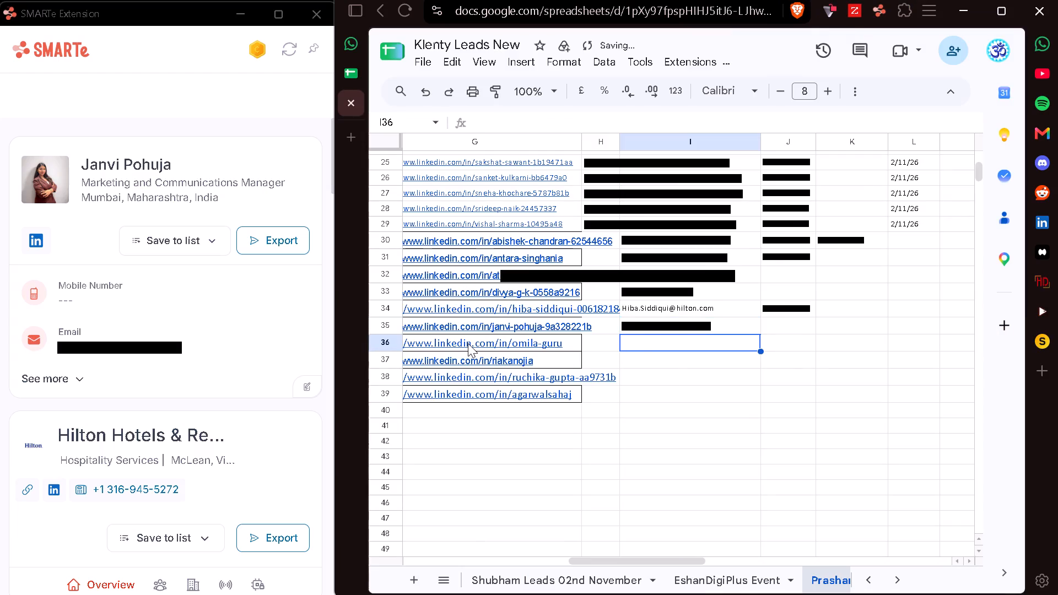
# Open row 36's LinkedIn profile, reveal the contact in SMARTe and copy the email into I36, with ZoomInfo opened for the same profile.
pyautogui.click(486, 383)
pyautogui.click(481, 377)
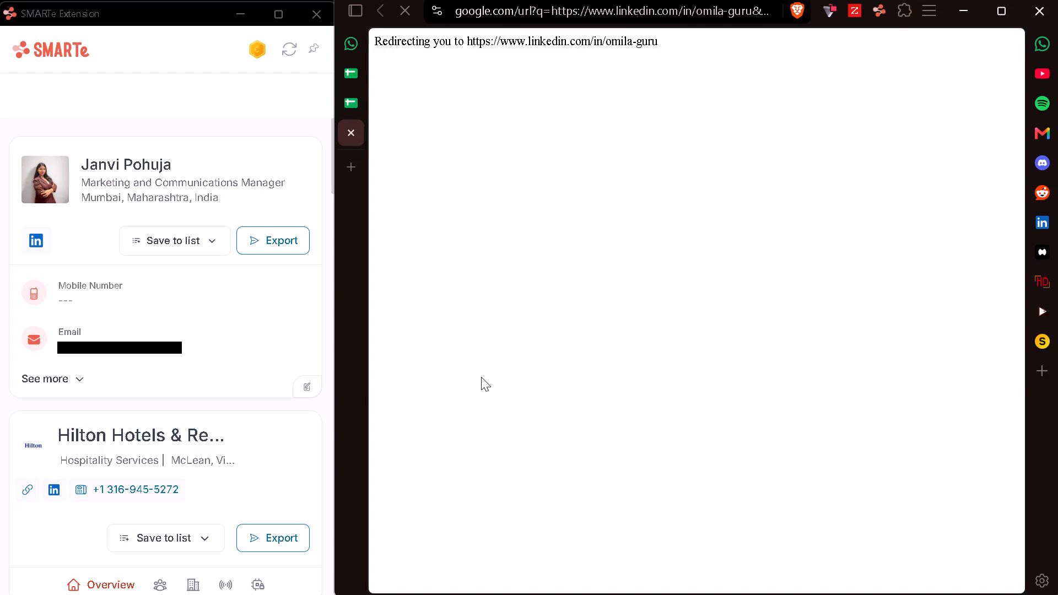
pyautogui.click(293, 43)
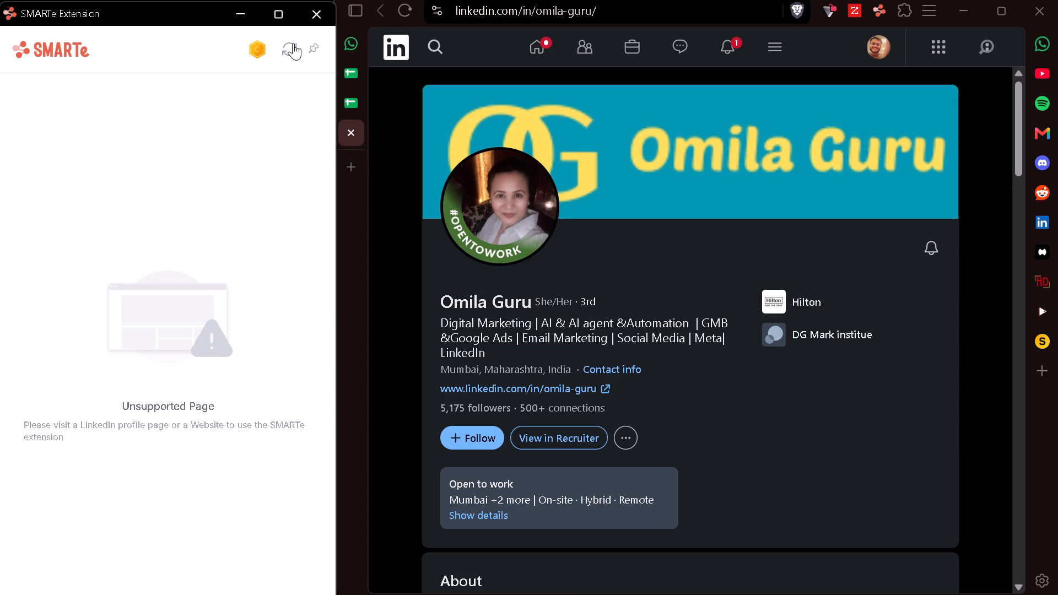
pyautogui.click(293, 43)
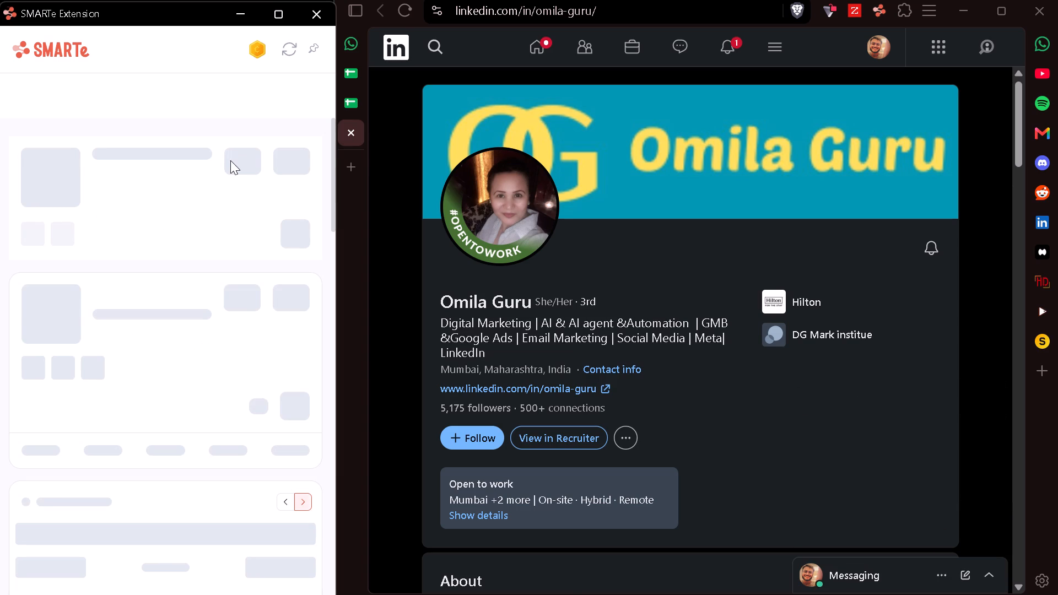
pyautogui.click(267, 235)
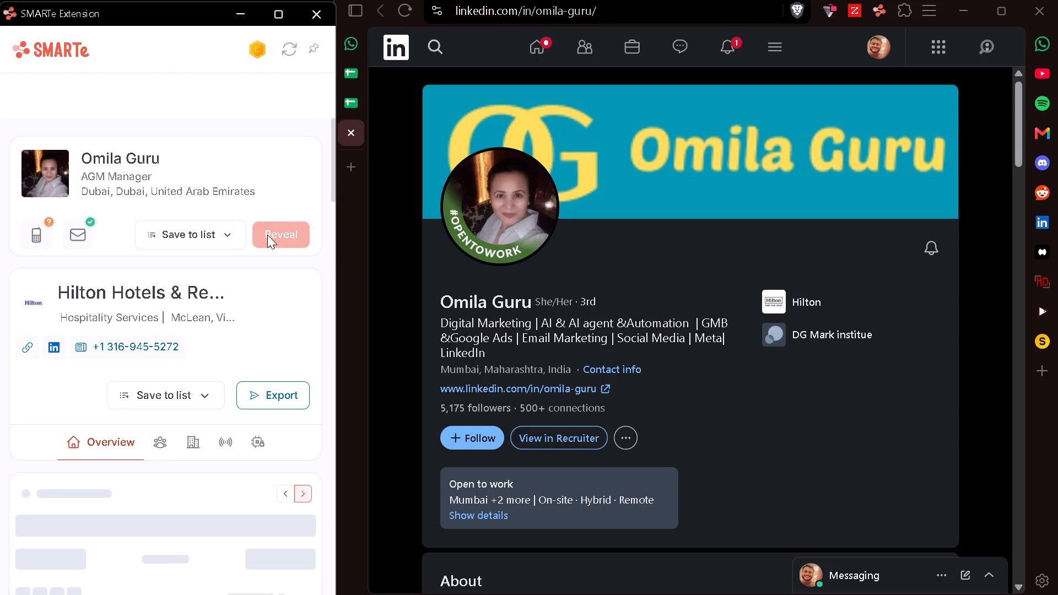
pyautogui.click(267, 235)
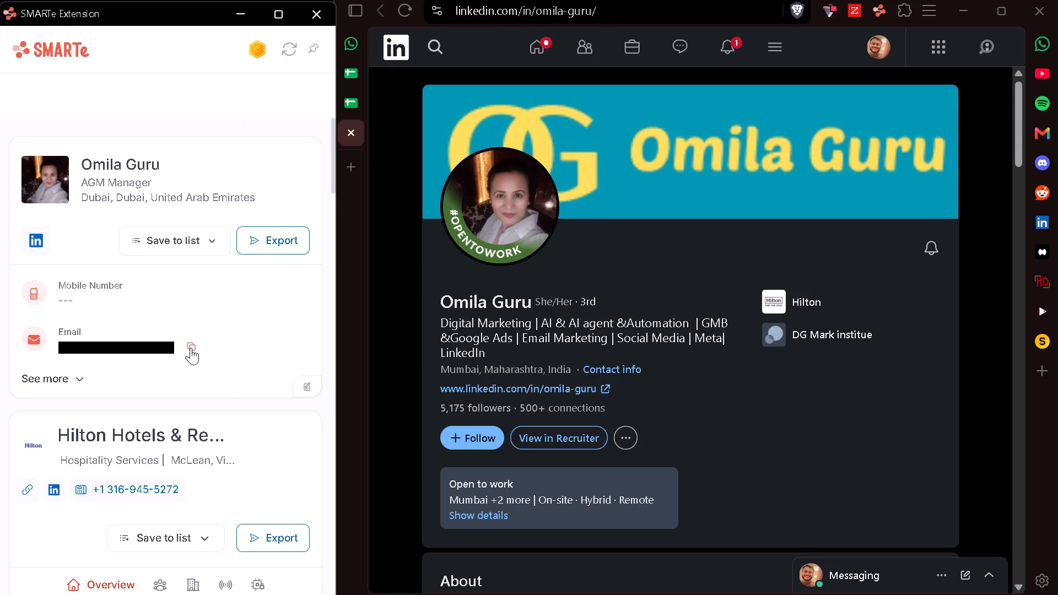
pyautogui.click(191, 348)
pyautogui.click(863, 11)
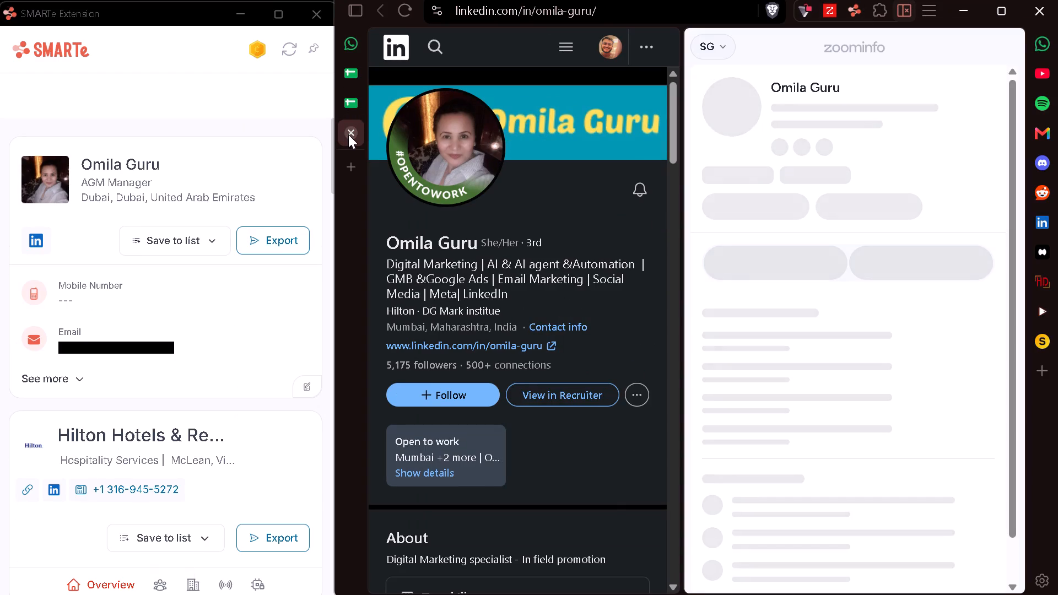
pyautogui.click(348, 134)
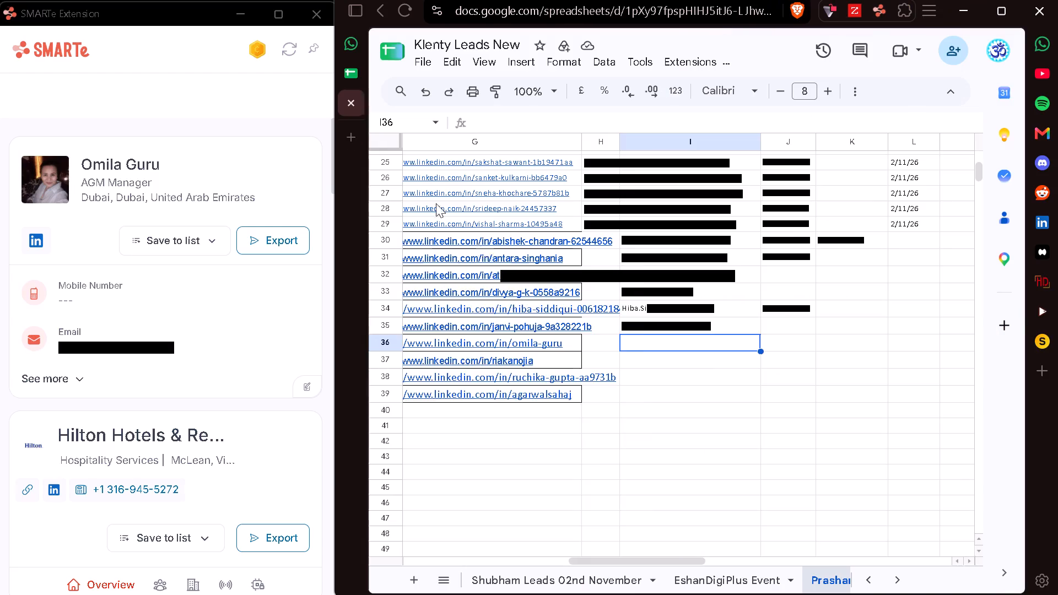
pyautogui.hotkey('ctrl', 'v')
pyautogui.press('Down')
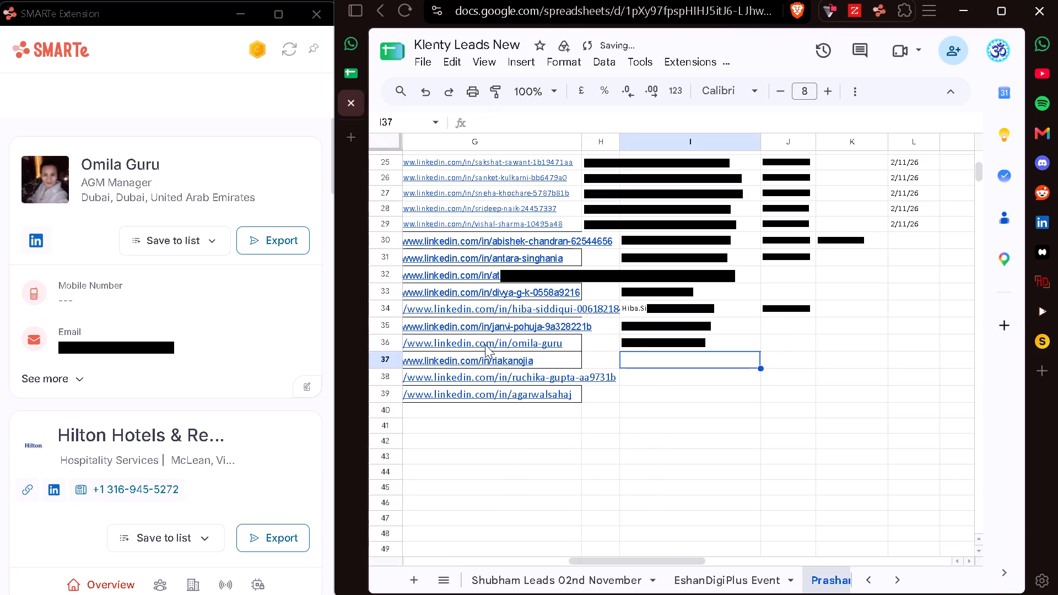
# Open row 37's LinkedIn profile and copy the business email from ZoomInfo into I37, revealing the contact in SMARTe to check for a mobile number.
pyautogui.click(484, 385)
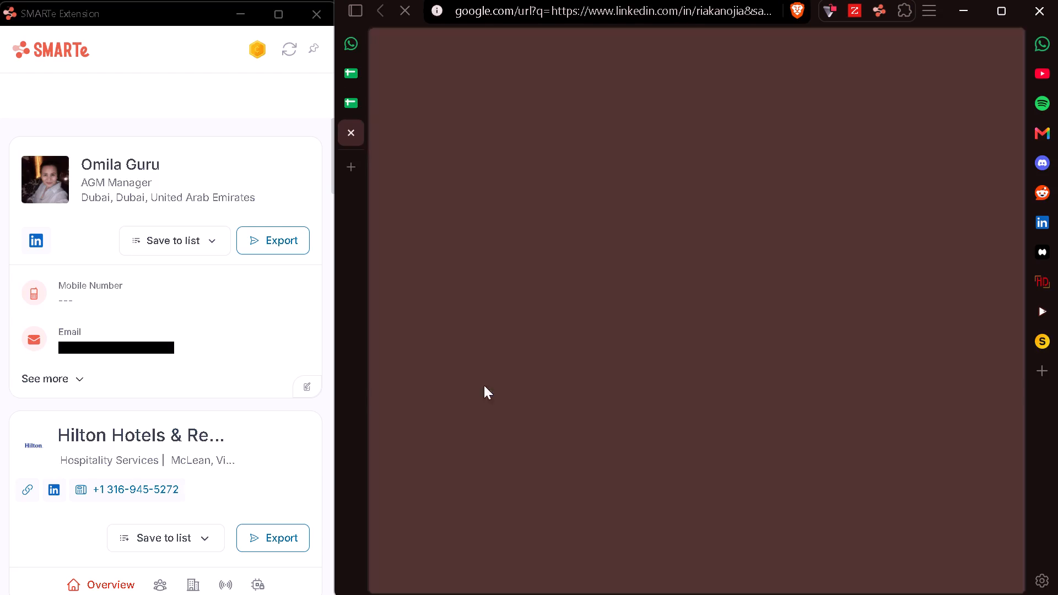
pyautogui.click(849, 15)
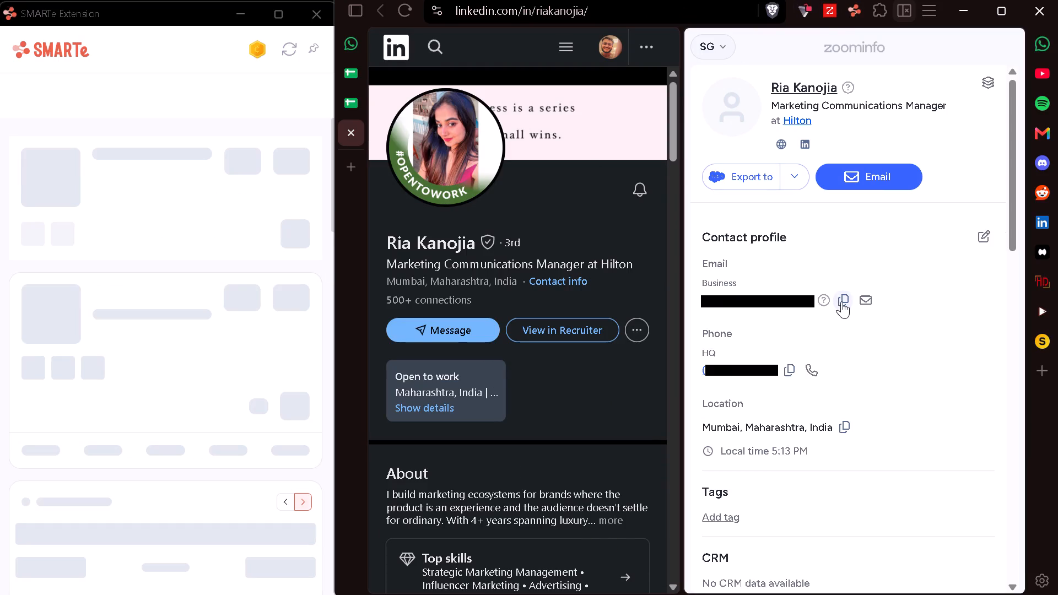
pyautogui.click(841, 301)
pyautogui.click(911, 8)
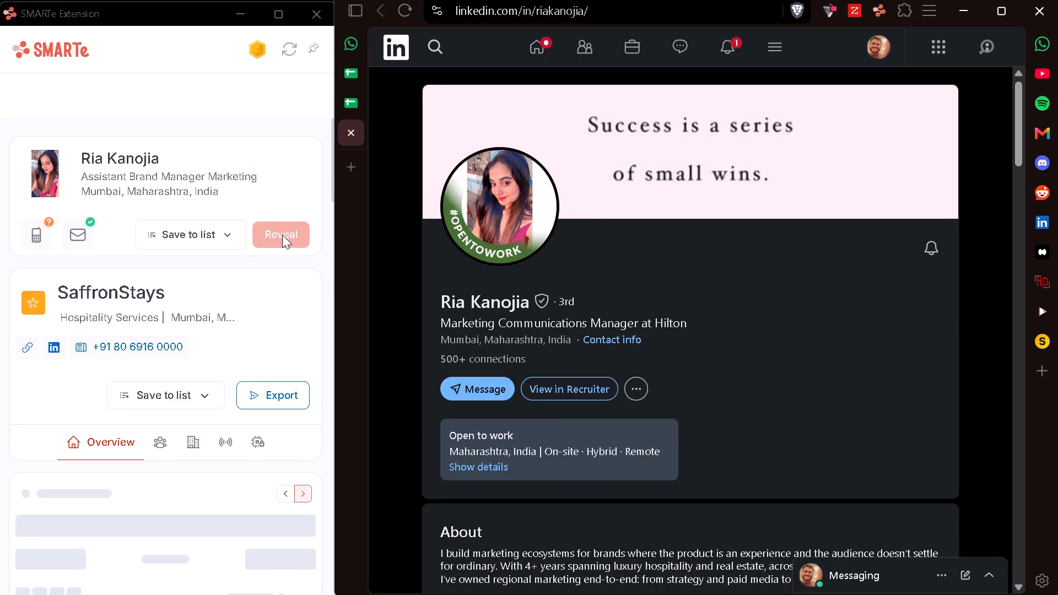
pyautogui.click(282, 235)
pyautogui.click(350, 105)
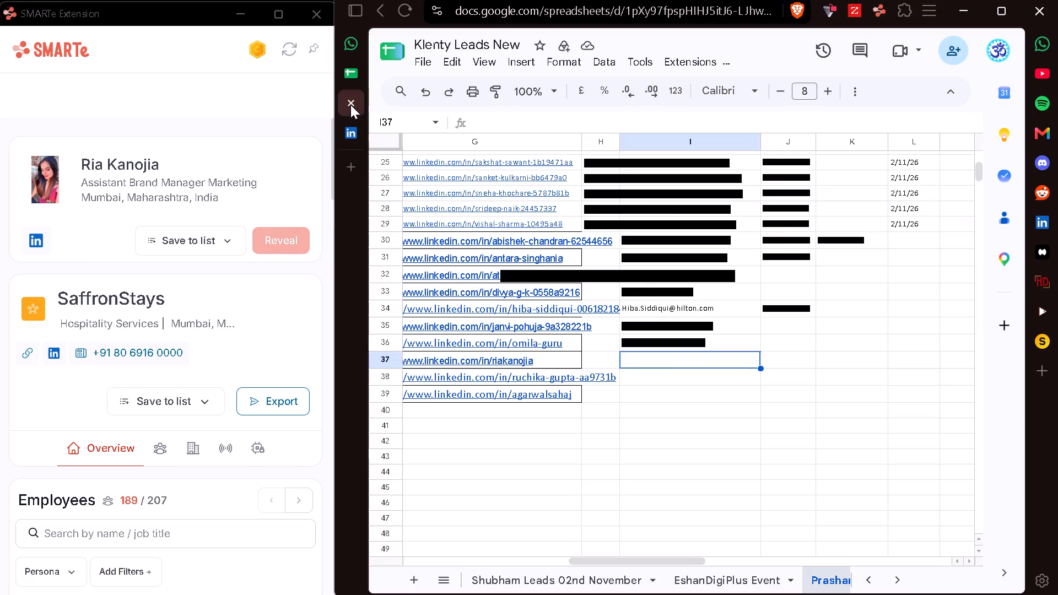
pyautogui.hotkey('ctrl', 'v')
pyautogui.press('Down')
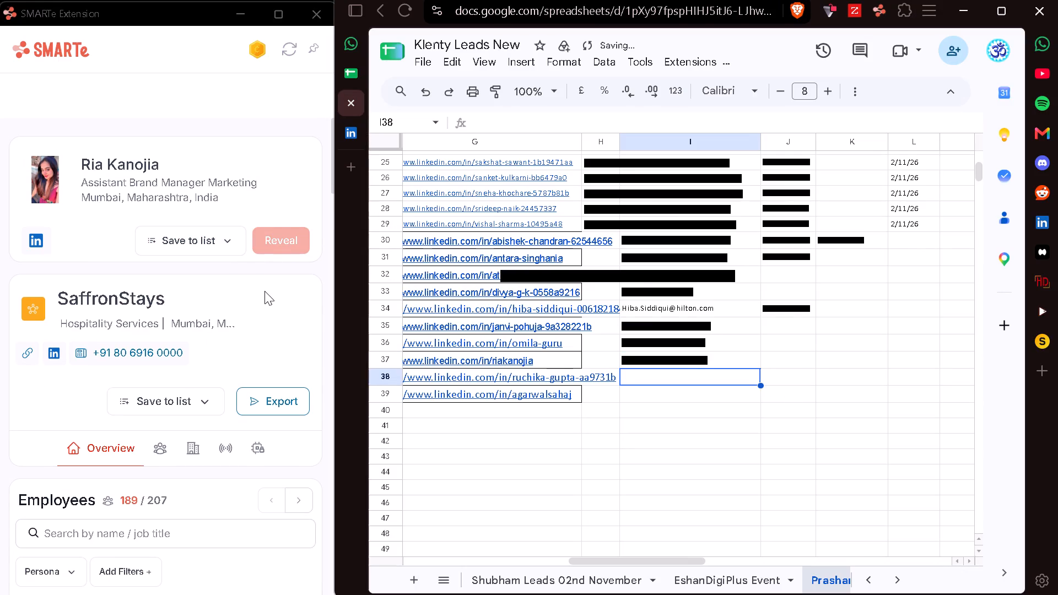
pyautogui.click(354, 131)
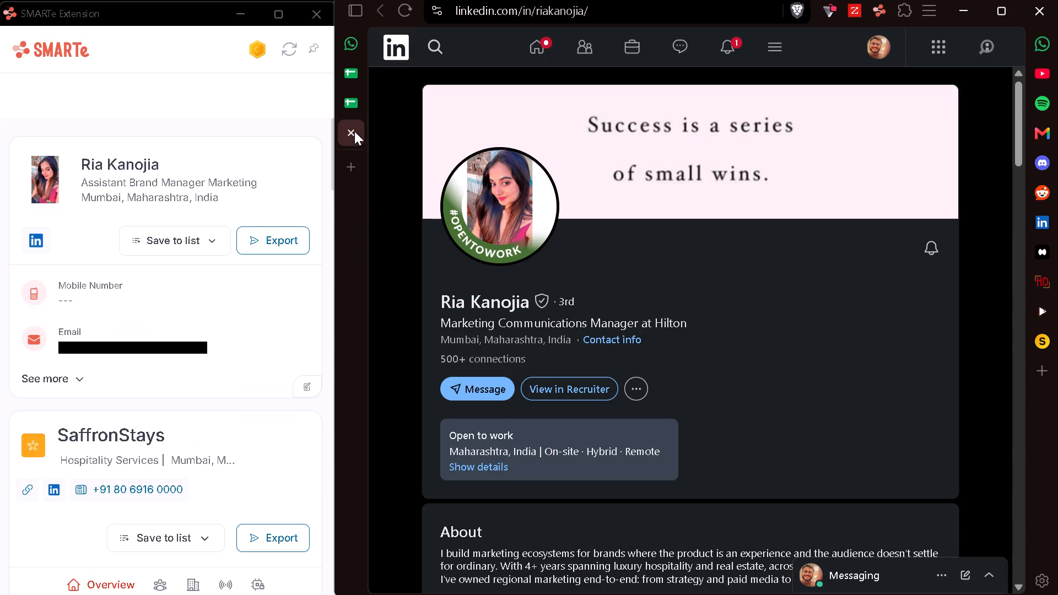
pyautogui.click(352, 132)
pyautogui.press('Down')
pyautogui.press('Up')
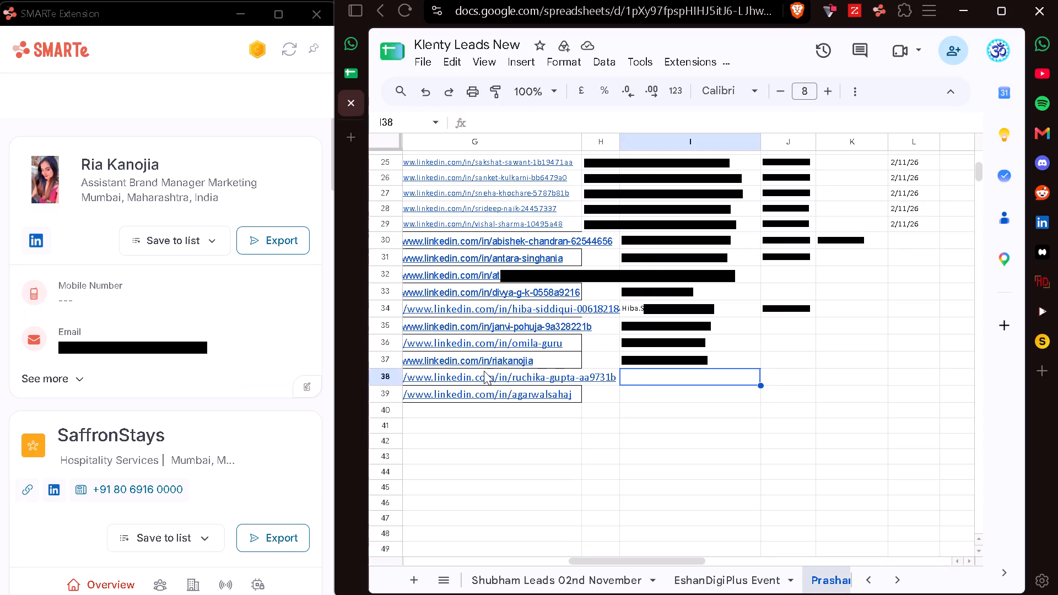
# Open row 38's LinkedIn profile, reveal the contact in SMARTe and copy the email into I38.
pyautogui.click(511, 300)
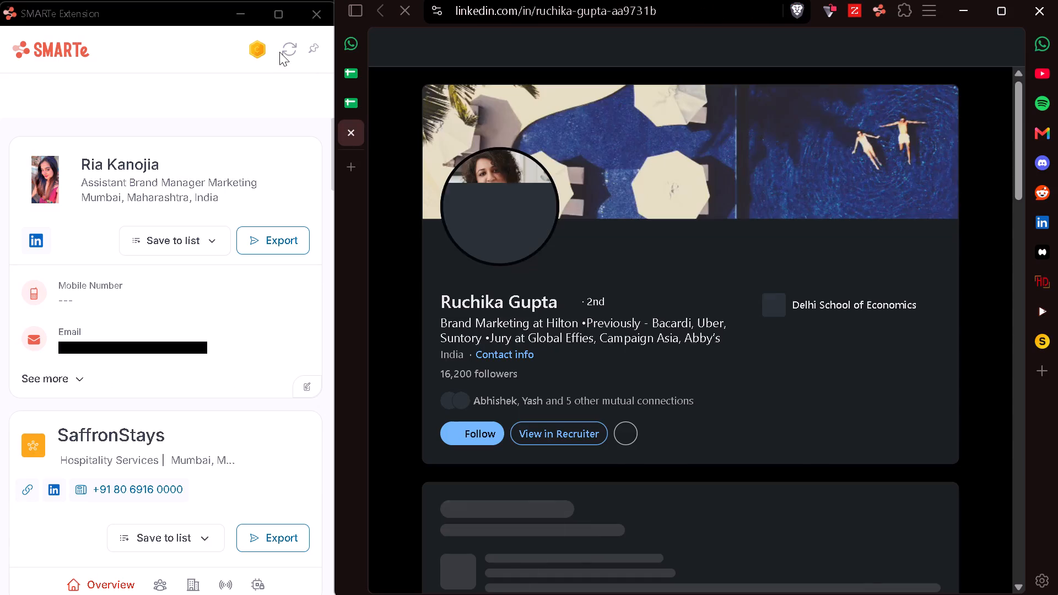
pyautogui.click(289, 45)
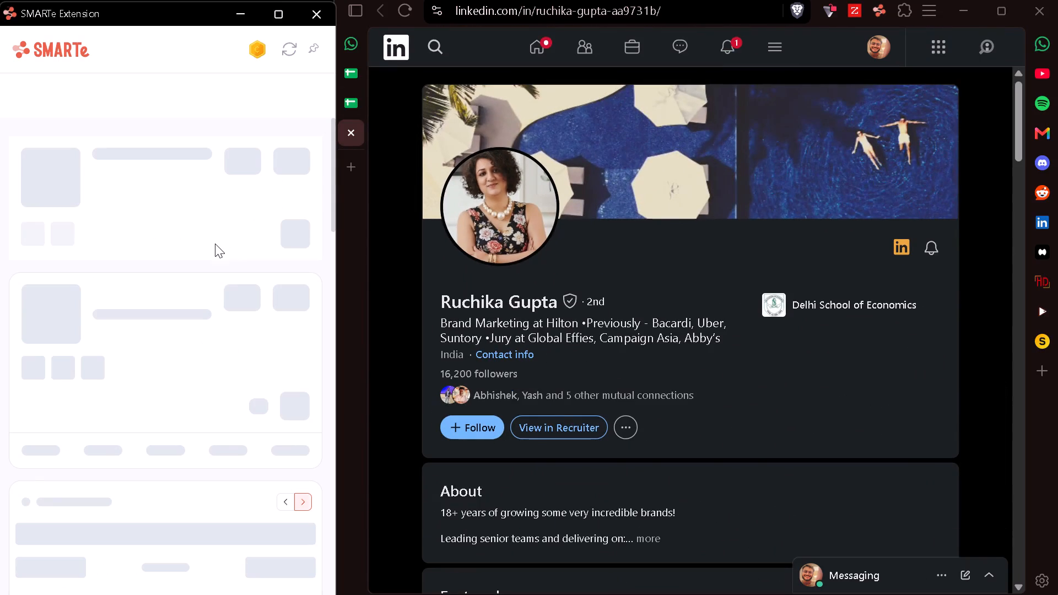
pyautogui.click(271, 239)
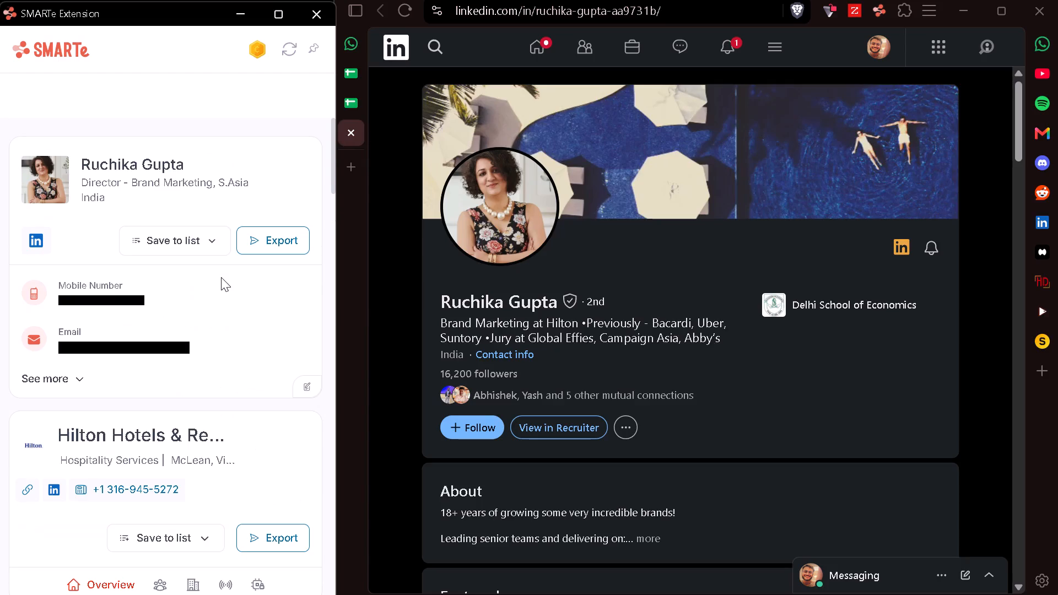
pyautogui.click(213, 347)
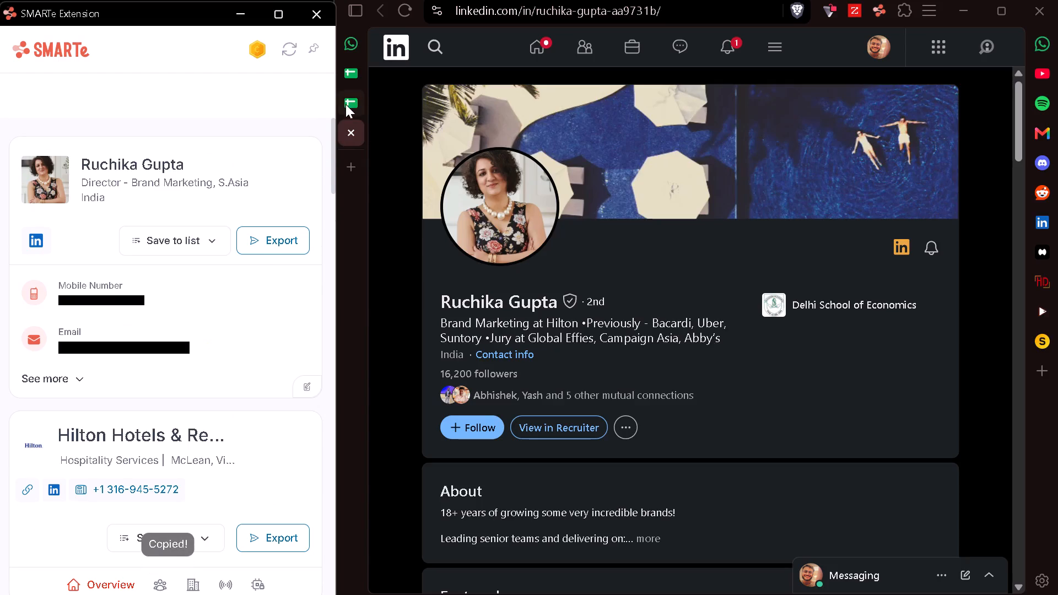
pyautogui.click(346, 104)
pyautogui.hotkey('ctrl', 'v')
pyautogui.press('Right')
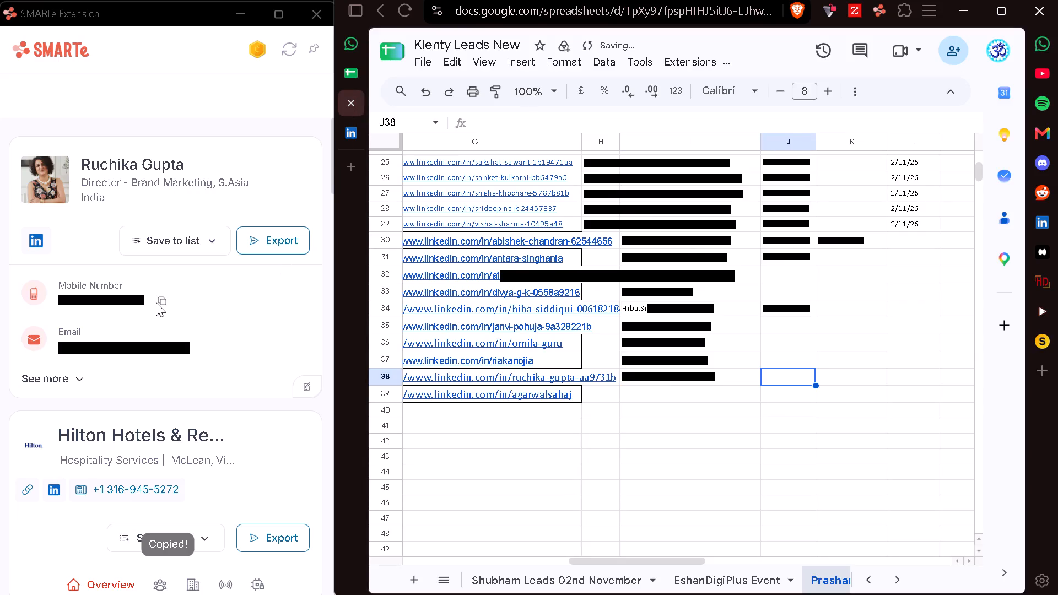
# Copy the row 38 contact's mobile number from SMARTe into J38.
pyautogui.click(166, 301)
pyautogui.click(801, 381)
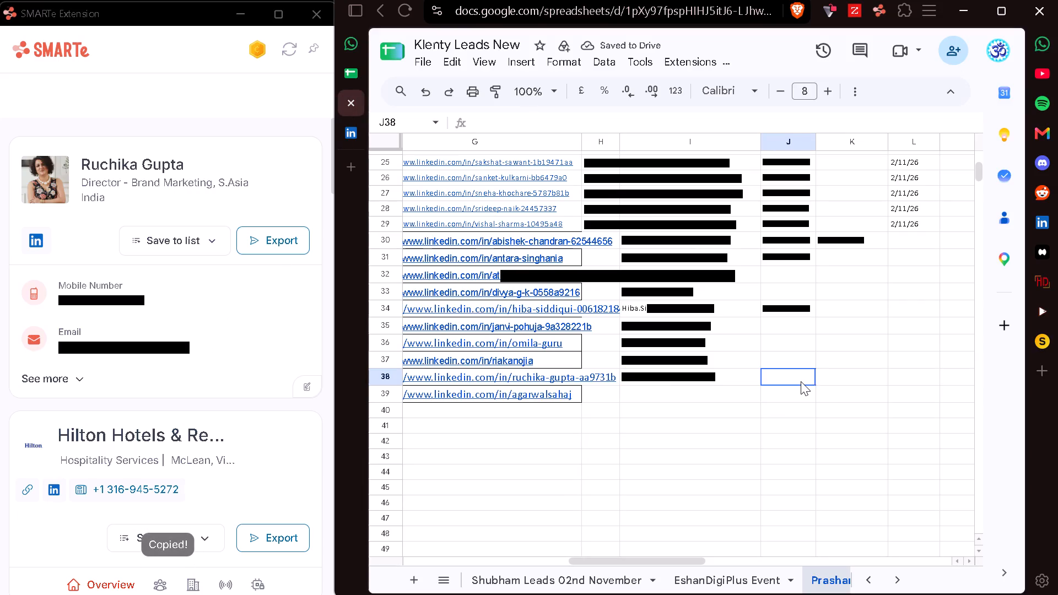
pyautogui.hotkey('ctrl', 'v')
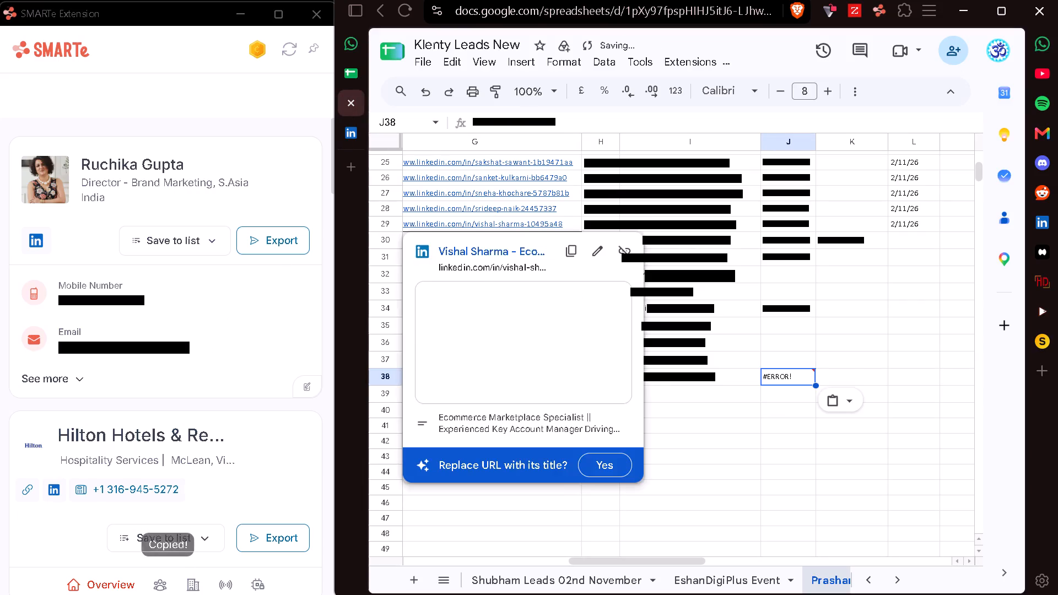
# Trim the unneeded characters from the mobile number in J38.
pyautogui.click(495, 117)
pyautogui.press('BackSpace')
pyautogui.press('BackSpace')
pyautogui.press('BackSpace')
pyautogui.press('BackSpace')
pyautogui.press('BackSpace')
pyautogui.press('BackSpace')
pyautogui.press('BackSpace')
pyautogui.press('BackSpace')
pyautogui.press('BackSpace')
pyautogui.press('BackSpace')
pyautogui.press('BackSpace')
pyautogui.click(646, 394)
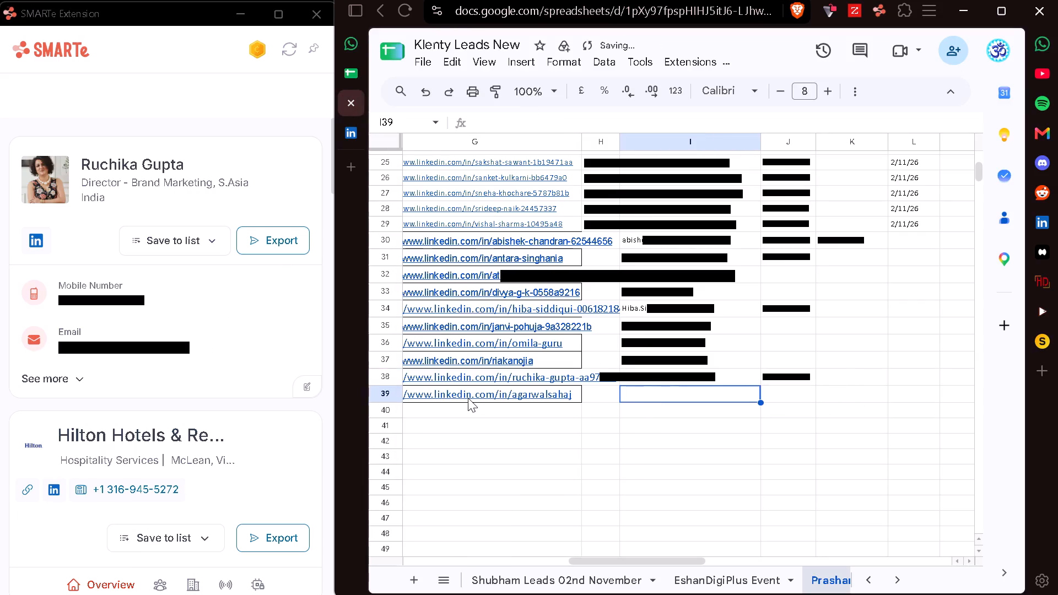
# Open row 39's LinkedIn profile, closing row 38's, and examine the Experience section for the contact's current employer before returning to the sheet.
pyautogui.click(501, 424)
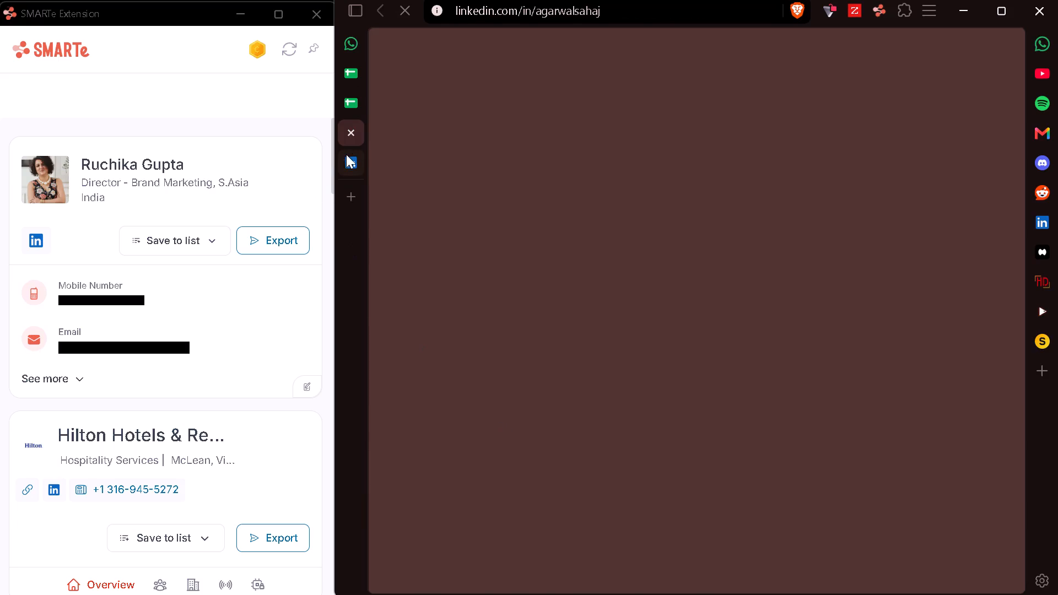
pyautogui.doubleClick(350, 162)
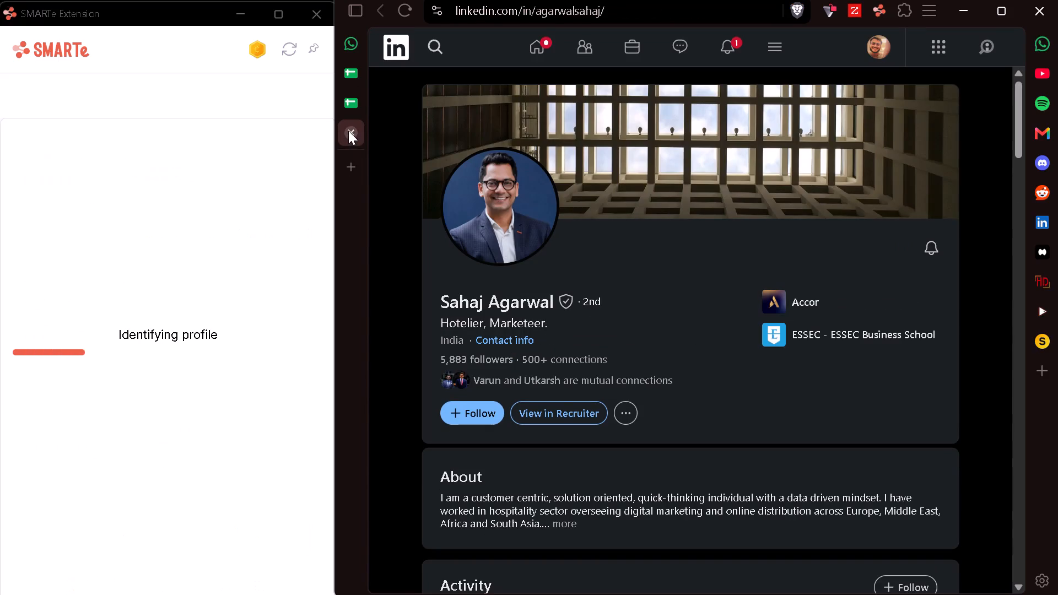
pyautogui.scroll(-8, 557, 389)
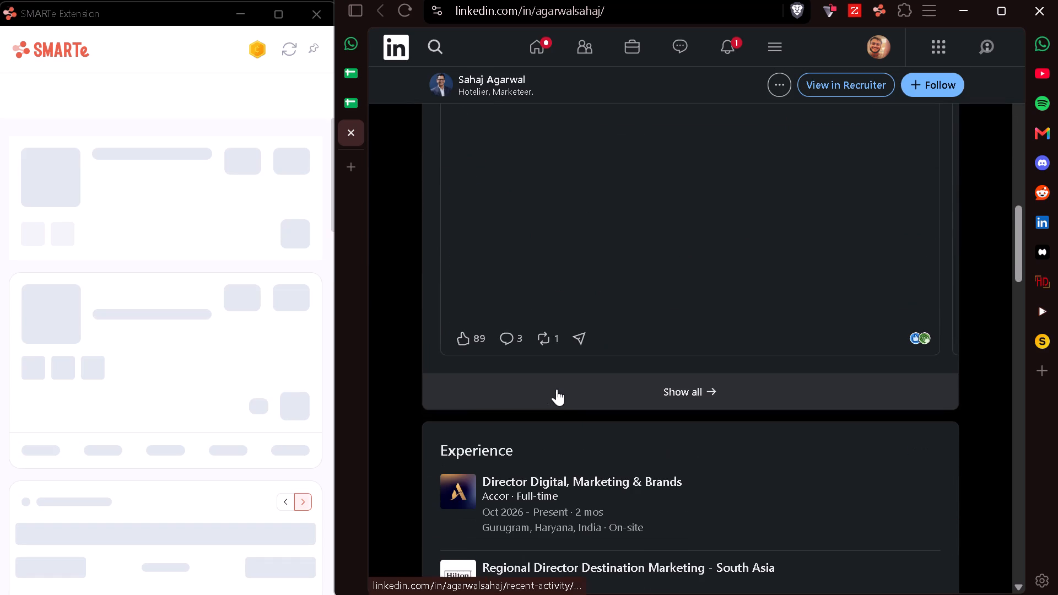
pyautogui.scroll(-1, 557, 389)
pyautogui.scroll(-1, 499, 332)
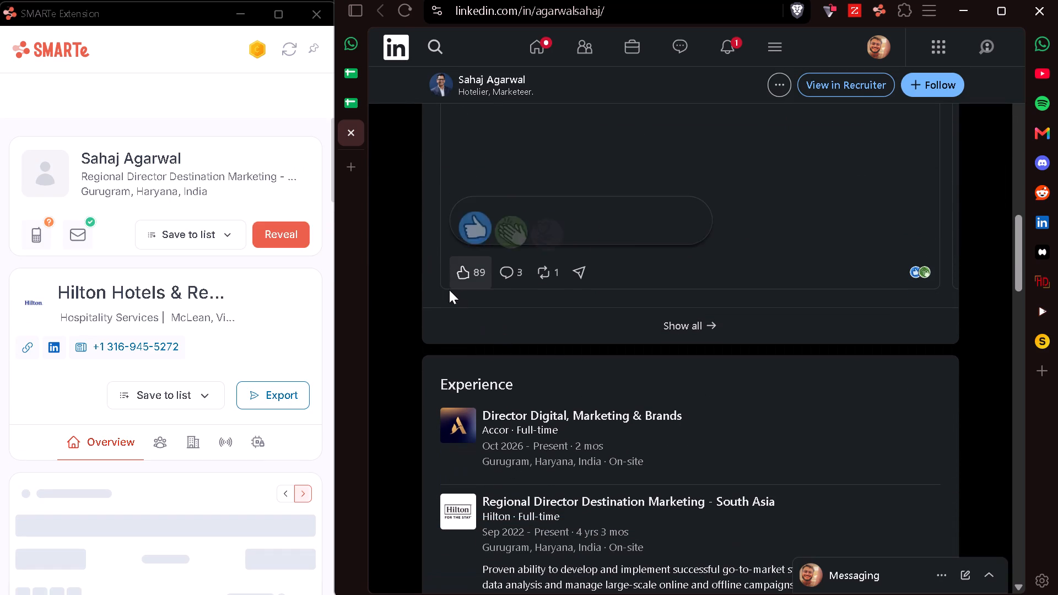
pyautogui.click(352, 137)
pyautogui.hscroll(7, 486, 370)
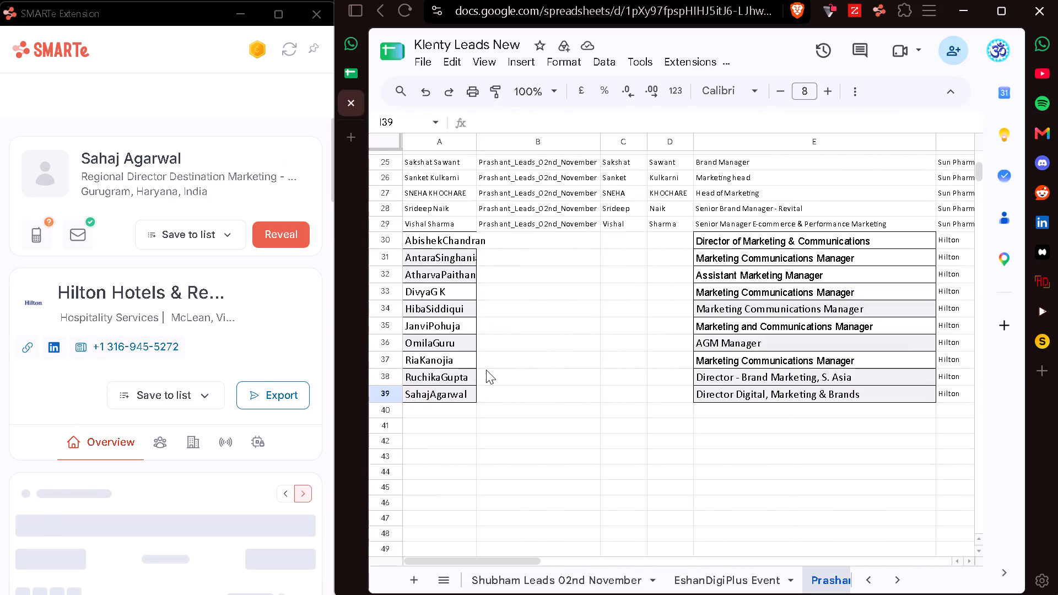
# Delete row 39, the Director Digital, Marketing & Brands contact, from the Prashant Leads sheet and close the SMARTe window.
pyautogui.click(387, 394)
pyautogui.rightClick(387, 394)
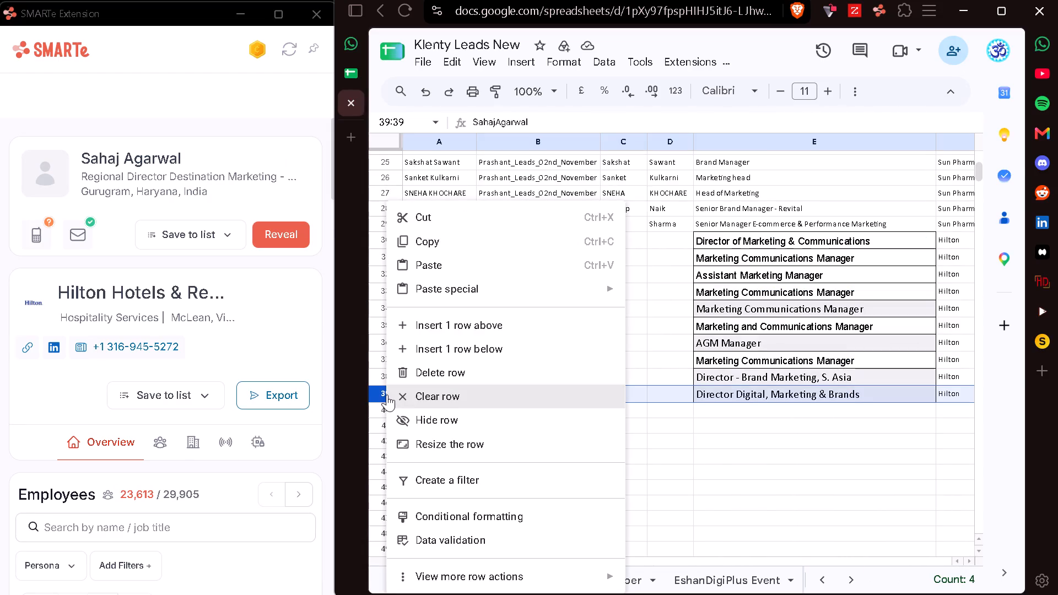
pyautogui.click(419, 380)
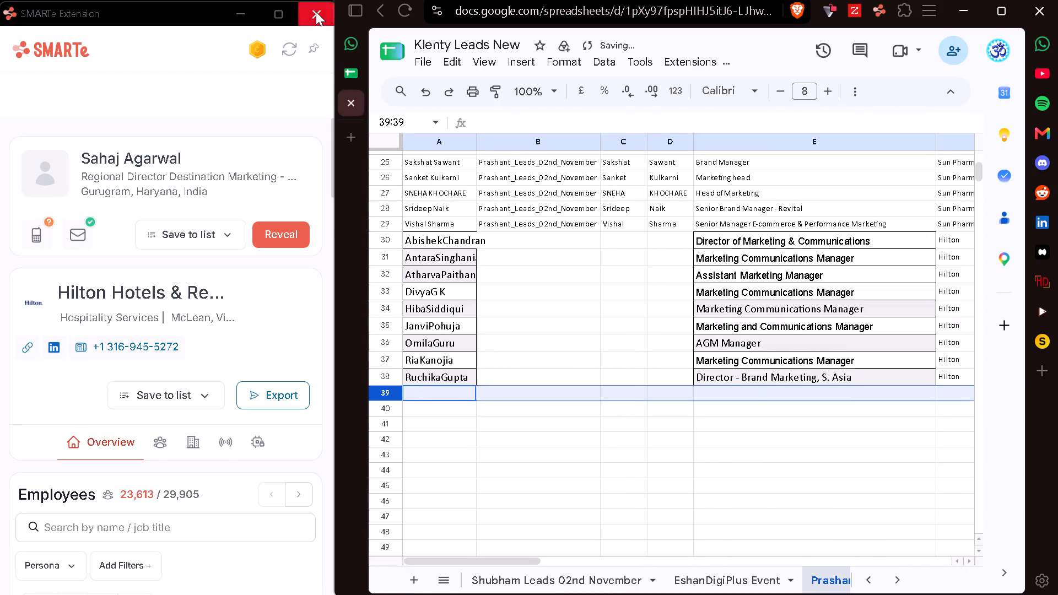
pyautogui.click(316, 12)
# Switch to the AR Master Sheet and enter Nov 2 as the date in I38 for Hilton.
pyautogui.hscroll(-3, 458, 427)
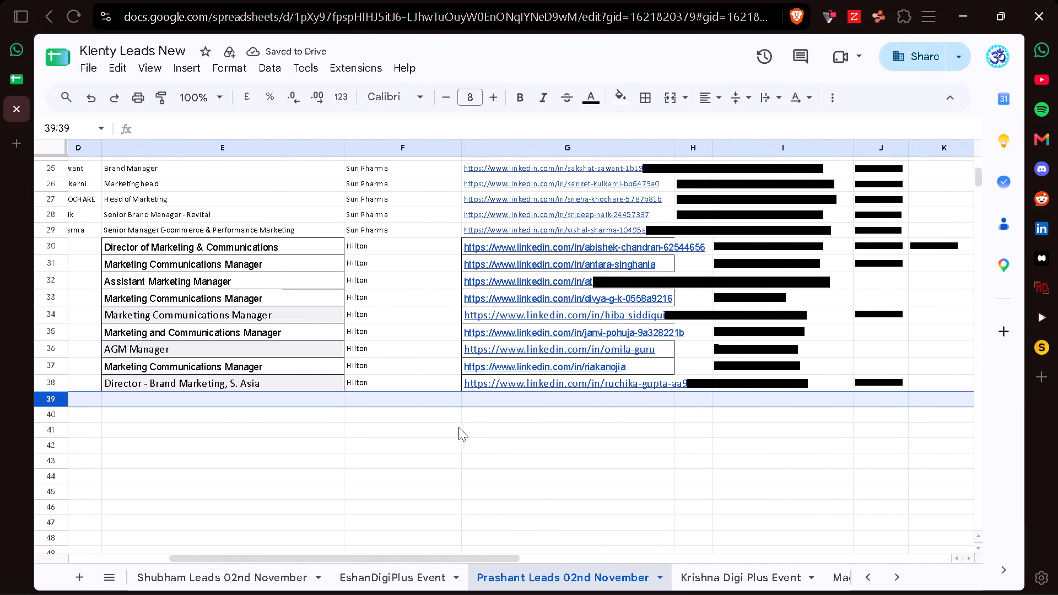
pyautogui.hscroll(2, 458, 427)
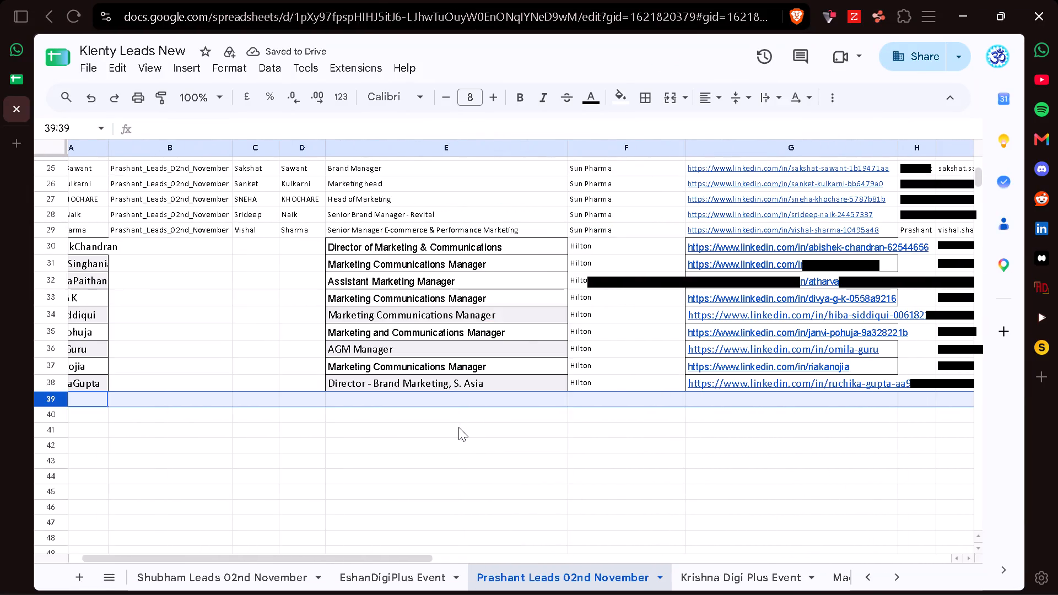
pyautogui.hscroll(-3, 252, 408)
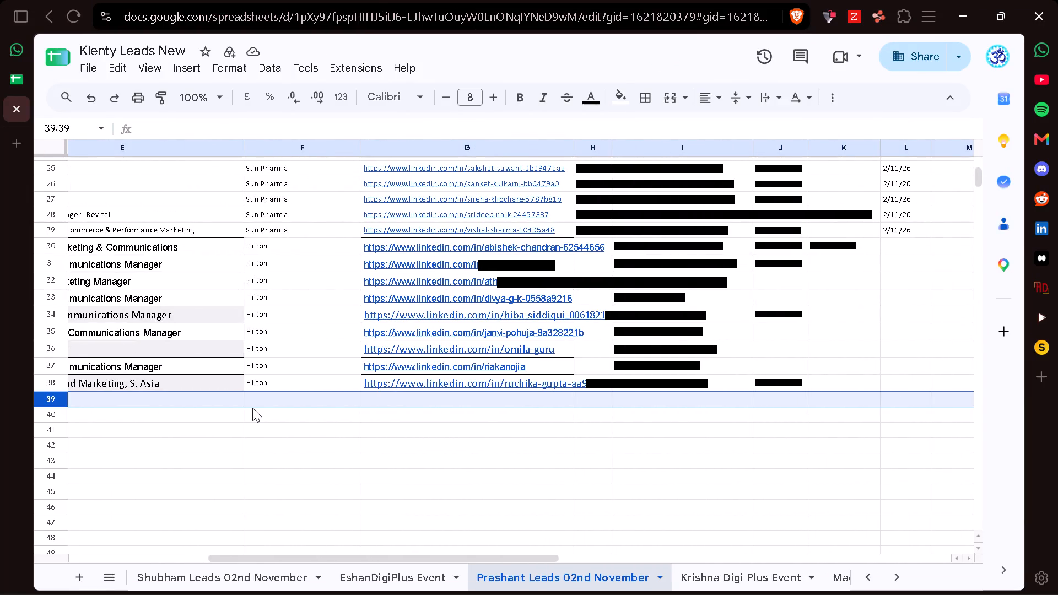
pyautogui.hscroll(6, 252, 408)
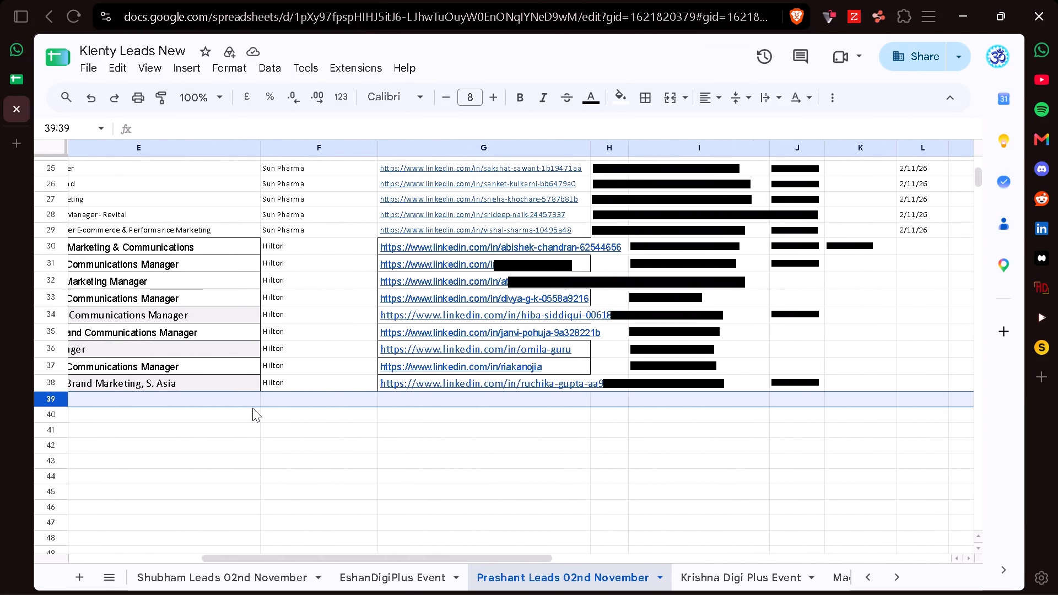
pyautogui.hscroll(2, 252, 408)
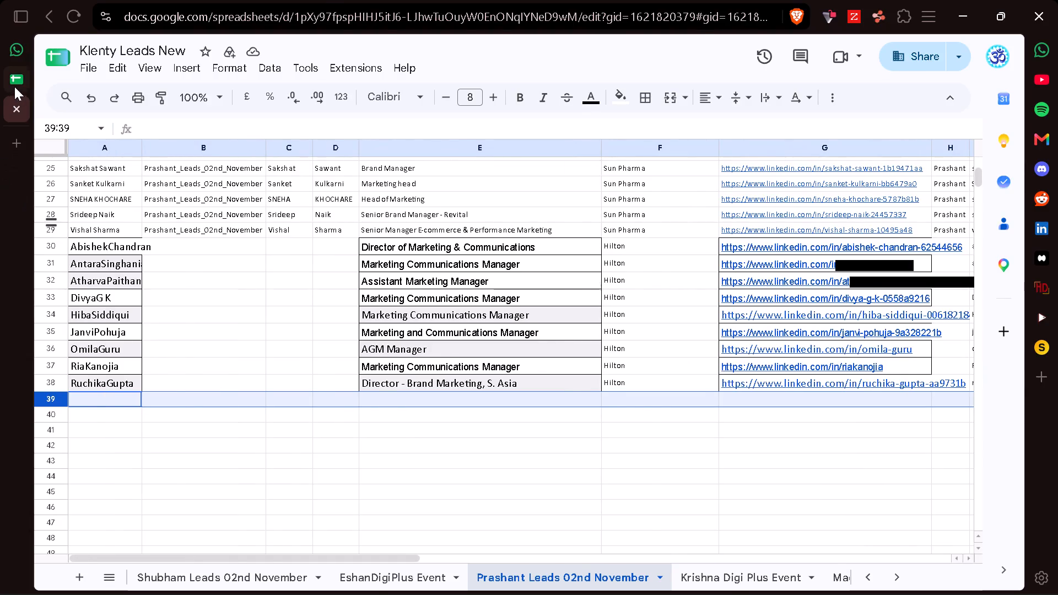
pyautogui.click(14, 86)
pyautogui.scroll(1, 304, 302)
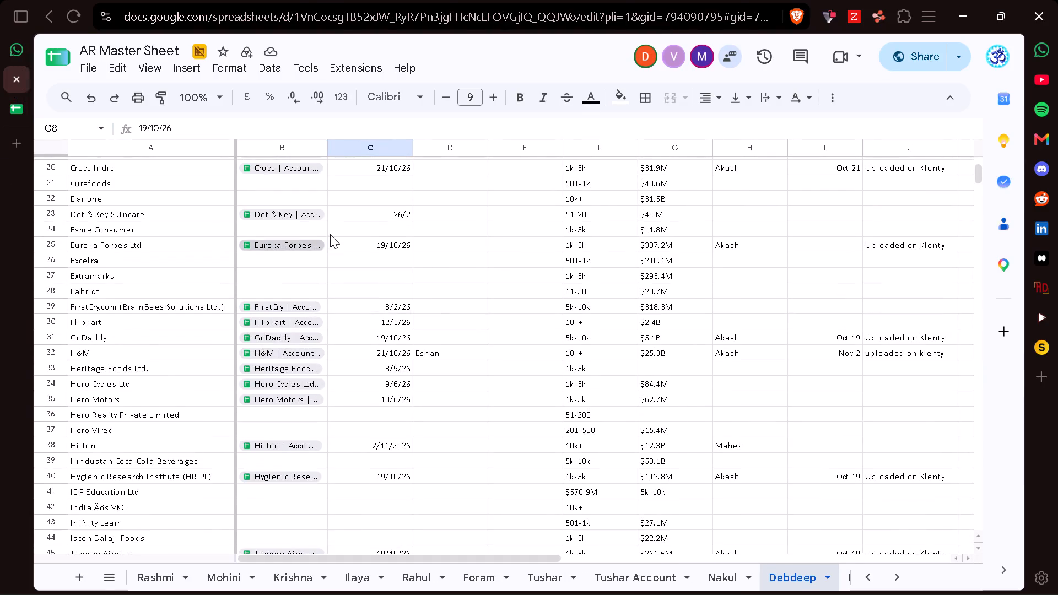
pyautogui.scroll(6, 330, 234)
pyautogui.scroll(-1, 358, 295)
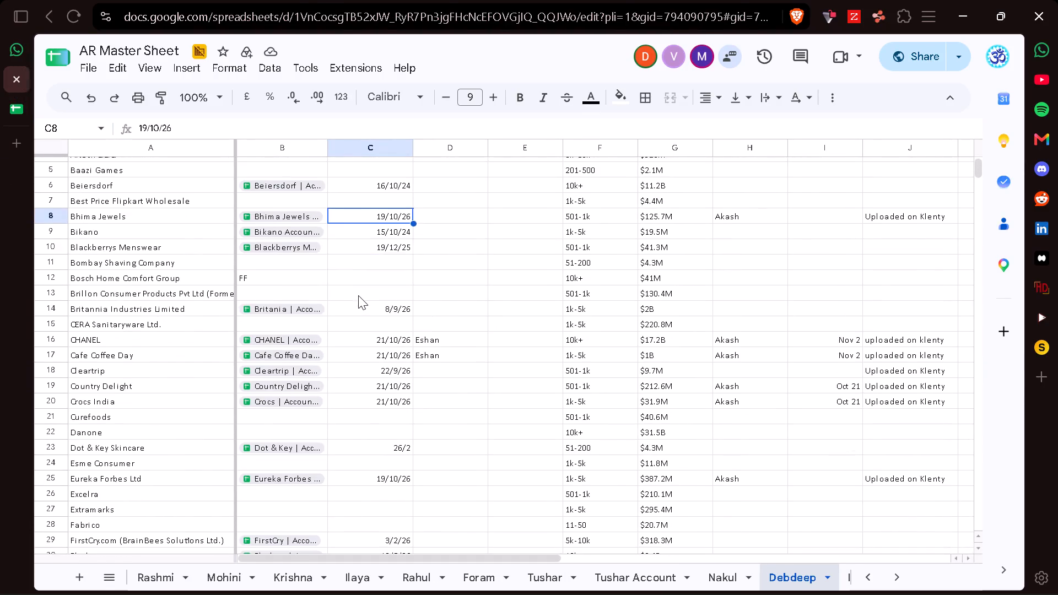
pyautogui.scroll(-3, 358, 295)
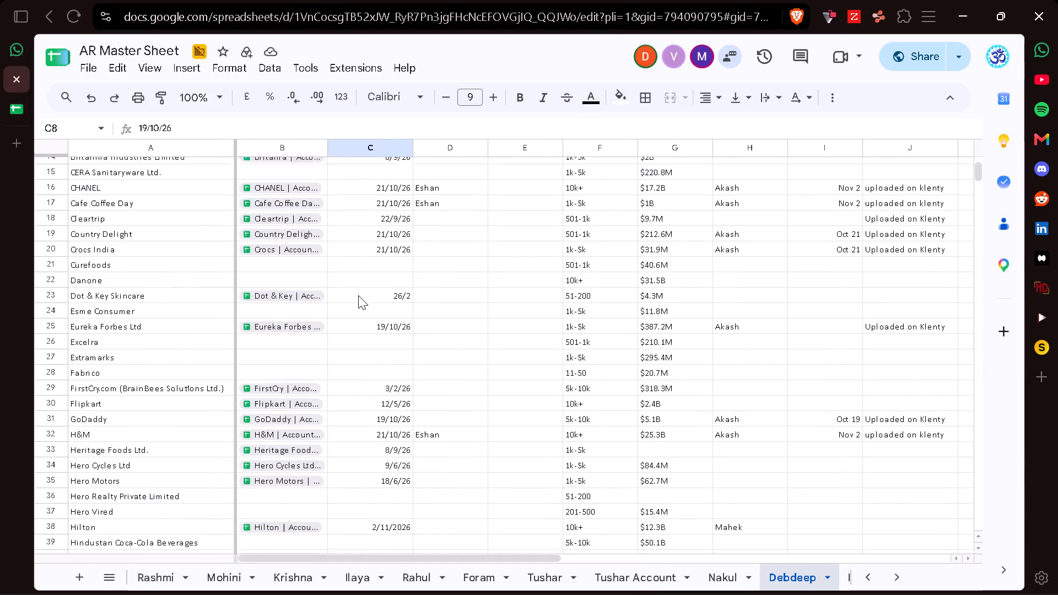
pyautogui.scroll(-1, 358, 295)
pyautogui.scroll(-2, 369, 346)
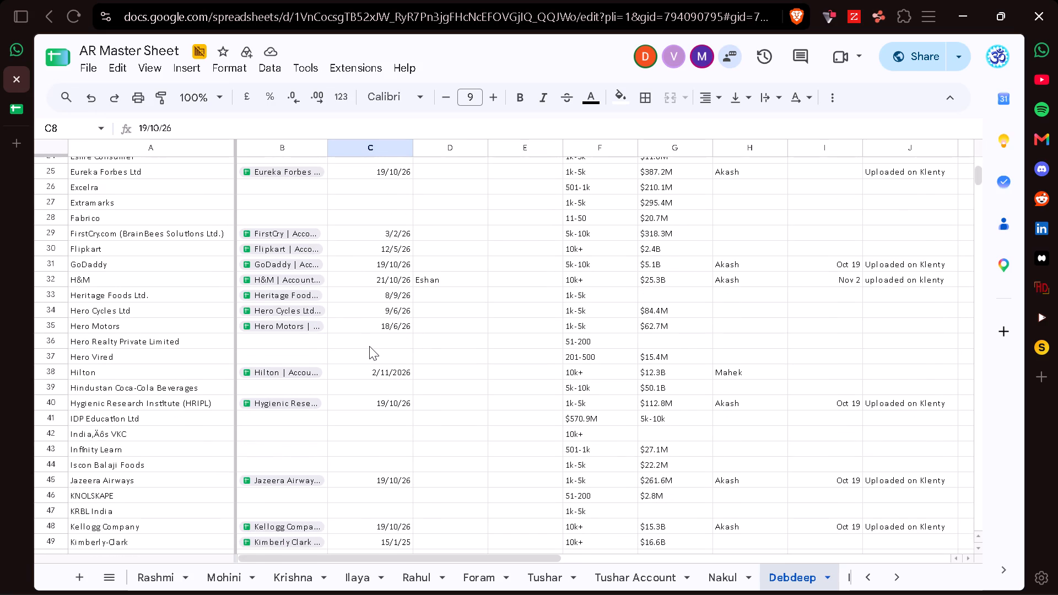
pyautogui.scroll(-1, 369, 346)
pyautogui.hscroll(-3, 388, 356)
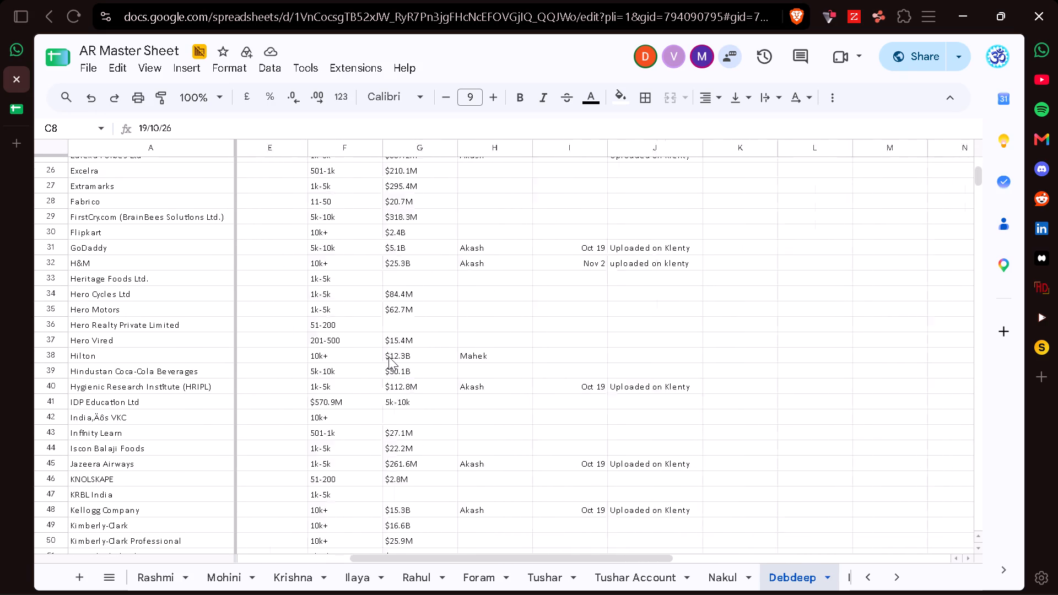
pyautogui.hscroll(-3, 388, 356)
pyautogui.hscroll(5, 388, 356)
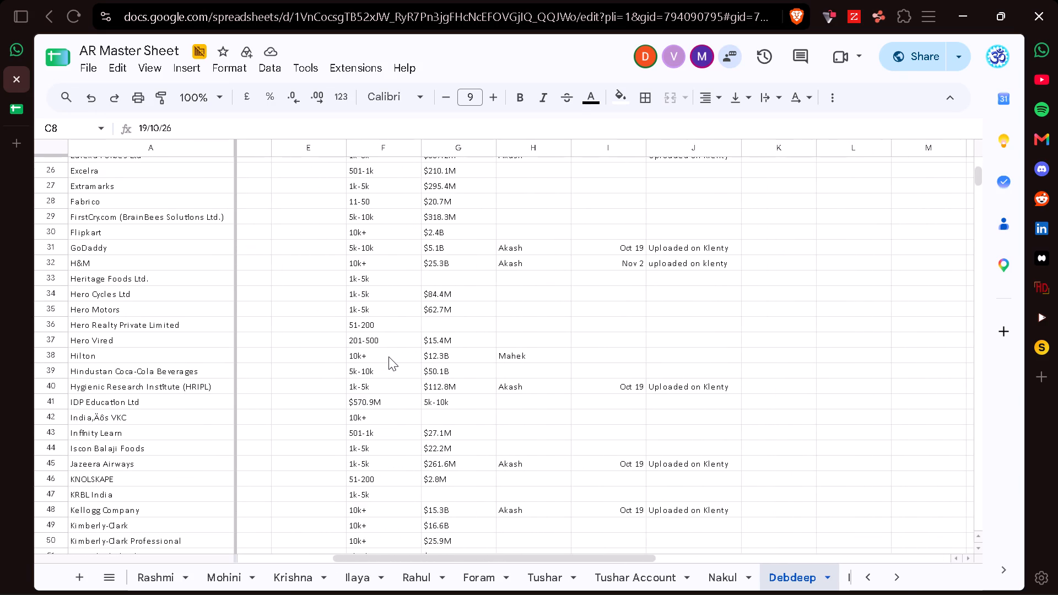
pyautogui.hscroll(1, 388, 356)
pyautogui.click(650, 359)
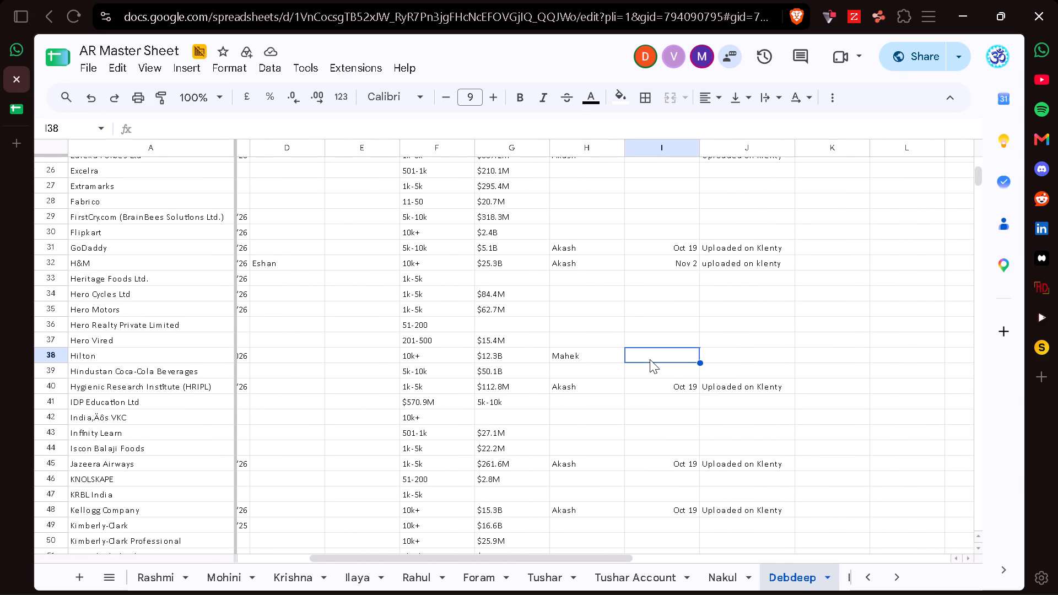
pyautogui.write('Nov 2')
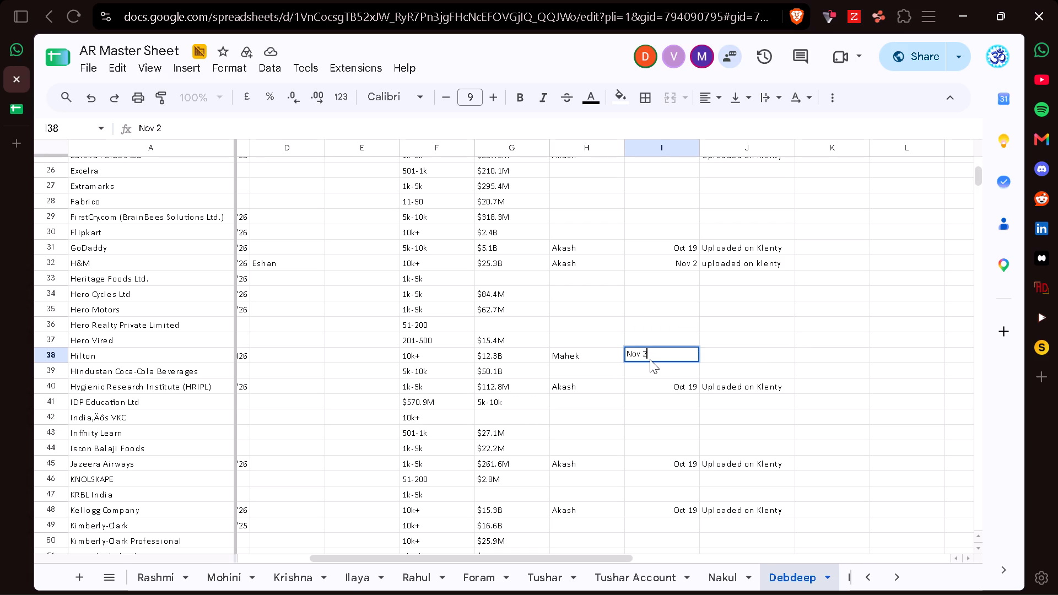
pyautogui.press('Right')
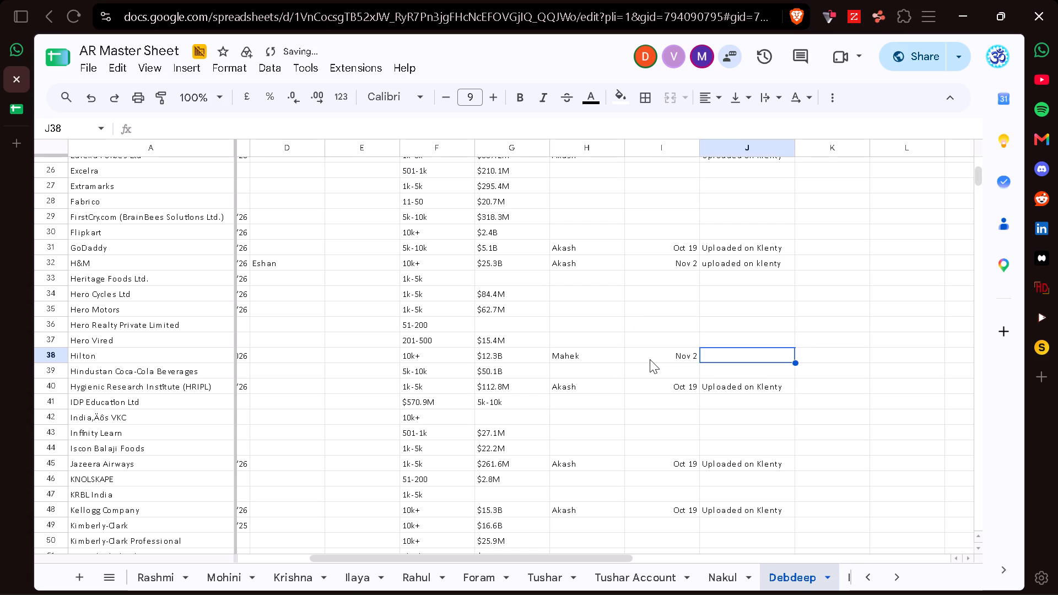
# Copy the "Uploaded on Klenty" status from J40 into J38 for Hilton.
pyautogui.press('Up')
pyautogui.press('Down')
pyautogui.press('Down')
pyautogui.press('Down')
pyautogui.hotkey('ctrl', 'c')
pyautogui.press('Up')
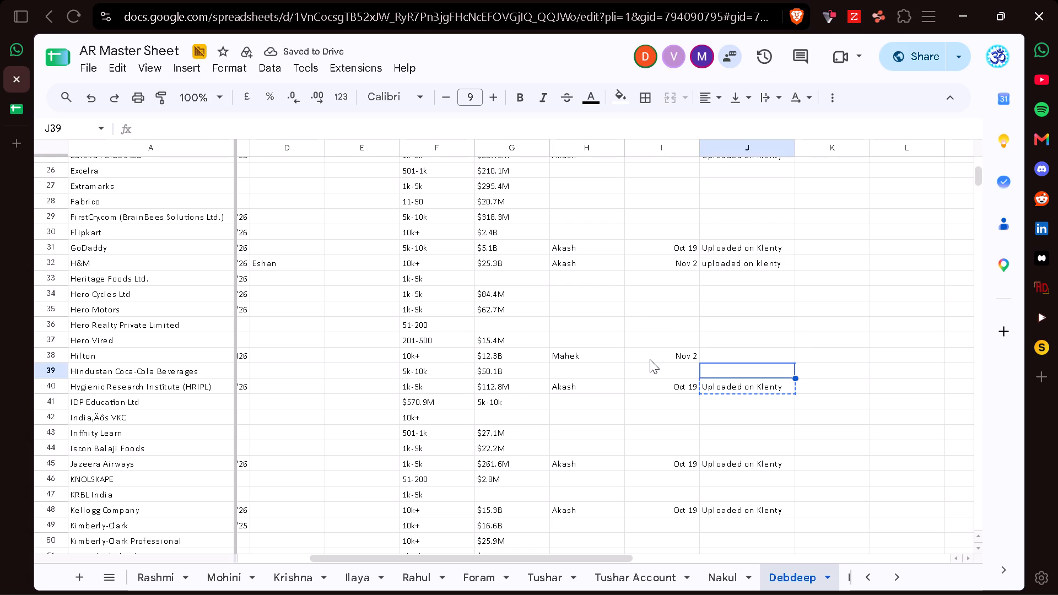
pyautogui.press('Up')
pyautogui.hotkey('ctrl', 'v')
# Open the Mamaearth account research file linked in row 59, show its Contact Map sheet and dismiss the sign-in notice.
pyautogui.hscroll(4, 586, 395)
pyautogui.scroll(-1, 407, 370)
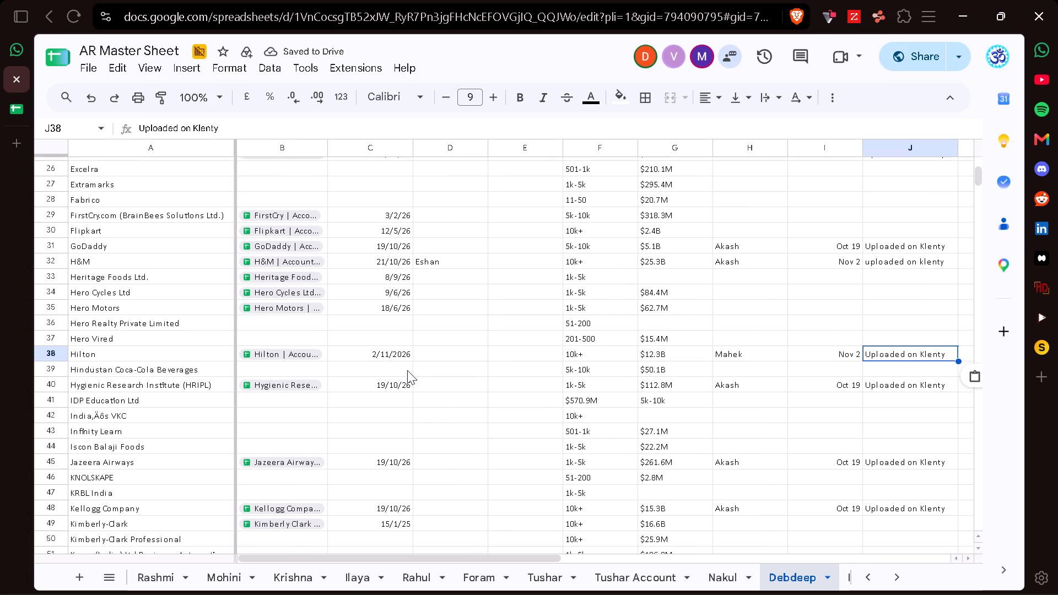
pyautogui.scroll(-2, 407, 370)
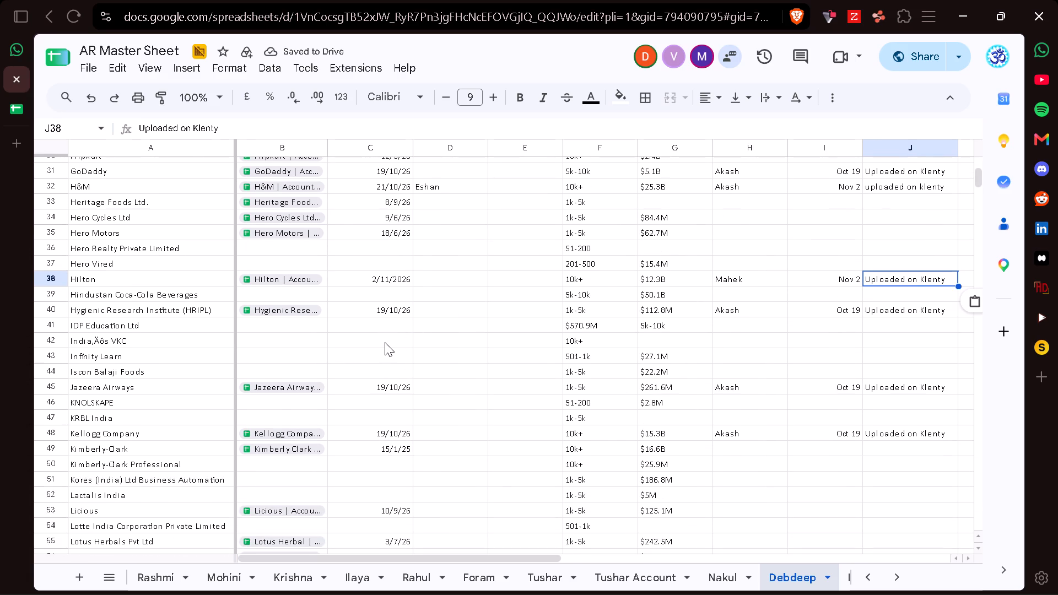
pyautogui.scroll(-3, 385, 342)
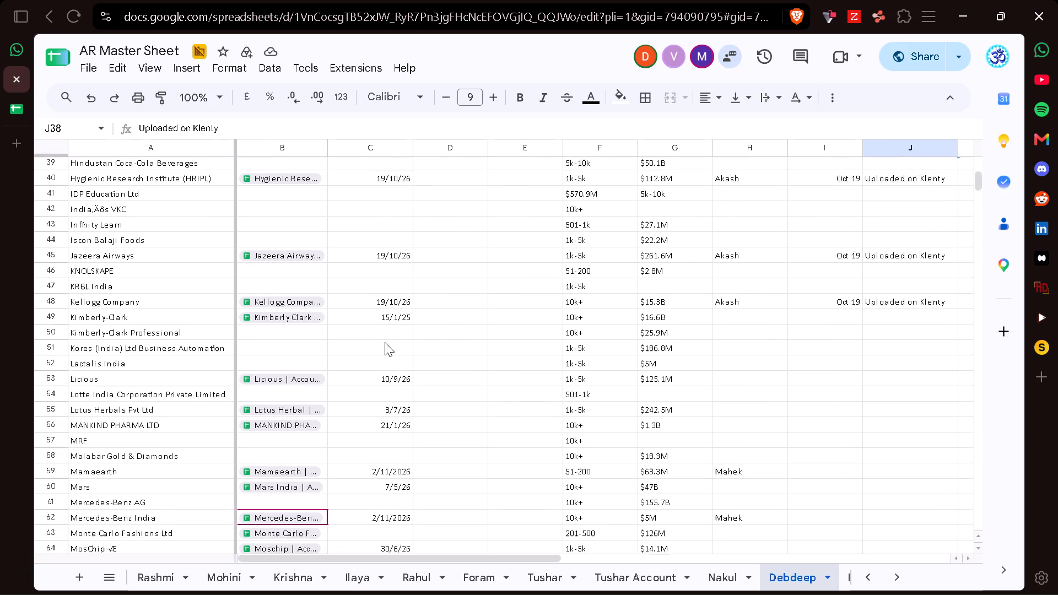
pyautogui.scroll(-3, 385, 342)
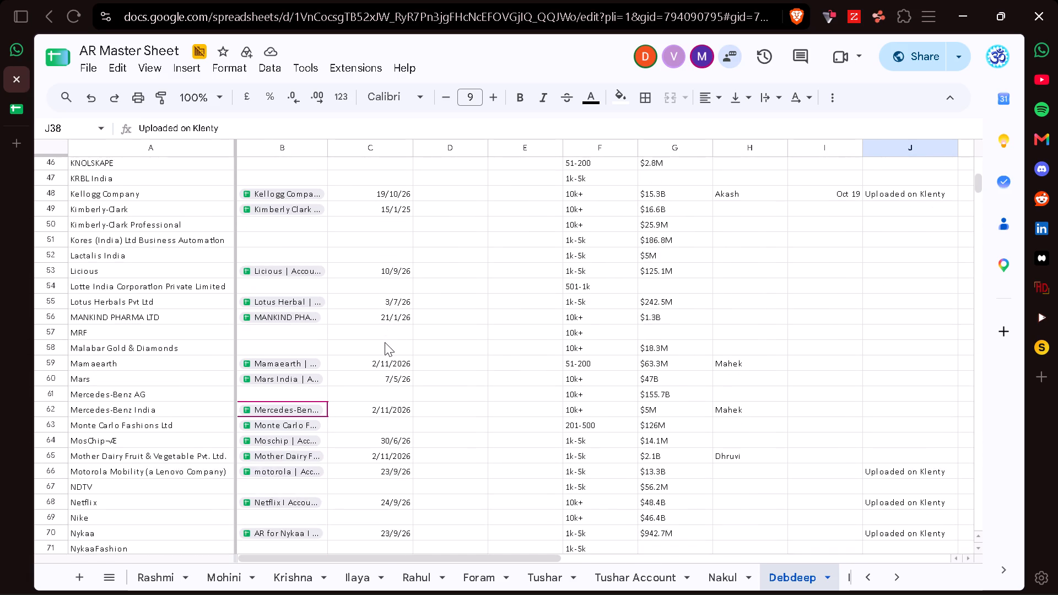
pyautogui.scroll(-1, 385, 342)
pyautogui.click(369, 342)
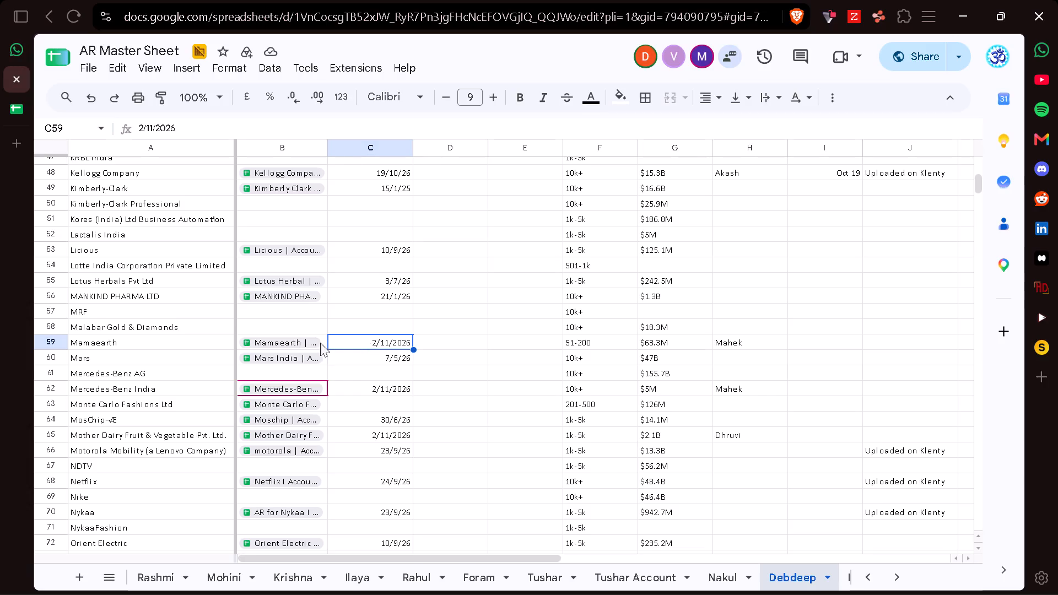
pyautogui.click(303, 371)
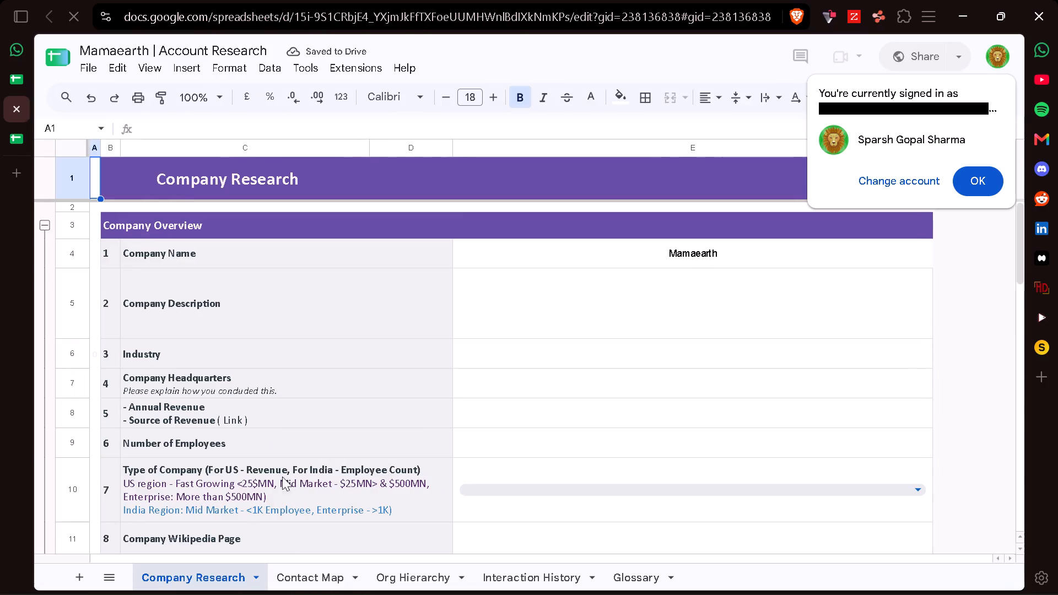
pyautogui.click(305, 576)
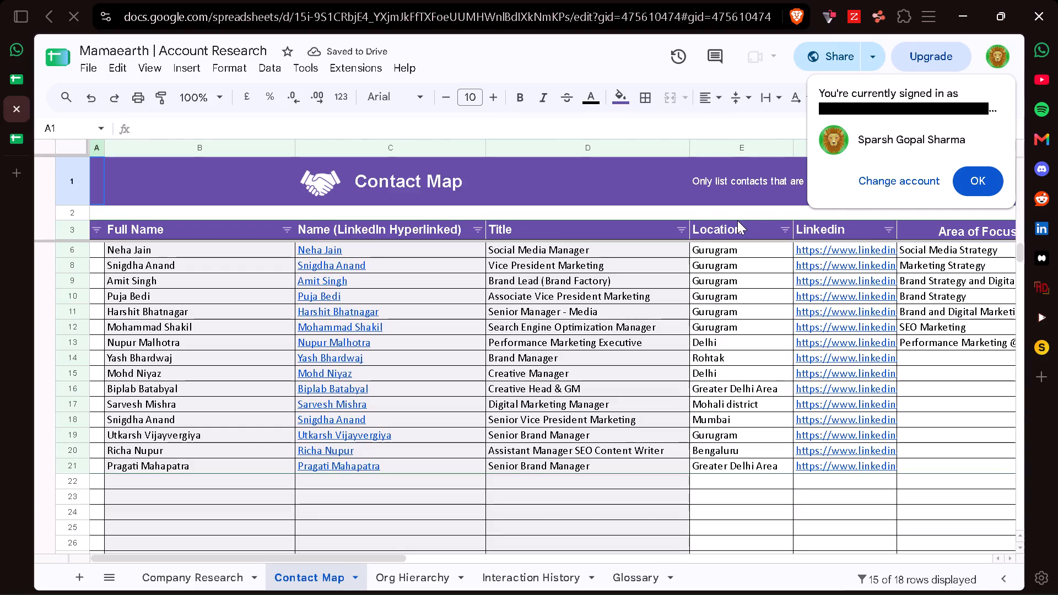
pyautogui.click(981, 189)
# Examine the Mamaearth Contact Map's title, relevance, email and phone columns for the listed contacts.
pyautogui.hscroll(-2, 766, 342)
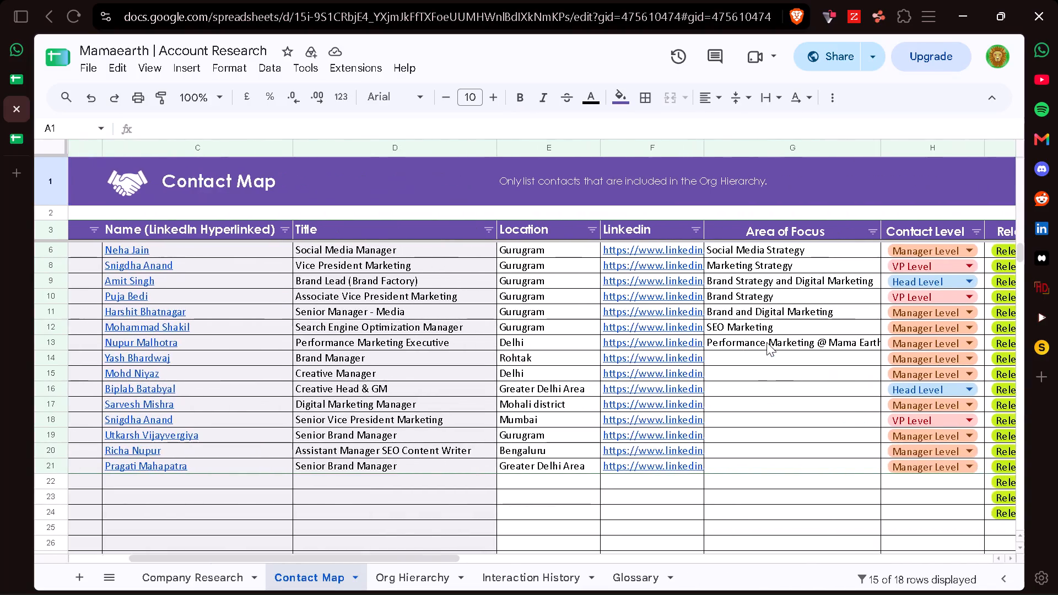
pyautogui.hscroll(-1, 766, 342)
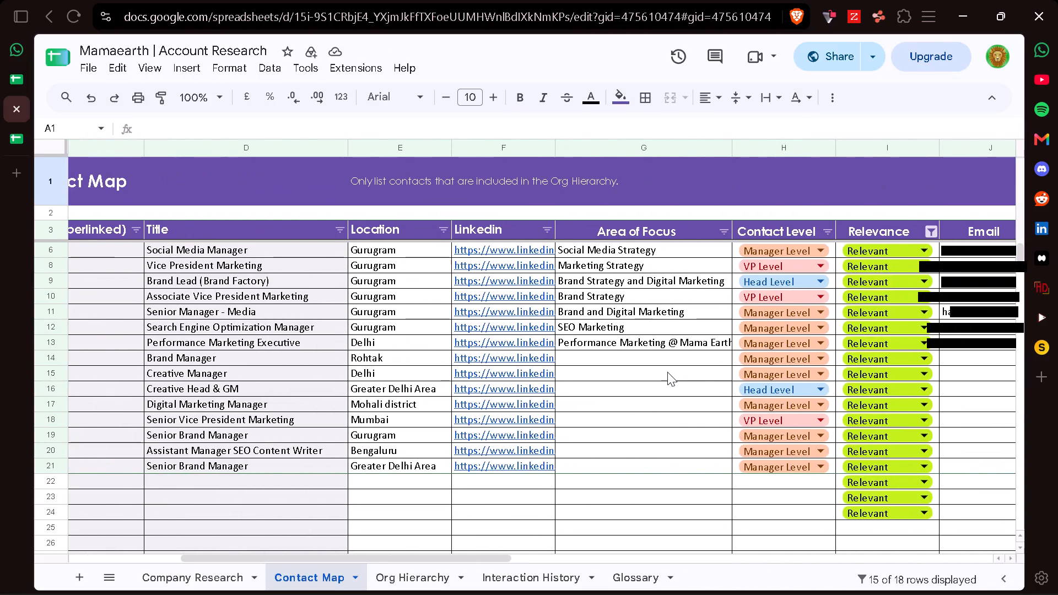
pyautogui.hscroll(-4, 667, 372)
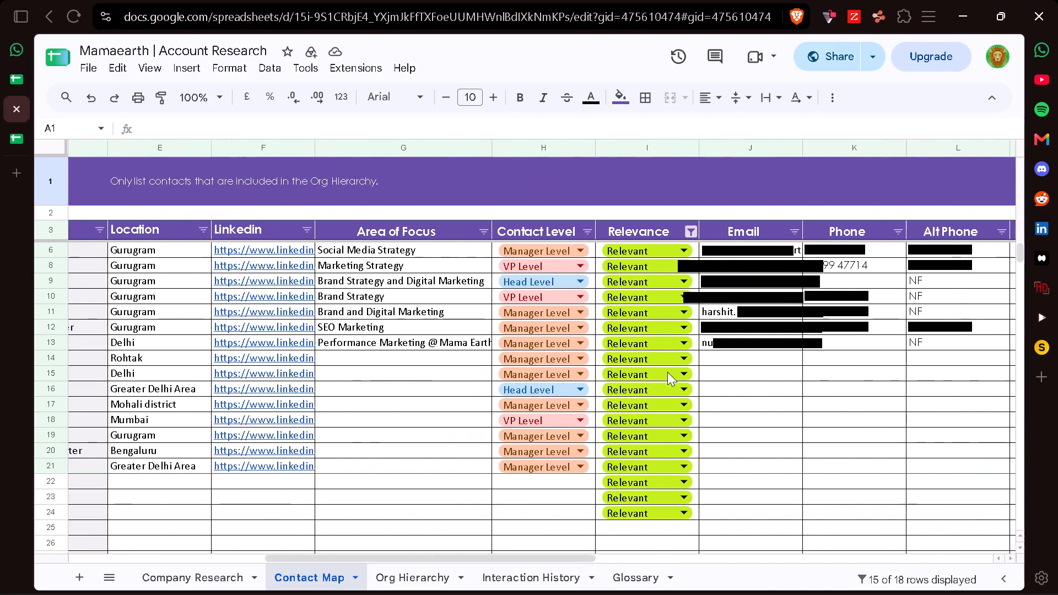
pyautogui.hscroll(-2, 667, 372)
pyautogui.hscroll(2, 667, 372)
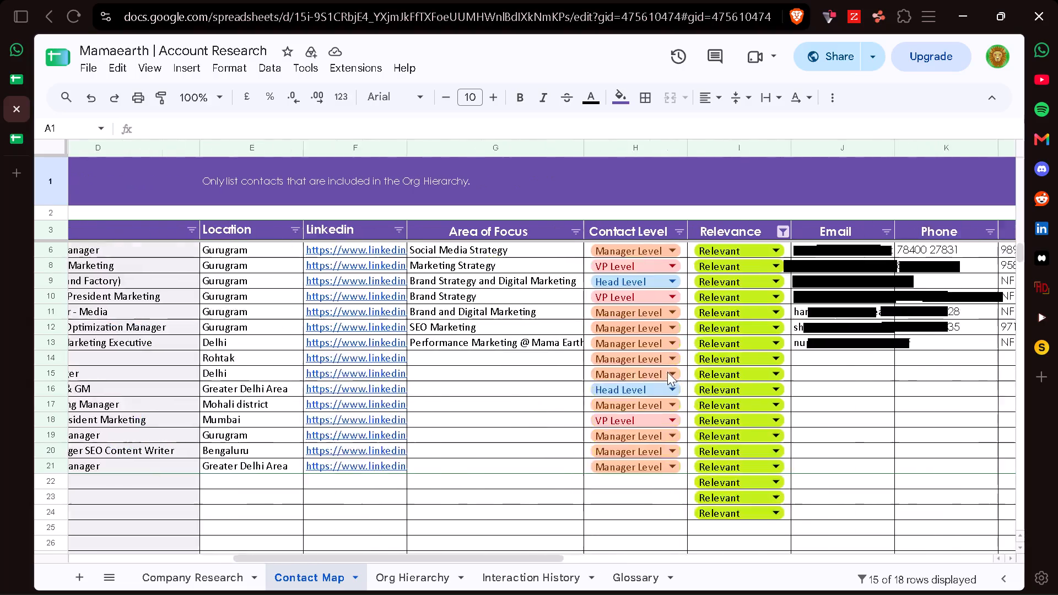
pyautogui.hscroll(3, 667, 372)
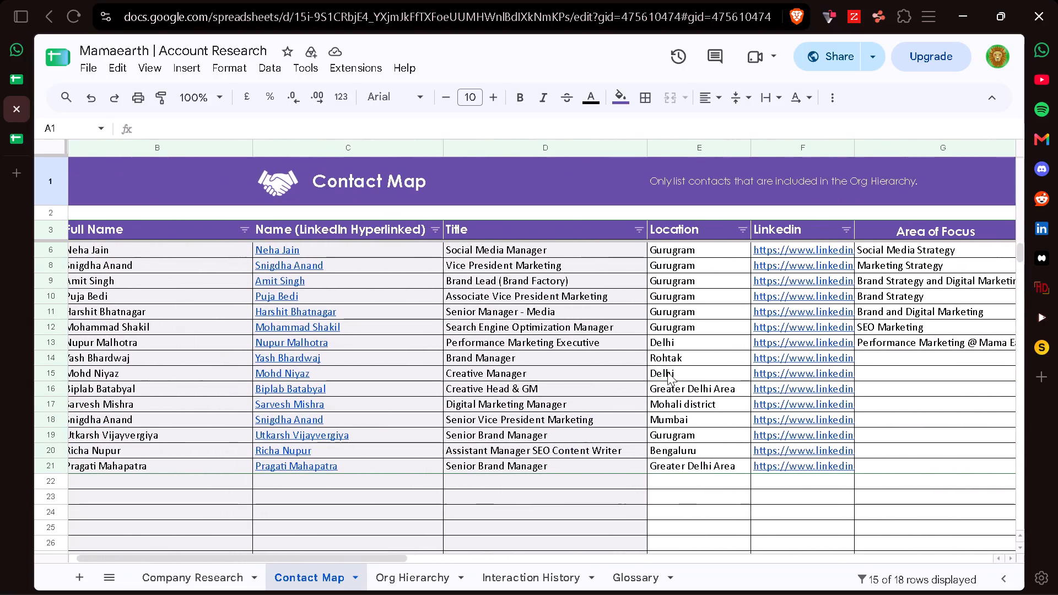
pyautogui.hscroll(1, 557, 348)
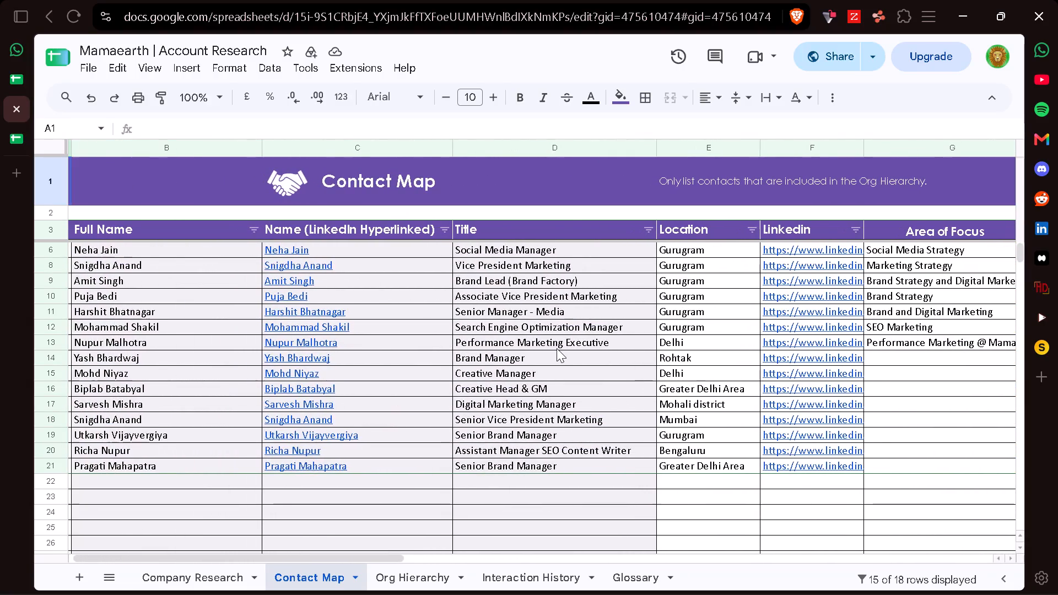
# Delete the Senior Manager - Media contact in row 11 and the Social Media Manager contact in row 6 from the Contact Map.
pyautogui.click(46, 309)
pyautogui.rightClick(46, 309)
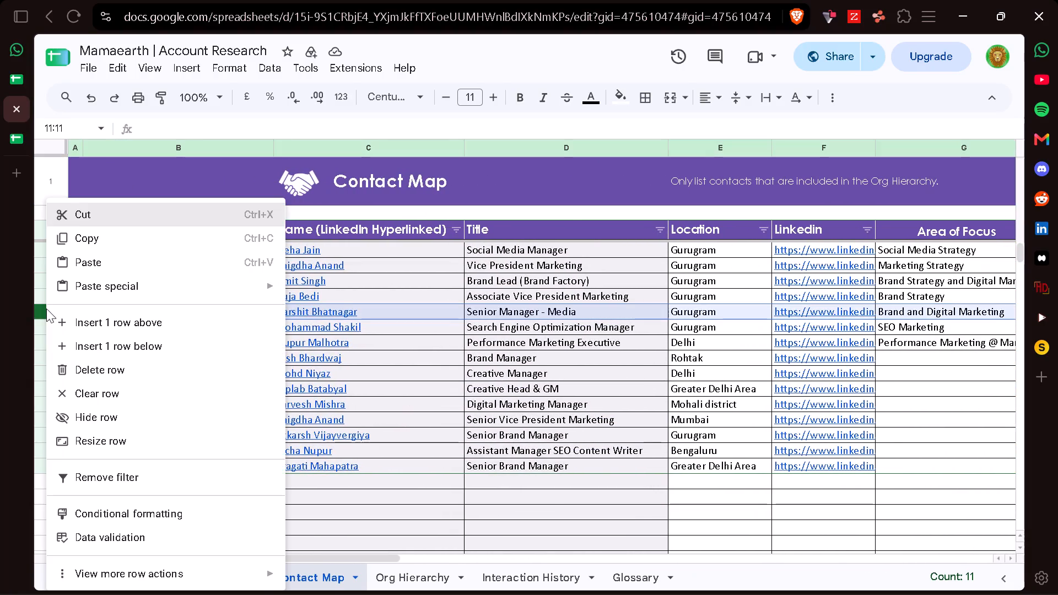
pyautogui.click(96, 364)
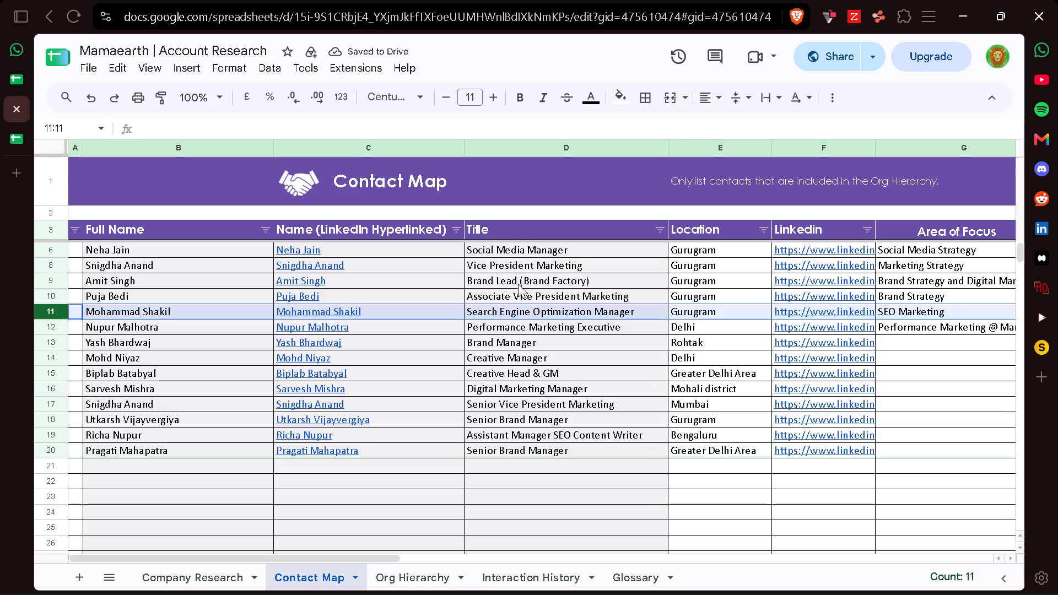
pyautogui.click(56, 244)
pyautogui.rightClick(56, 244)
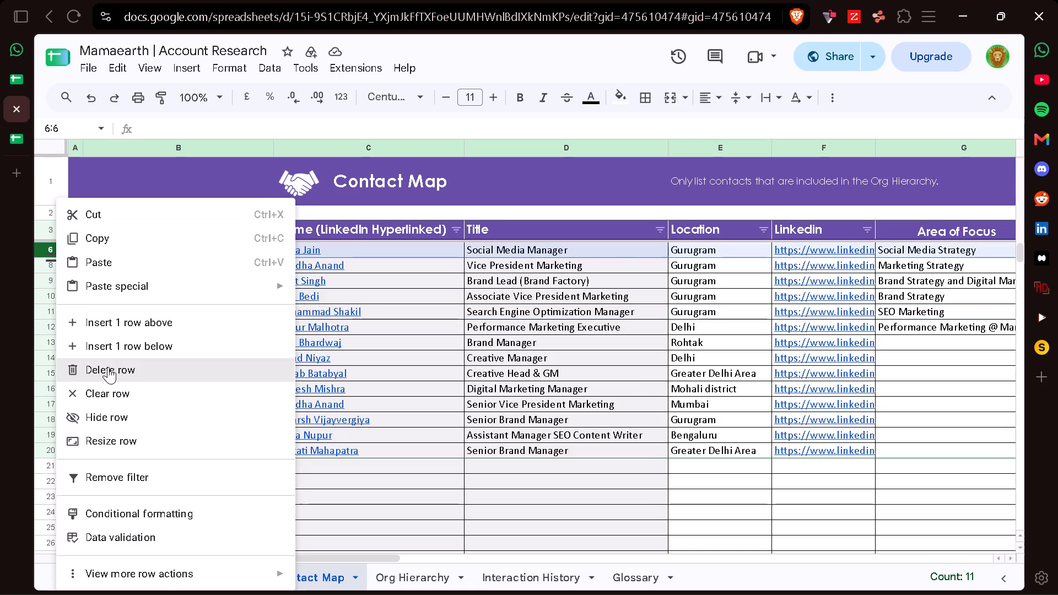
pyautogui.click(108, 367)
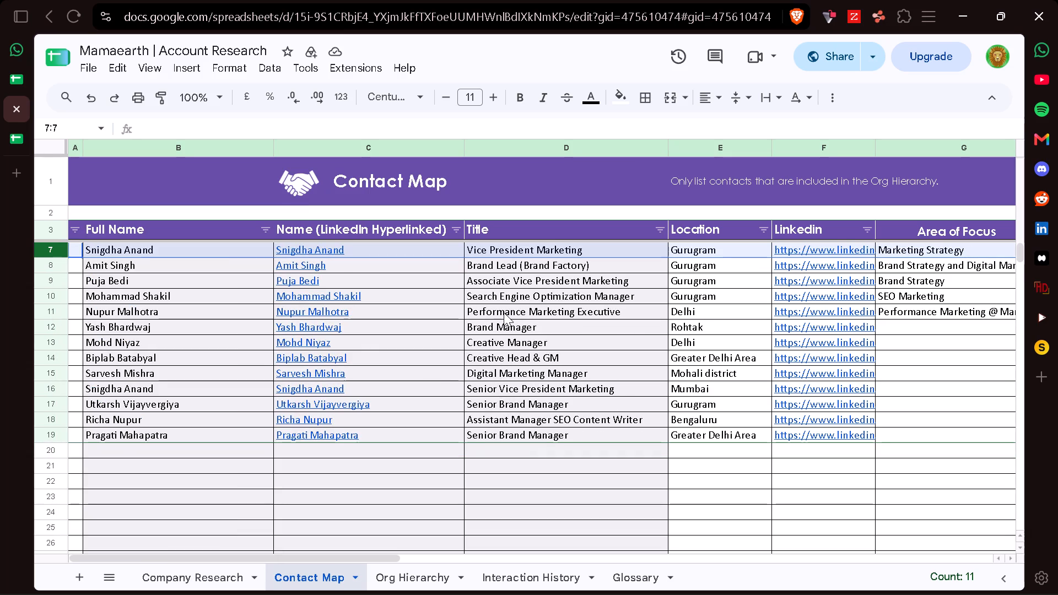
# Delete the Performance Marketing Executive contact in row 11 from the Mamaearth Contact Map.
pyautogui.click(49, 308)
pyautogui.rightClick(49, 308)
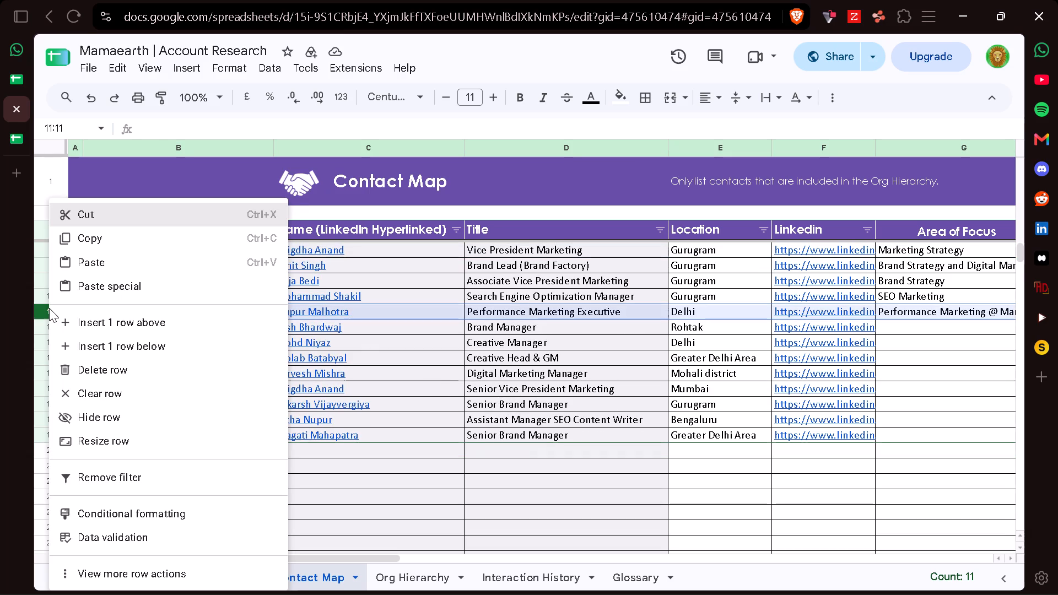
pyautogui.click(106, 367)
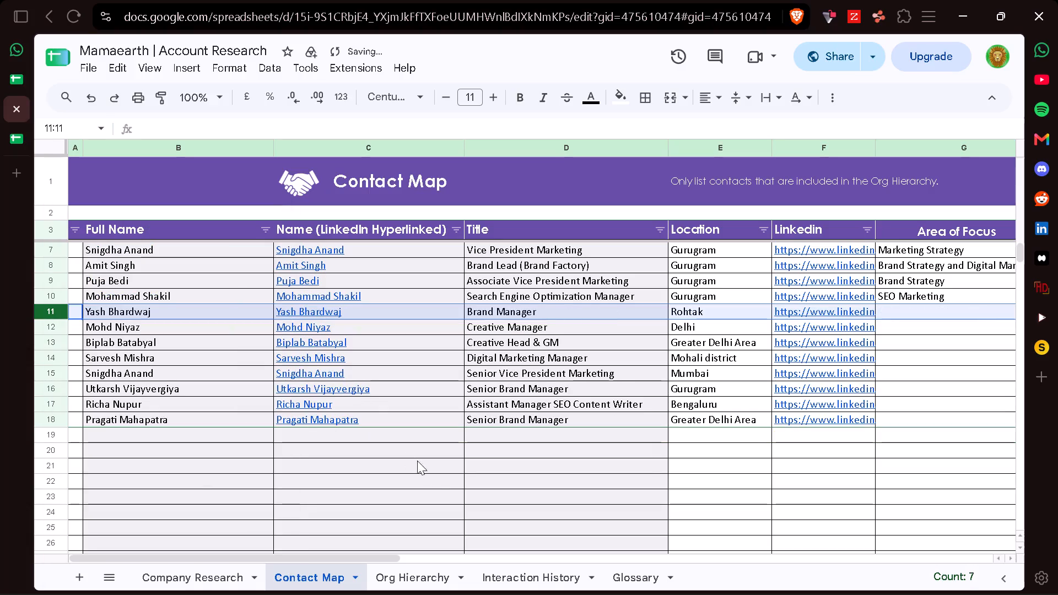
# Sort the Contact Map range B7:T18 by column B from A to Z.
pyautogui.click(110, 259)
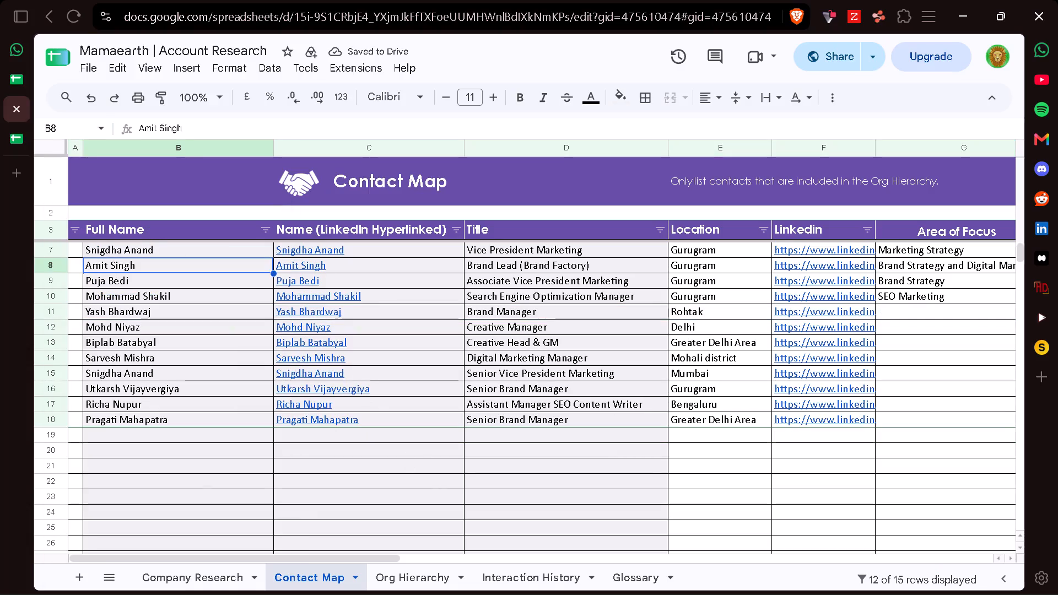
pyautogui.press('Up')
pyautogui.hotkey('ctrl', 'shift', 'Down')
pyautogui.hotkey('ctrl', 'shift', 'Right')
pyautogui.hotkey('ctrl', 'shift', 'Right')
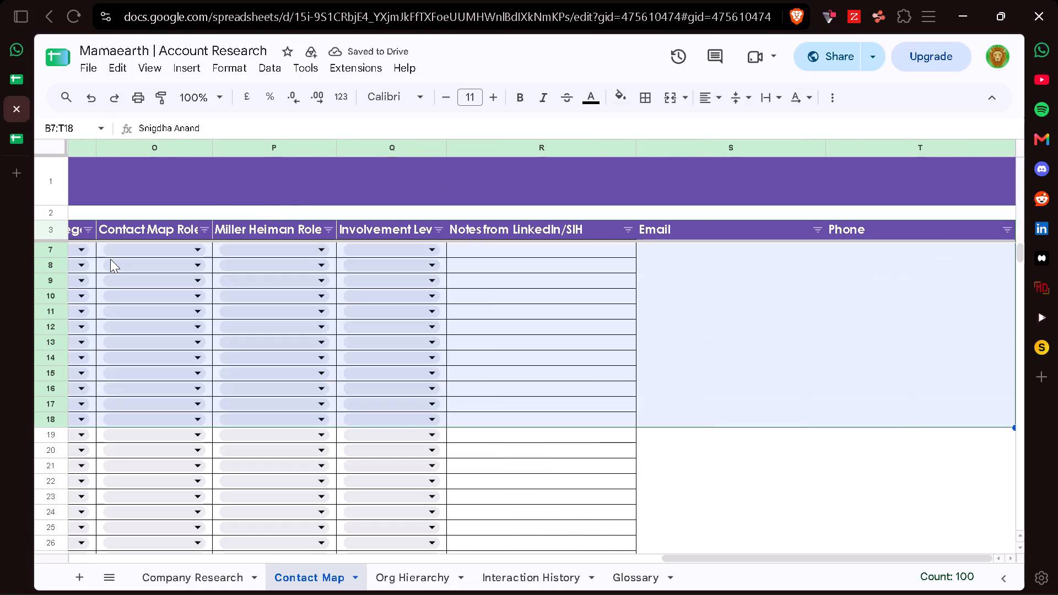
pyautogui.rightClick(110, 259)
pyautogui.scroll(-6, 186, 411)
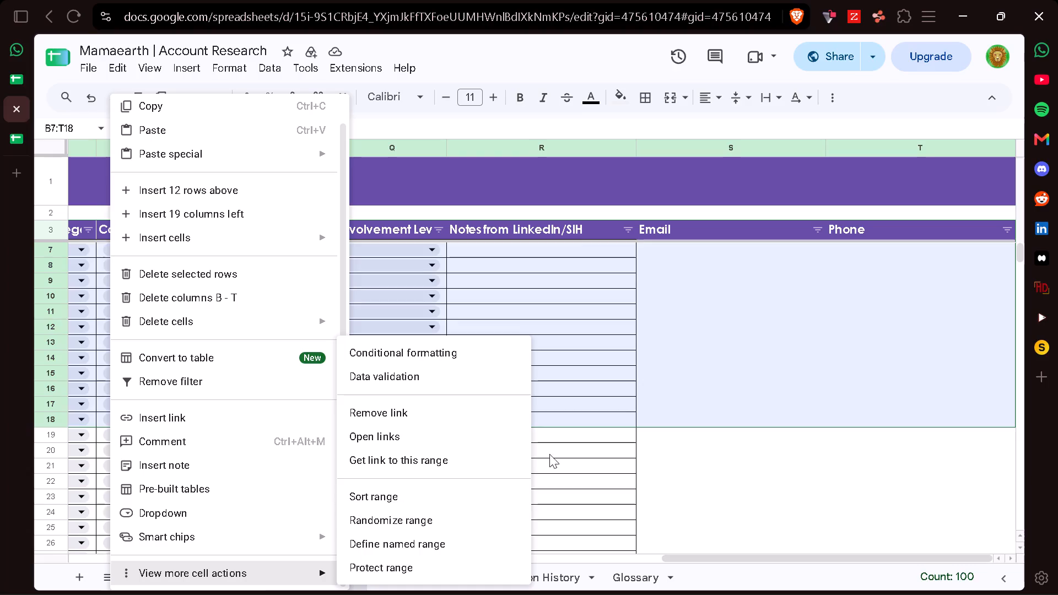
pyautogui.click(415, 496)
pyautogui.click(654, 383)
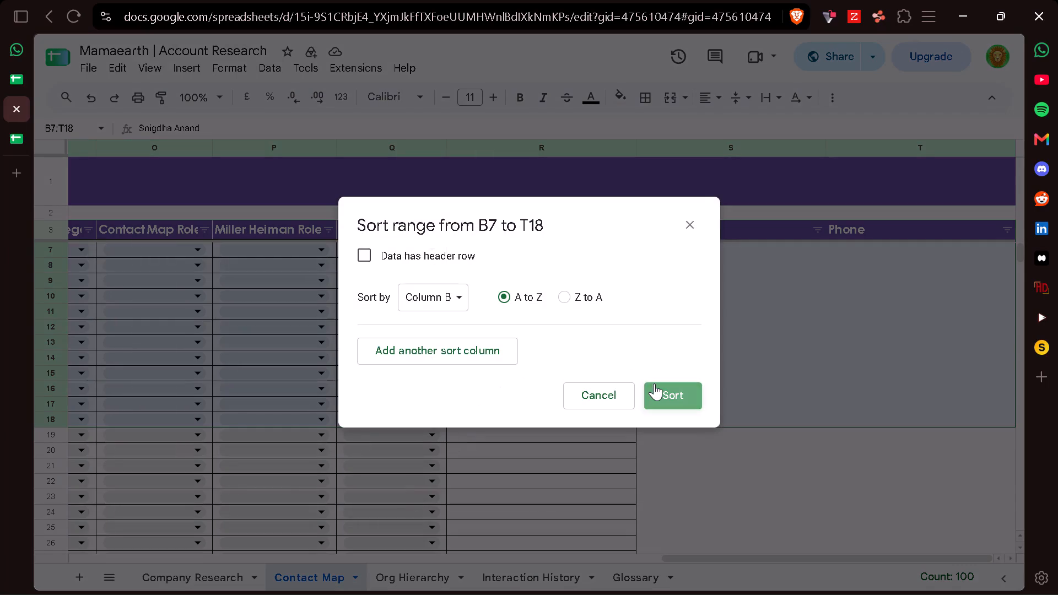
# Copy the full names in B7:B18 of the Contact Map into column A of Prashant Leads 02nd November, starting at row 39.
pyautogui.hscroll(11, 377, 424)
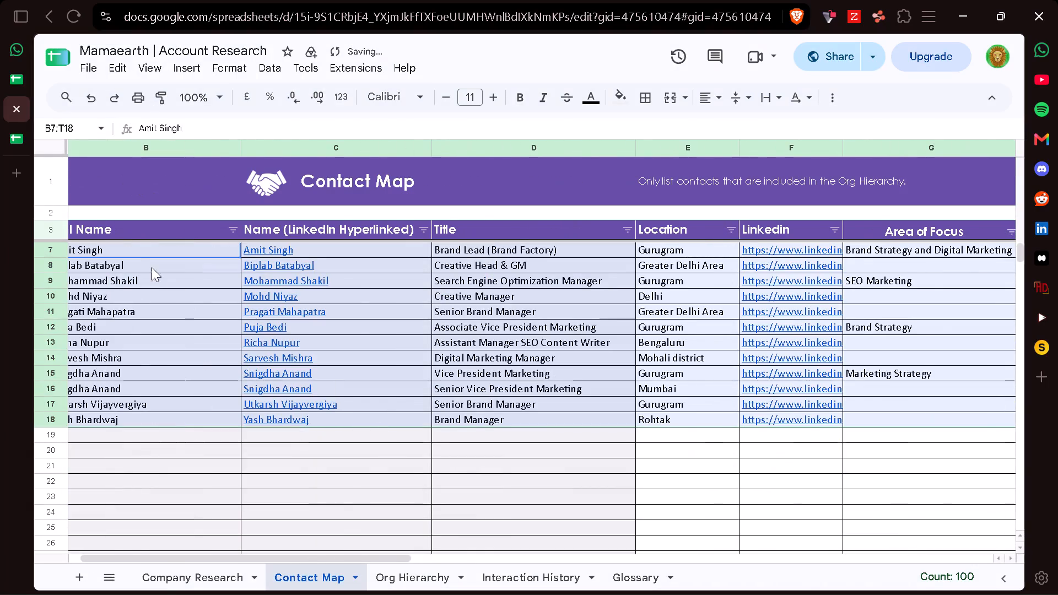
pyautogui.click(132, 257)
pyautogui.hotkey('ctrl', 'shift', 'Down')
pyautogui.hotkey('ctrl', 'c')
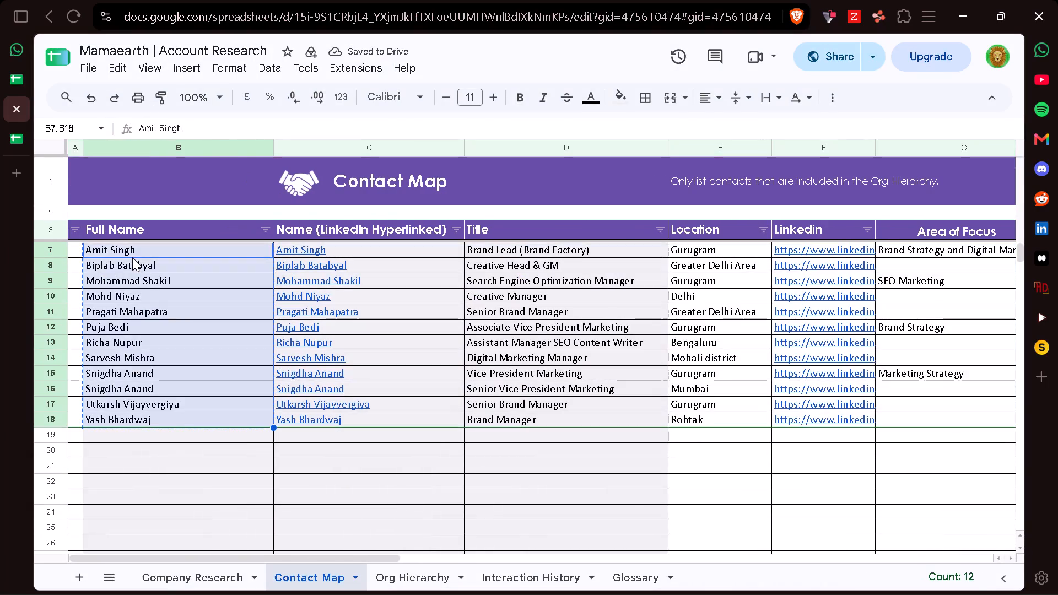
pyautogui.click(20, 141)
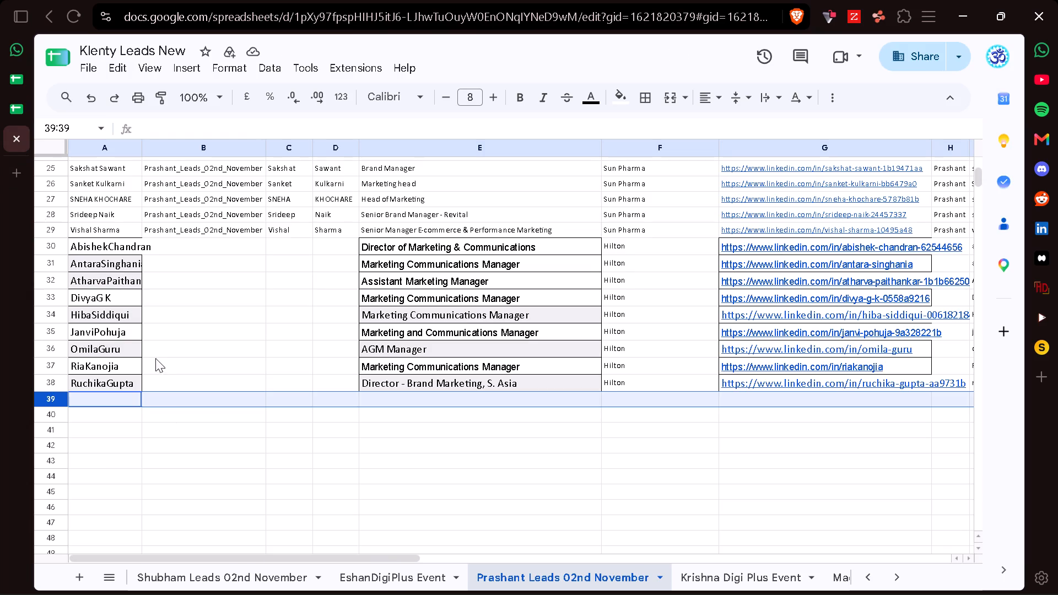
pyautogui.hotkey('ctrl', 'v')
pyautogui.scroll(-1, 168, 414)
# Copy the titles in D7:D18 of the Mamaearth Contact Map into E39:E50 of the Prashant Leads sheet.
pyautogui.press('Right')
pyautogui.press('Right')
pyautogui.press('Right')
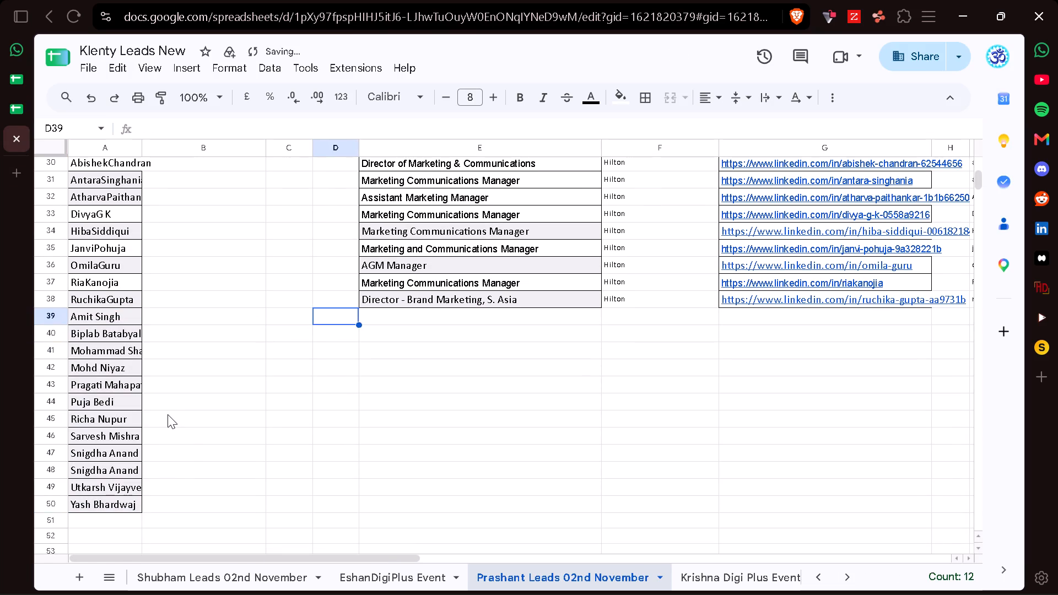
pyautogui.press('Right')
pyautogui.click(21, 116)
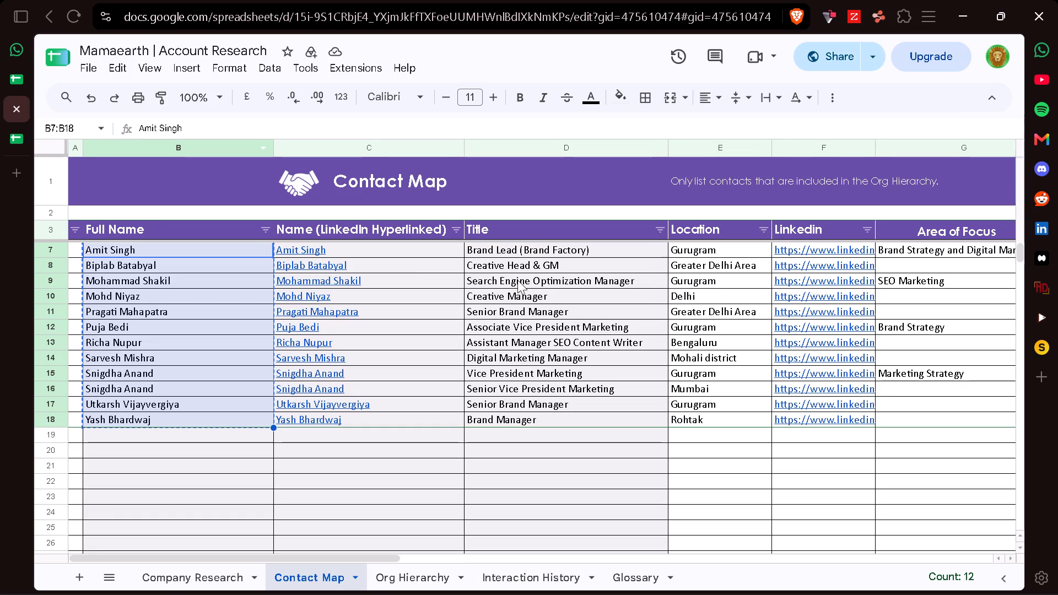
pyautogui.click(540, 246)
pyautogui.hotkey('ctrl', 'shift', 'Down')
pyautogui.hotkey('ctrl', 'c')
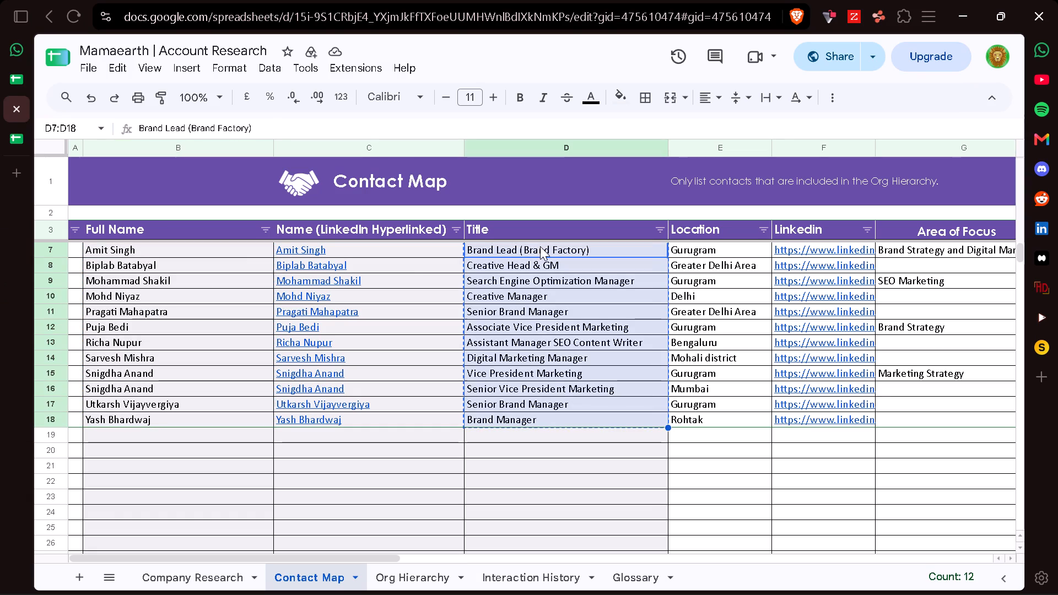
pyautogui.click(10, 139)
pyautogui.hotkey('ctrl', 'v')
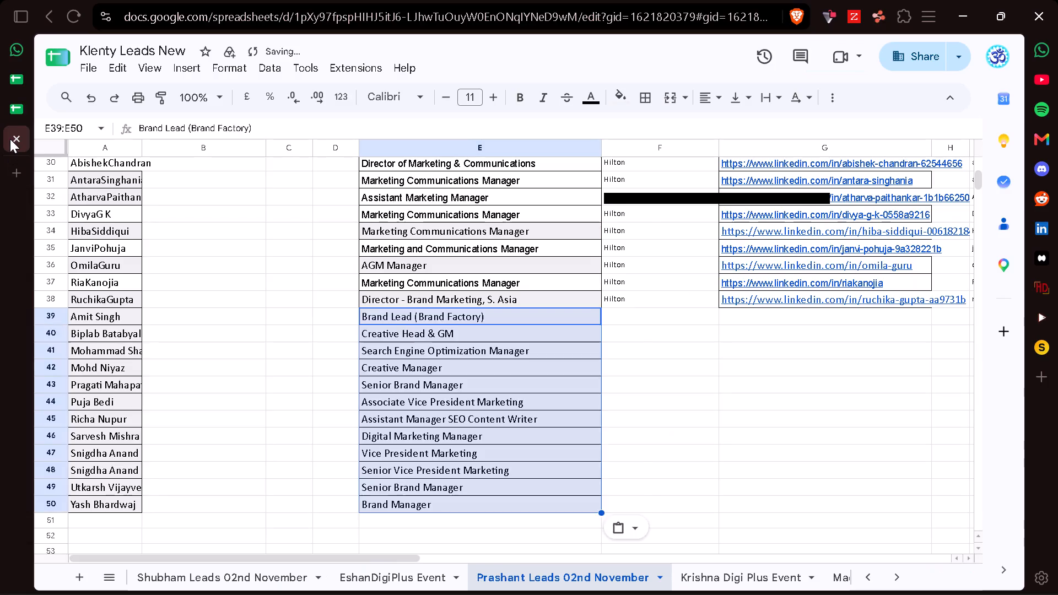
# Enter the company as MamaEarth in F39 and fill it down to F50.
pyautogui.press('Right')
pyautogui.write('Mama Earth')
pyautogui.press('Return')
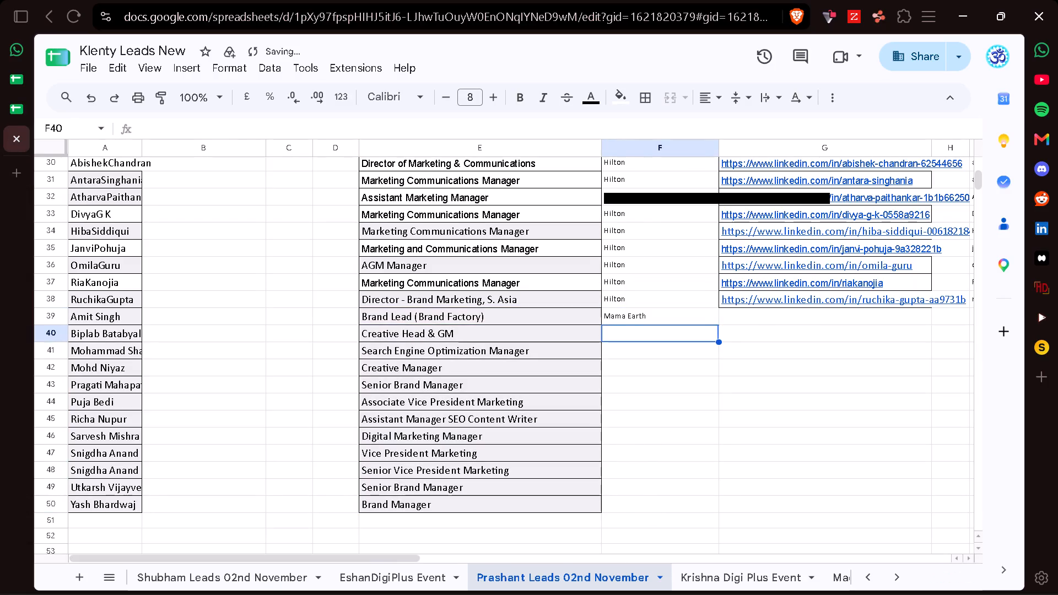
pyautogui.press('Up')
pyautogui.click(391, 263)
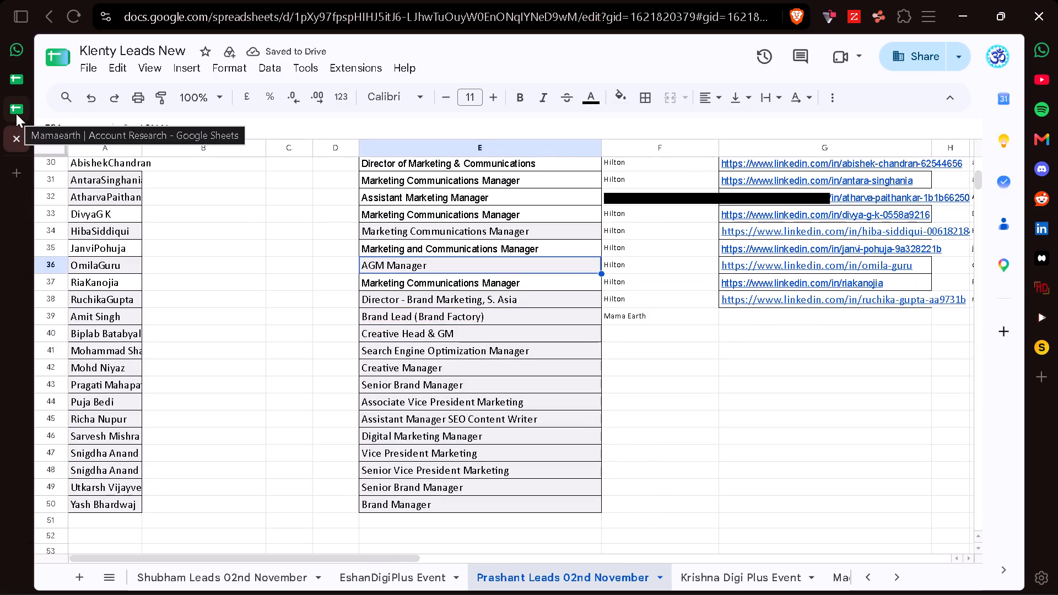
pyautogui.click(654, 314)
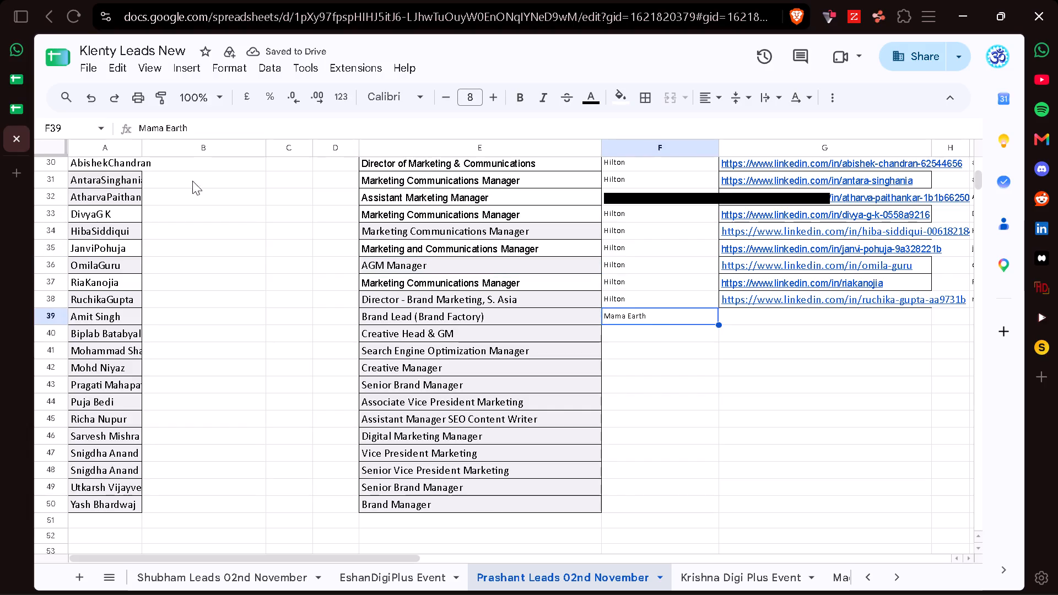
pyautogui.click(171, 121)
pyautogui.press('BackSpace')
pyautogui.press('BackSpace')
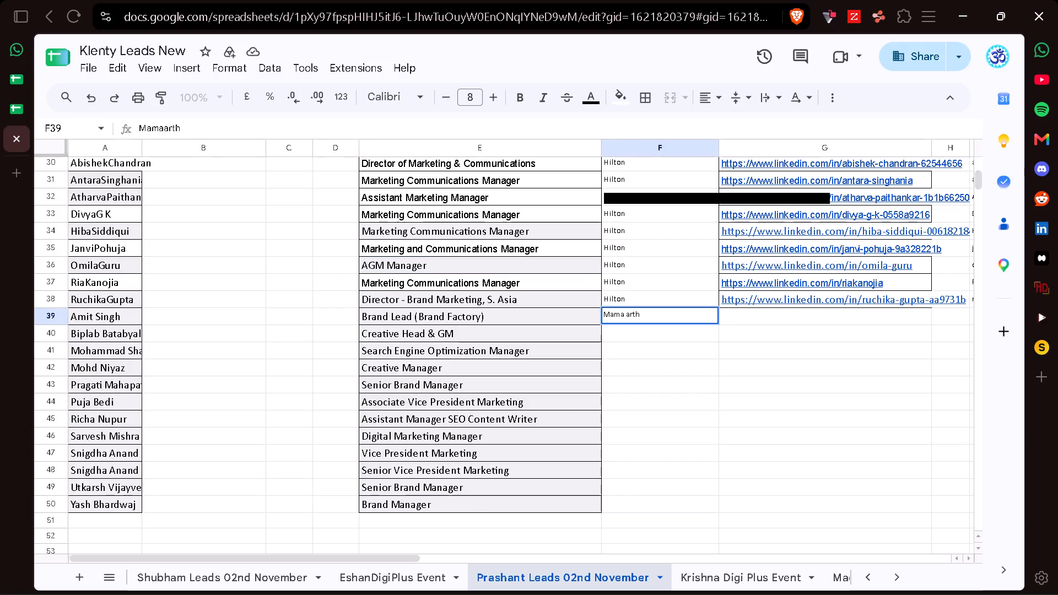
pyautogui.hotkey('shift', 'e')
pyautogui.press('Return')
pyautogui.press('Up')
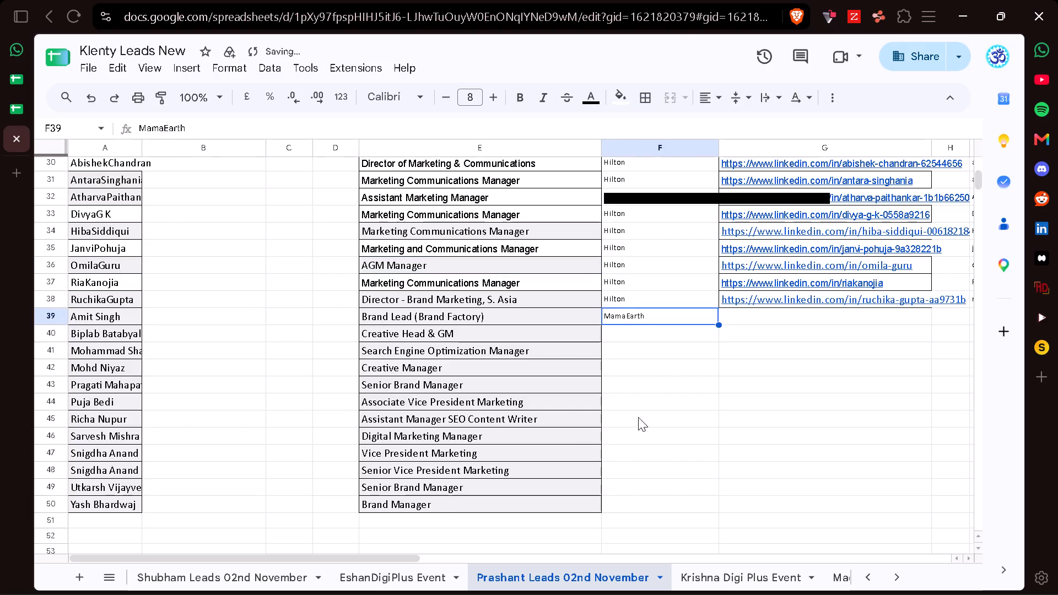
pyautogui.moveTo(719, 325); pyautogui.dragTo(718, 508)
# Copy the LinkedIn links in F7:F18 of the Mamaearth Contact Map into the Prashant Leads sheet, starting at G39.
pyautogui.hscroll(-2, 718, 508)
pyautogui.click(496, 321)
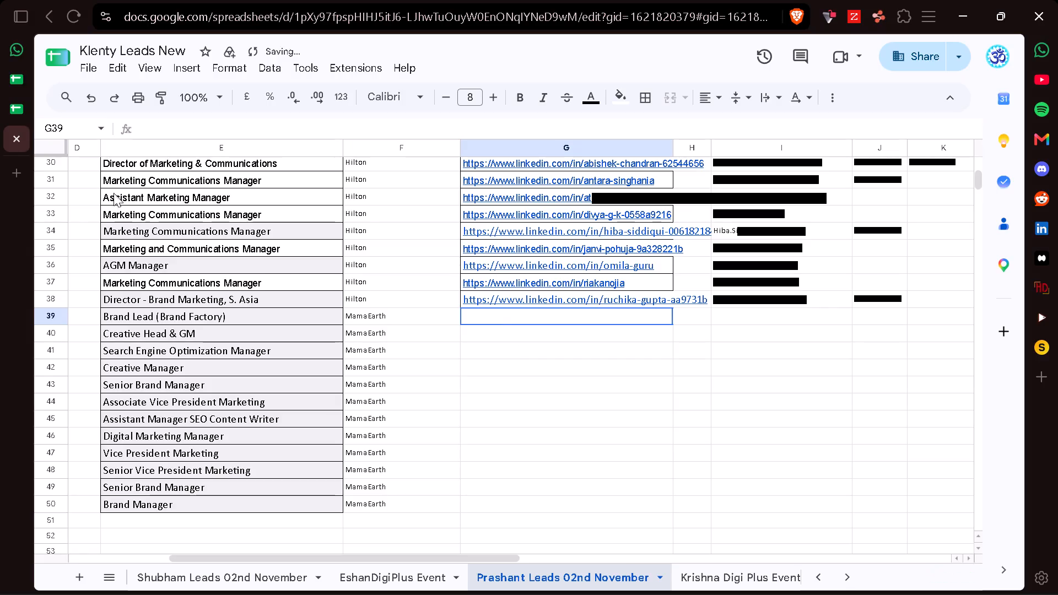
pyautogui.click(19, 112)
pyautogui.hscroll(-3, 455, 277)
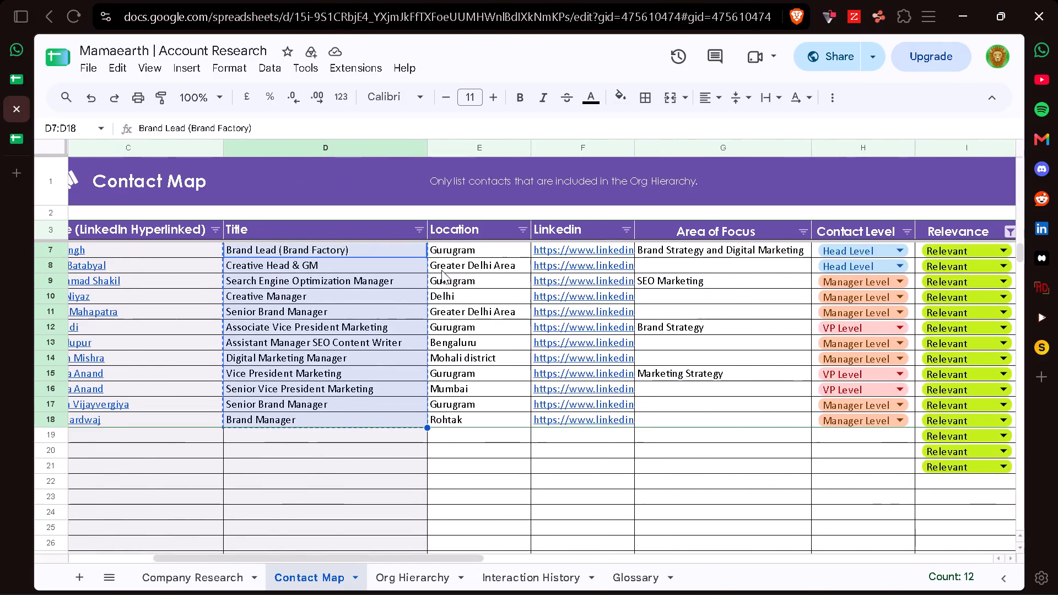
pyautogui.click(558, 247)
pyautogui.hotkey('ctrl', 'shift', 'Down')
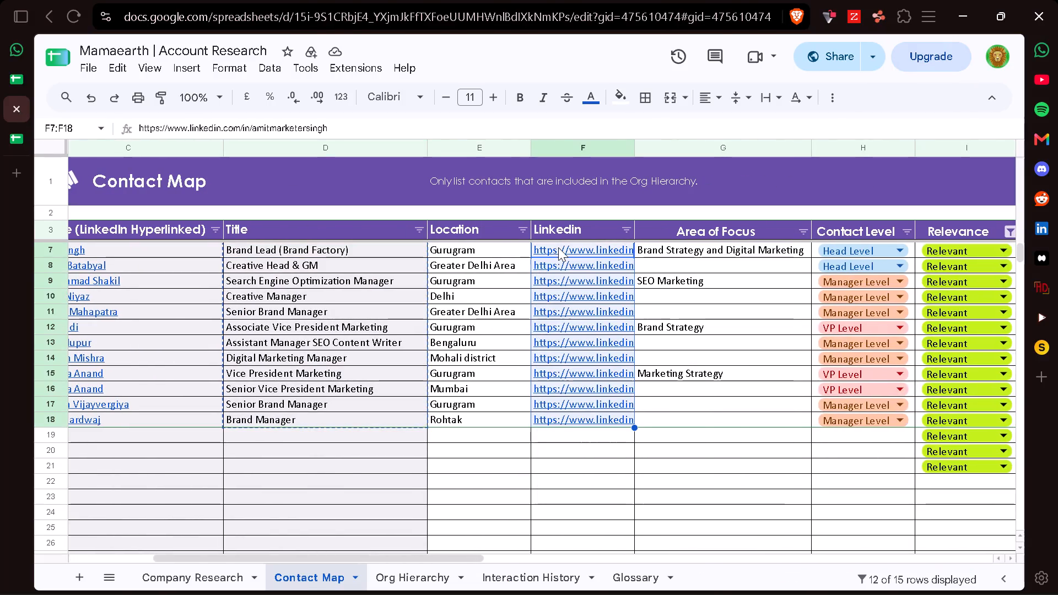
pyautogui.hotkey('ctrl', 'c')
pyautogui.click(13, 140)
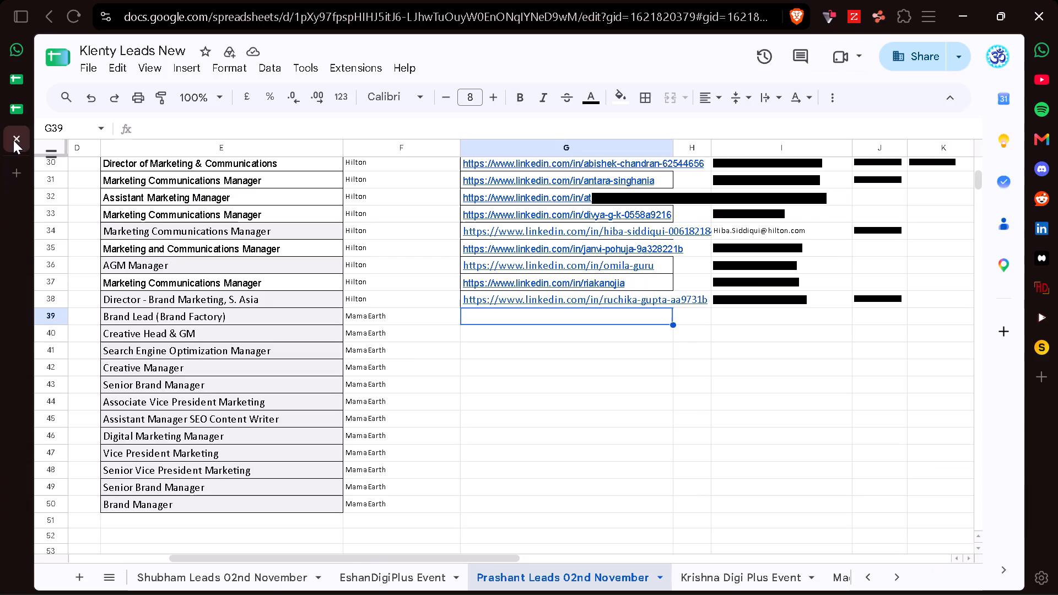
pyautogui.hotkey('ctrl', 'v')
# Remove the filter from the Mamaearth Contact Map.
pyautogui.press('Right')
pyautogui.press('Right')
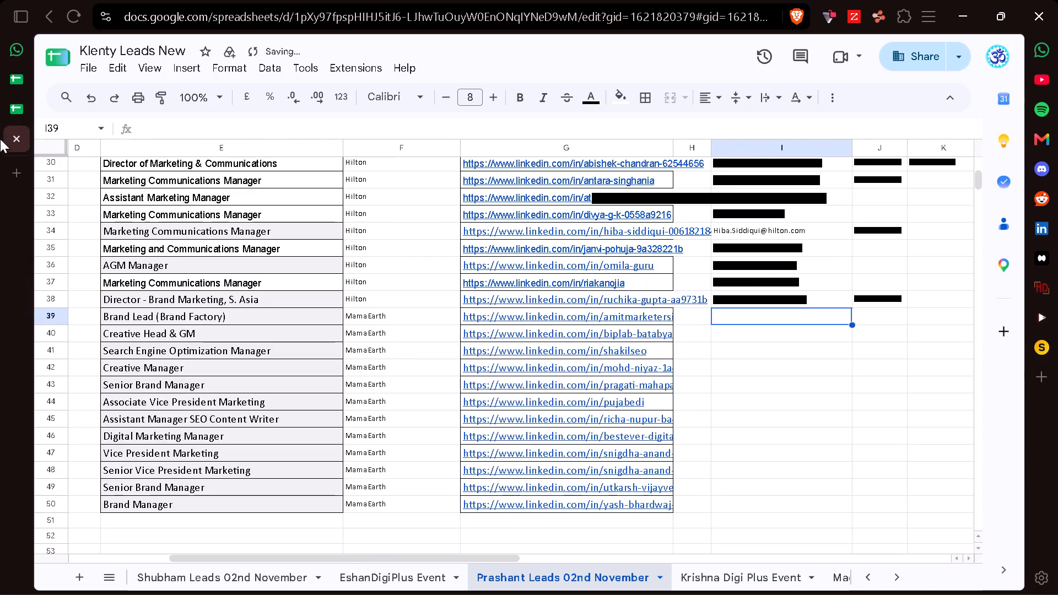
pyautogui.click(14, 117)
pyautogui.click(823, 91)
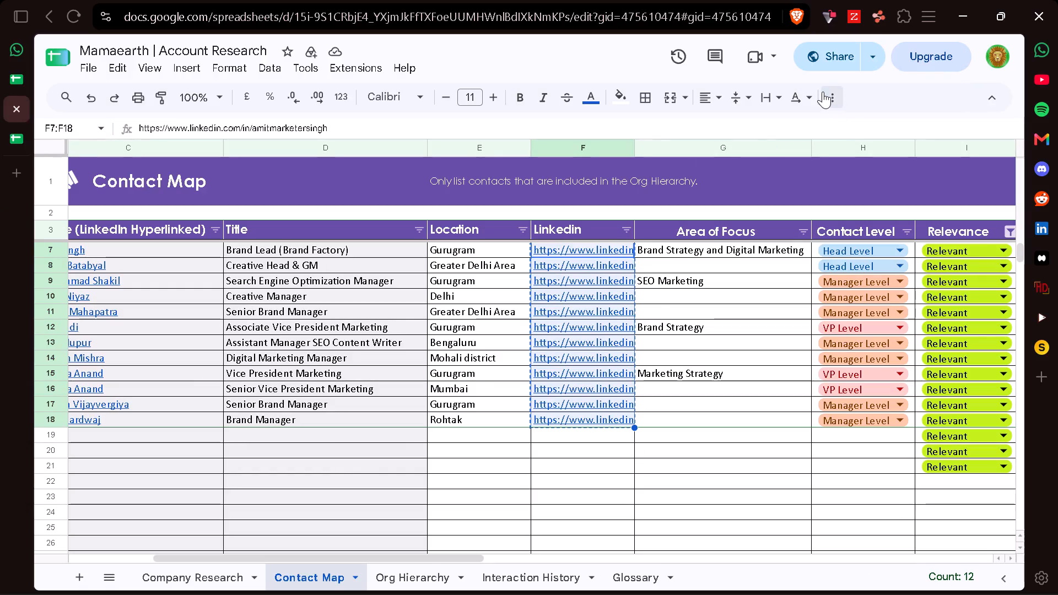
pyautogui.click(754, 124)
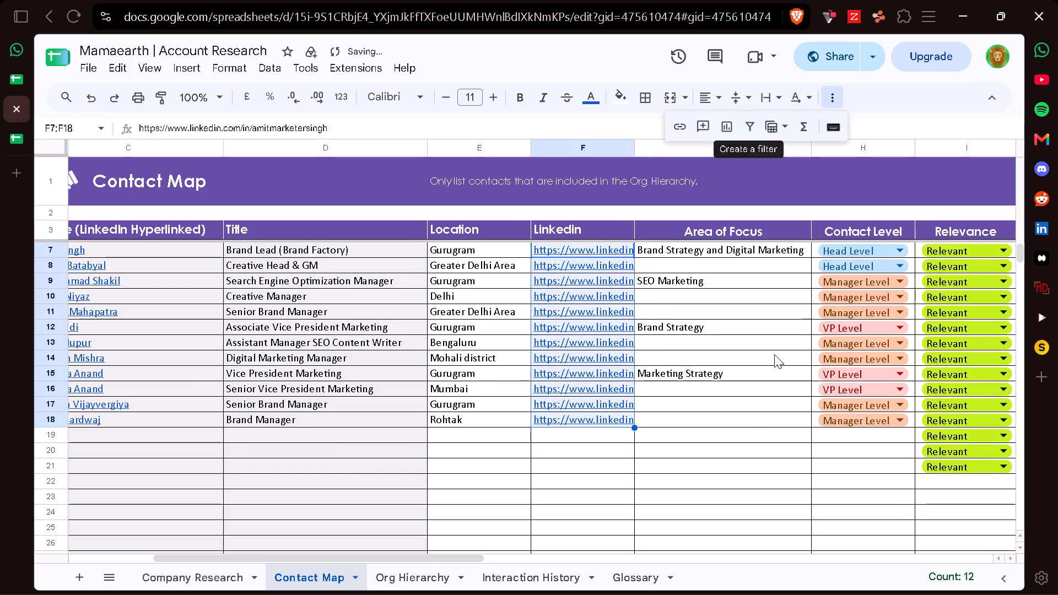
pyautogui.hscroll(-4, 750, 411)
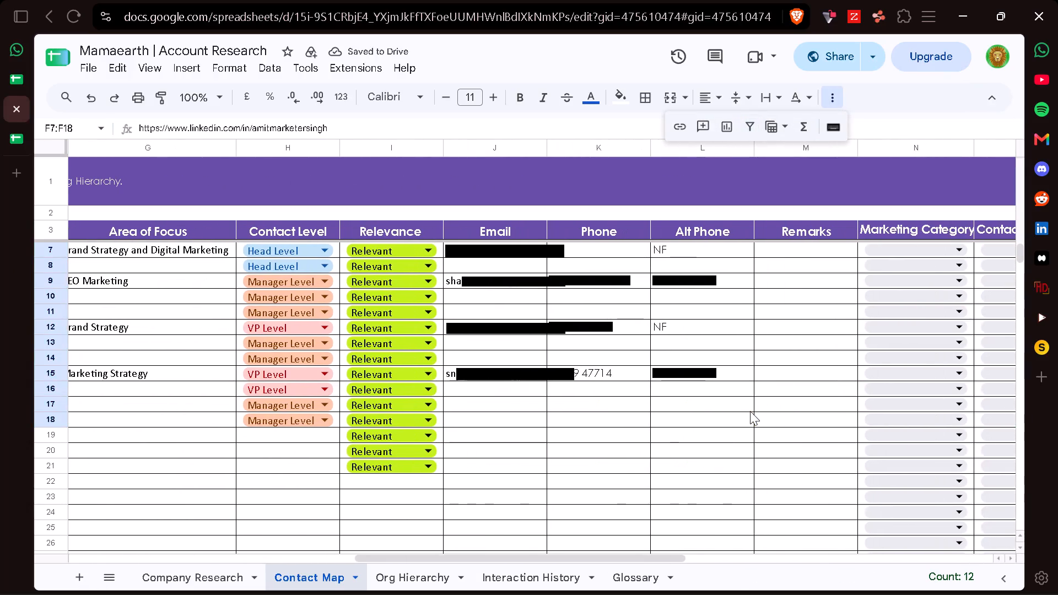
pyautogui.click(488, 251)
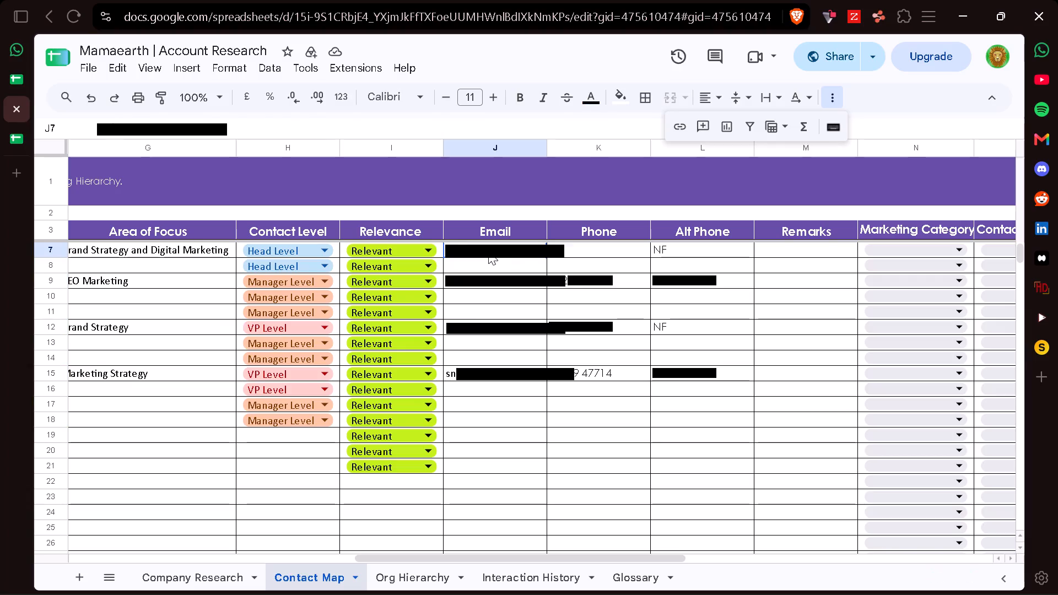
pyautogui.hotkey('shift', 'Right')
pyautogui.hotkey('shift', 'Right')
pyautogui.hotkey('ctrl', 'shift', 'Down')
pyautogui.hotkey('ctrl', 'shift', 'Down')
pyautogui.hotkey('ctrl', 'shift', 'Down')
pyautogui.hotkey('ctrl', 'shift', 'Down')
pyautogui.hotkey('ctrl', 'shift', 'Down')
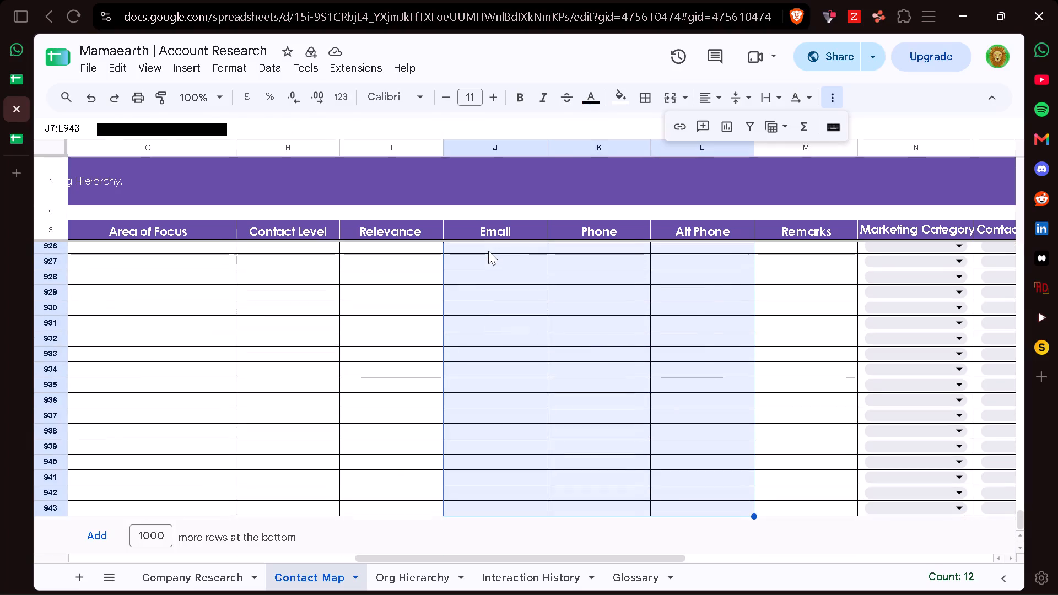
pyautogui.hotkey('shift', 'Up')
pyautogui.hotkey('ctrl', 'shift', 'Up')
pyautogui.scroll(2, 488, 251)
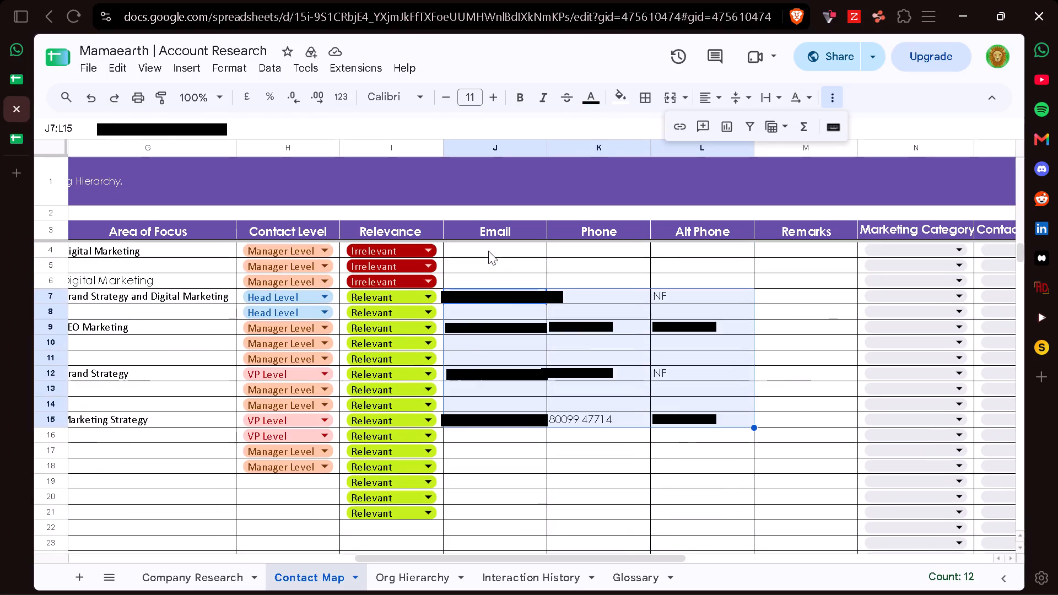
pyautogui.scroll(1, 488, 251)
# Copy the email, phone and alt phone cells J4:L15 of the Contact Map into I39:K50 of the Prashant Leads sheet.
pyautogui.click(488, 251)
pyautogui.hotkey('shift', 'Right')
pyautogui.hotkey('shift', 'Right')
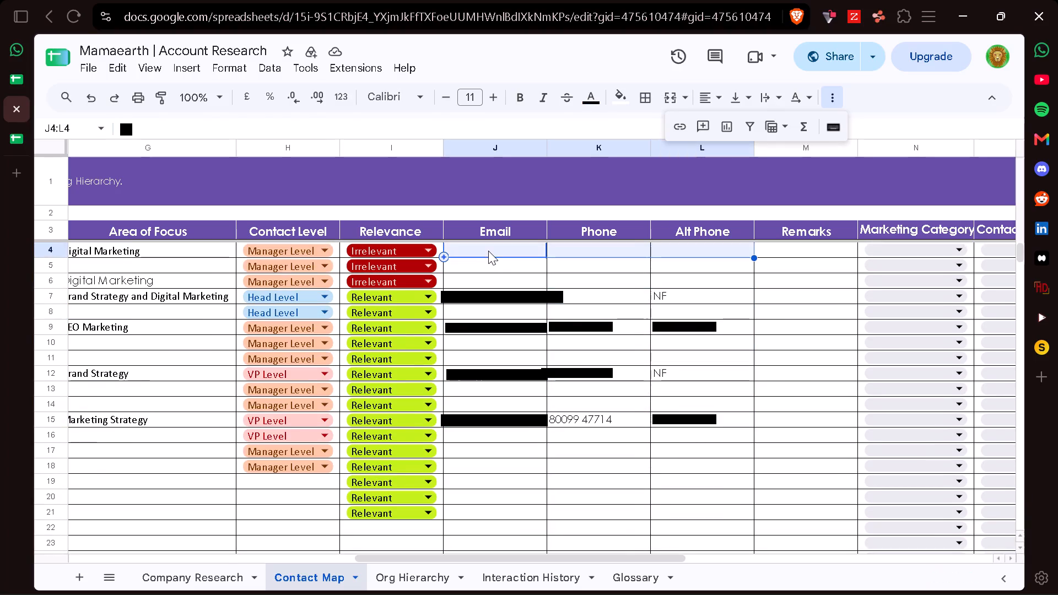
pyautogui.hotkey('shift', 'Down')
pyautogui.hotkey('shift', 'Down')
pyautogui.hotkey('shift', 'Down')
pyautogui.hotkey('shift', 'Down')
pyautogui.hotkey('shift', 'Down')
pyautogui.hotkey('shift', 'Down')
pyautogui.hotkey('shift', 'Down')
pyautogui.hotkey('shift', 'Down')
pyautogui.hotkey('shift', 'Down')
pyautogui.hotkey('shift', 'Down')
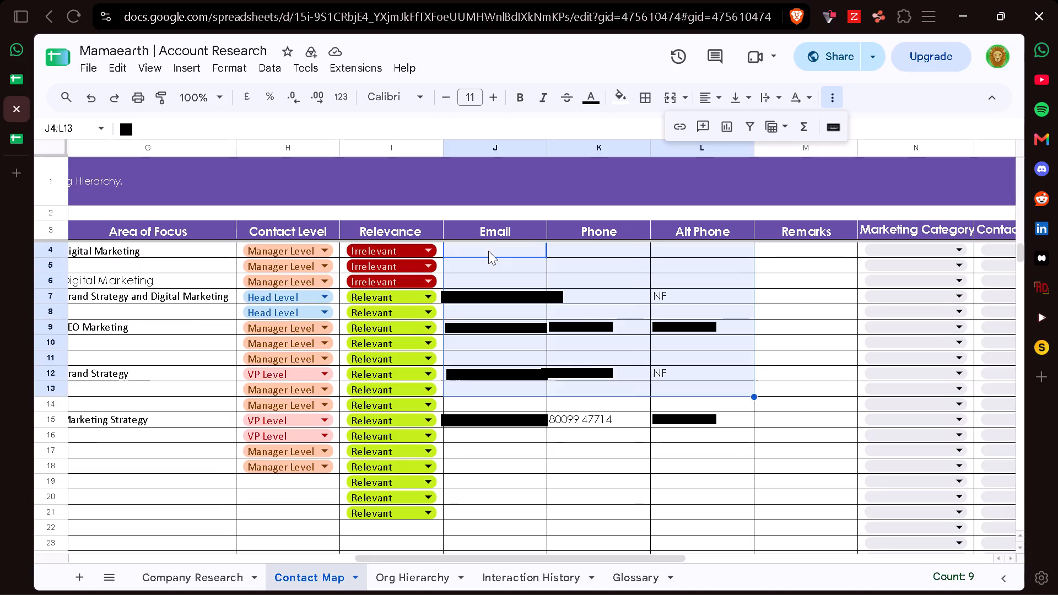
pyautogui.hotkey('shift', 'Down')
pyautogui.hotkey('ctrl', 'c')
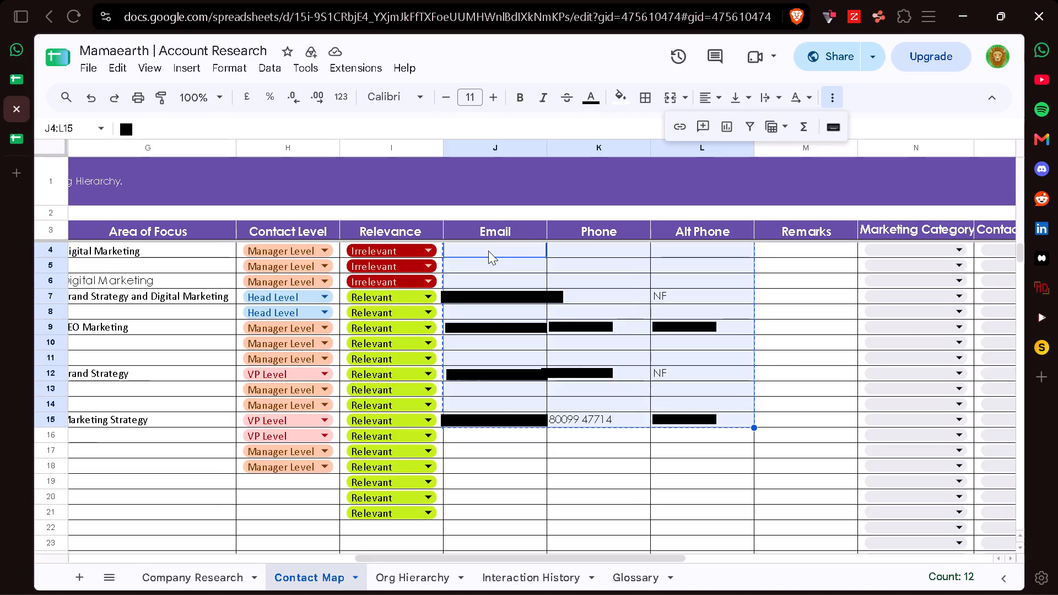
pyautogui.click(8, 133)
pyautogui.hscroll(-1, 709, 393)
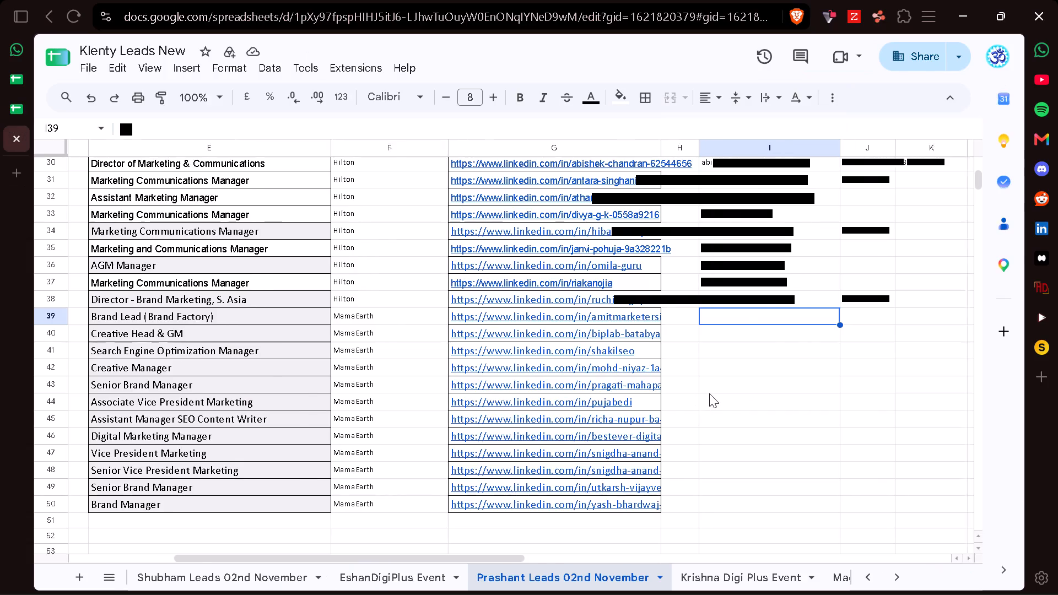
pyautogui.hscroll(-1, 709, 393)
pyautogui.hotkey('ctrl', 'v')
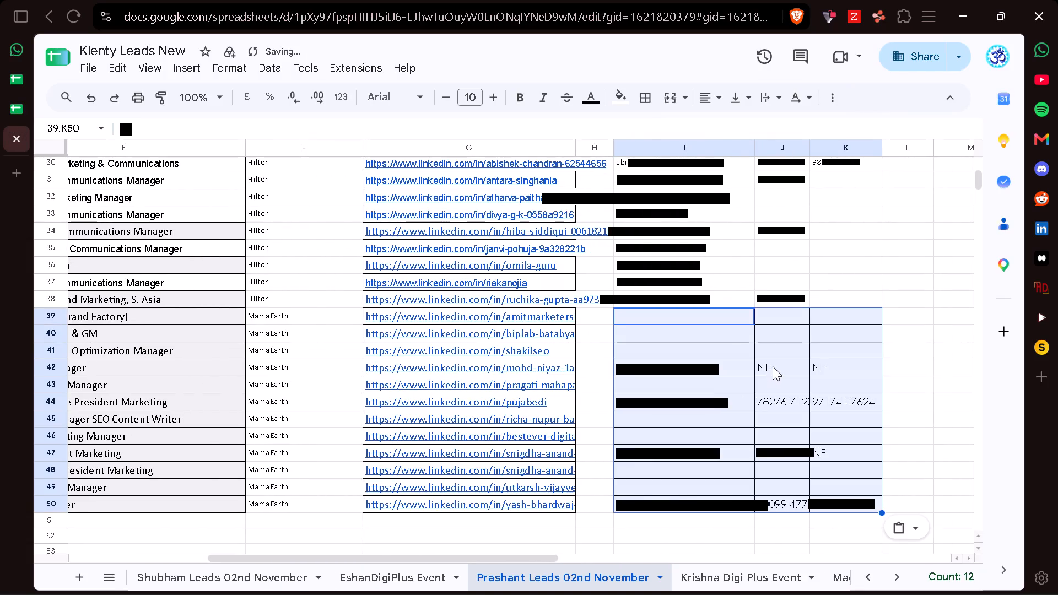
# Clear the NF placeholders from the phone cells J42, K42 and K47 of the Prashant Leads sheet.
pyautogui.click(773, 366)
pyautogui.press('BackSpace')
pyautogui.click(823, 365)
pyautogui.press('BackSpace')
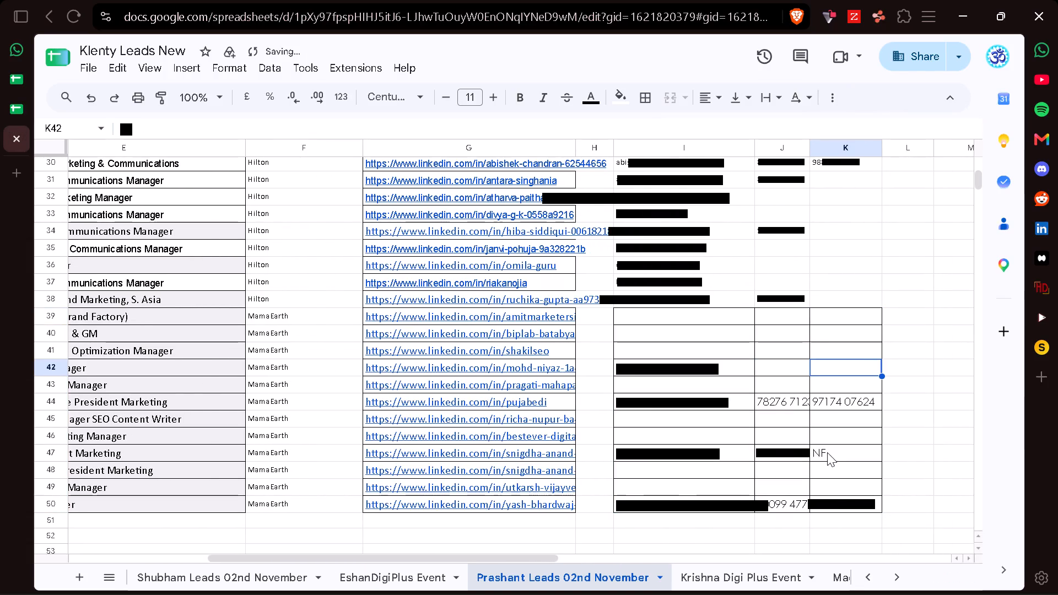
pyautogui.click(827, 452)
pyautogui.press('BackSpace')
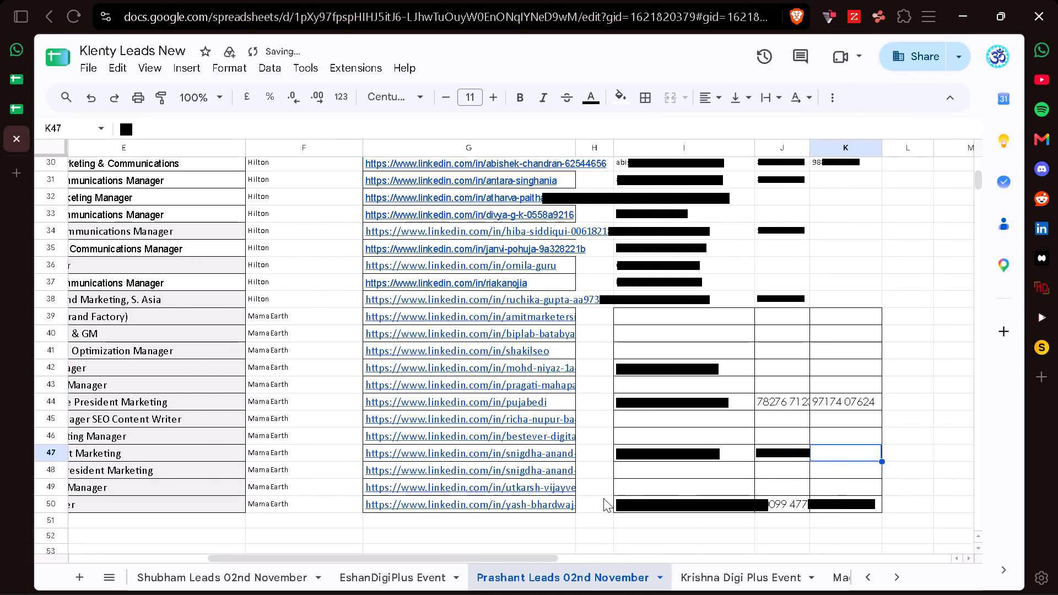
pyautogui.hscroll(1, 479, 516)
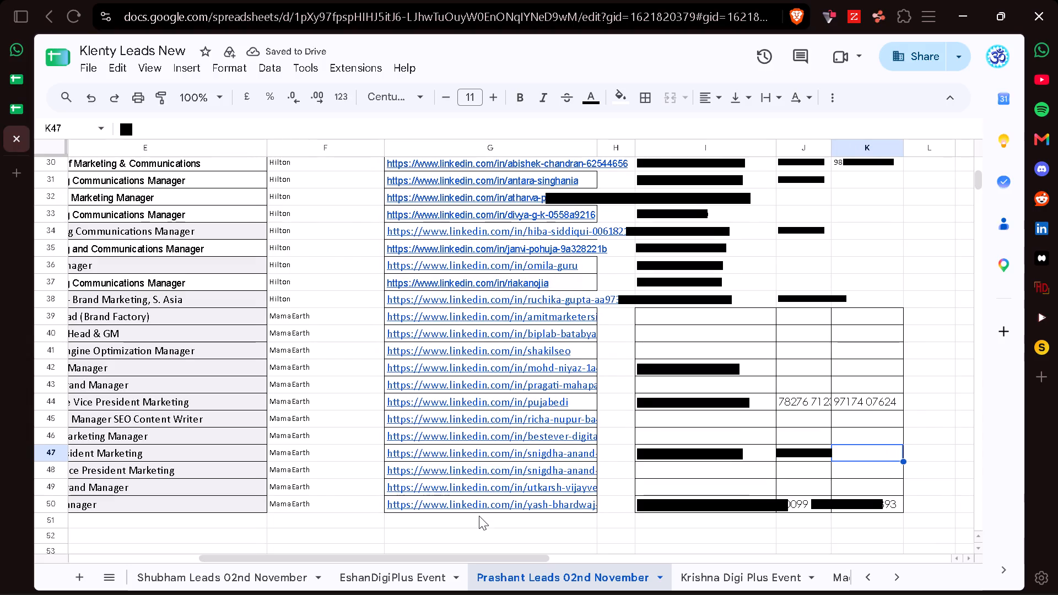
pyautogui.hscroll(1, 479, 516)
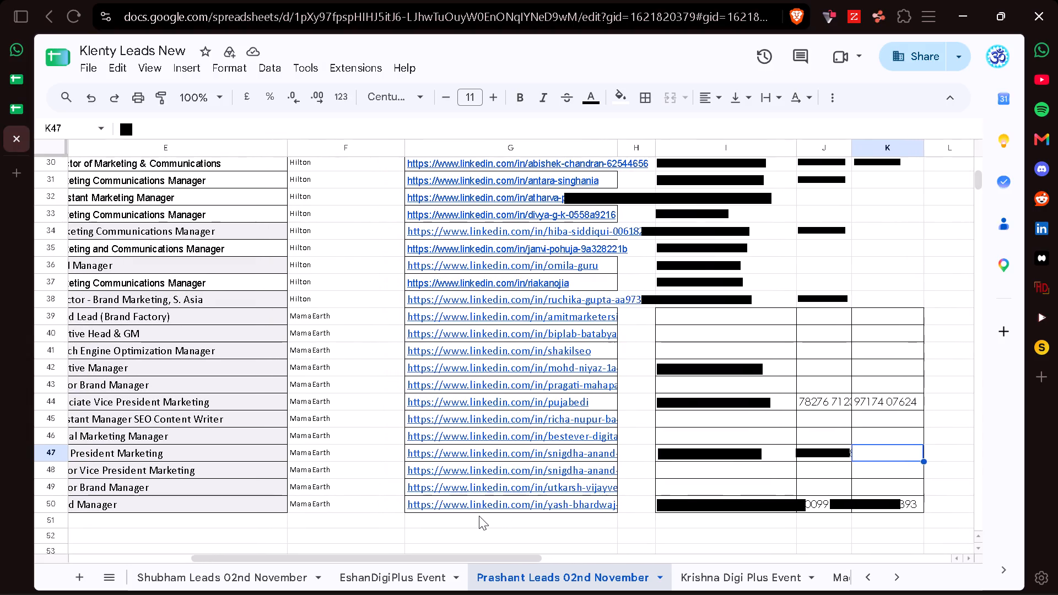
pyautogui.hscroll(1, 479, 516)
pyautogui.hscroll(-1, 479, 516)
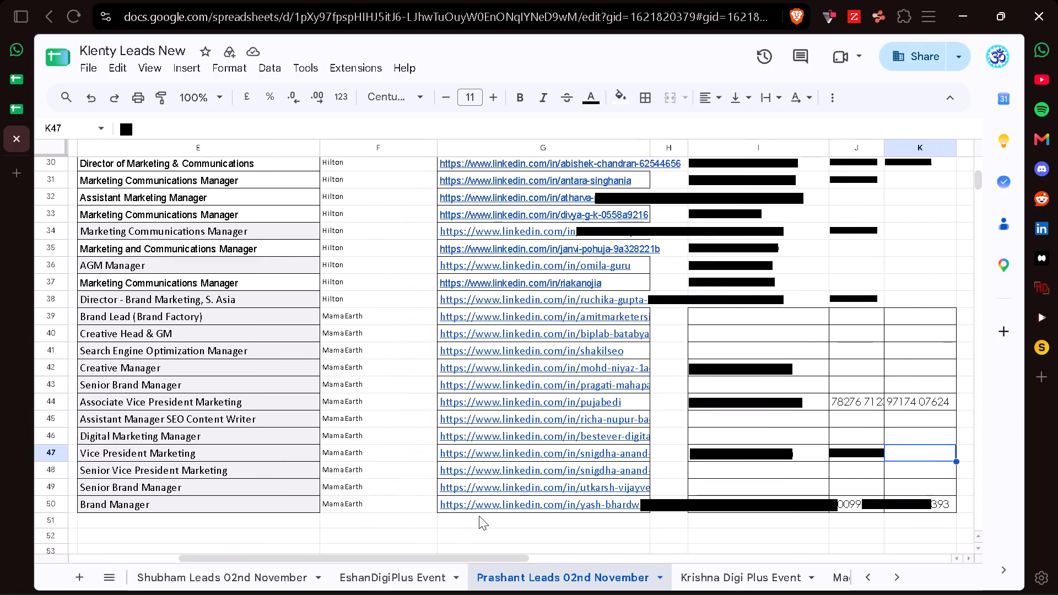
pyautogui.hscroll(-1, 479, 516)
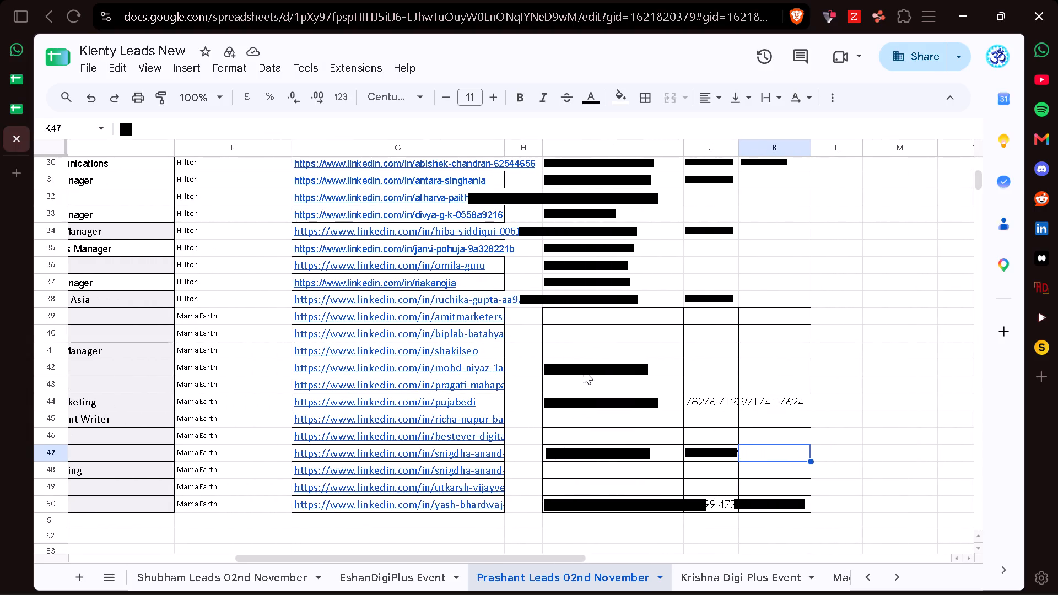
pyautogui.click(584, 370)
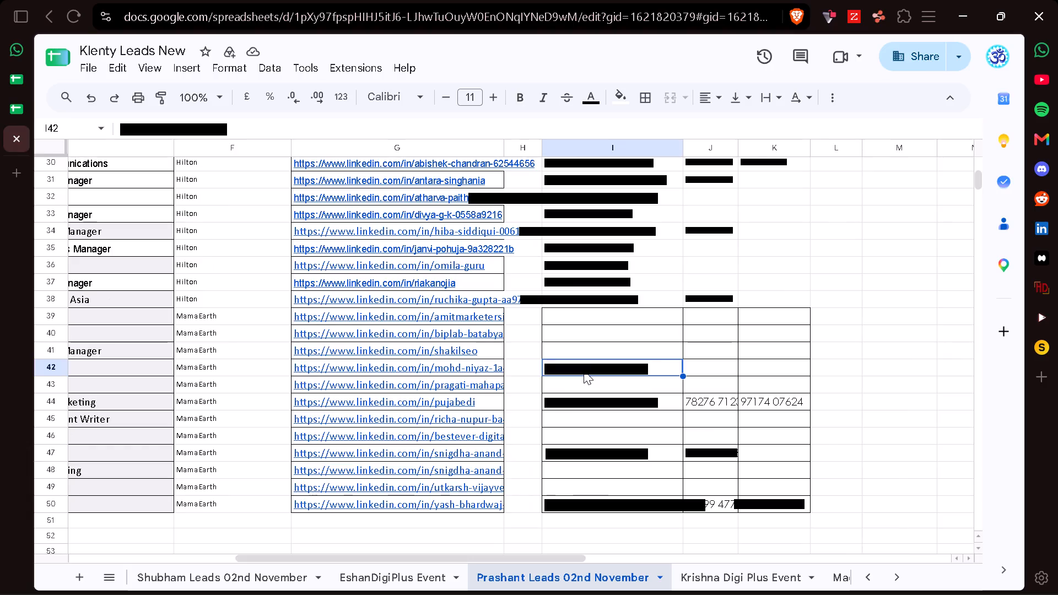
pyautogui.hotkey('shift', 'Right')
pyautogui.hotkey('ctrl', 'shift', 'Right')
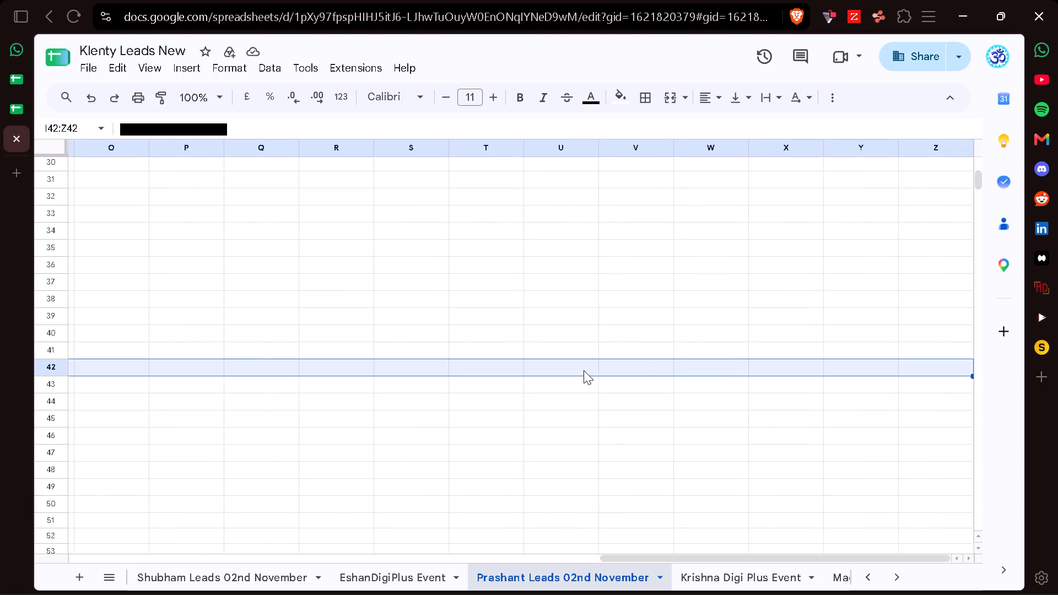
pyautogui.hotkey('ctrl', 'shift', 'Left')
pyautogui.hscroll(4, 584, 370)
# Clear the email and phone contents of I39:K50 for the MamaEarth contacts.
pyautogui.click(480, 326)
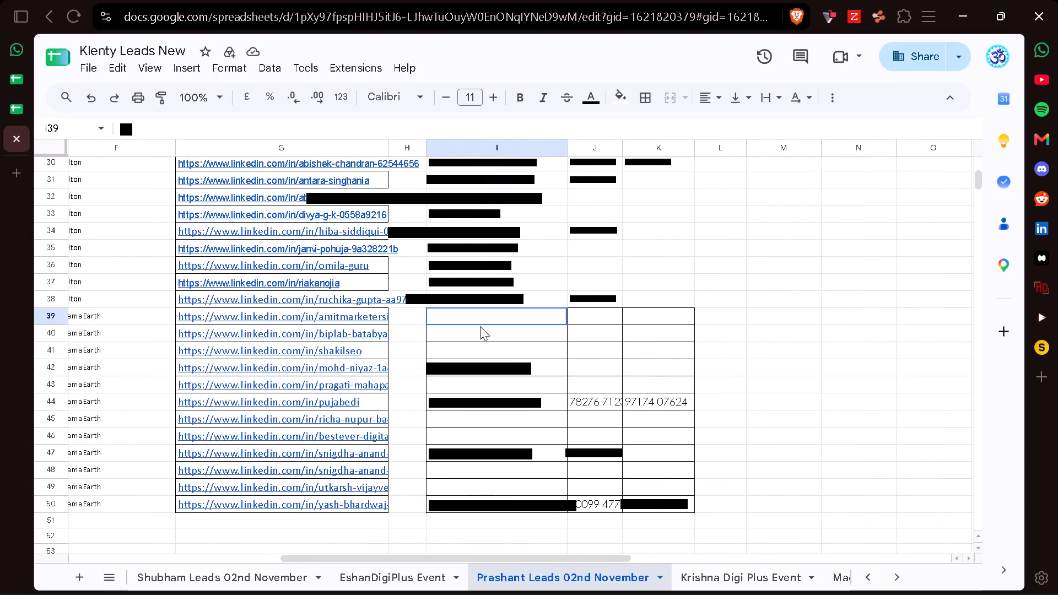
pyautogui.hotkey('shift', 'Right')
pyautogui.hotkey('shift', 'Down')
pyautogui.hotkey('shift', 'Right')
pyautogui.hotkey('shift', 'Down')
pyautogui.hotkey('shift', 'Down')
pyautogui.hotkey('shift', 'Down')
pyautogui.hotkey('shift', 'Down')
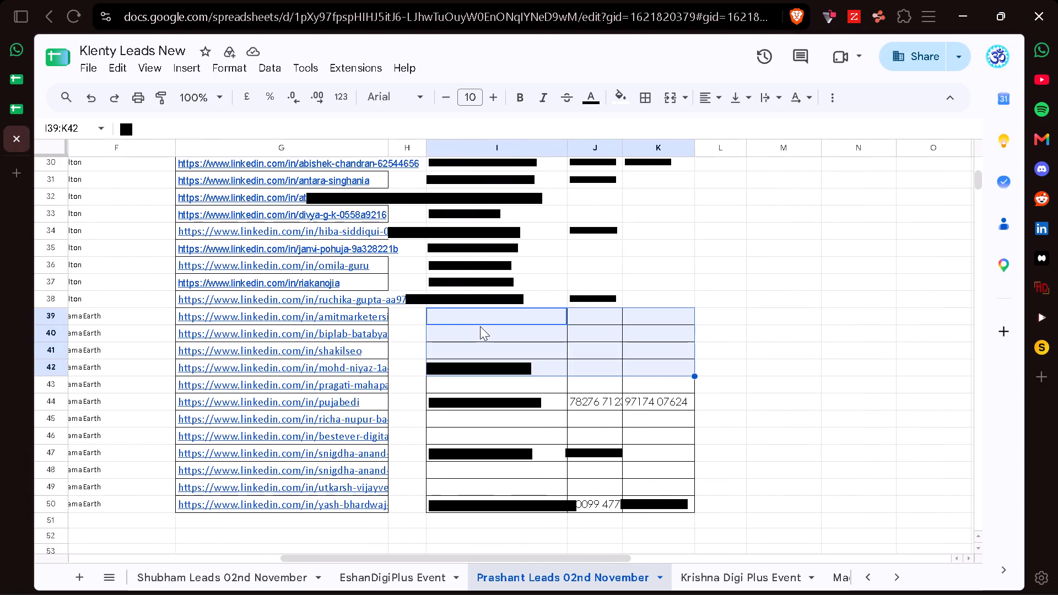
pyautogui.hotkey('shift', 'Down')
pyautogui.hotkey('shift', 'Down')
pyautogui.hotkey('shift', 'Down')
pyautogui.hotkey('shift', 'Down')
pyautogui.hotkey('shift', 'Down')
pyautogui.hotkey('shift', 'Down')
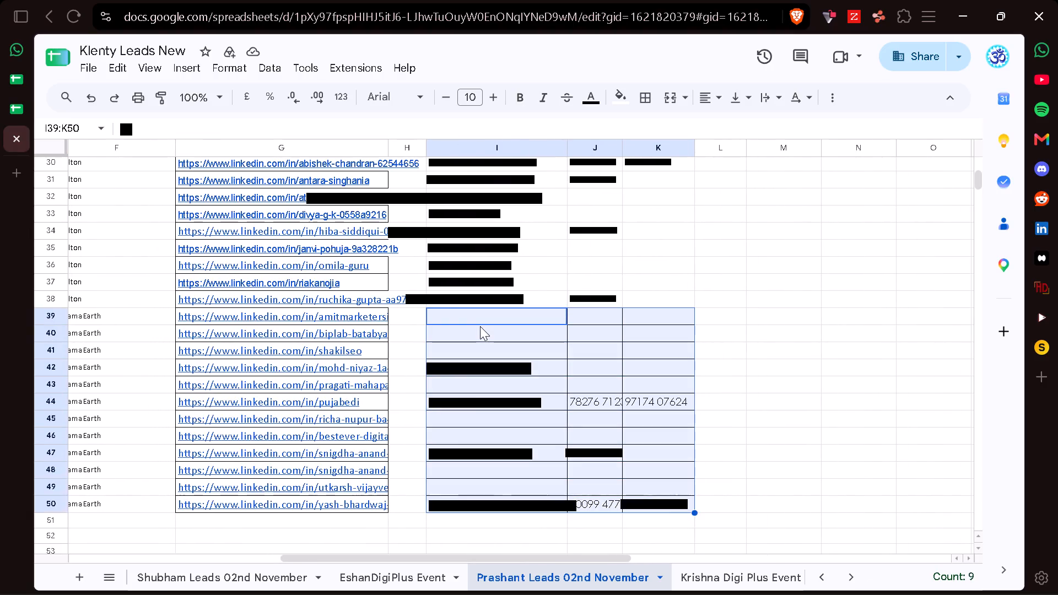
pyautogui.press('BackSpace')
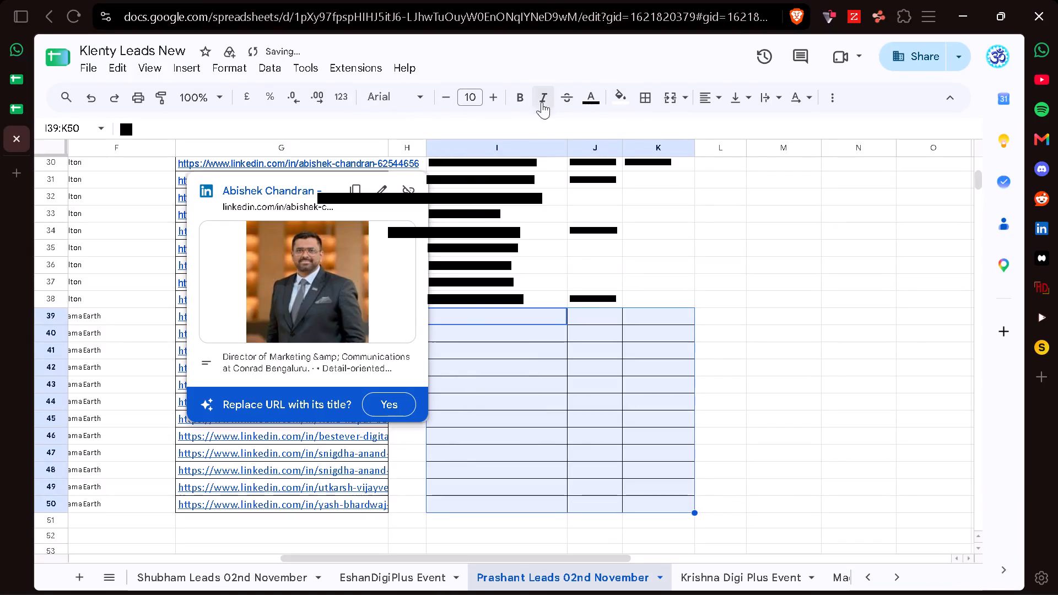
# Remove all cell borders from I39:K50.
pyautogui.click(647, 96)
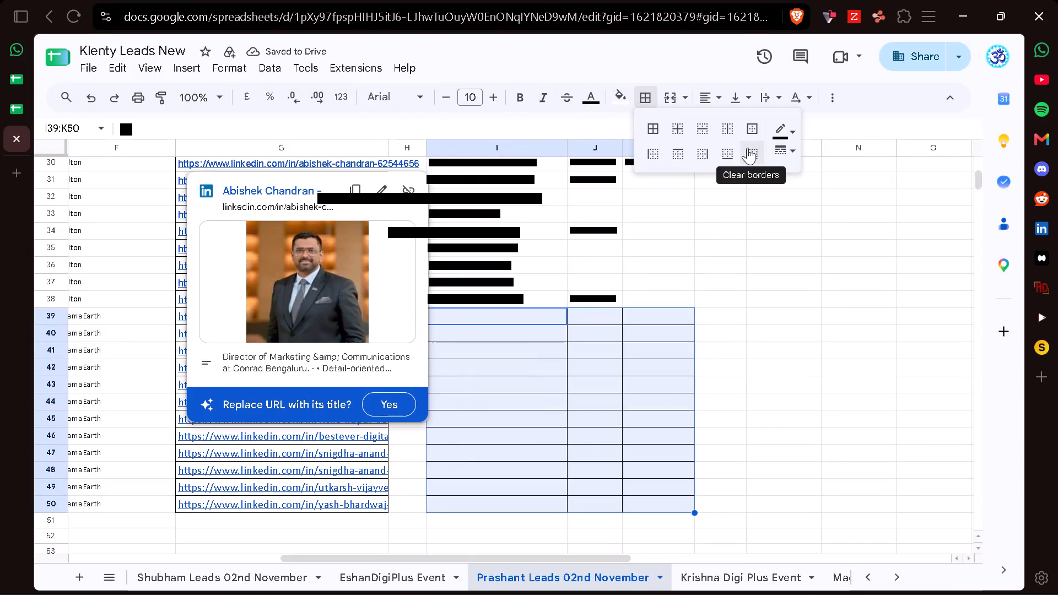
pyautogui.click(747, 148)
pyautogui.click(499, 313)
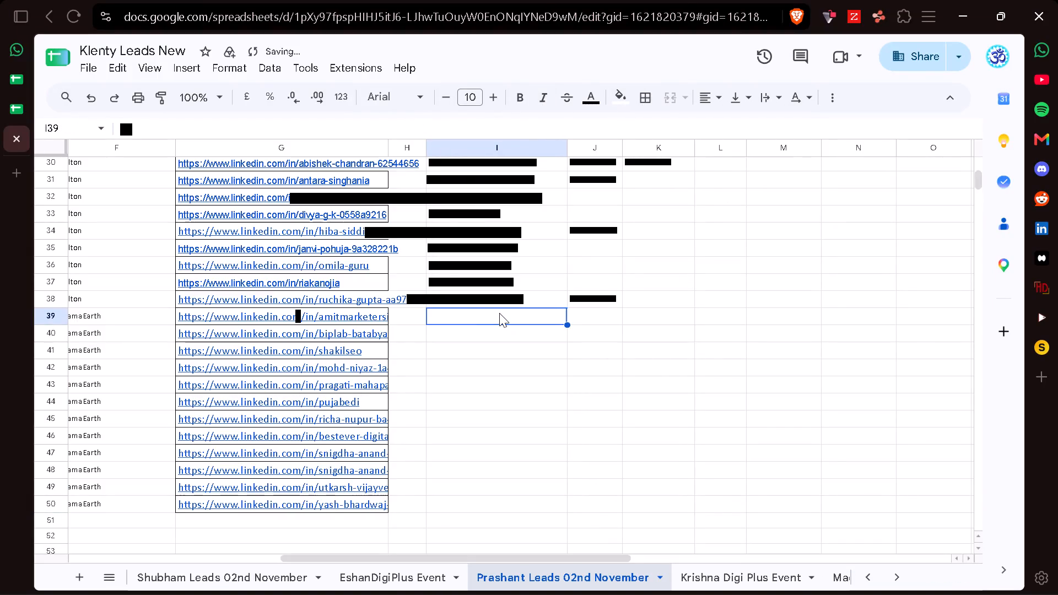
# Switch to the Mamaearth Account Research spreadsheet and close it.
pyautogui.hscroll(6, 208, 294)
pyautogui.hscroll(-2, 208, 294)
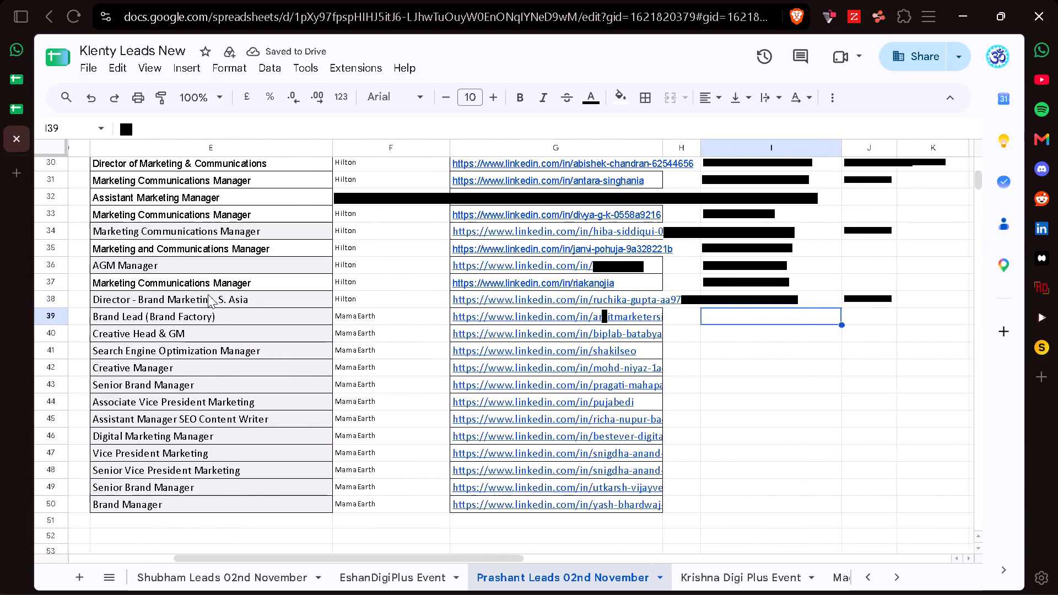
pyautogui.hscroll(-3, 208, 294)
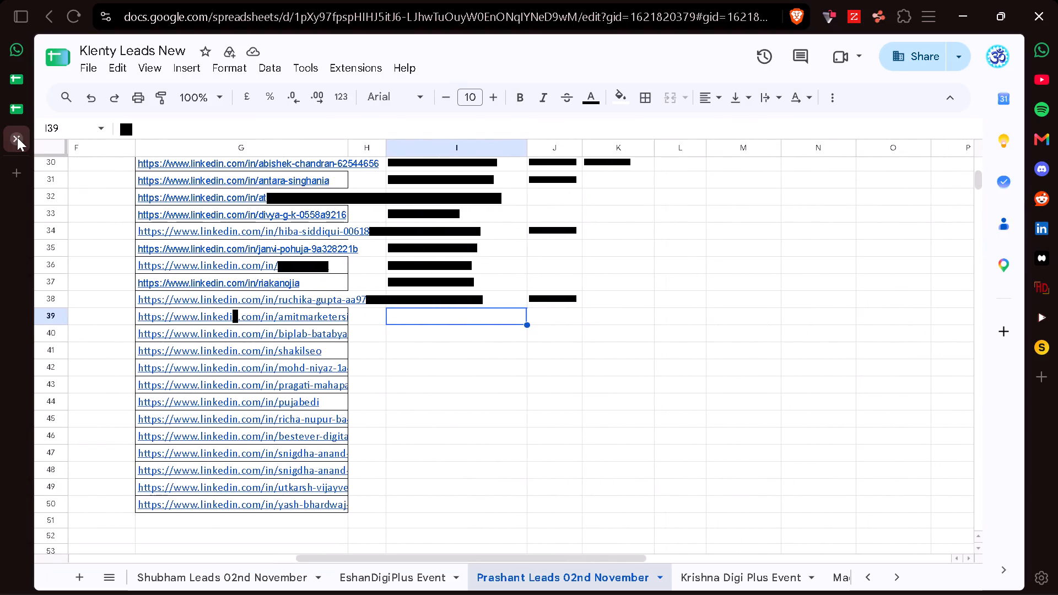
pyautogui.click(20, 110)
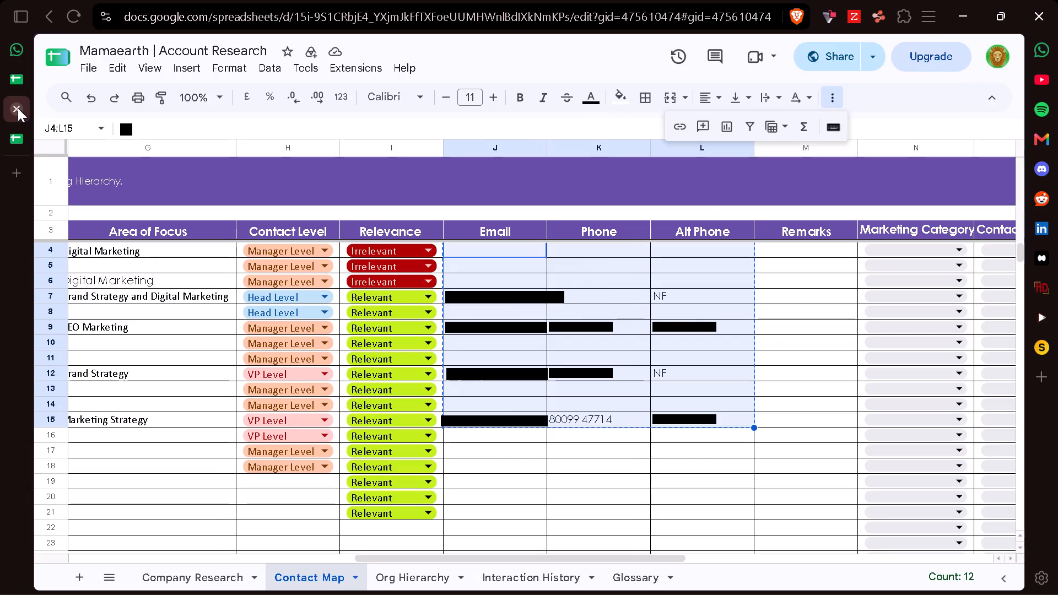
pyautogui.click(18, 108)
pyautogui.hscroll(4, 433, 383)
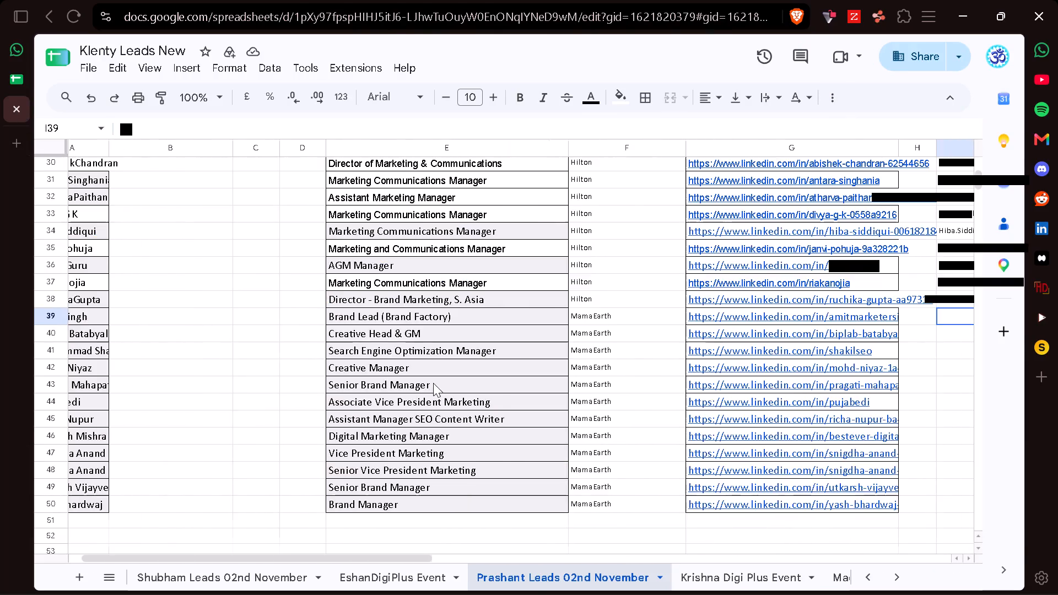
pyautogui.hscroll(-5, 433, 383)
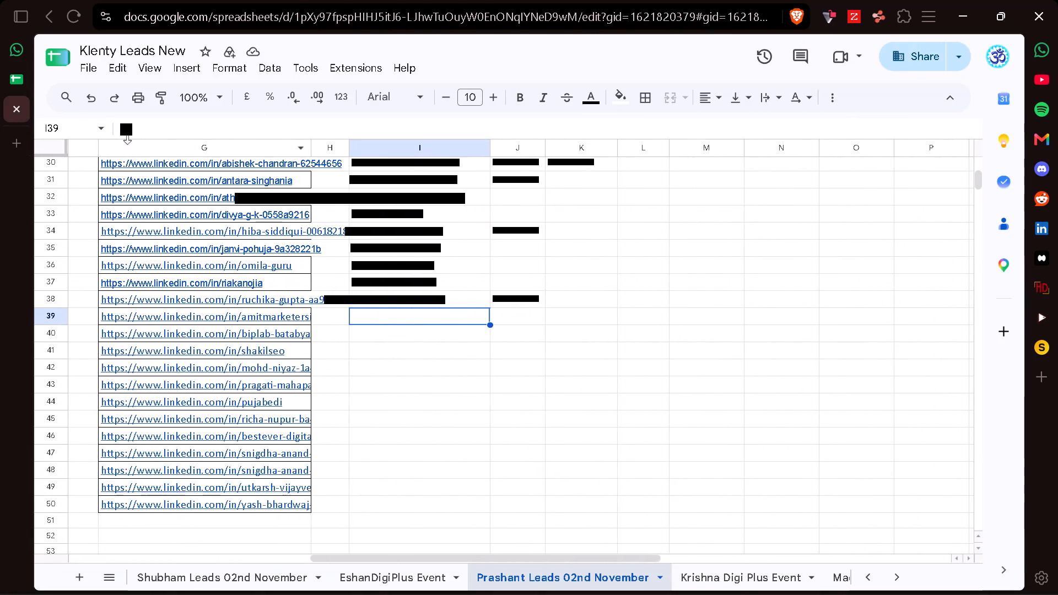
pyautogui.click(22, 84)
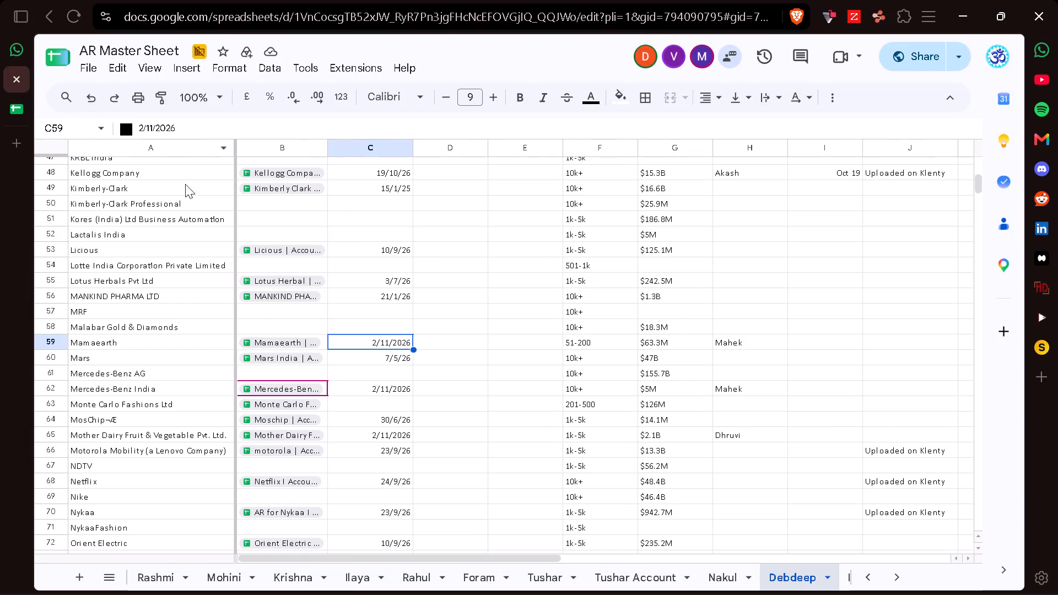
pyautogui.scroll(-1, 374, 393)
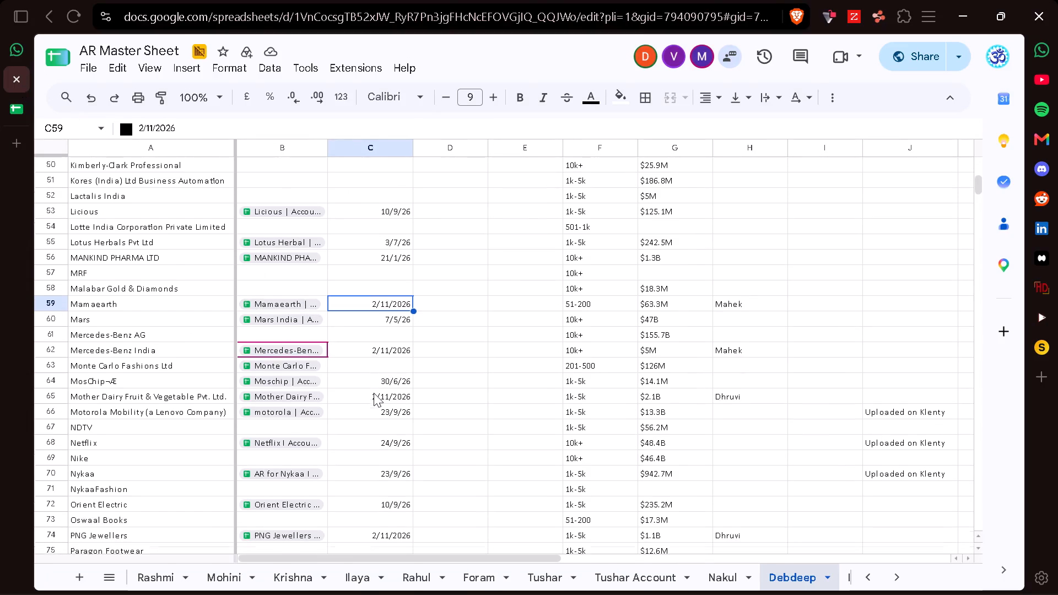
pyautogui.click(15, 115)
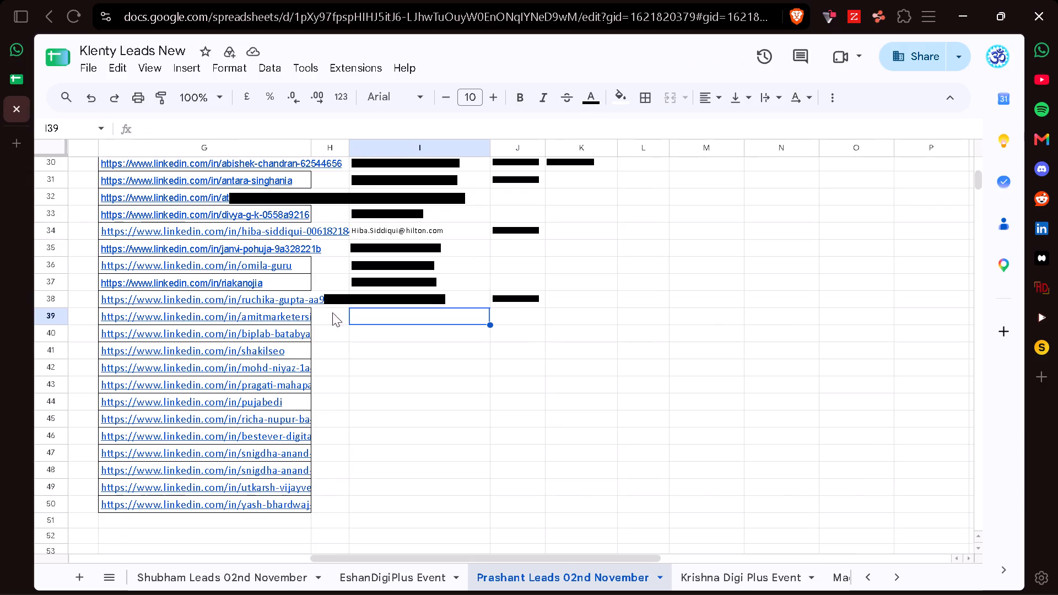
# Open the LinkedIn profile linked in G39, examine the Brand Lead's experience and ZoomInfo contact profile, and close it.
pyautogui.scroll(-1, 282, 314)
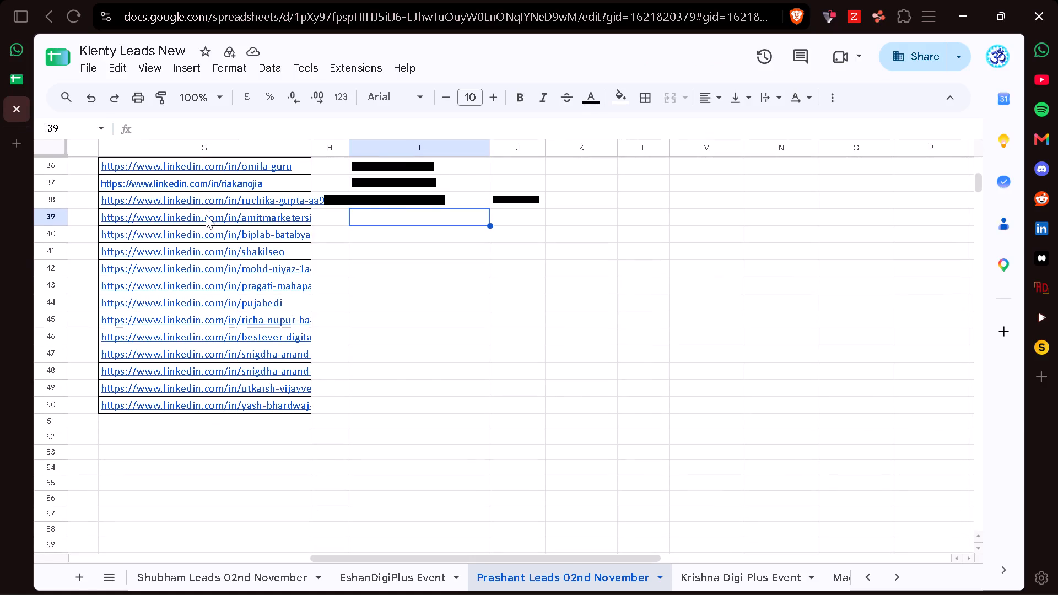
pyautogui.click(380, 240)
pyautogui.click(380, 217)
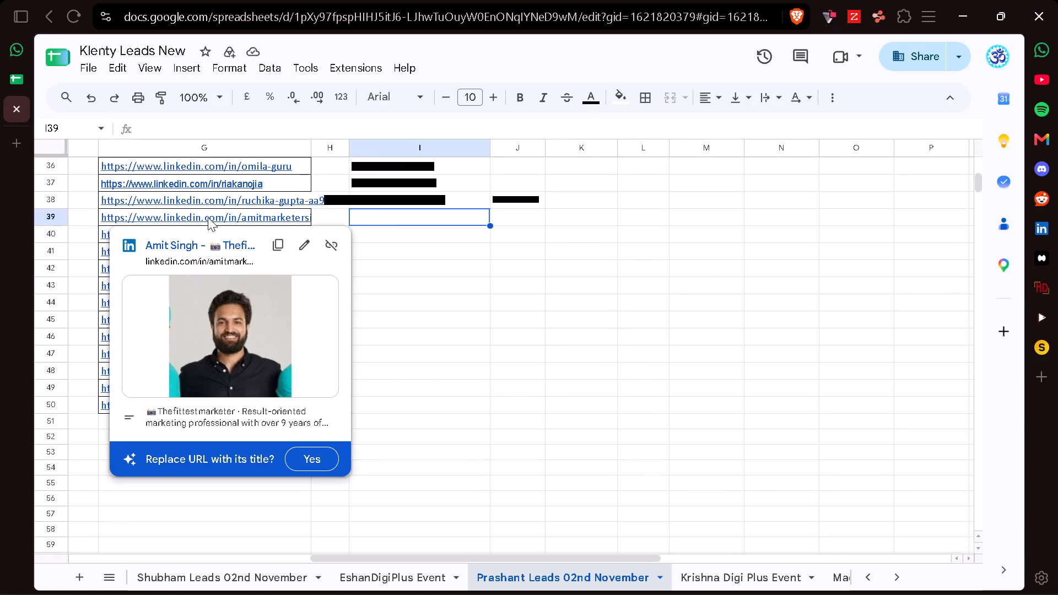
pyautogui.click(198, 247)
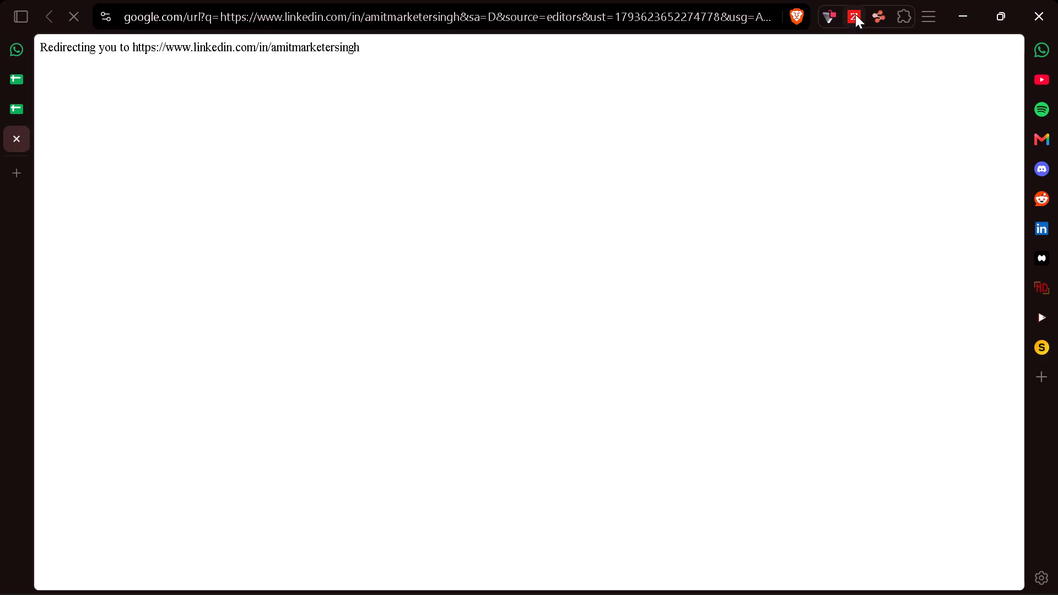
pyautogui.click(855, 14)
pyautogui.scroll(-2, 436, 279)
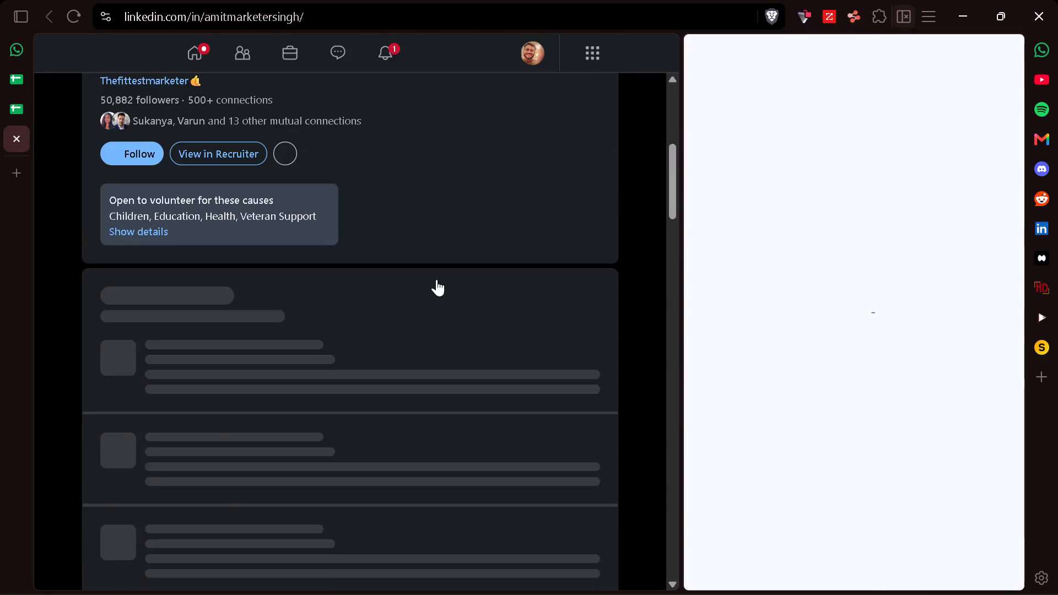
pyautogui.scroll(-3, 436, 279)
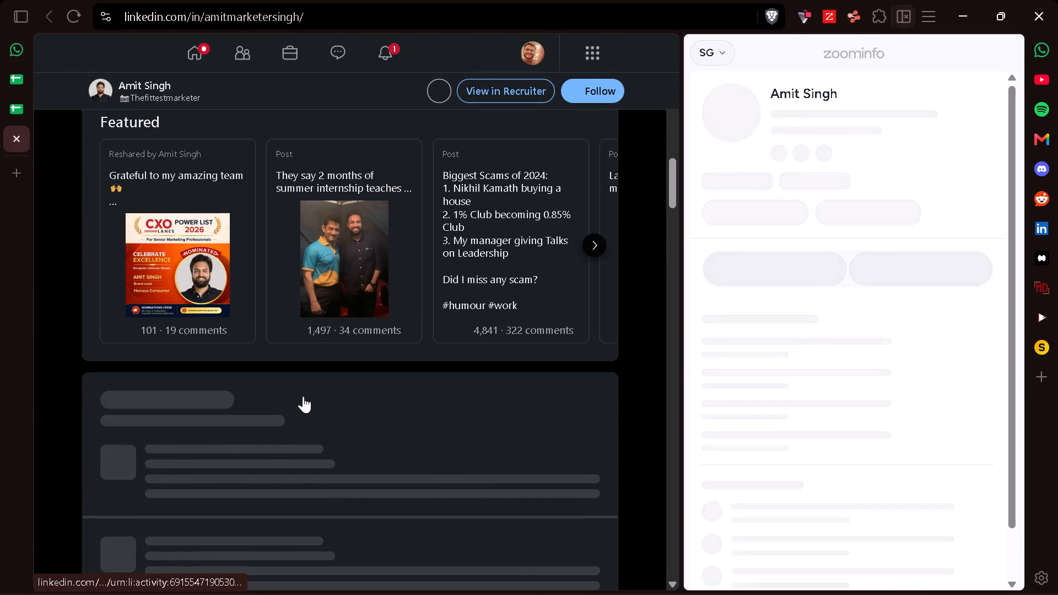
pyautogui.scroll(-7, 303, 396)
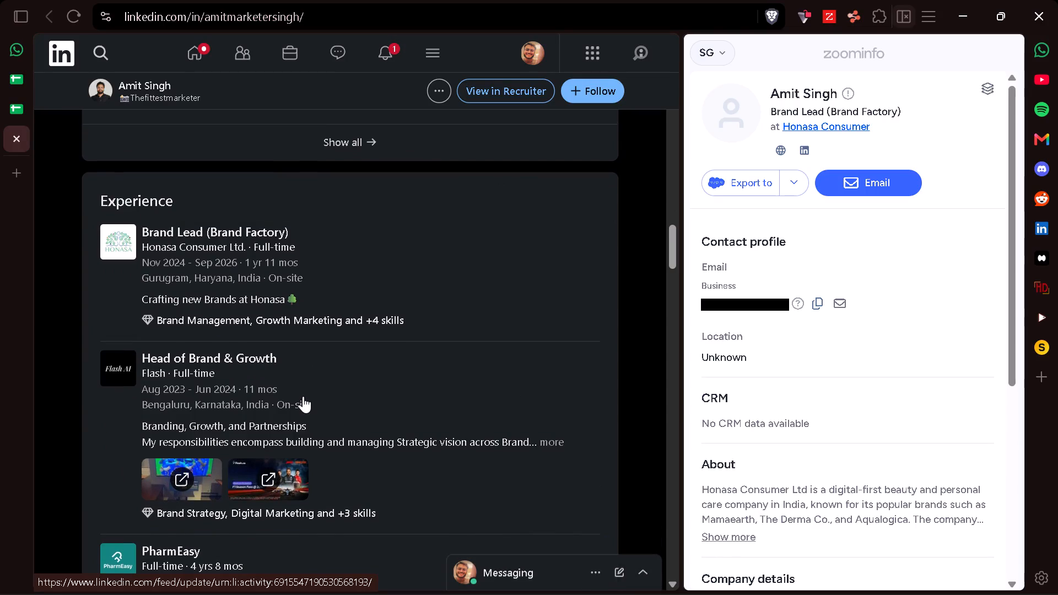
pyautogui.hscroll(1, 303, 396)
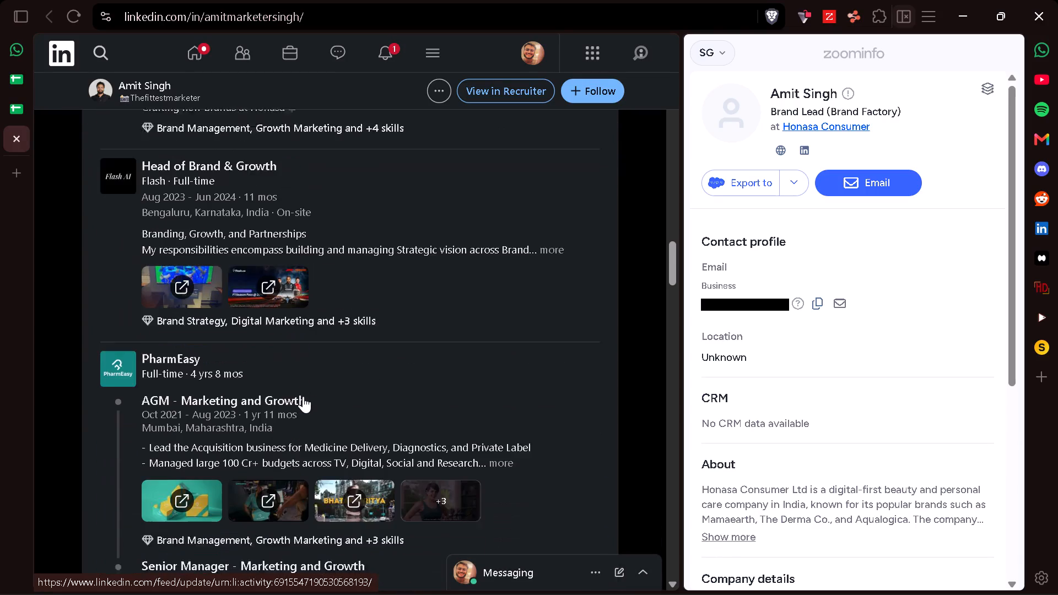
pyautogui.hscroll(1, 303, 396)
pyautogui.scroll(4, 303, 396)
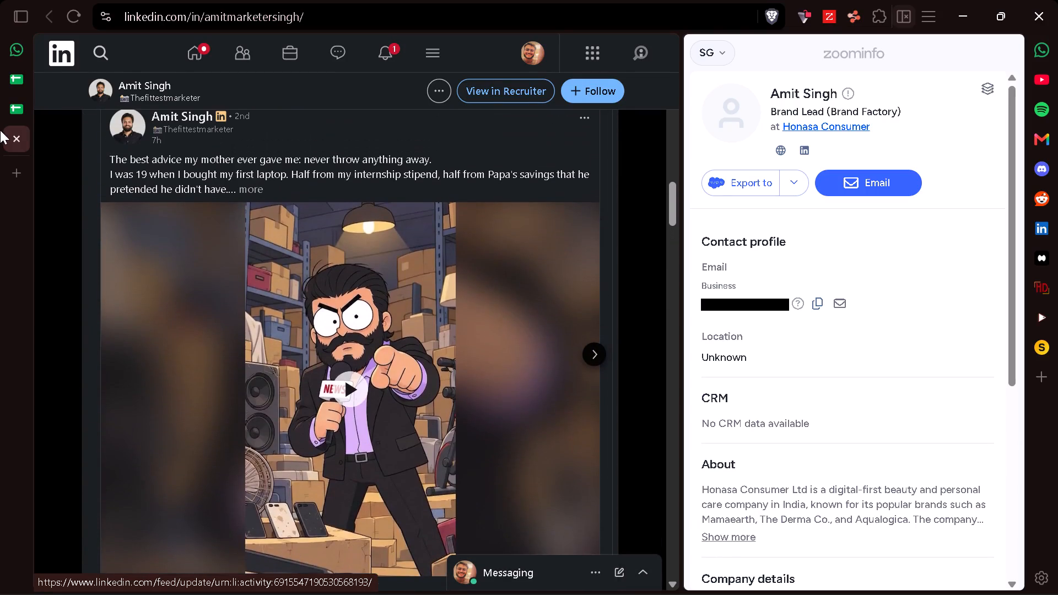
pyautogui.click(14, 145)
# Delete row 39, the Brand Lead (Brand Factory) contact, from the Prashant Leads sheet.
pyautogui.hscroll(3, 309, 344)
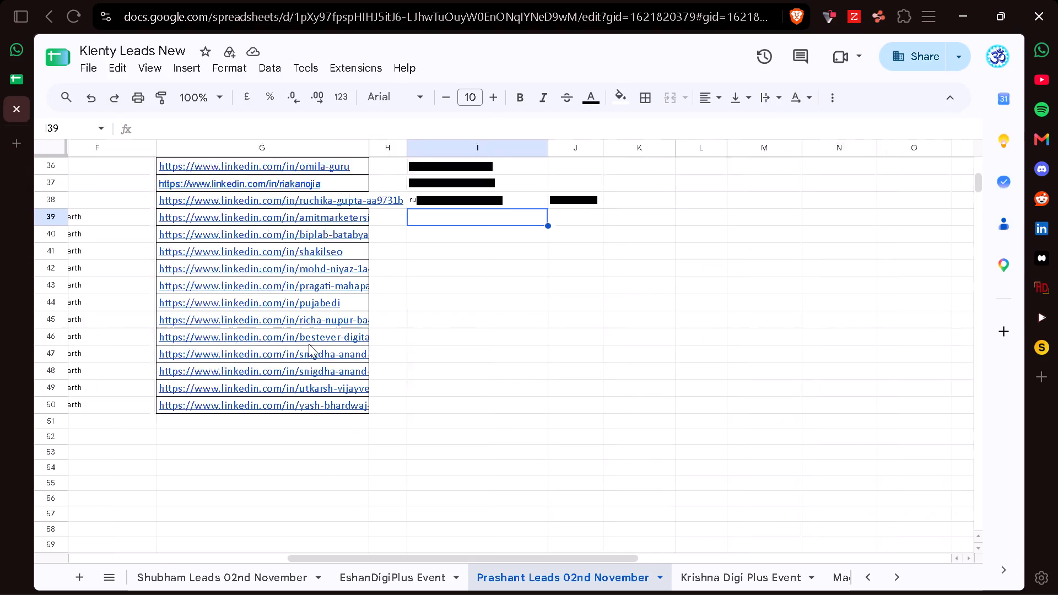
pyautogui.hscroll(5, 309, 344)
pyautogui.click(56, 218)
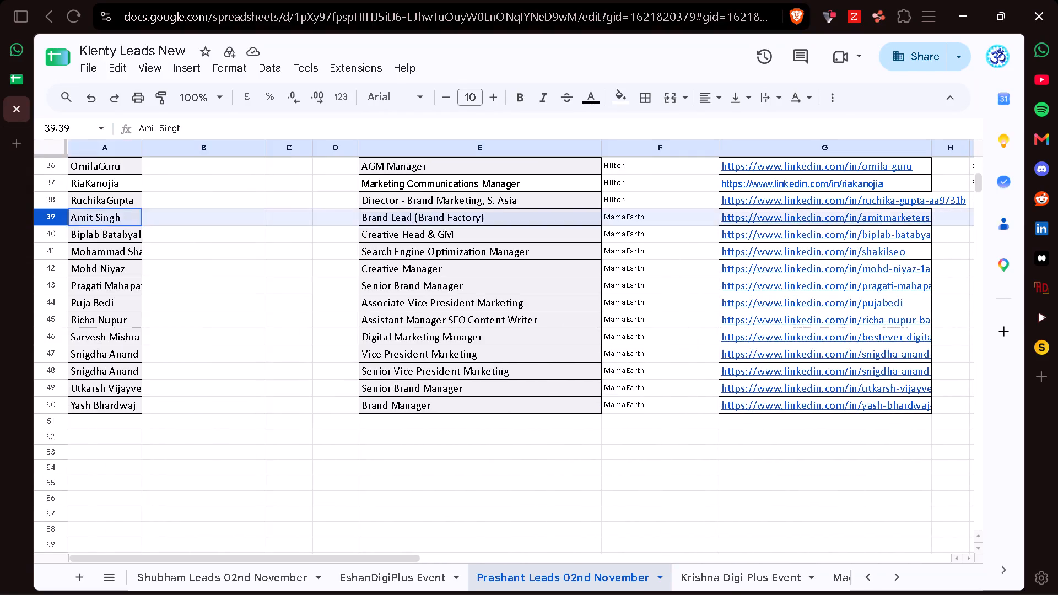
pyautogui.rightClick(56, 218)
pyautogui.click(96, 369)
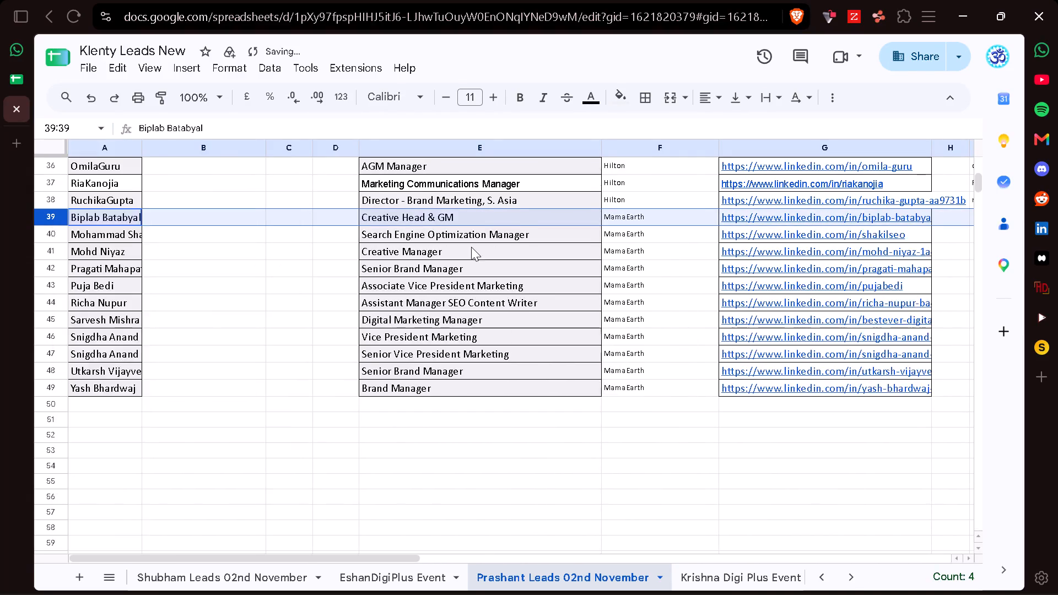
# Open the LinkedIn profile linked in G39, examine the Creative Head & GM's ZoomInfo and SMARTe data and experience, and close it.
pyautogui.hscroll(-4, 471, 247)
pyautogui.click(439, 214)
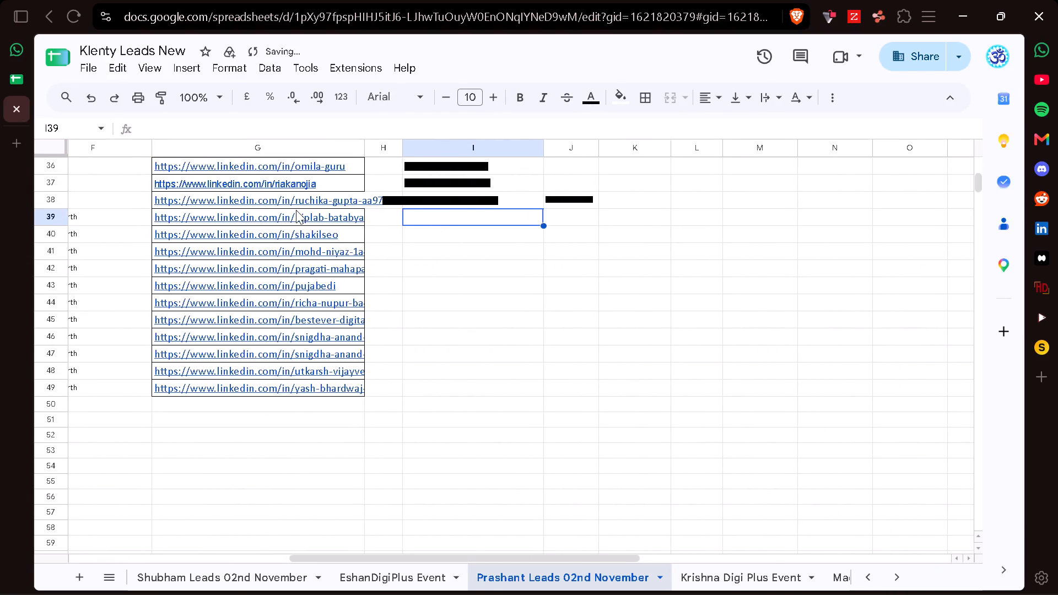
pyautogui.click(445, 222)
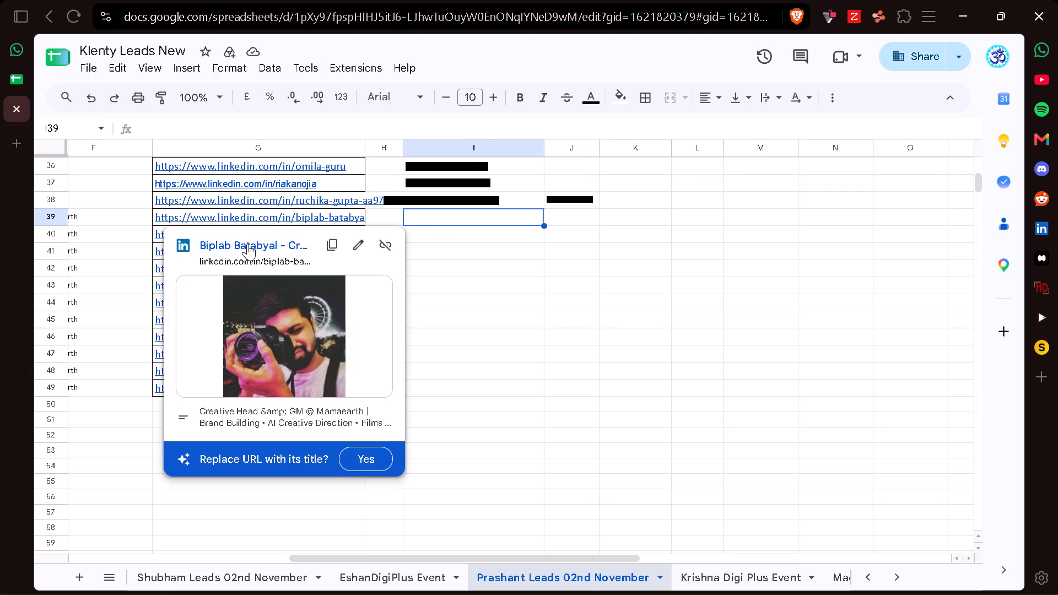
pyautogui.click(247, 244)
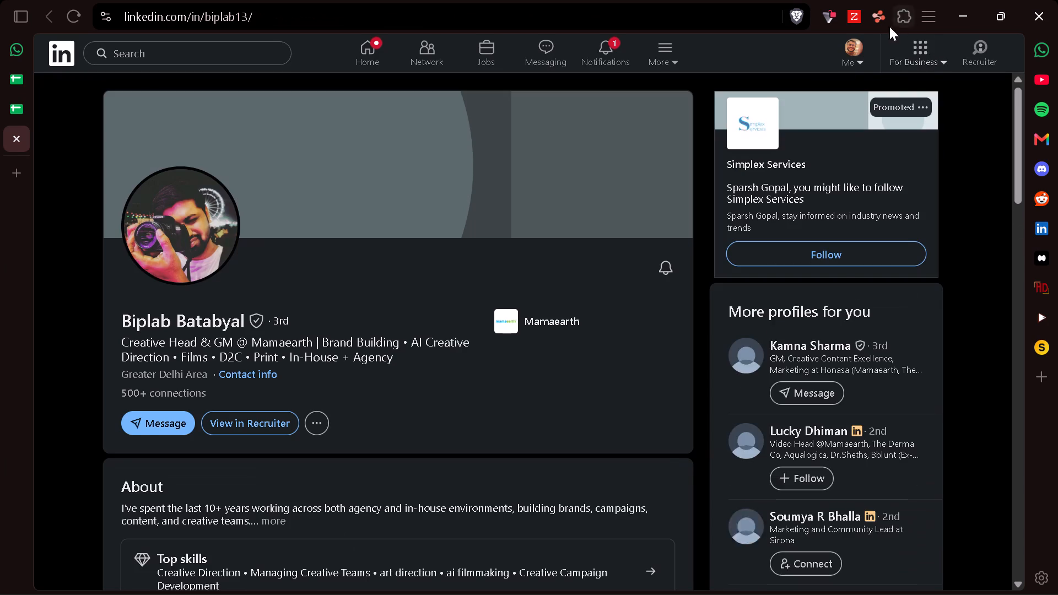
pyautogui.click(856, 22)
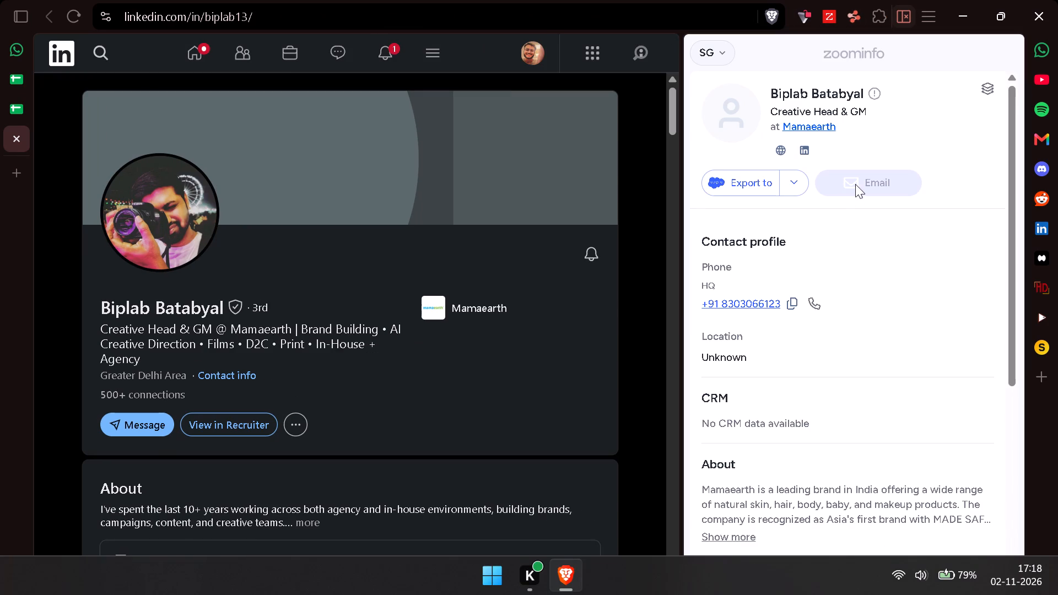
pyautogui.click(903, 24)
pyautogui.click(884, 19)
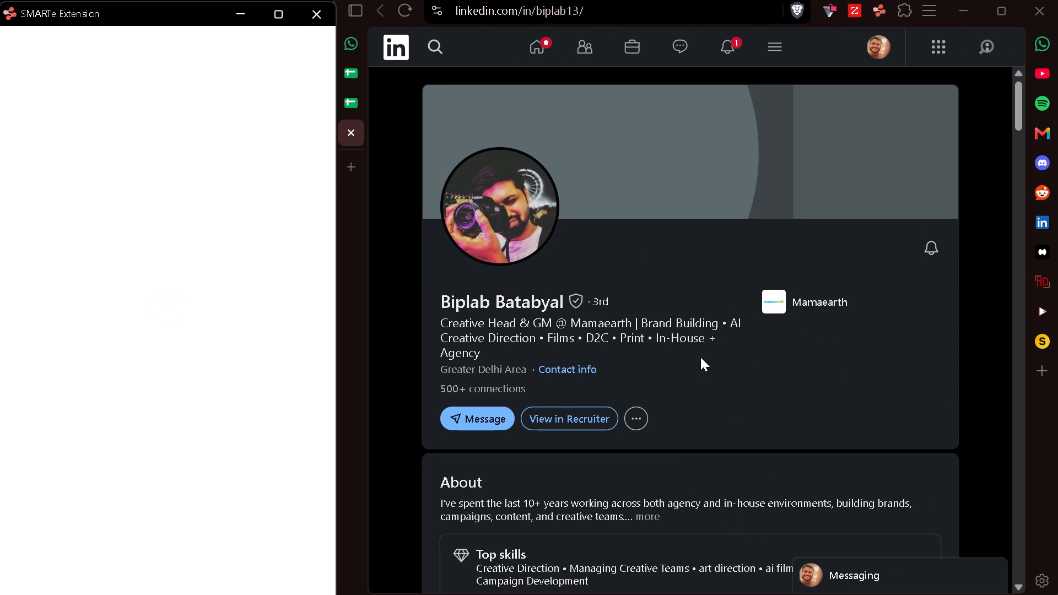
pyautogui.scroll(-7, 700, 357)
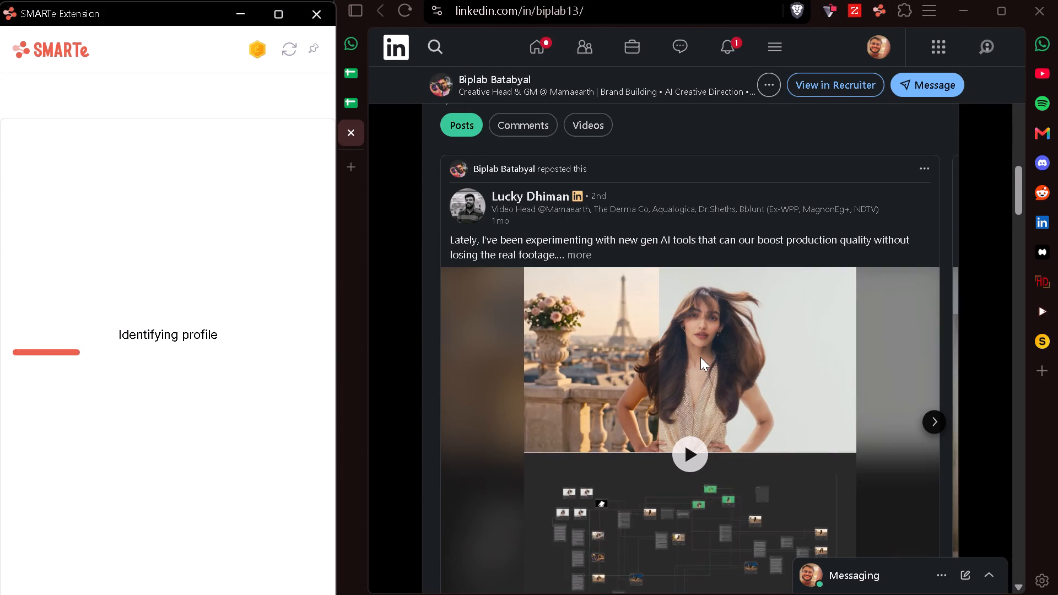
pyautogui.scroll(-2, 700, 357)
pyautogui.scroll(-3, 587, 408)
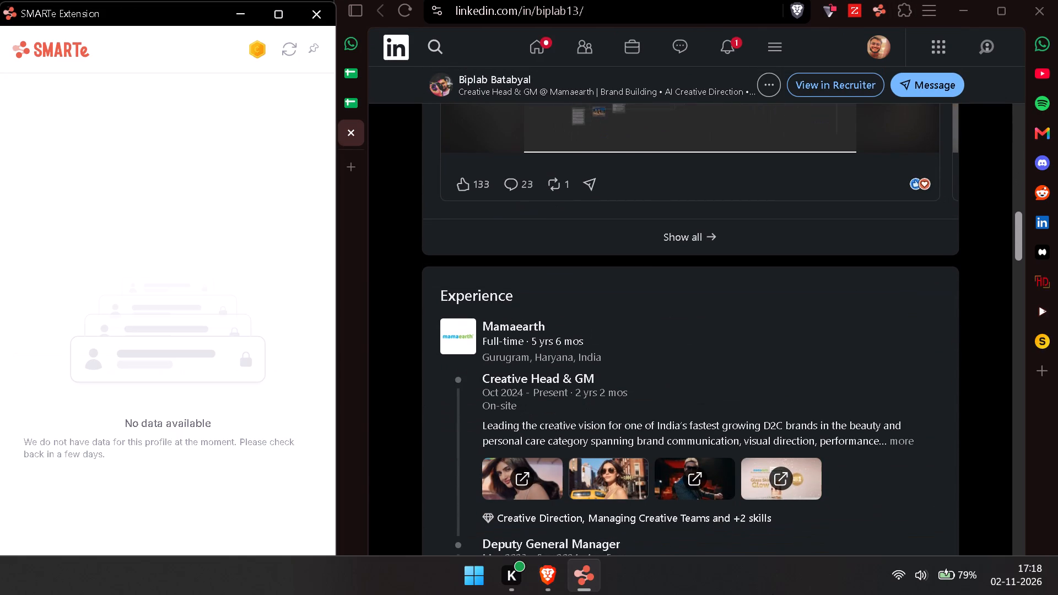
pyautogui.scroll(8, 577, 355)
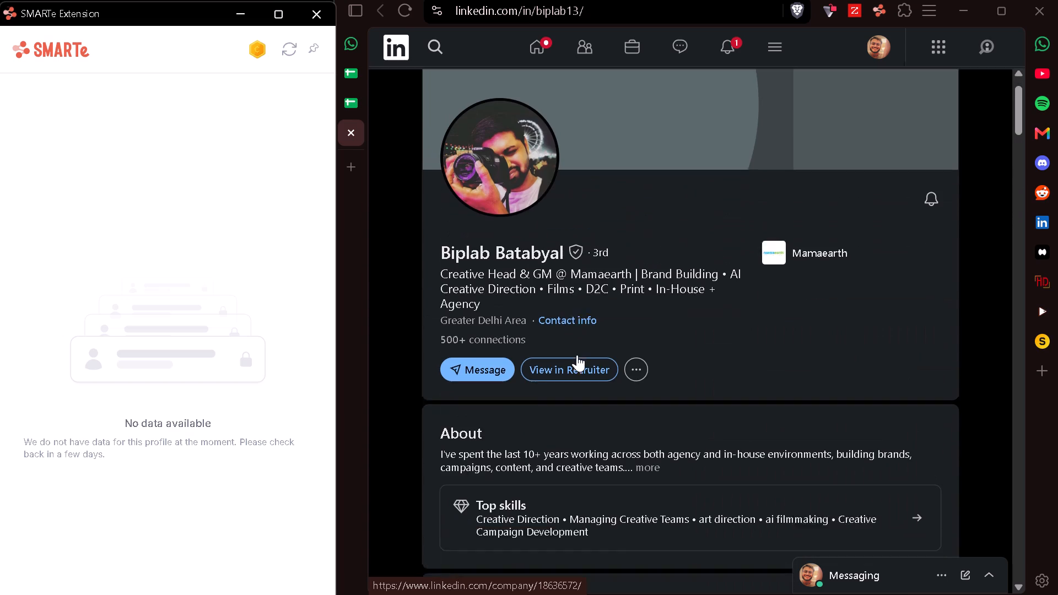
pyautogui.click(351, 137)
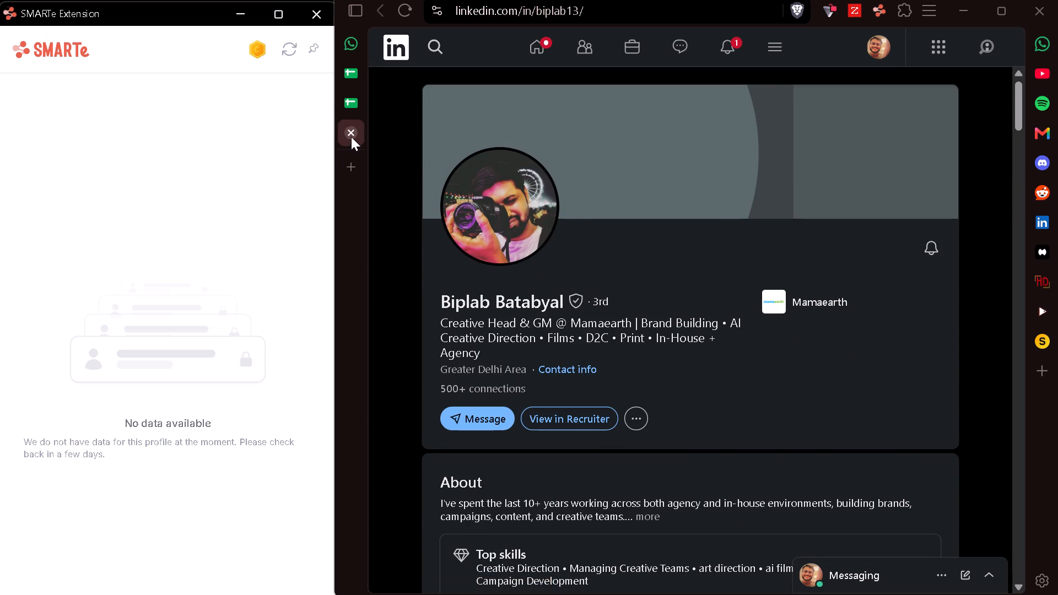
# Open the Search Engine Optimization Manager's LinkedIn profile linked in G40, check the current role, and close it.
pyautogui.press('Down')
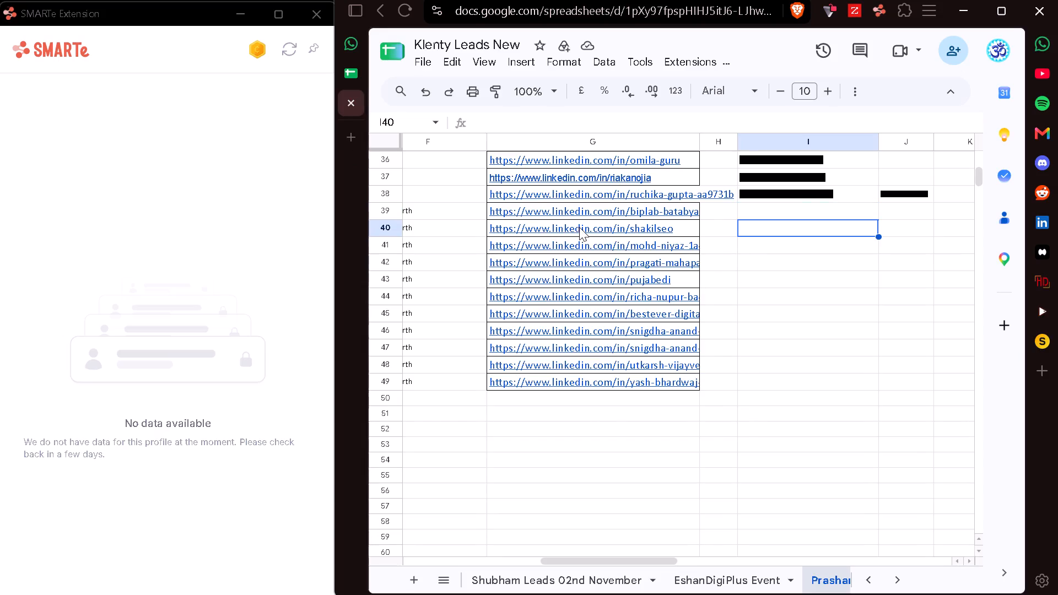
pyautogui.click(577, 247)
pyautogui.click(577, 255)
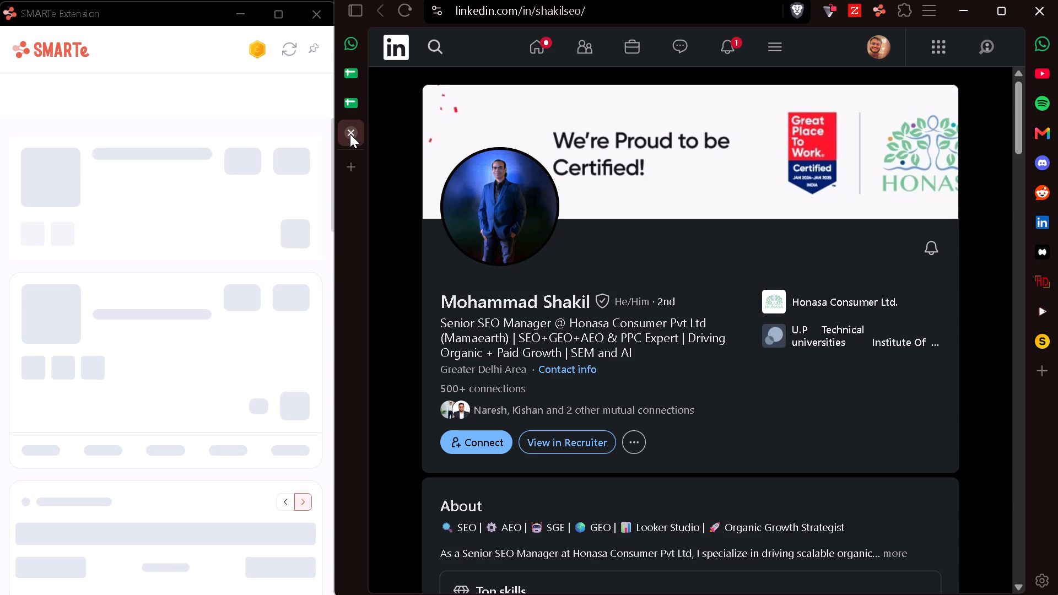
pyautogui.click(350, 134)
# Delete row 40, the Search Engine Optimization Manager contact, from the Prashant Leads sheet.
pyautogui.hscroll(10, 489, 318)
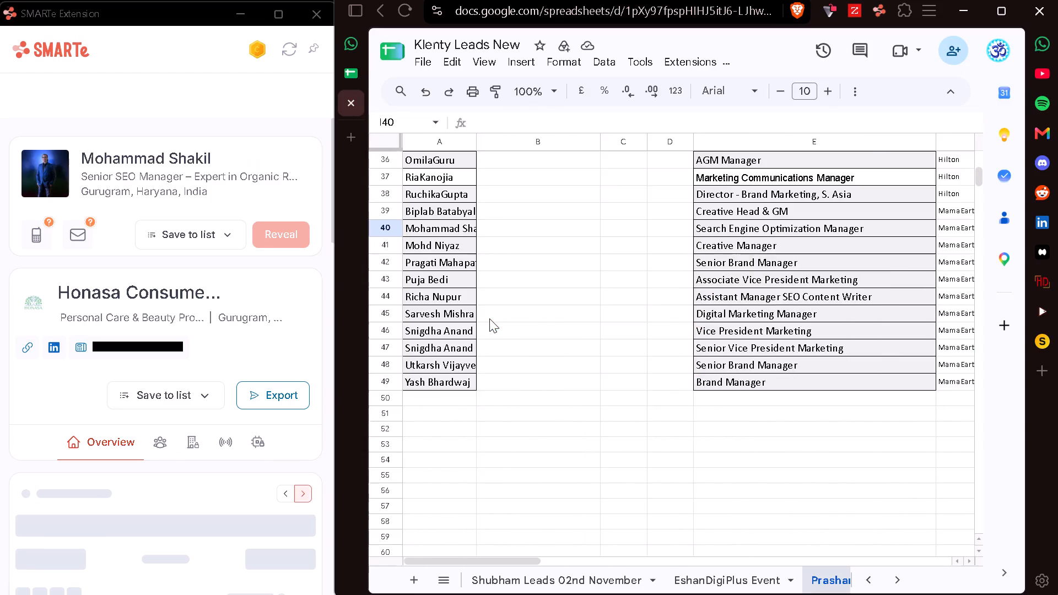
pyautogui.click(391, 229)
pyautogui.rightClick(391, 229)
pyautogui.click(423, 372)
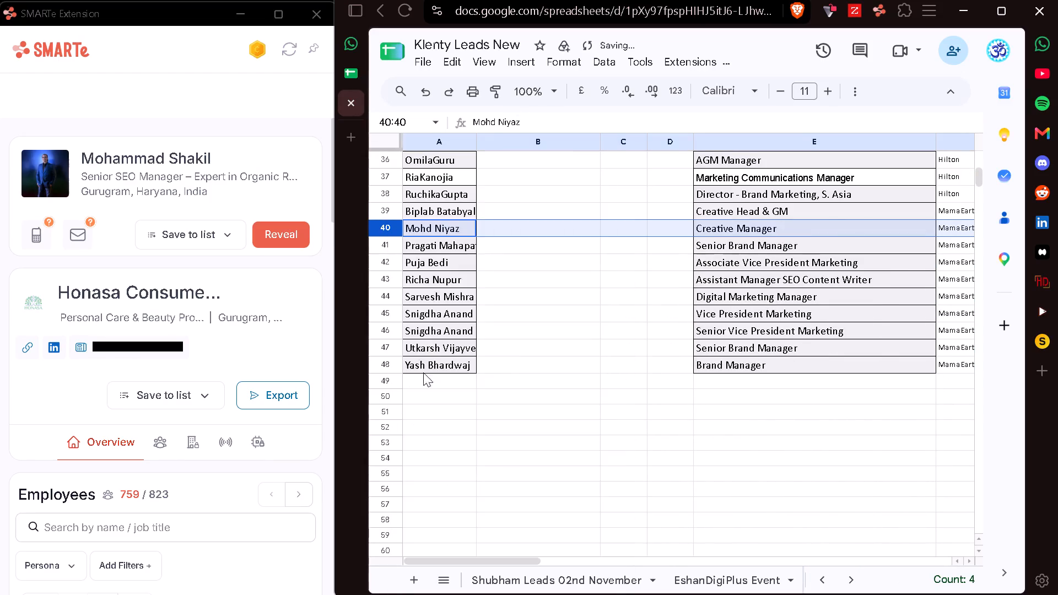
# Open the Creative Manager's LinkedIn profile from G40, check it and ZoomInfo, and reveal the contact details in SMARTe.
pyautogui.hscroll(-4, 698, 235)
pyautogui.click(716, 230)
pyautogui.hscroll(-1, 716, 230)
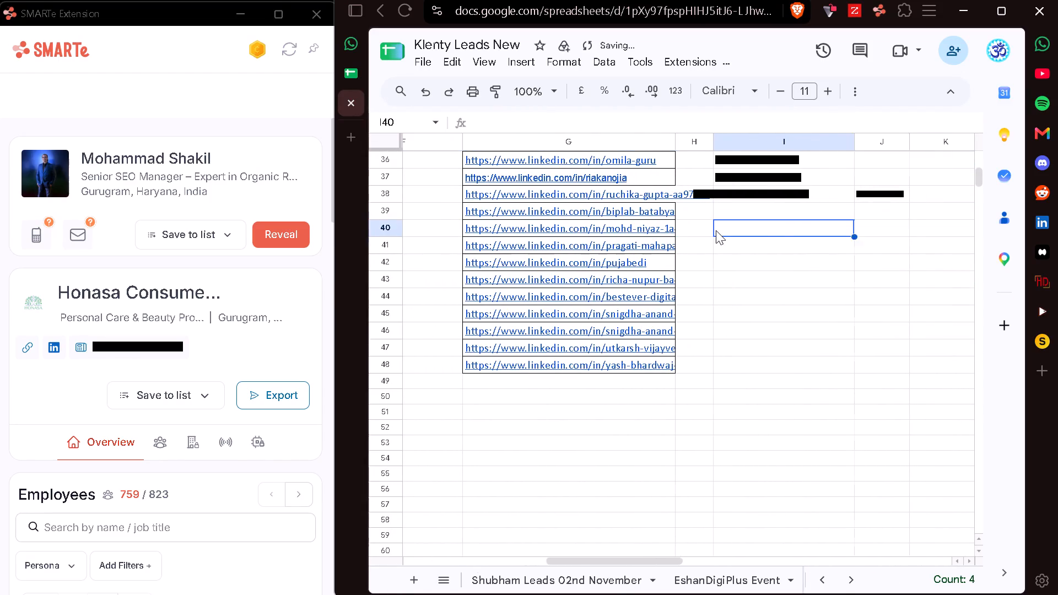
pyautogui.hscroll(-1, 716, 230)
pyautogui.click(497, 253)
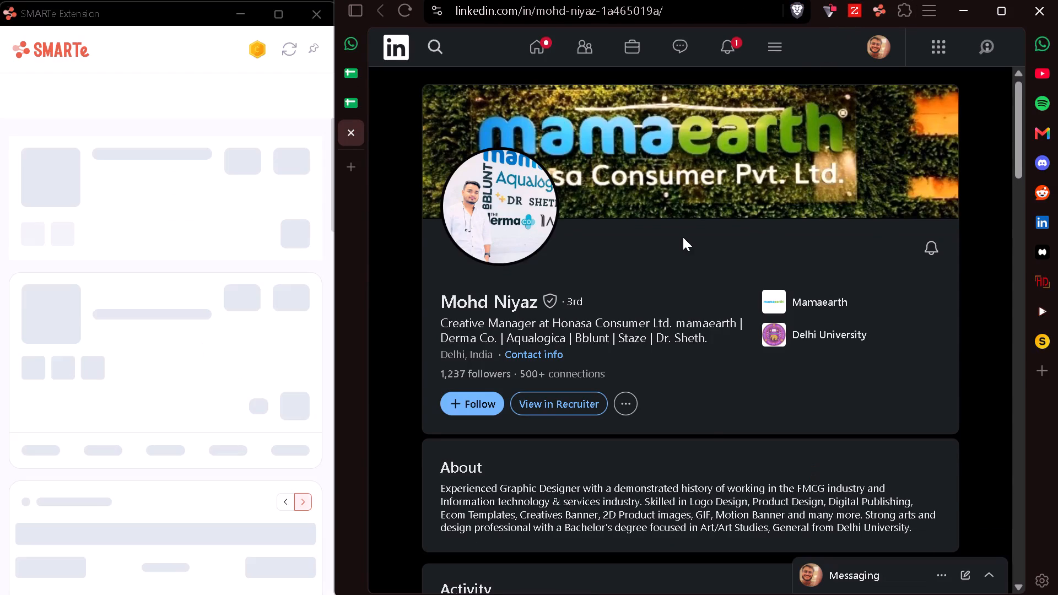
pyautogui.click(849, 14)
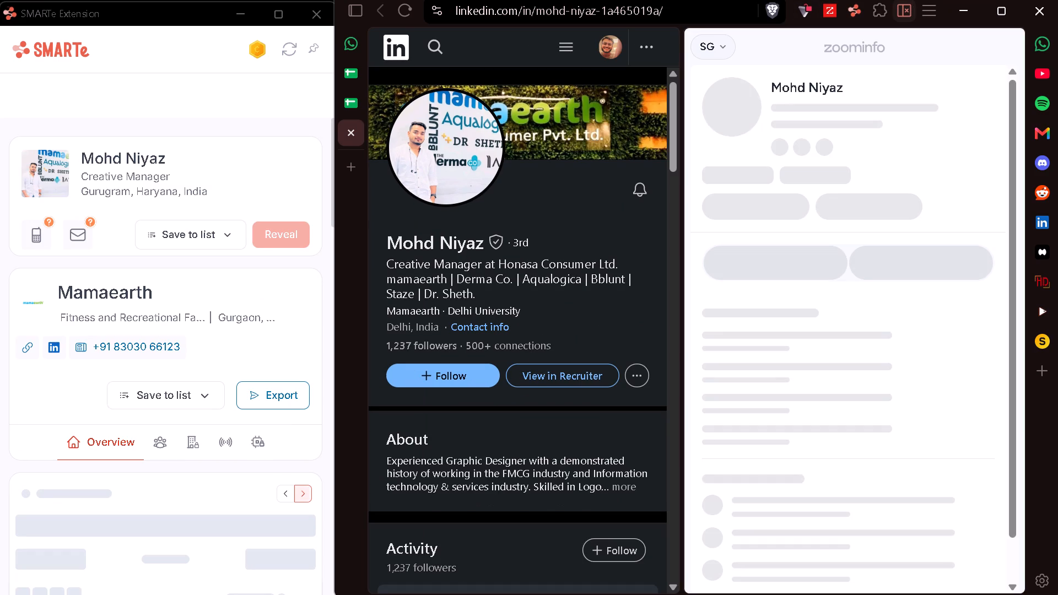
pyautogui.click(282, 229)
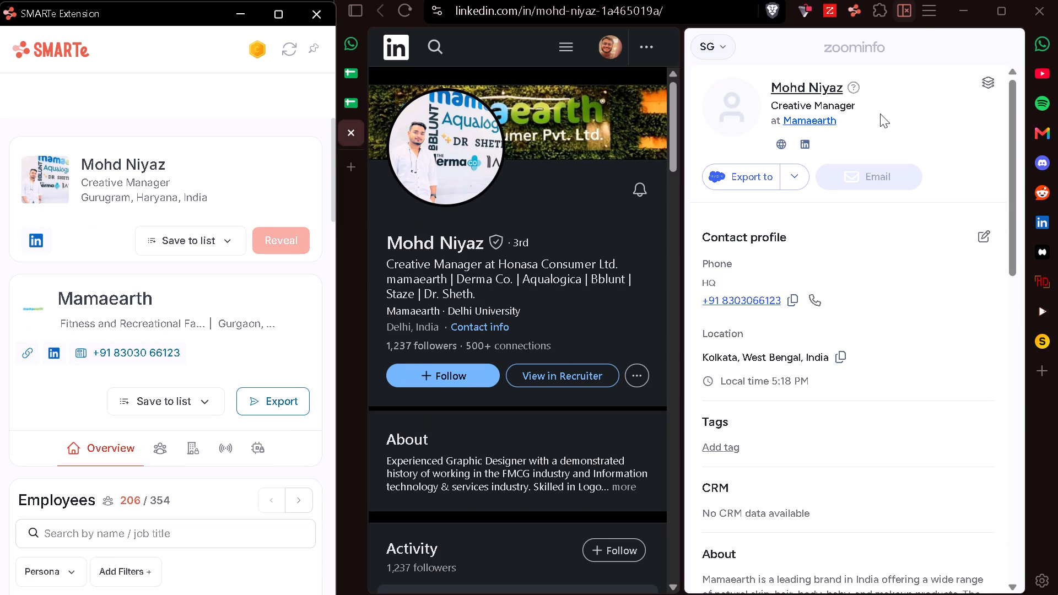
pyautogui.click(908, 4)
pyautogui.scroll(-4, 676, 262)
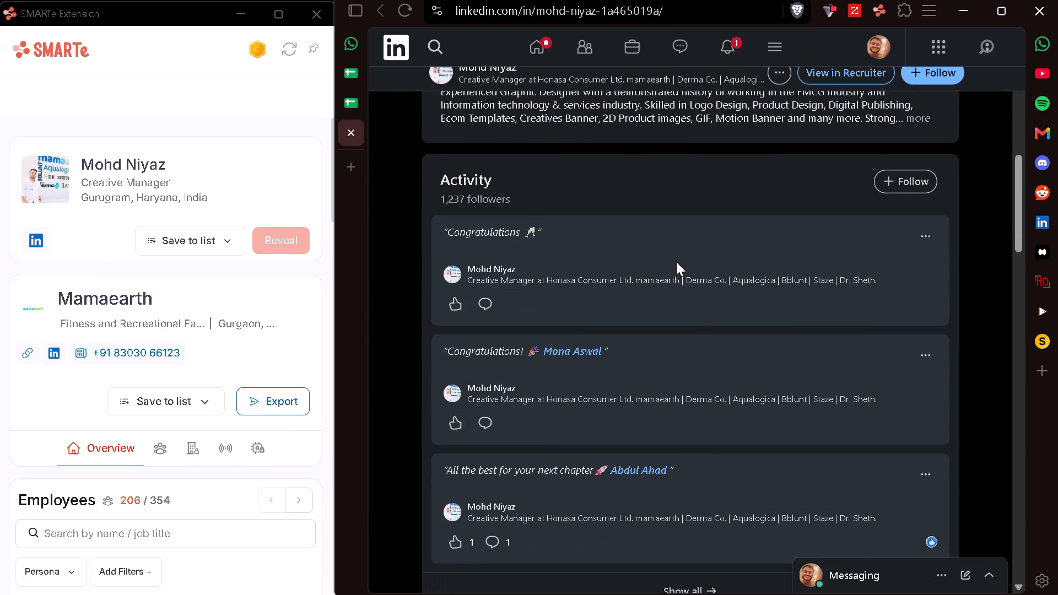
pyautogui.scroll(-3, 516, 370)
pyautogui.scroll(10, 516, 370)
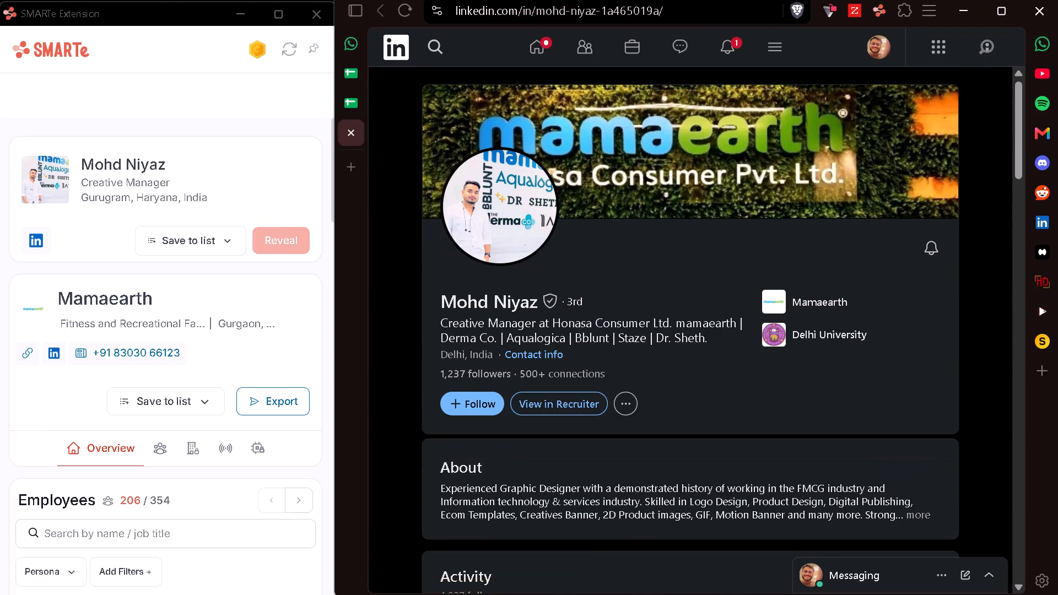
pyautogui.click(195, 345)
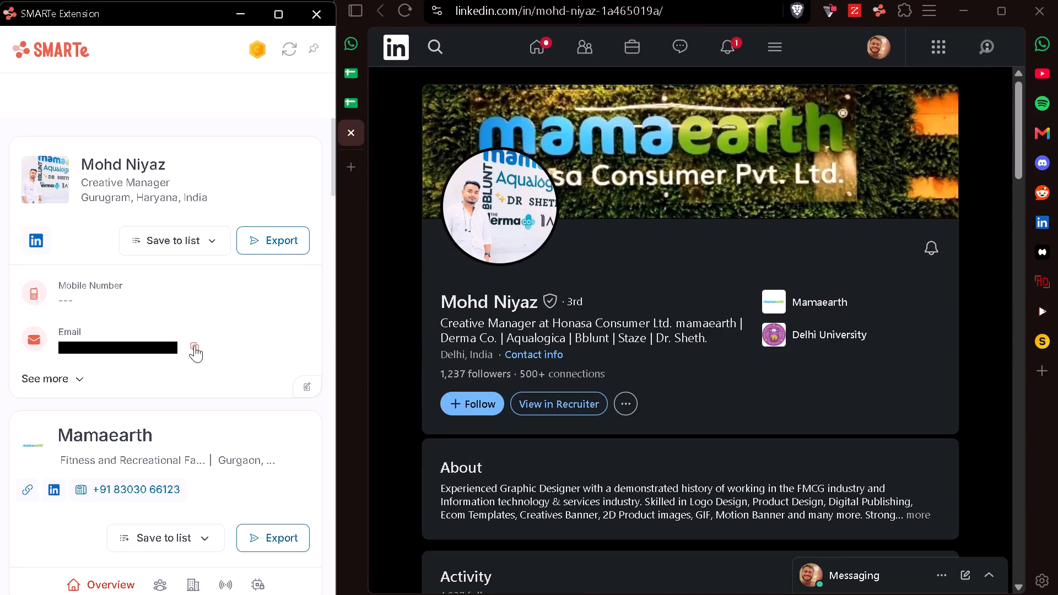
pyautogui.click(348, 133)
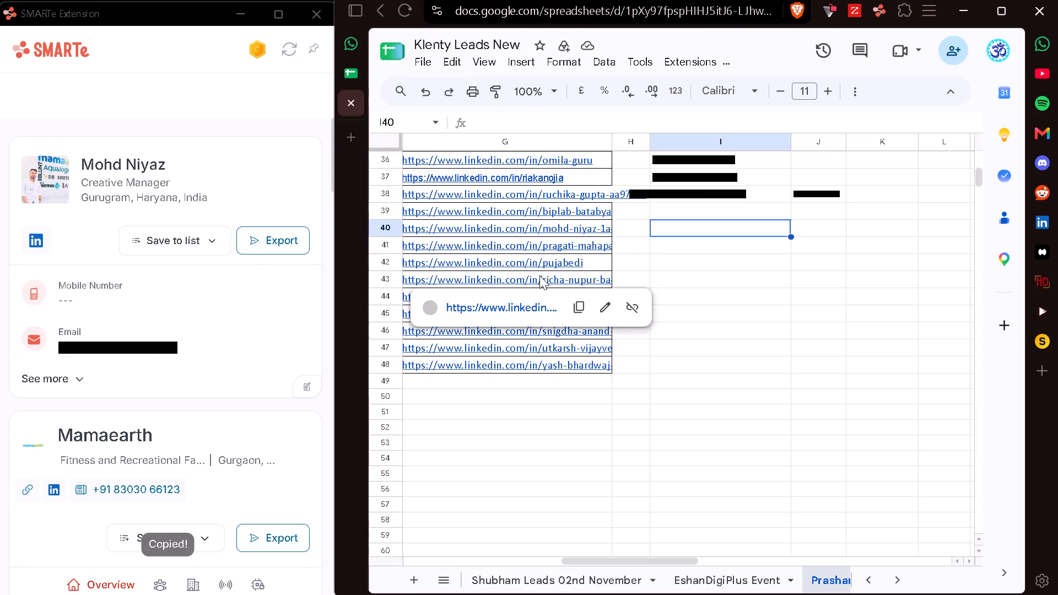
pyautogui.hotkey('ctrl', 'v')
# Open the Senior Brand Manager's LinkedIn profile linked in G41, check the current role, and close it.
pyautogui.press('Down')
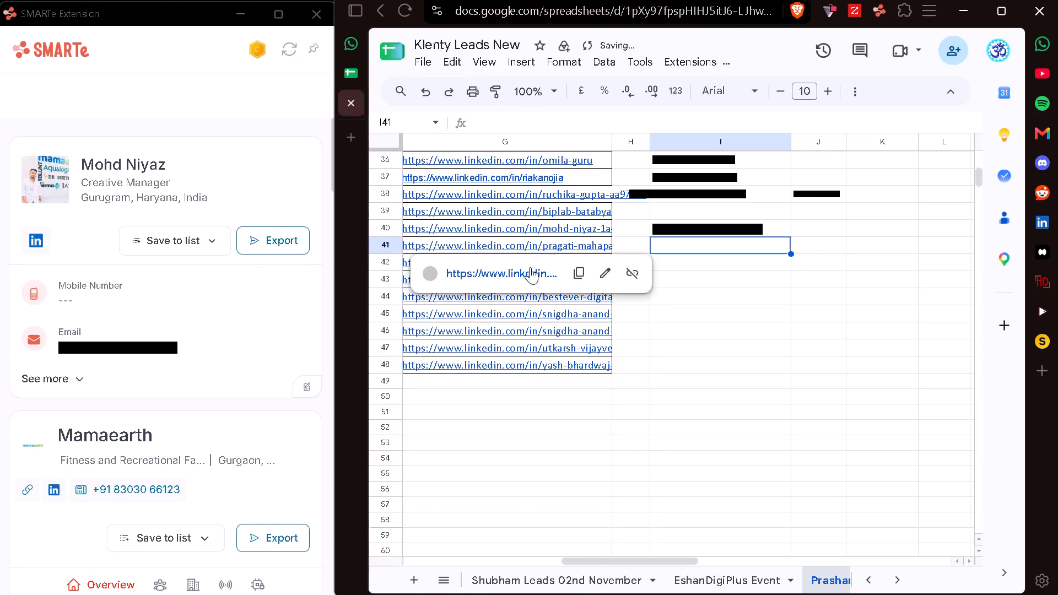
pyautogui.click(524, 272)
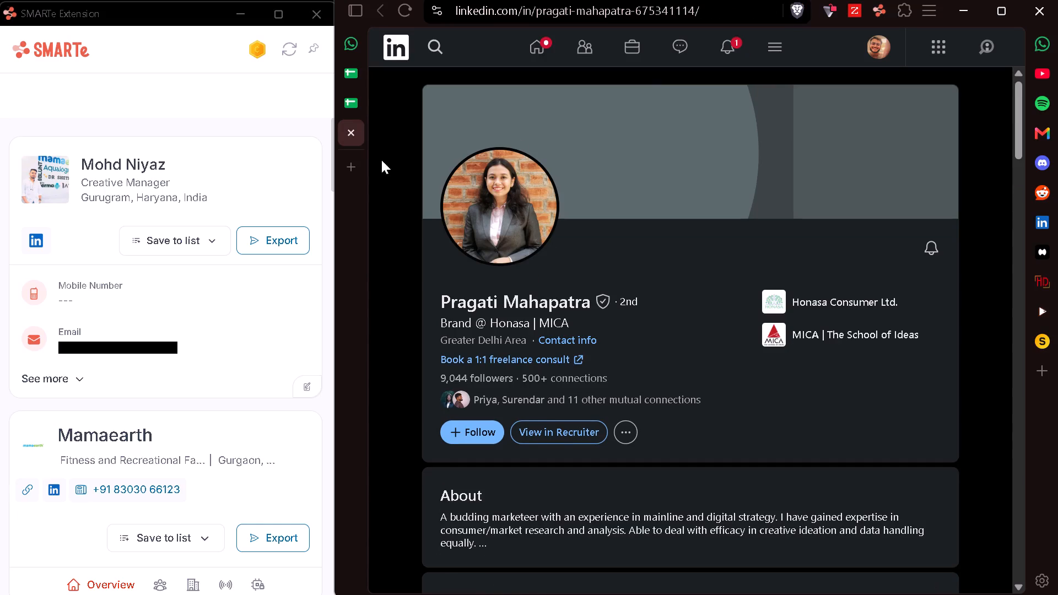
pyautogui.click(352, 137)
# Delete row 41, the Senior Brand Manager contact, from the Prashant Leads sheet.
pyautogui.hscroll(7, 438, 257)
pyautogui.click(398, 246)
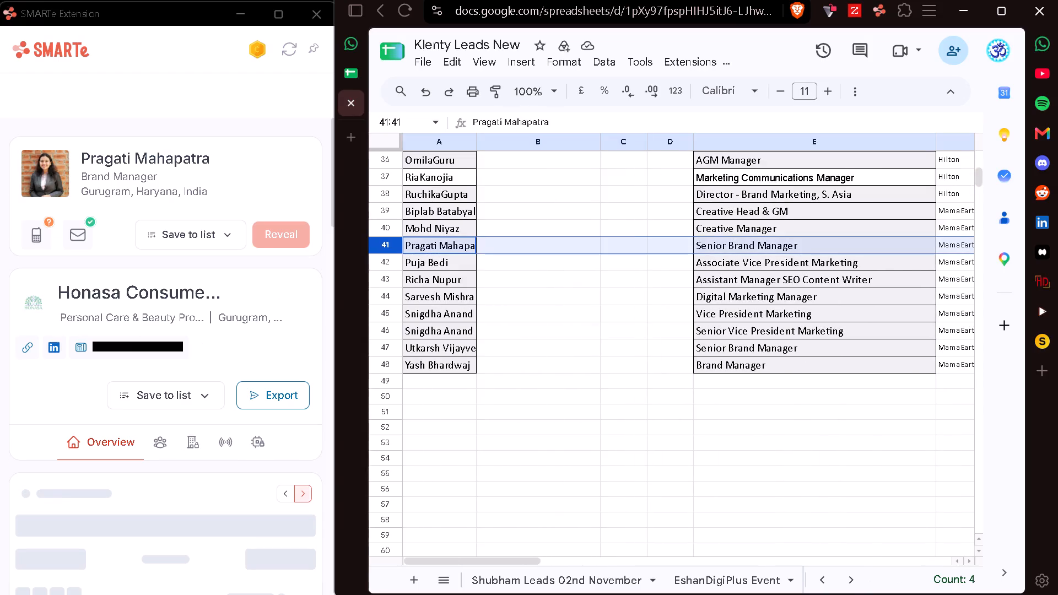
pyautogui.rightClick(398, 246)
pyautogui.click(424, 367)
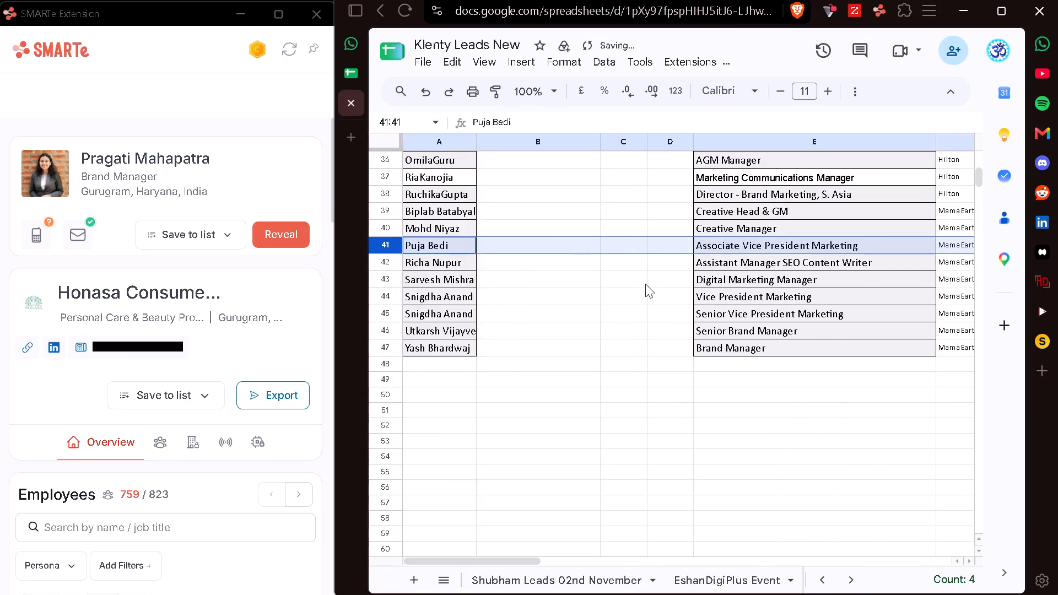
# Open the Associate Vice President Marketing's LinkedIn profile from G41, check ZoomInfo, and reveal the contact details in SMARTe.
pyautogui.hscroll(-4, 645, 284)
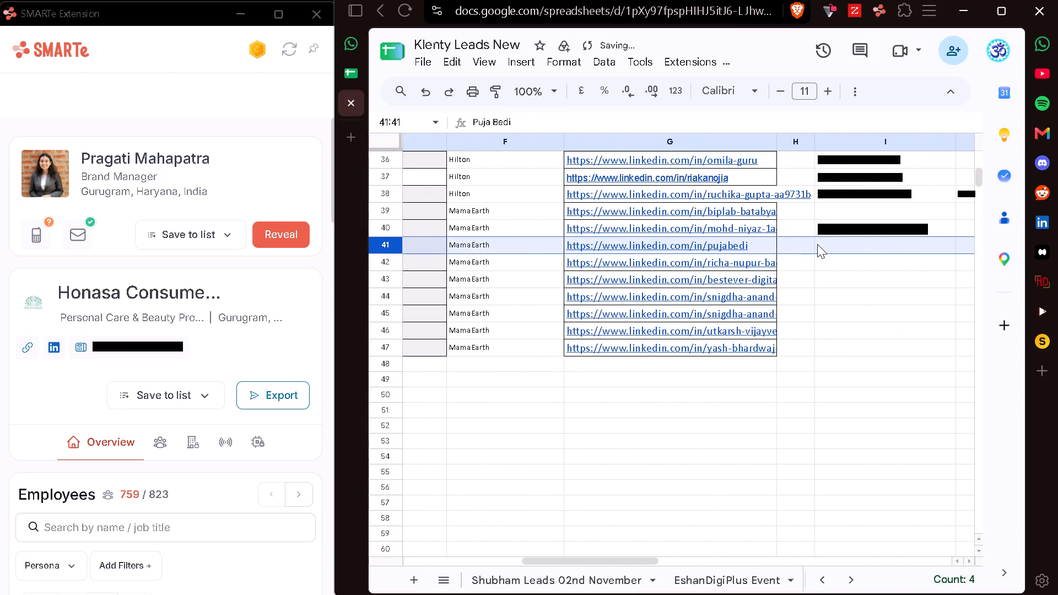
pyautogui.hscroll(-1, 817, 244)
pyautogui.click(817, 244)
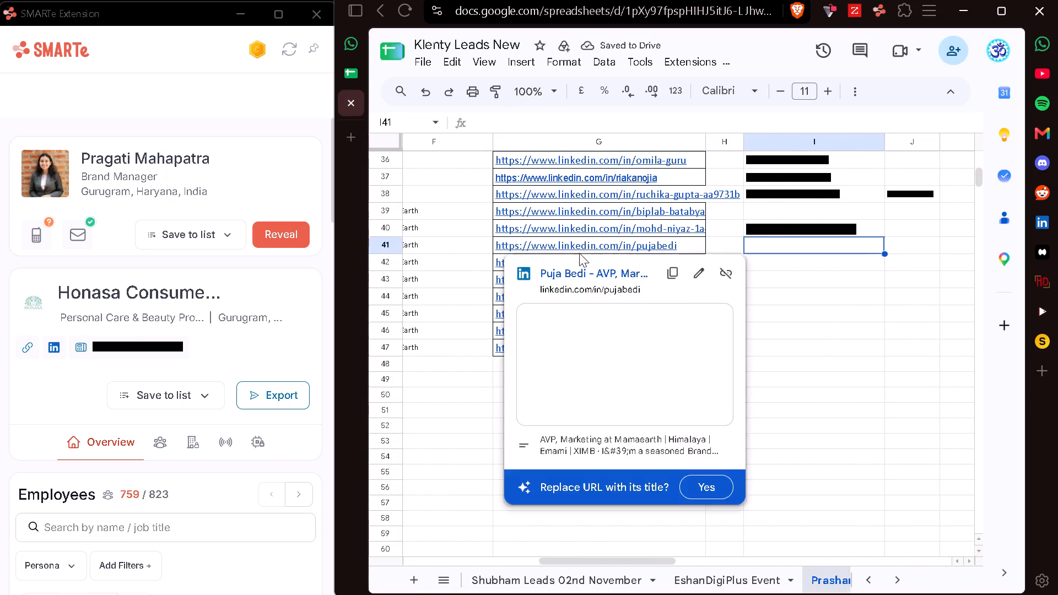
pyautogui.click(563, 274)
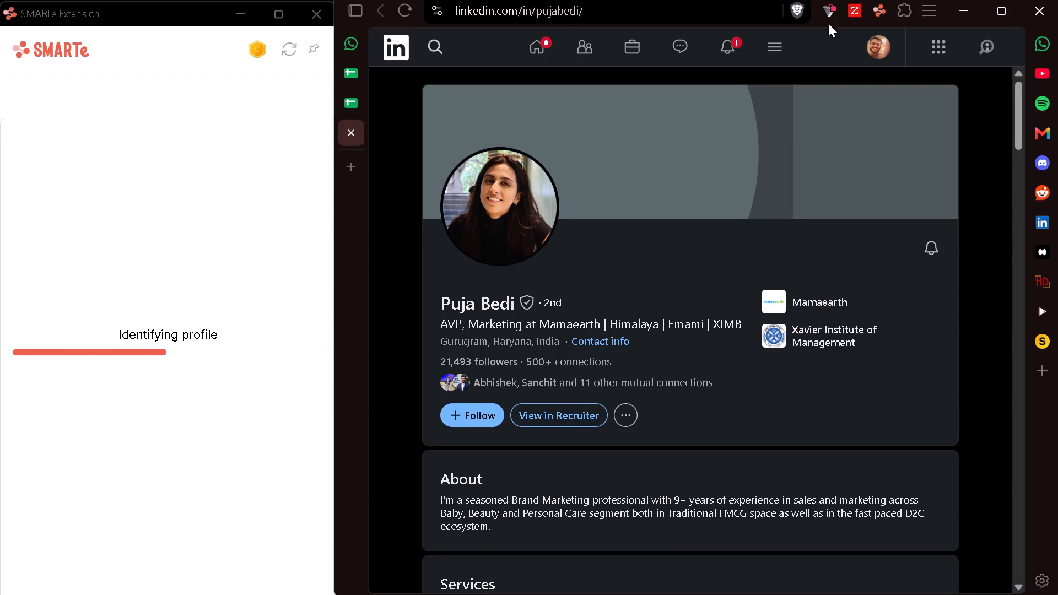
pyautogui.click(850, 12)
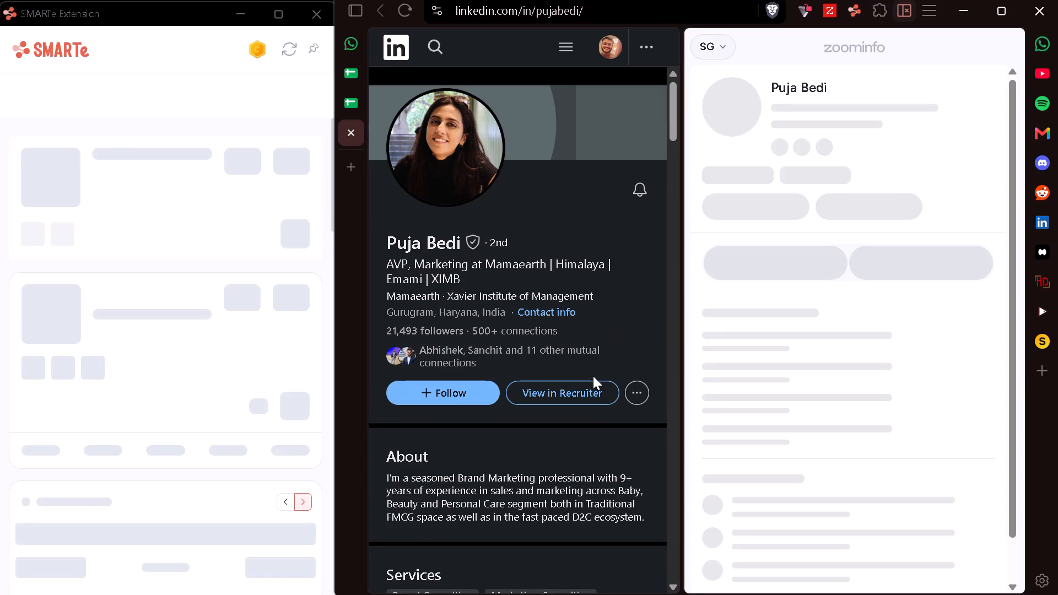
pyautogui.click(291, 244)
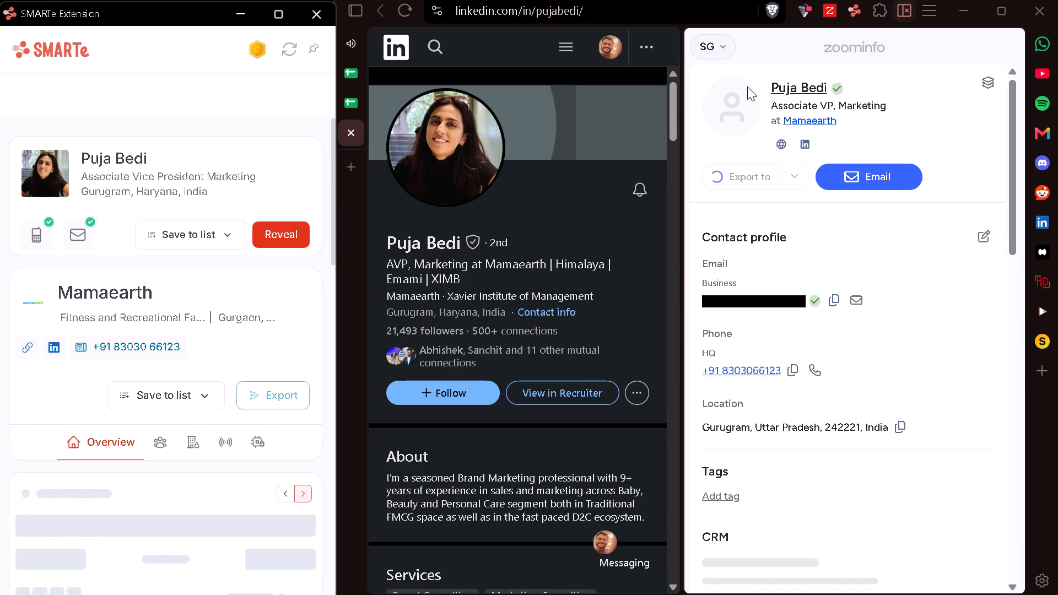
pyautogui.click(899, 9)
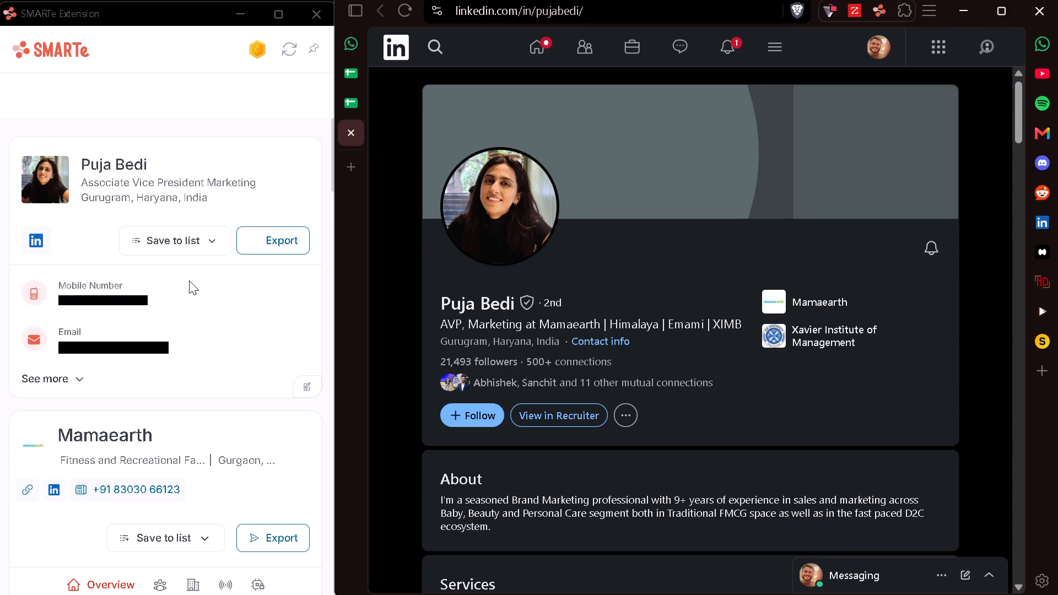
pyautogui.click(181, 351)
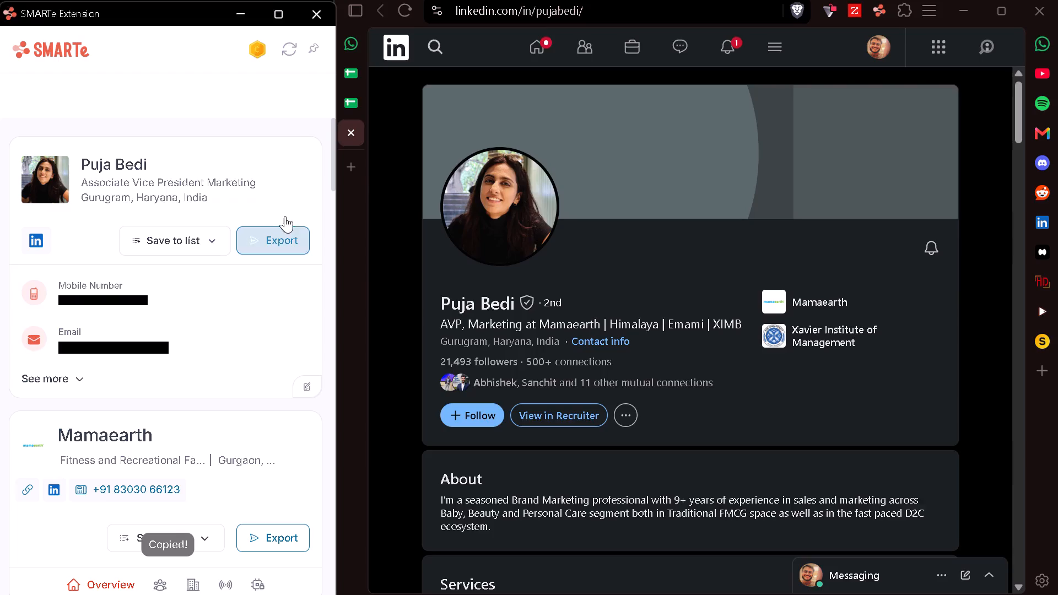
pyautogui.click(356, 97)
pyautogui.hotkey('ctrl', 'v')
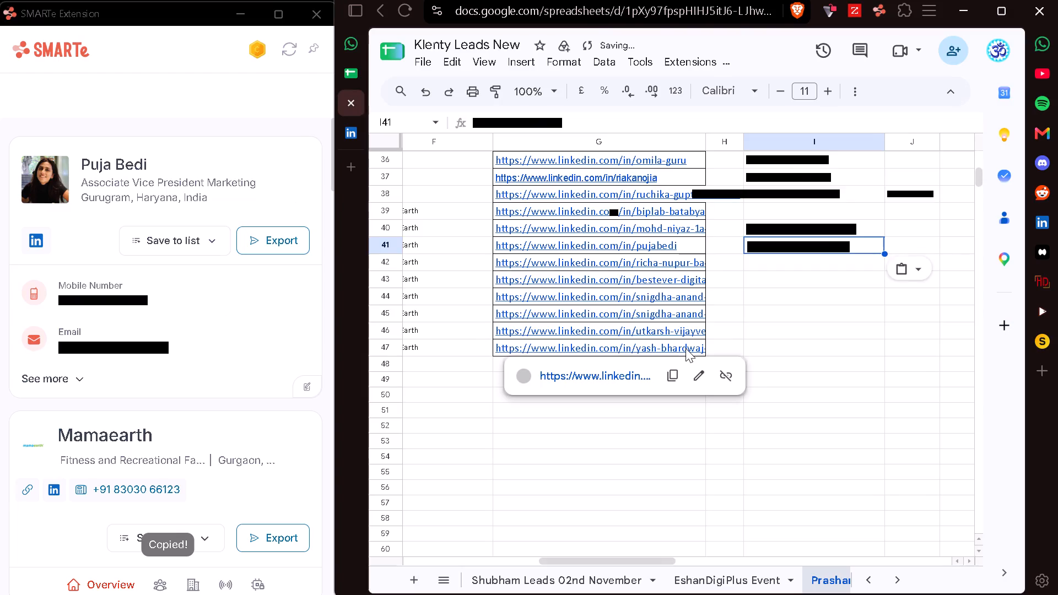
# Copy the Associate Vice President Marketing's mobile number from SMARTe into J41, close the LinkedIn profile, and trim the number's leading characters.
pyautogui.press('Right')
pyautogui.hscroll(-1, 685, 348)
pyautogui.click(168, 299)
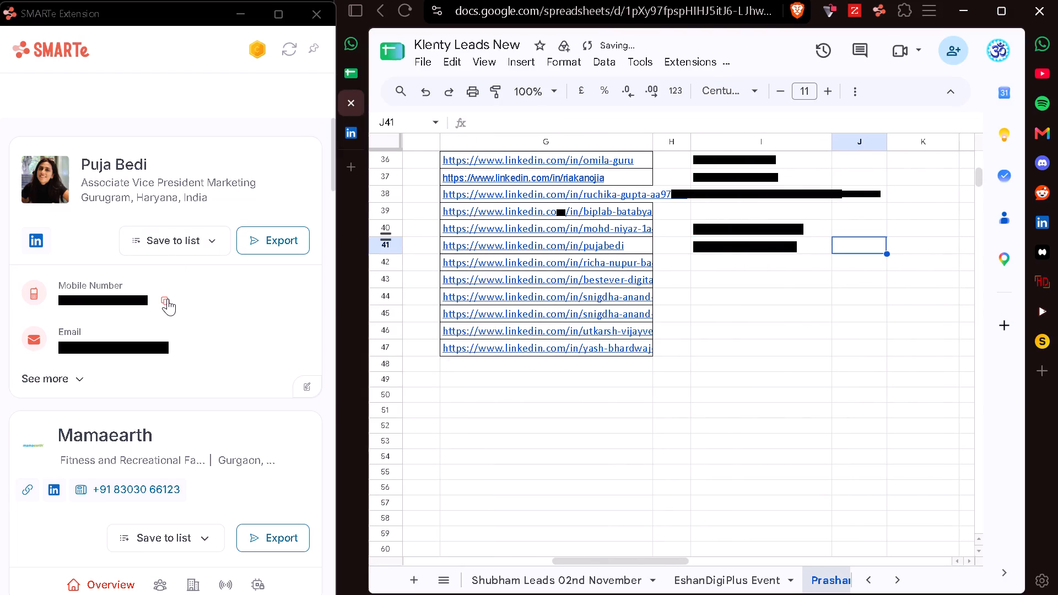
pyautogui.doubleClick(355, 137)
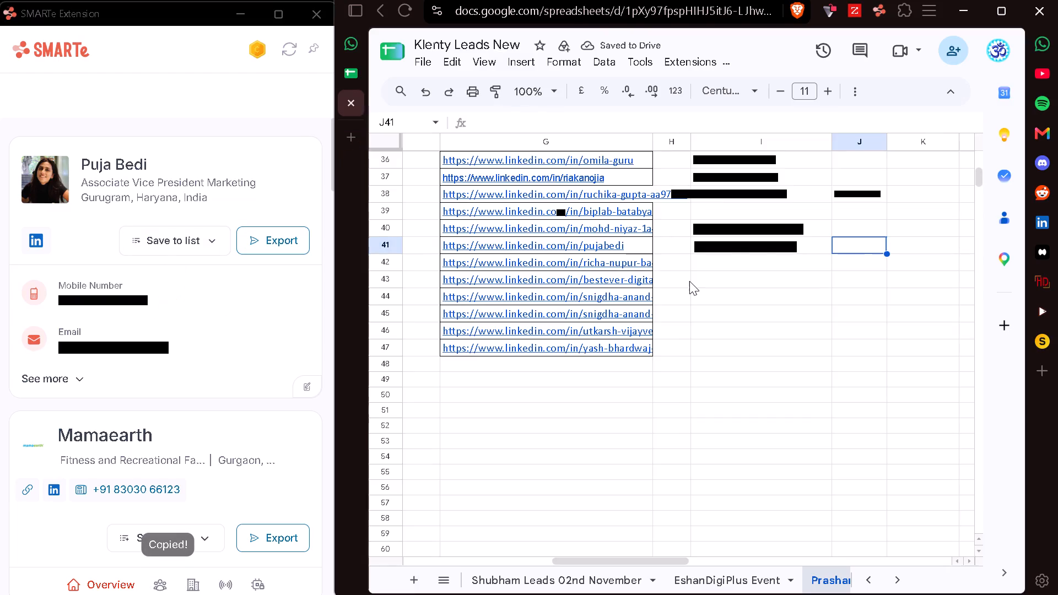
pyautogui.hotkey('ctrl', 'v')
pyautogui.click(492, 122)
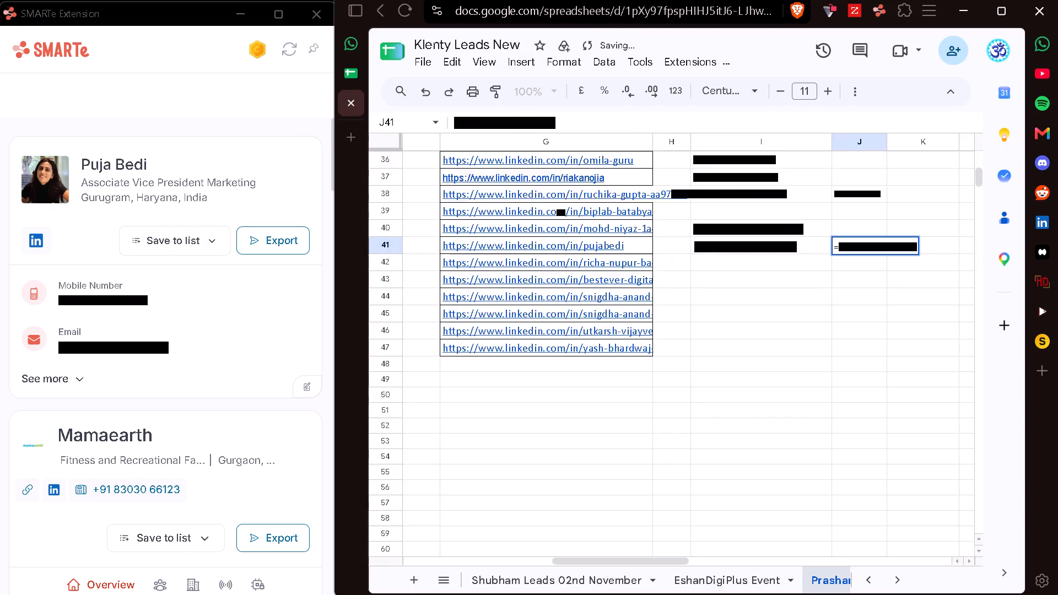
pyautogui.press('BackSpace')
pyautogui.press('BackSpace')
pyautogui.press('BackSpace')
pyautogui.press('BackSpace')
pyautogui.press('BackSpace')
pyautogui.press('BackSpace')
pyautogui.press('BackSpace')
pyautogui.press('BackSpace')
pyautogui.press('BackSpace')
pyautogui.press('BackSpace')
pyautogui.press('BackSpace')
pyautogui.press('BackSpace')
pyautogui.click(735, 263)
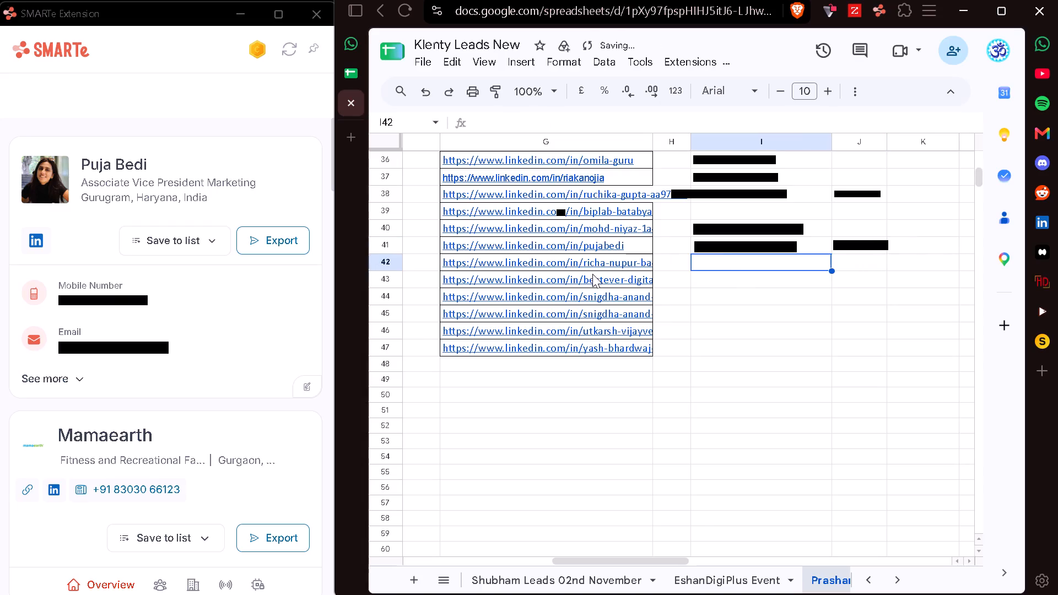
# Open the Assistant Manager SEO Content Writer's LinkedIn profile from G42, check the experience, SMARTe contact details and ZoomInfo, and close it.
pyautogui.click(526, 292)
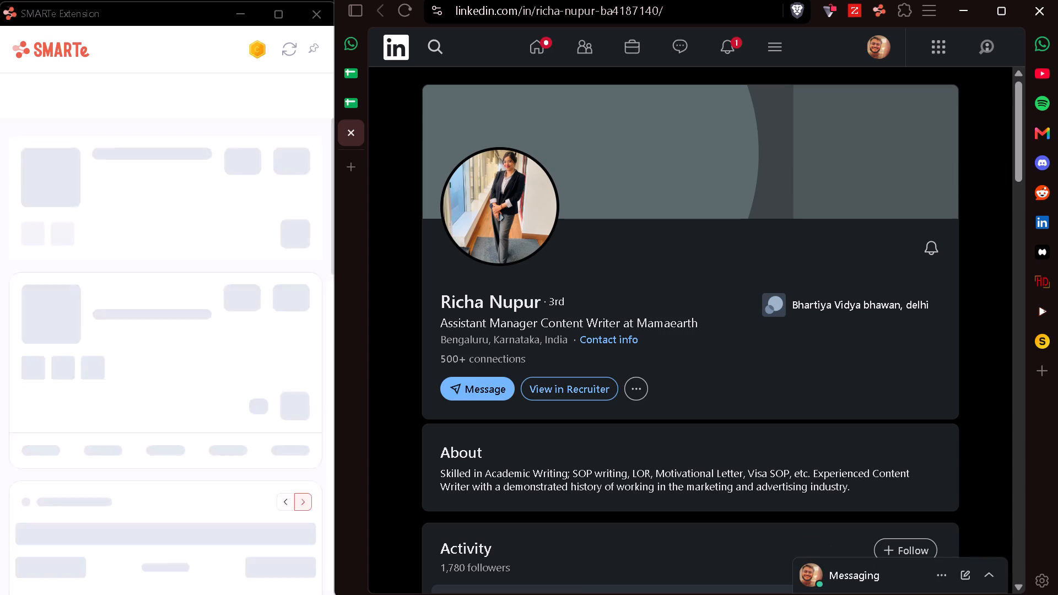
pyautogui.scroll(-5, 526, 292)
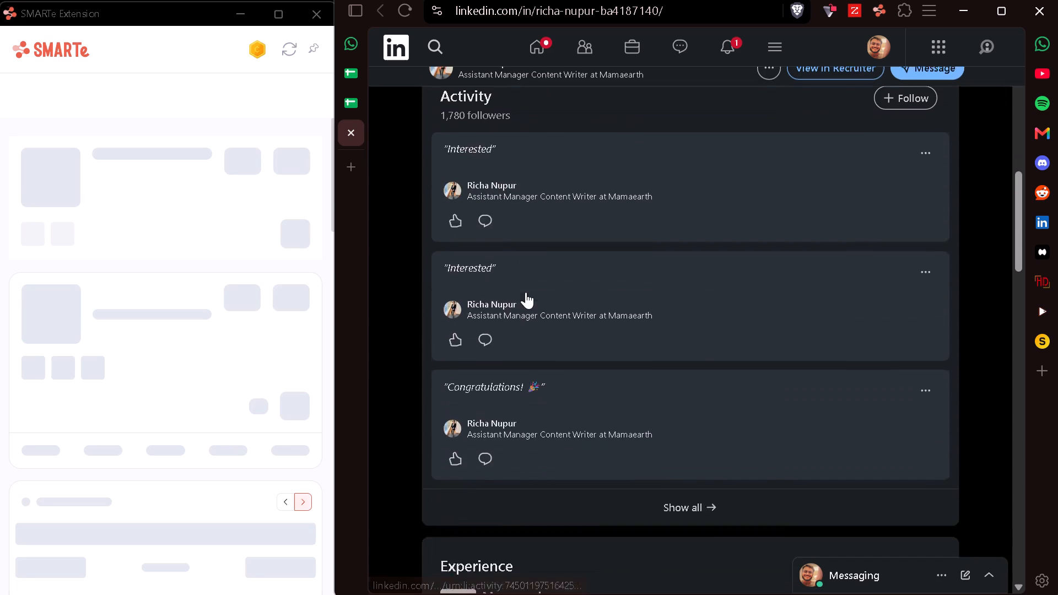
pyautogui.scroll(-2, 526, 292)
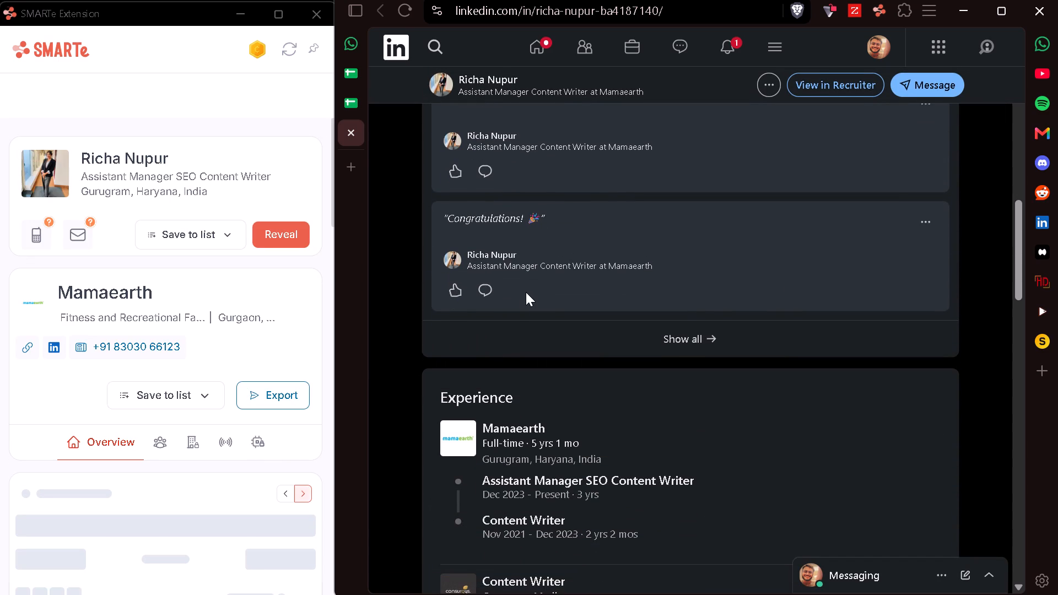
pyautogui.scroll(7, 526, 292)
pyautogui.click(276, 229)
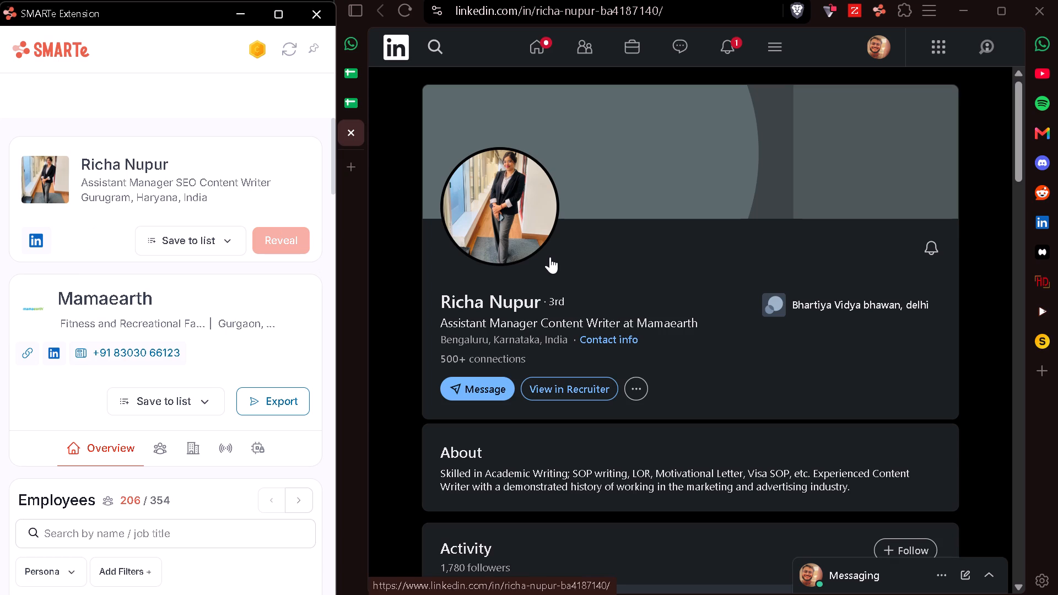
pyautogui.click(855, 9)
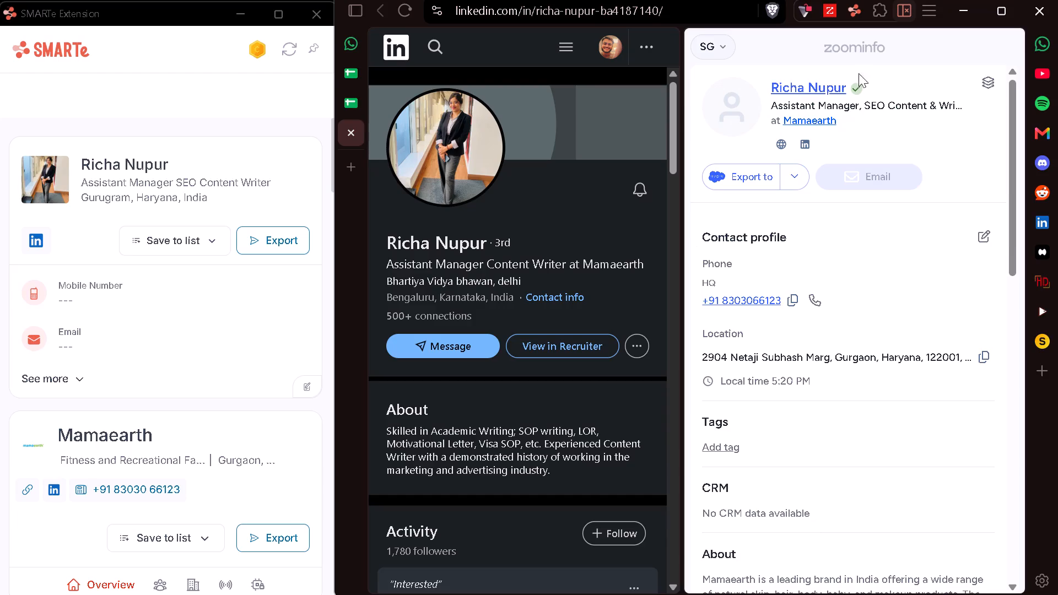
pyautogui.click(905, 12)
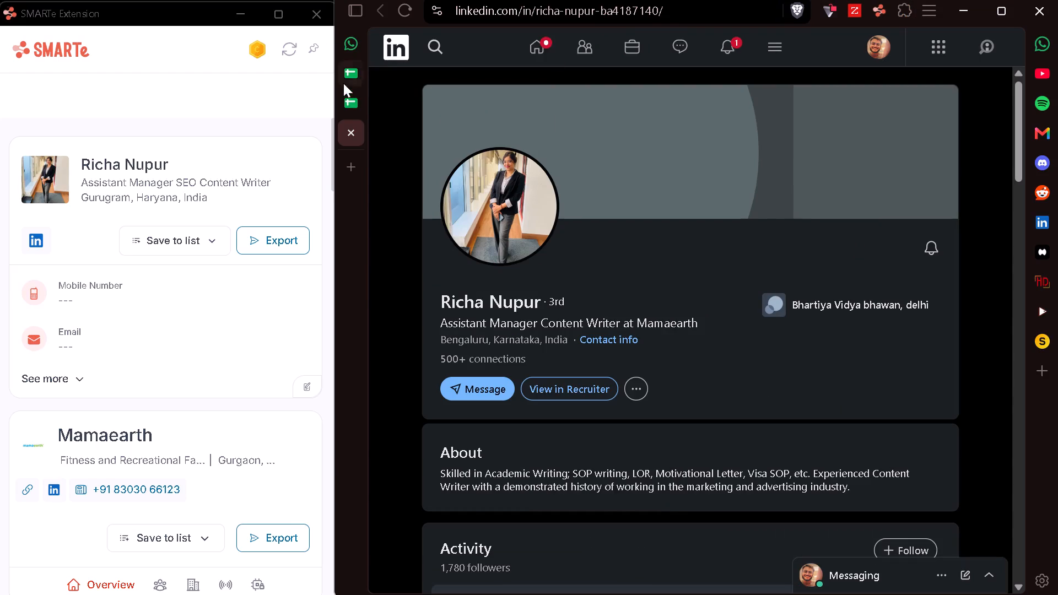
pyautogui.click(348, 135)
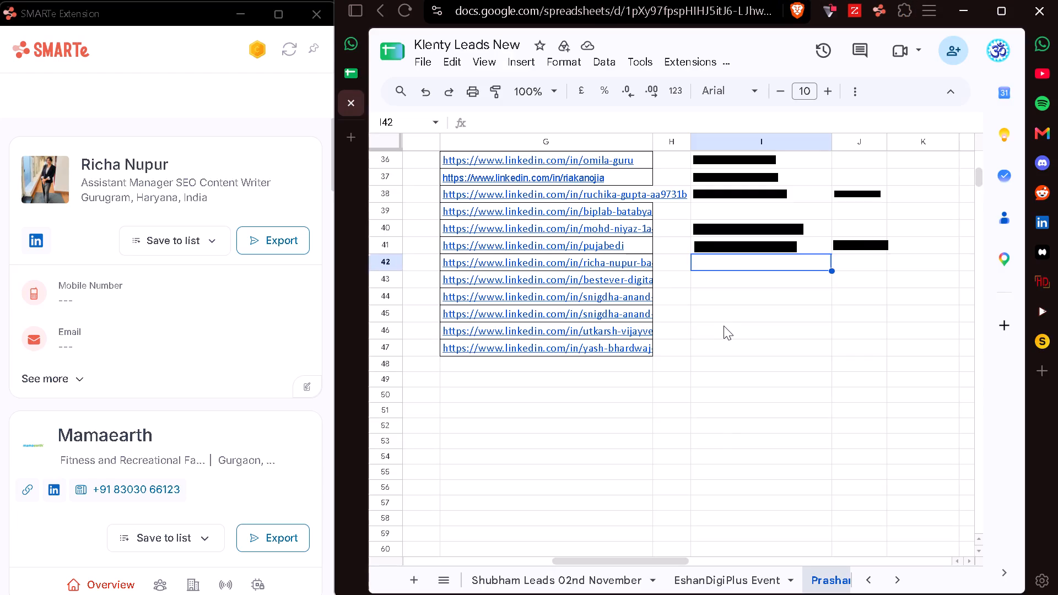
# Open the Digital Marketing Manager's LinkedIn profile linked in G43, check it, and close it.
pyautogui.press('Down')
pyautogui.click(528, 302)
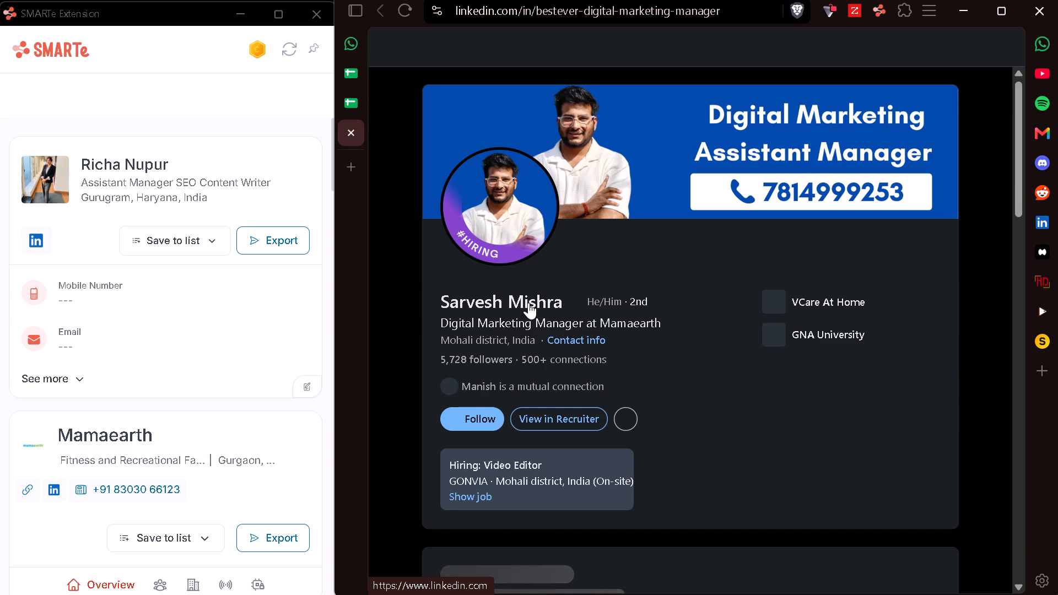
pyautogui.click(347, 136)
# Delete row 43, the Digital Marketing Manager contact, from the Prashant Leads sheet.
pyautogui.hscroll(7, 457, 293)
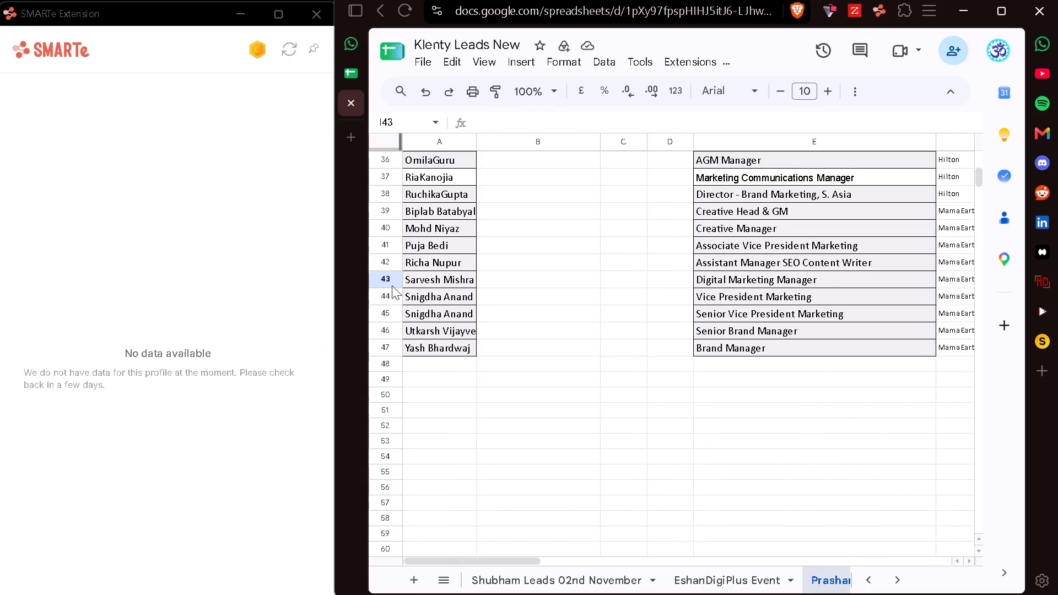
pyautogui.click(386, 281)
pyautogui.rightClick(386, 281)
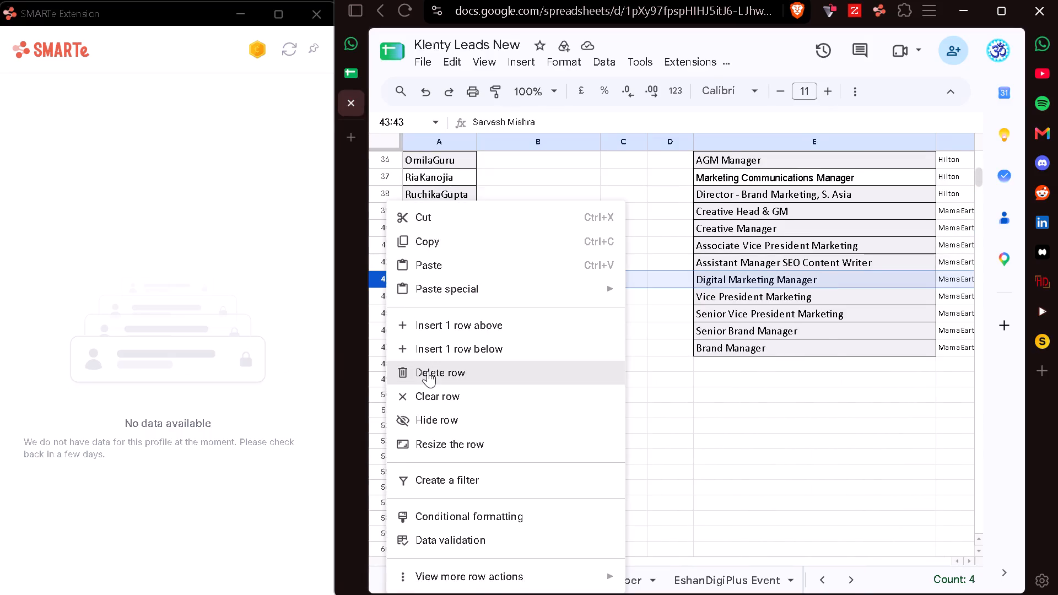
pyautogui.click(428, 371)
# Open the Vice President Marketing's LinkedIn profile from G43 and send a connection invitation without a note.
pyautogui.hscroll(-5, 658, 340)
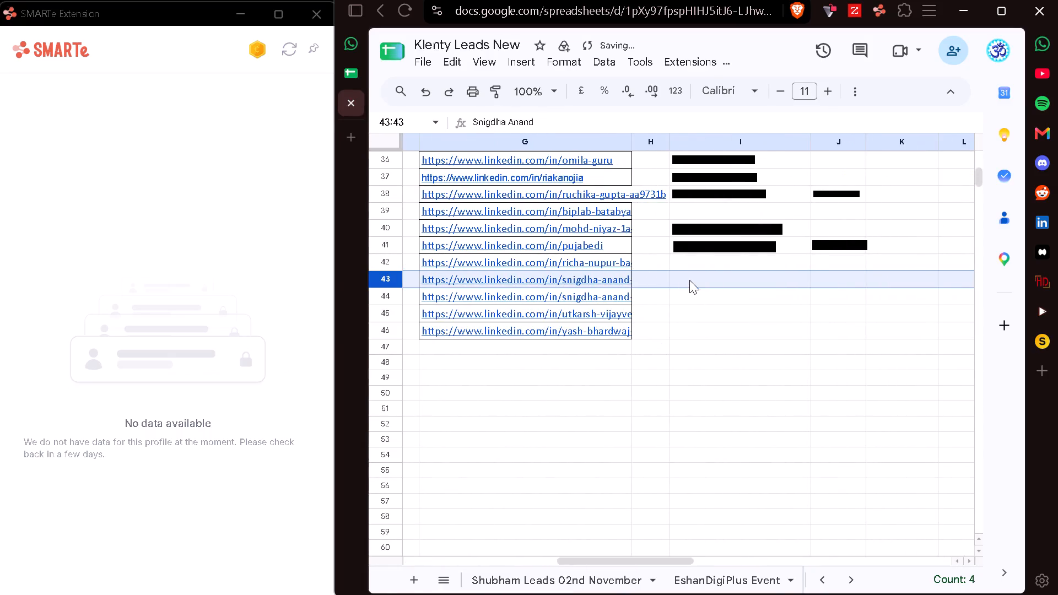
pyautogui.click(689, 280)
pyautogui.click(512, 315)
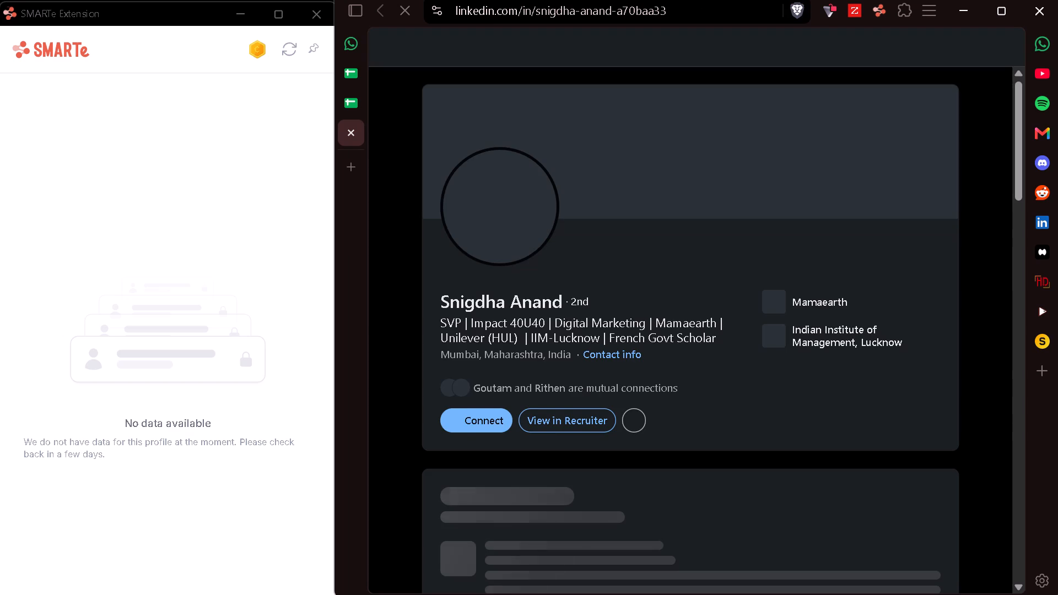
pyautogui.click(486, 414)
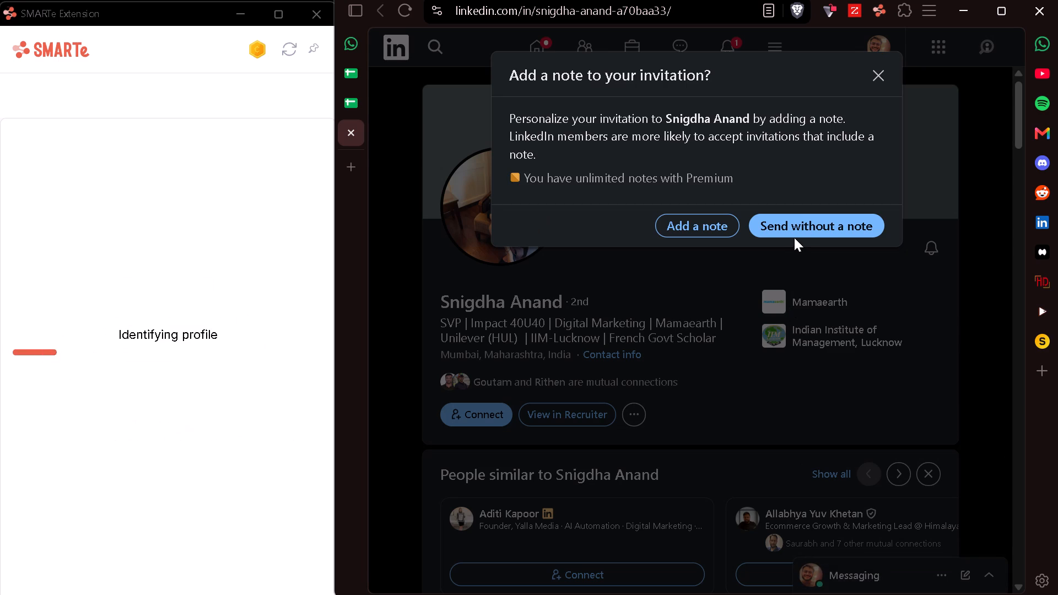
pyautogui.click(794, 237)
pyautogui.click(785, 220)
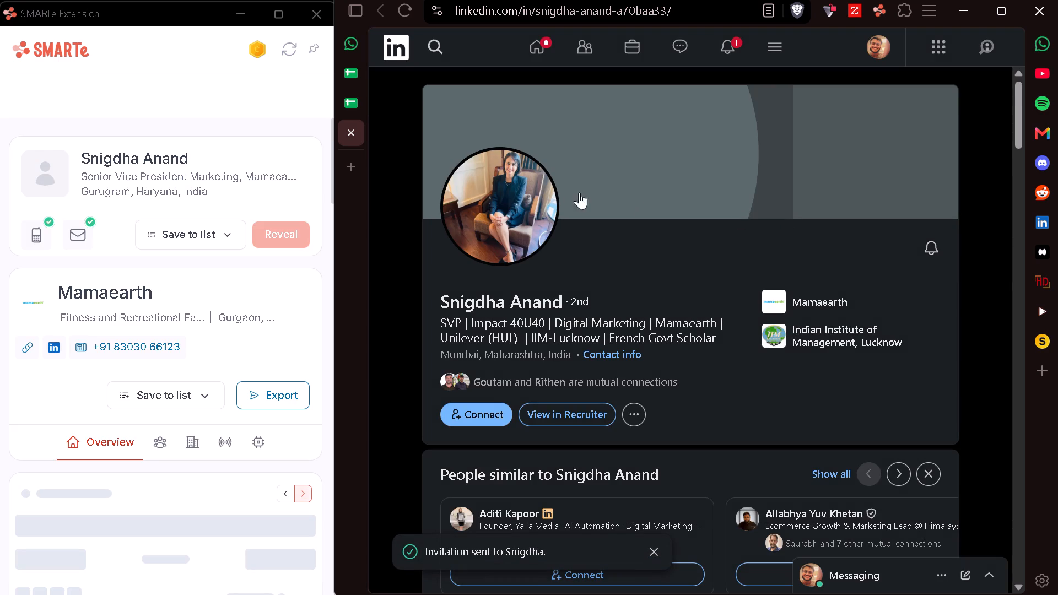
# Reveal the Vice President Marketing's contact details in SMARTe, check the LinkedIn experience, and copy the email into I43.
pyautogui.click(269, 232)
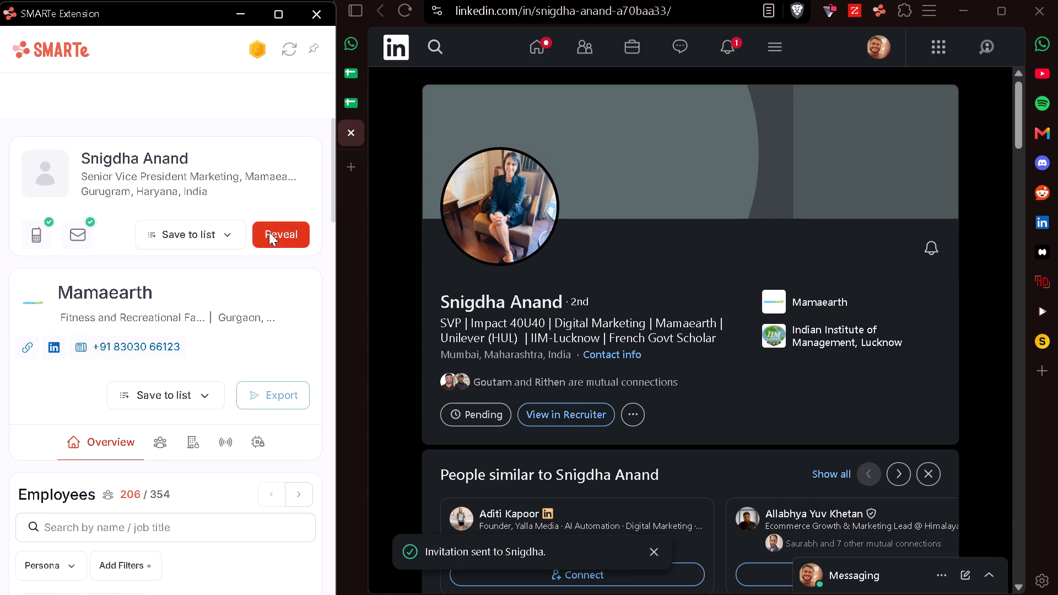
pyautogui.scroll(-10, 529, 371)
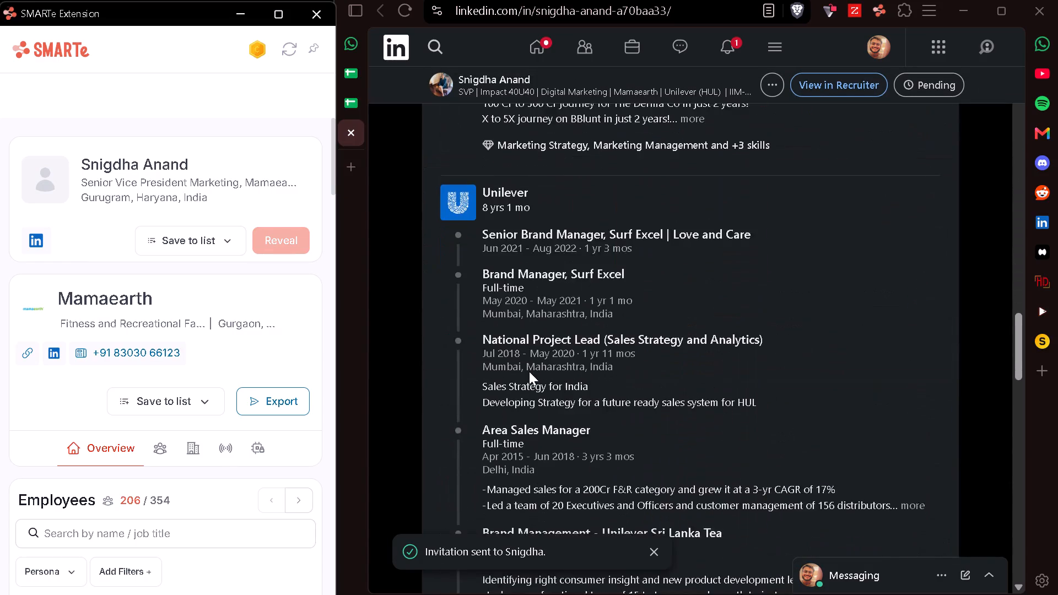
pyautogui.scroll(14, 529, 371)
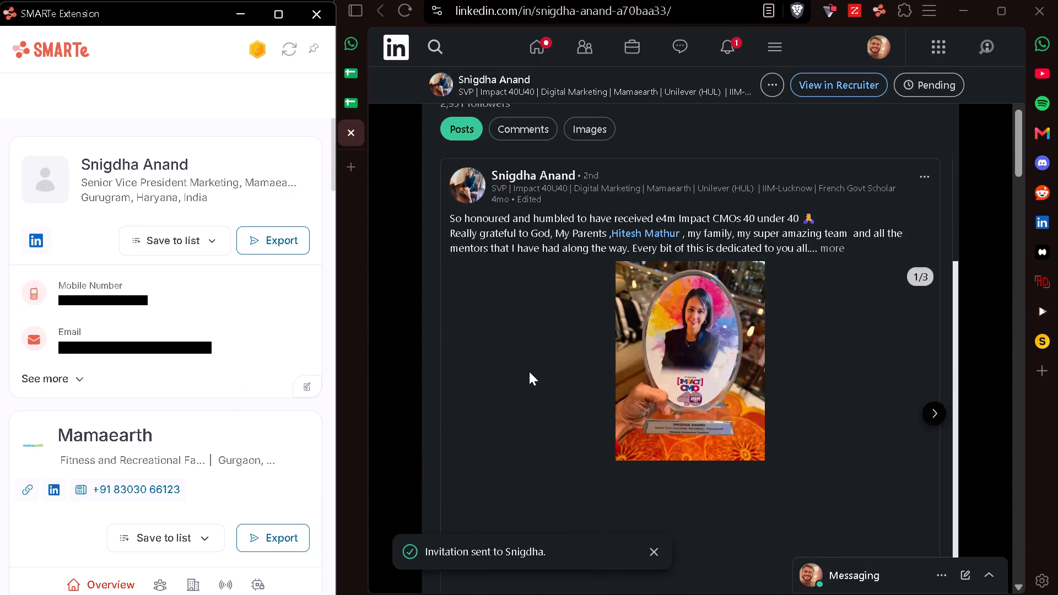
pyautogui.click(230, 349)
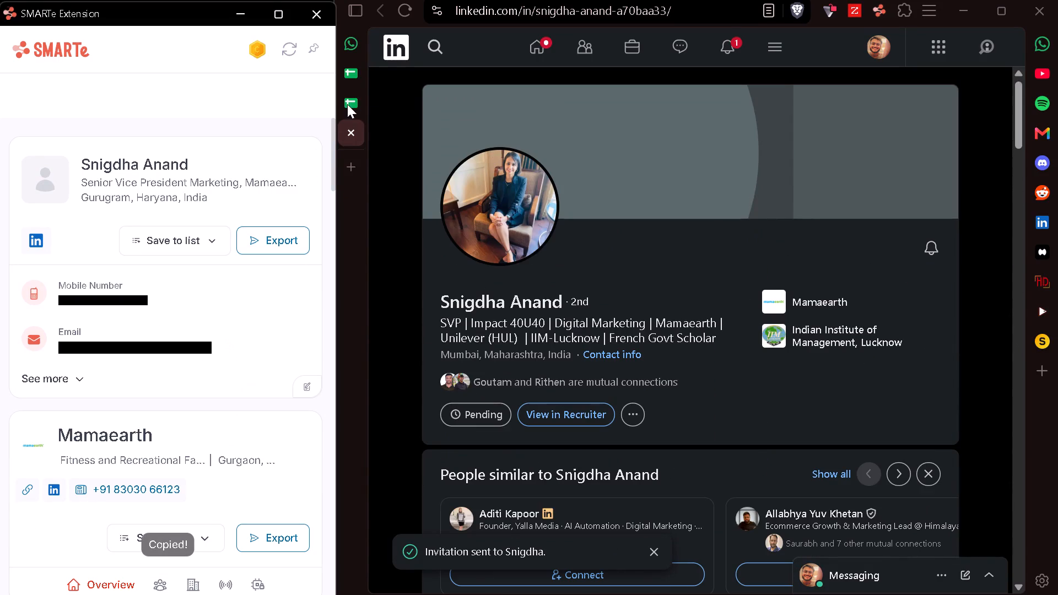
pyautogui.click(347, 104)
pyautogui.hotkey('ctrl', 'v')
# Copy the same contact's mobile number from SMARTe into J43, close the LinkedIn profile, and trim the number's leading characters.
pyautogui.press('Right')
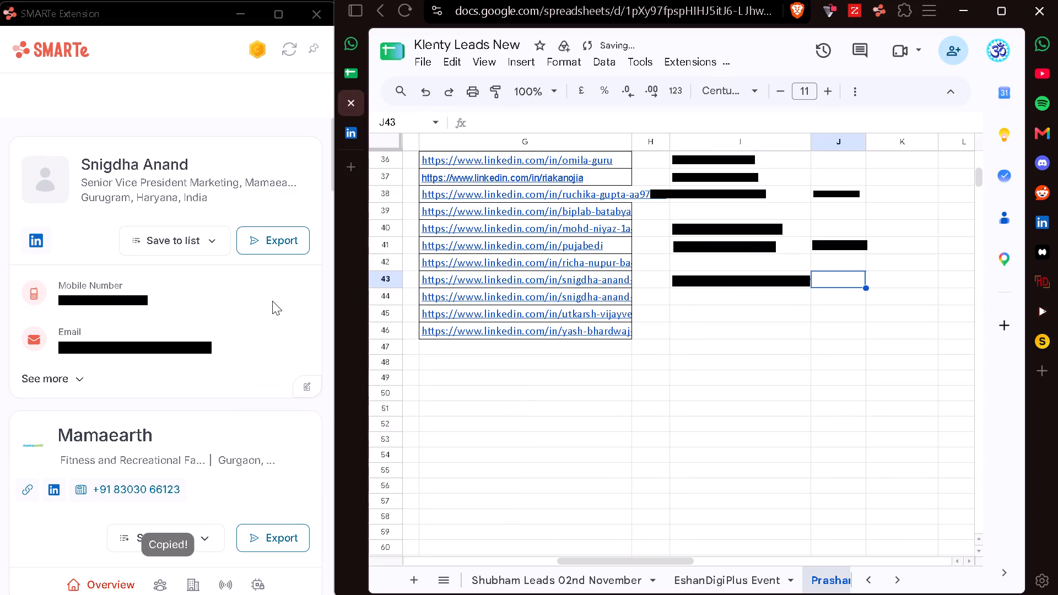
pyautogui.click(165, 300)
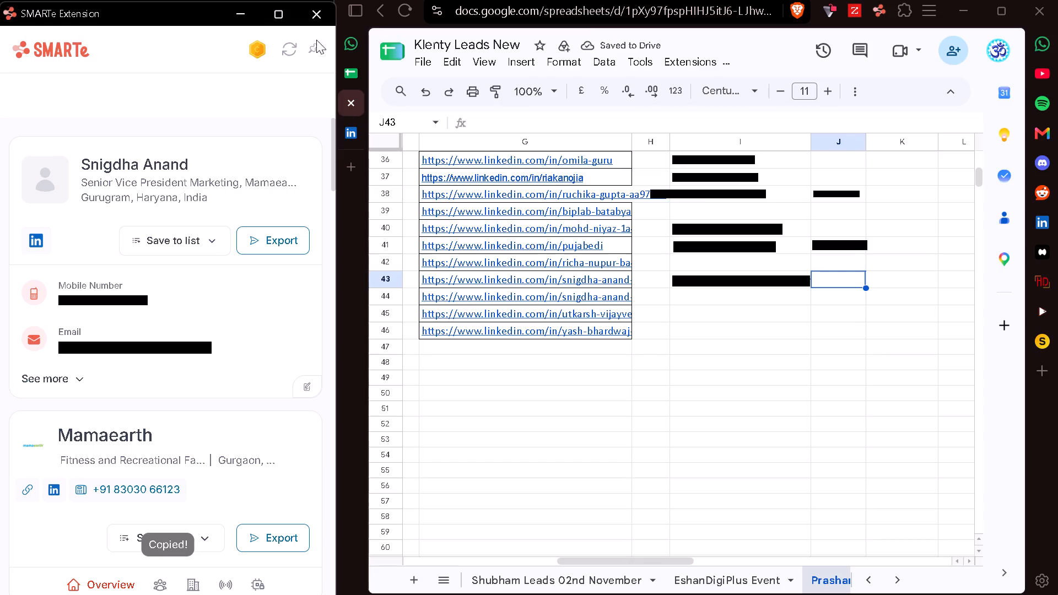
pyautogui.doubleClick(351, 133)
pyautogui.hotkey('ctrl', 'v')
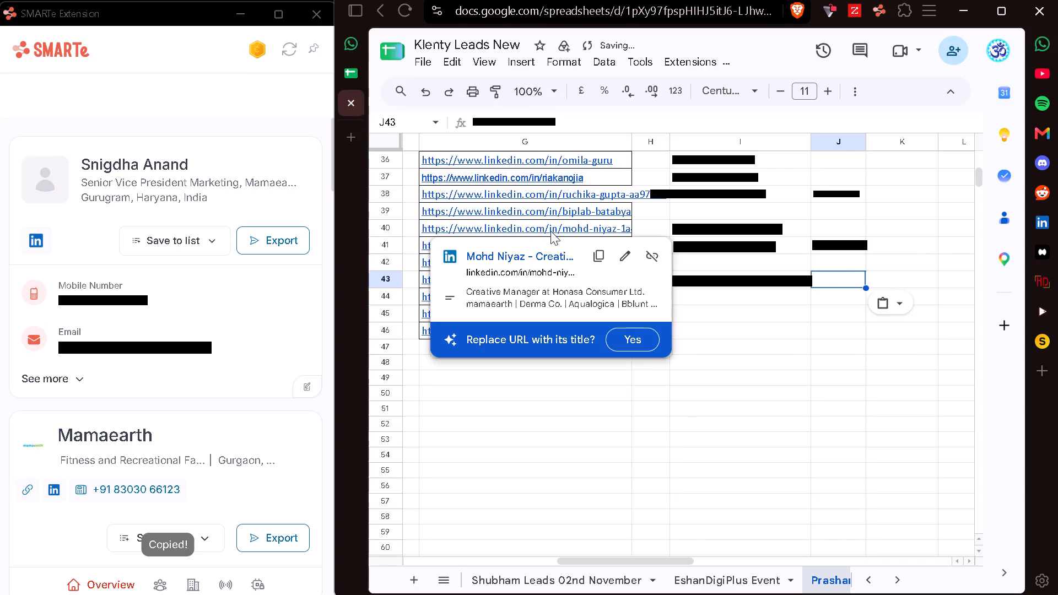
pyautogui.click(495, 118)
pyautogui.press('BackSpace')
pyautogui.press('BackSpace')
pyautogui.press('BackSpace')
pyautogui.press('BackSpace')
pyautogui.press('BackSpace')
pyautogui.press('BackSpace')
pyautogui.press('BackSpace')
pyautogui.press('BackSpace')
pyautogui.press('BackSpace')
pyautogui.press('BackSpace')
pyautogui.press('BackSpace')
pyautogui.press('BackSpace')
pyautogui.press('BackSpace')
pyautogui.press('BackSpace')
pyautogui.press('BackSpace')
pyautogui.press('BackSpace')
pyautogui.press('BackSpace')
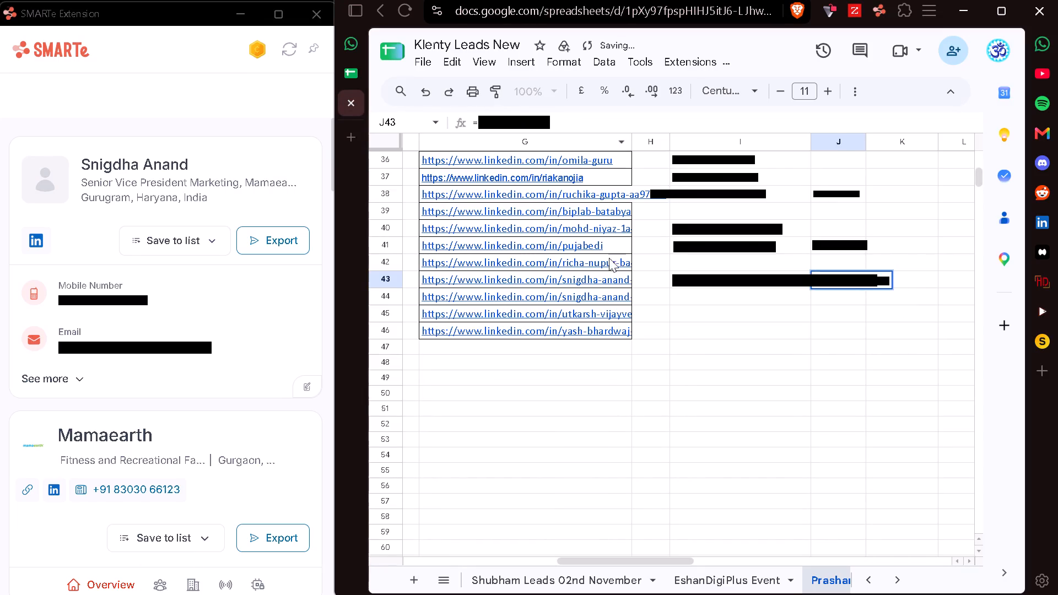
pyautogui.click(725, 299)
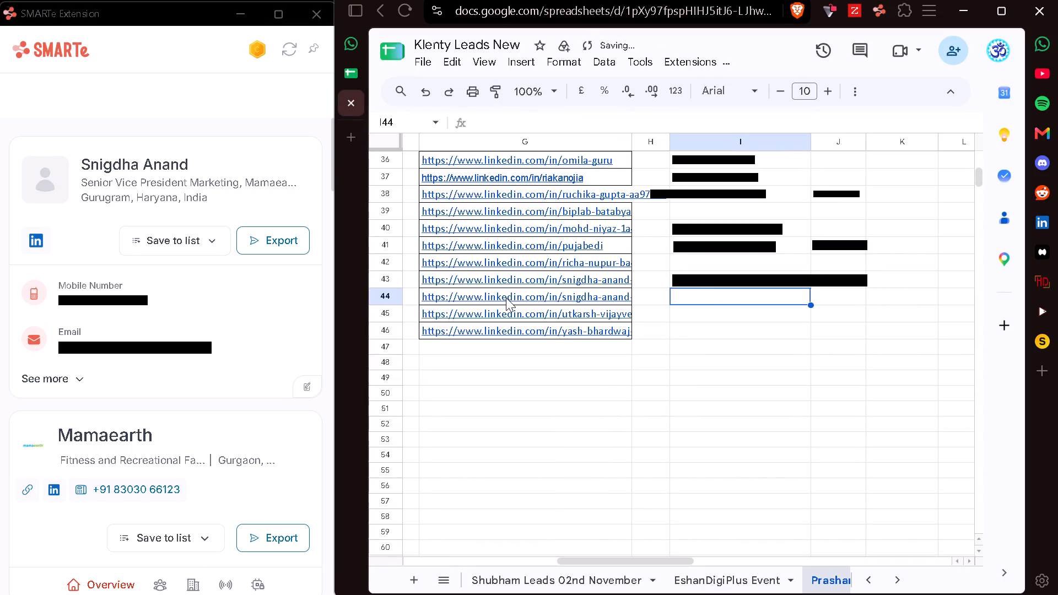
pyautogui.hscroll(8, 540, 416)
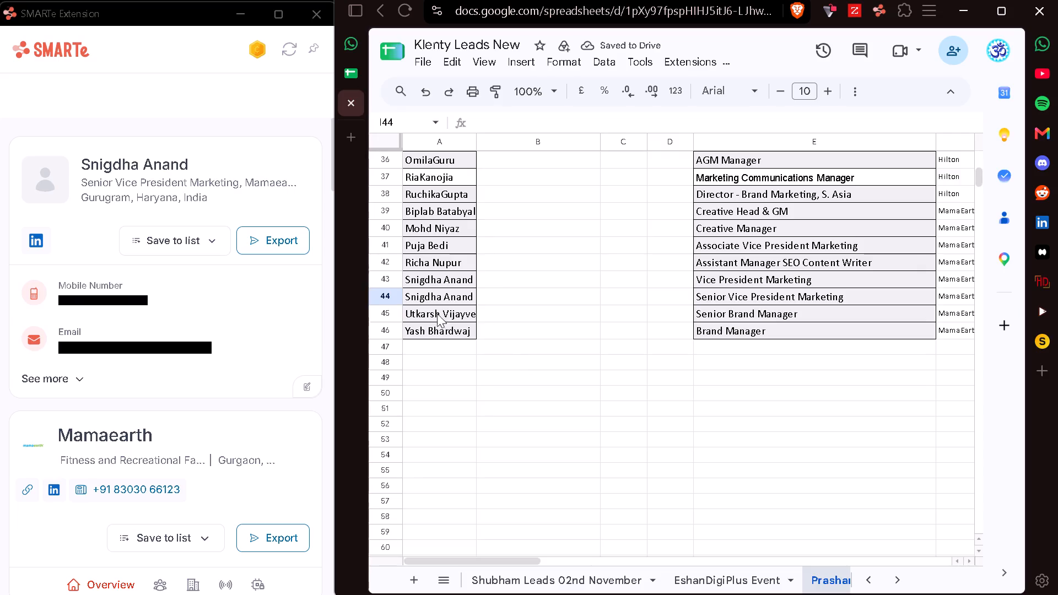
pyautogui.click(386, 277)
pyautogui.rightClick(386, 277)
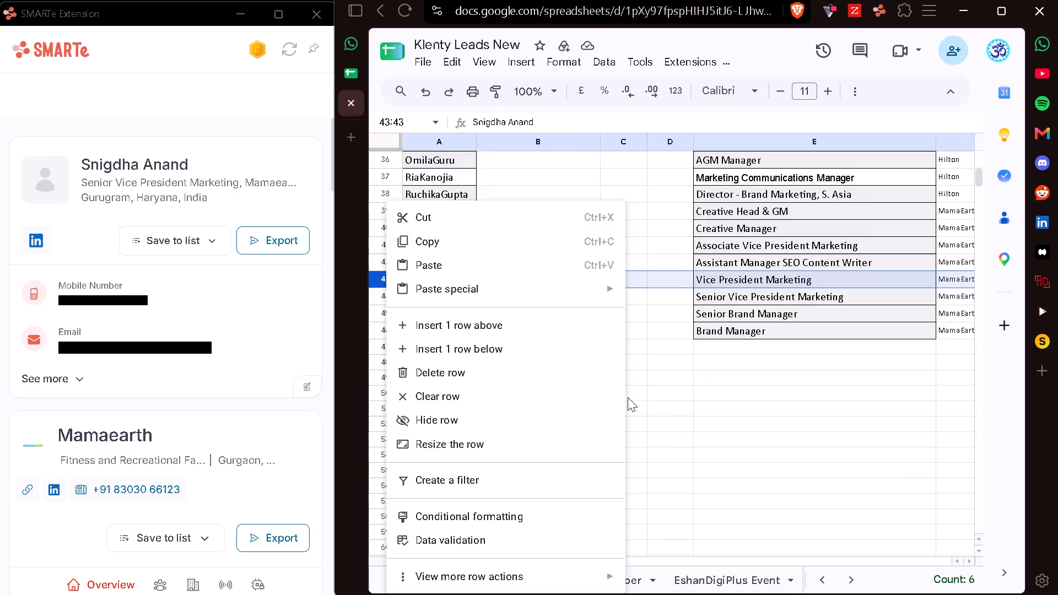
# Copy the email and mobile number from I43:J43 into I44:J44, the same person's Senior Vice President Marketing row.
pyautogui.hscroll(-5, 628, 397)
pyautogui.click(730, 278)
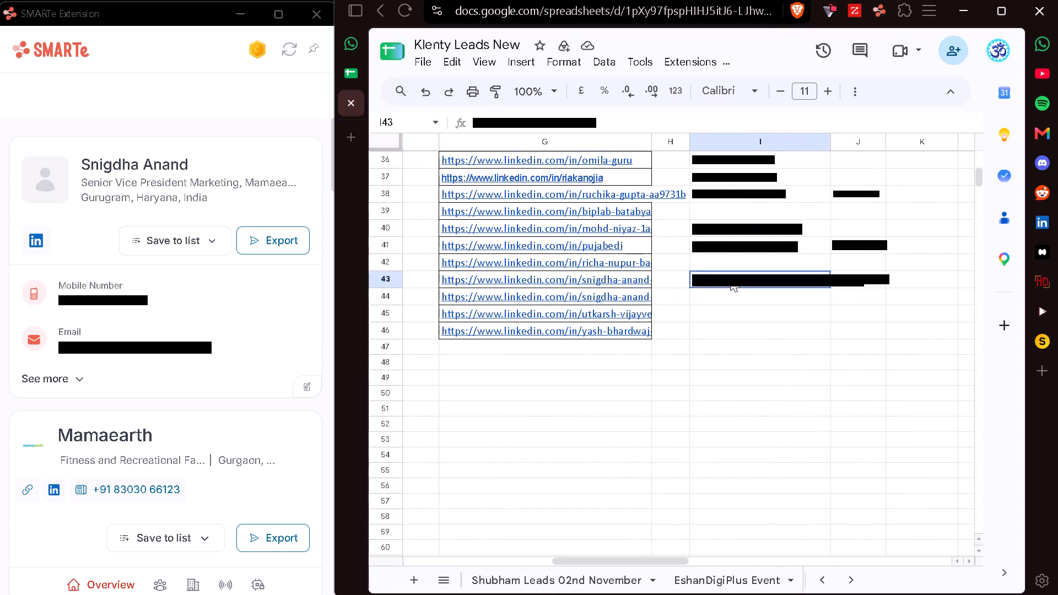
pyautogui.hotkey('shift', 'Right')
pyautogui.hotkey('ctrl', 'c')
pyautogui.press('Down')
pyautogui.hotkey('ctrl', 'v')
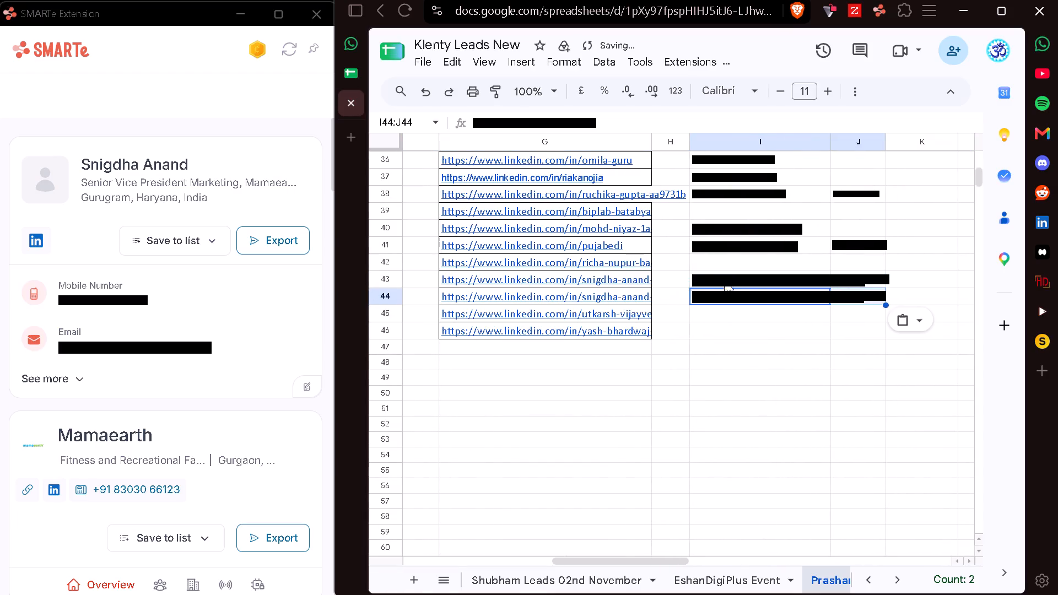
# Delete row 43, the duplicate Vice President Marketing entry, from the Prashant Leads sheet.
pyautogui.hscroll(7, 671, 310)
pyautogui.click(392, 279)
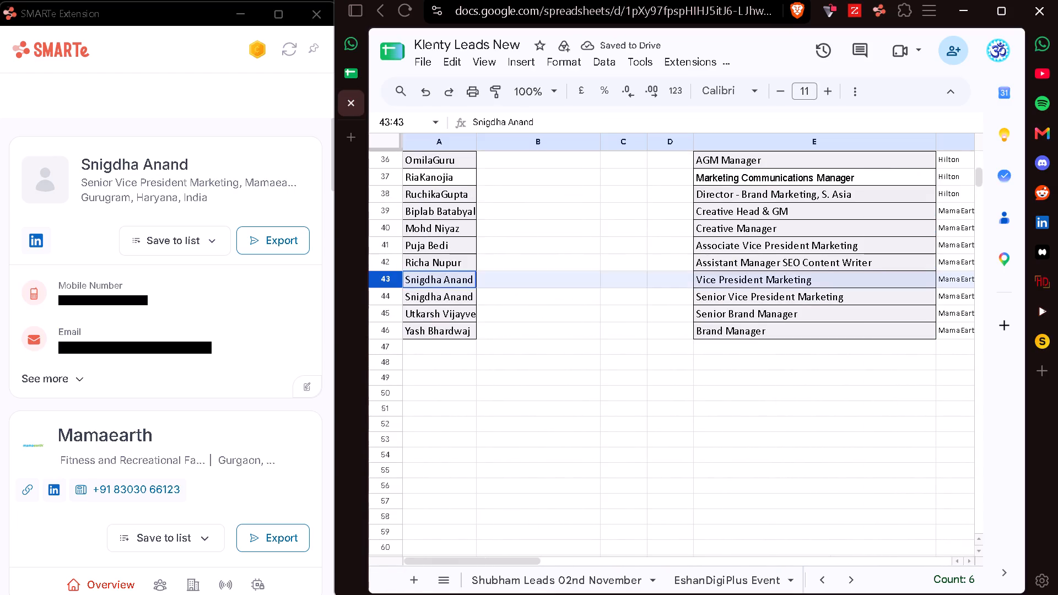
pyautogui.rightClick(392, 279)
pyautogui.click(431, 365)
# Open the Senior Brand Manager's LinkedIn profile from row 44 and send a connection invitation without a note.
pyautogui.hscroll(-2, 783, 318)
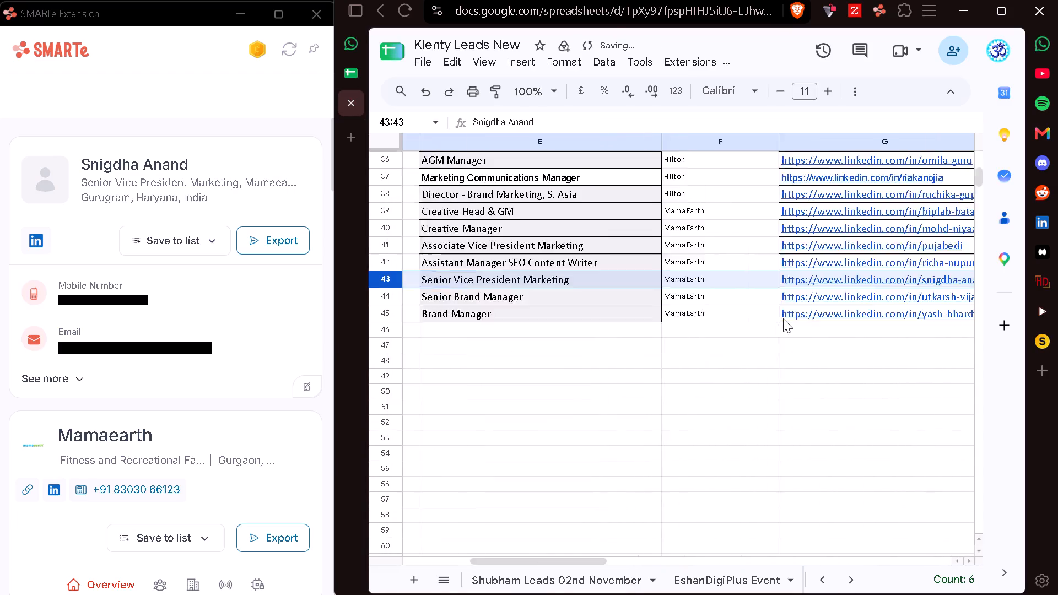
pyautogui.hscroll(-2, 783, 318)
pyautogui.click(768, 305)
pyautogui.hscroll(-1, 768, 305)
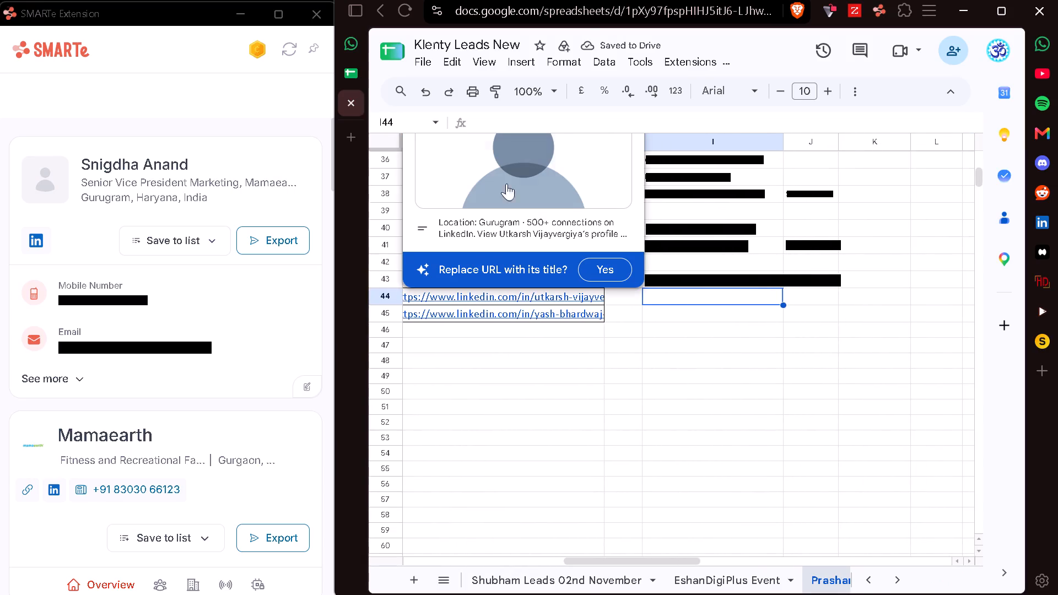
pyautogui.click(507, 176)
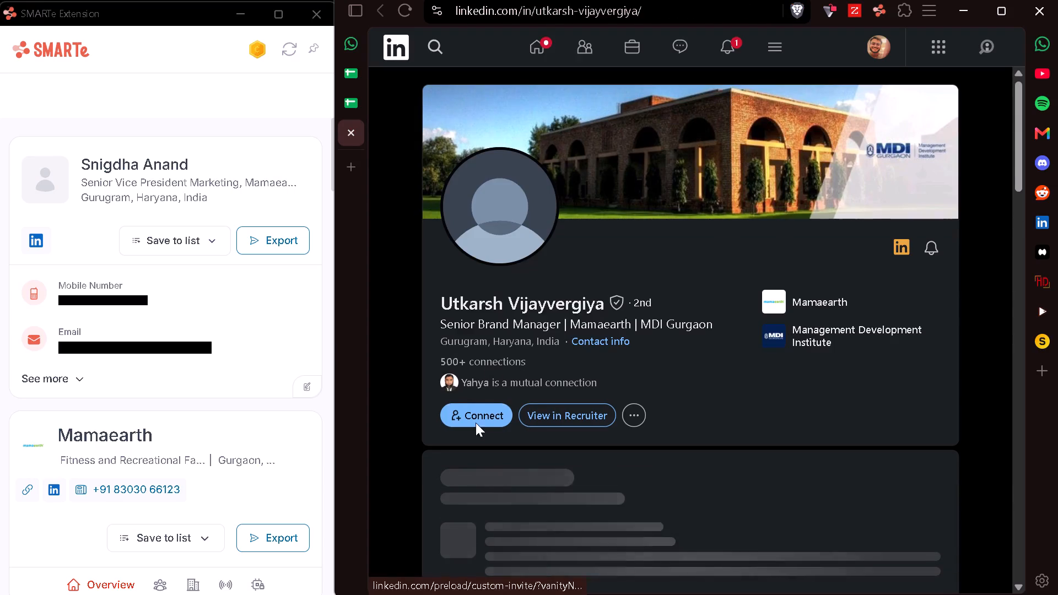
pyautogui.click(476, 423)
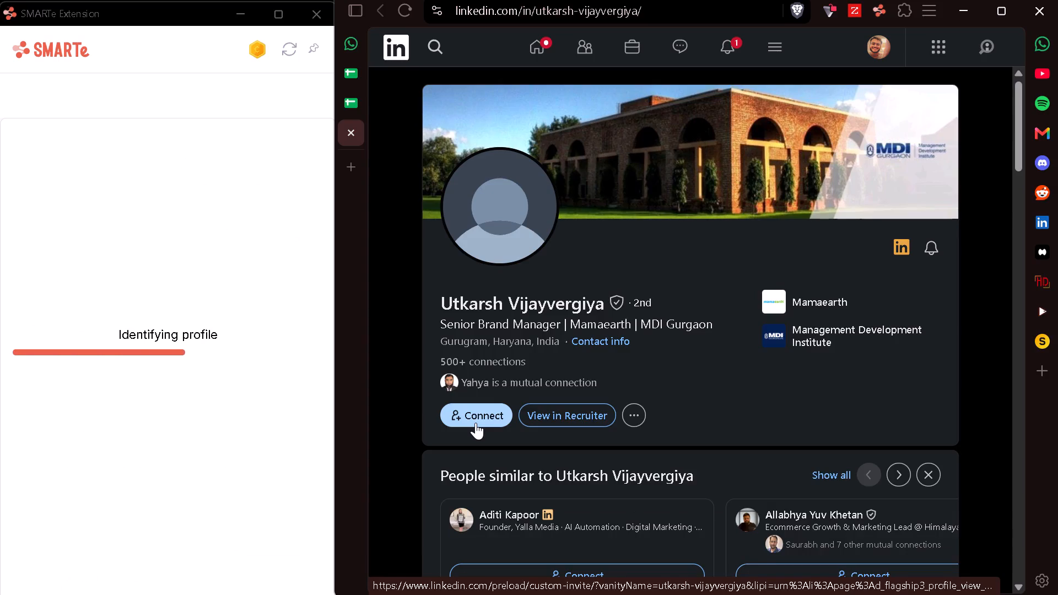
pyautogui.click(834, 224)
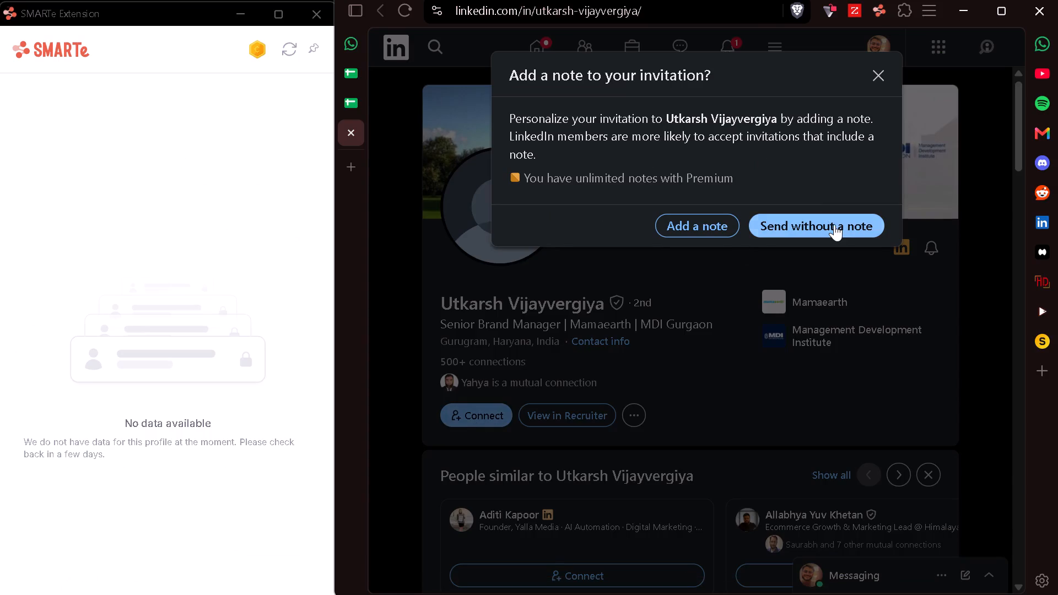
# Copy the Senior Brand Manager's business email from ZoomInfo into I44 and close the LinkedIn profile.
pyautogui.click(849, 10)
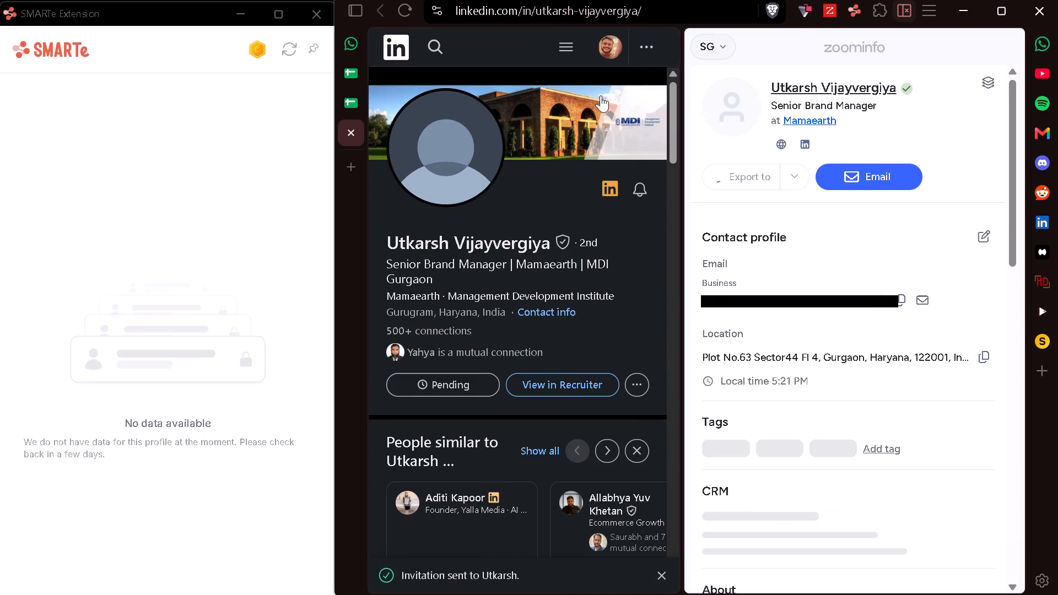
pyautogui.click(896, 297)
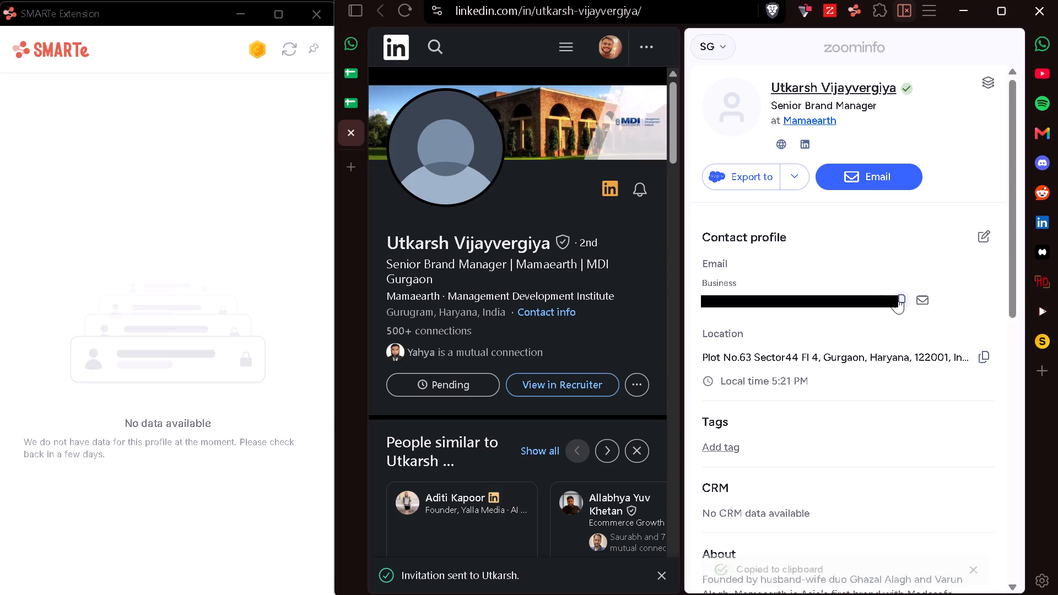
pyautogui.click(352, 134)
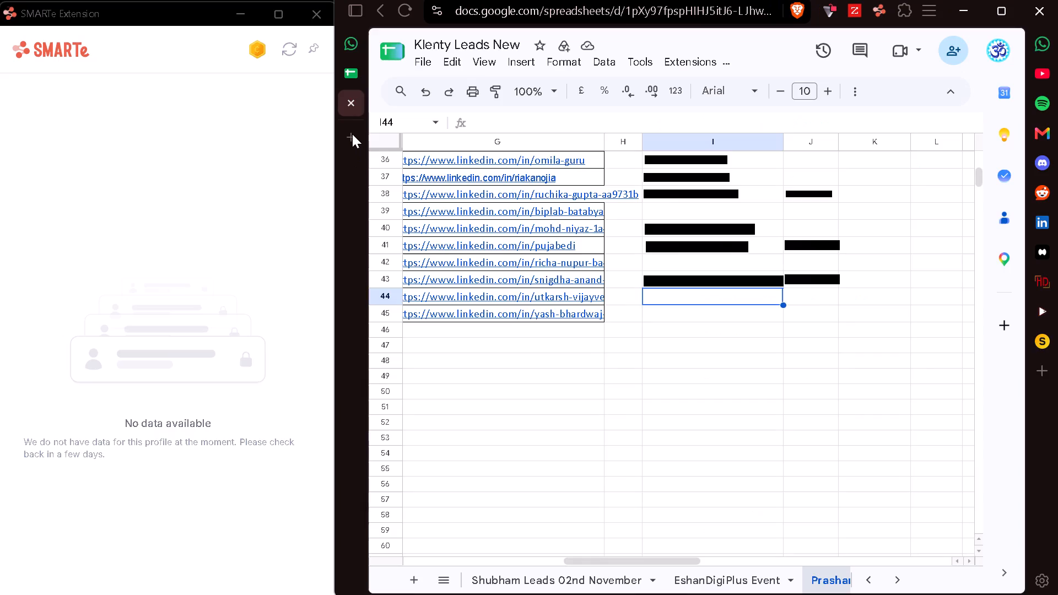
pyautogui.hotkey('ctrl', 'v')
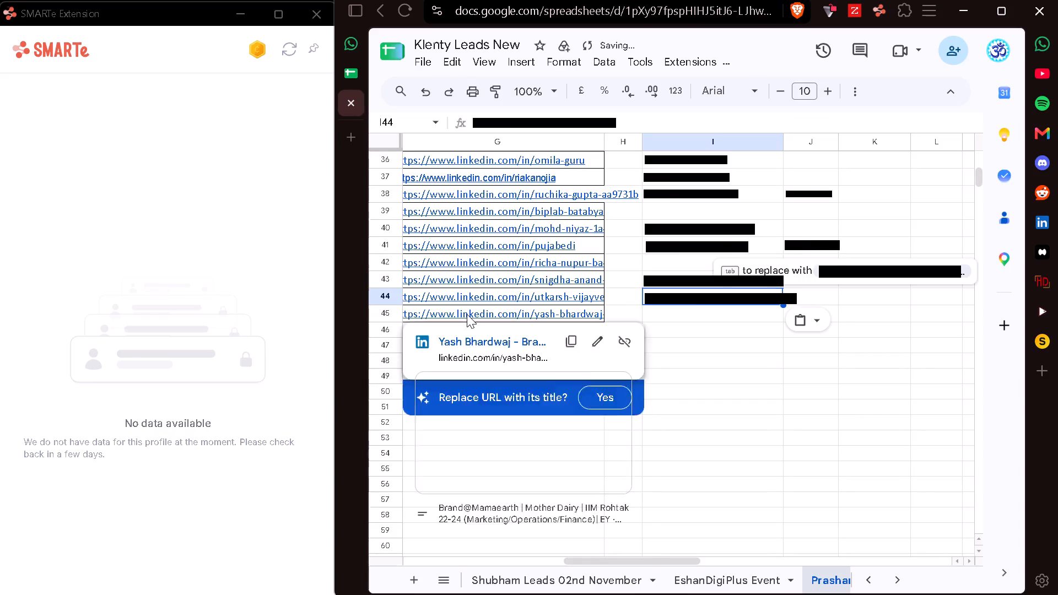
# Open the Brand Manager's LinkedIn profile from row 45 and send a connection invitation without a note.
pyautogui.press('Down')
pyautogui.click(495, 348)
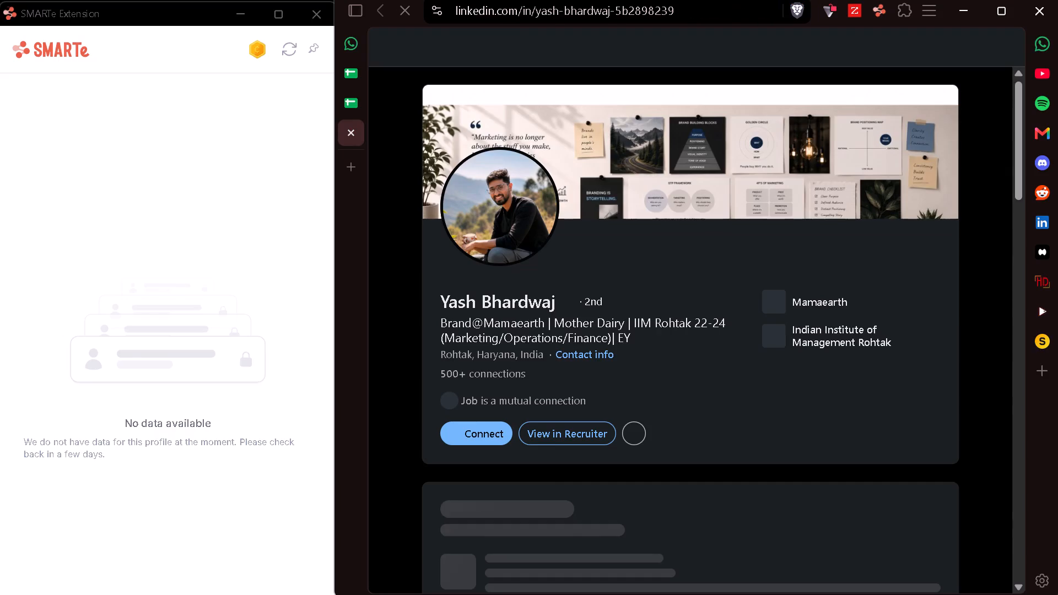
pyautogui.click(478, 435)
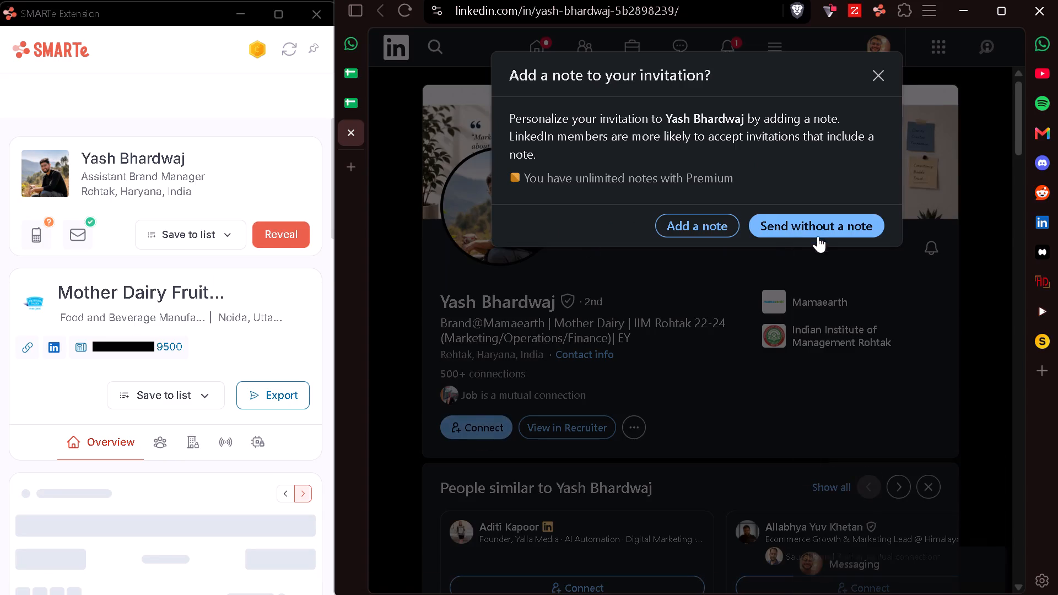
pyautogui.click(817, 220)
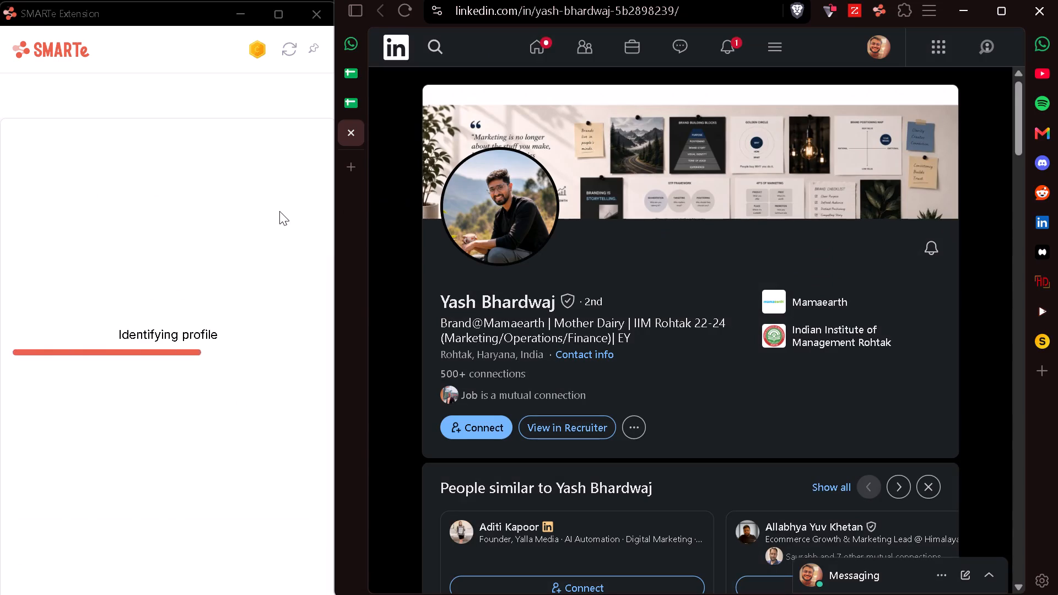
# Reveal the Brand Manager's contact details in SMARTe, check the contact in ZoomInfo, and copy the SMARTe email into I45.
pyautogui.click(282, 231)
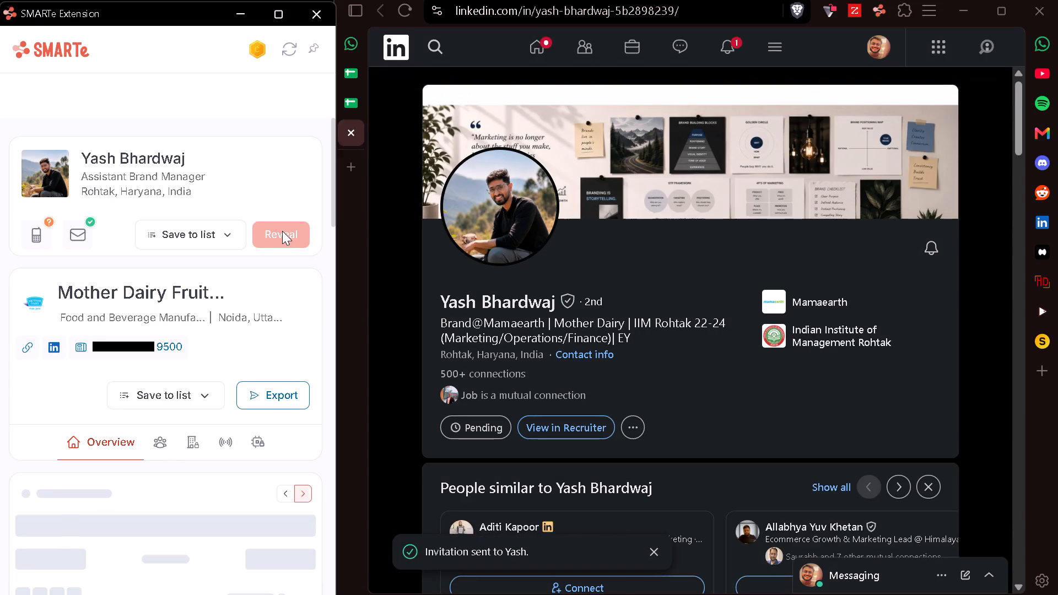
pyautogui.click(282, 231)
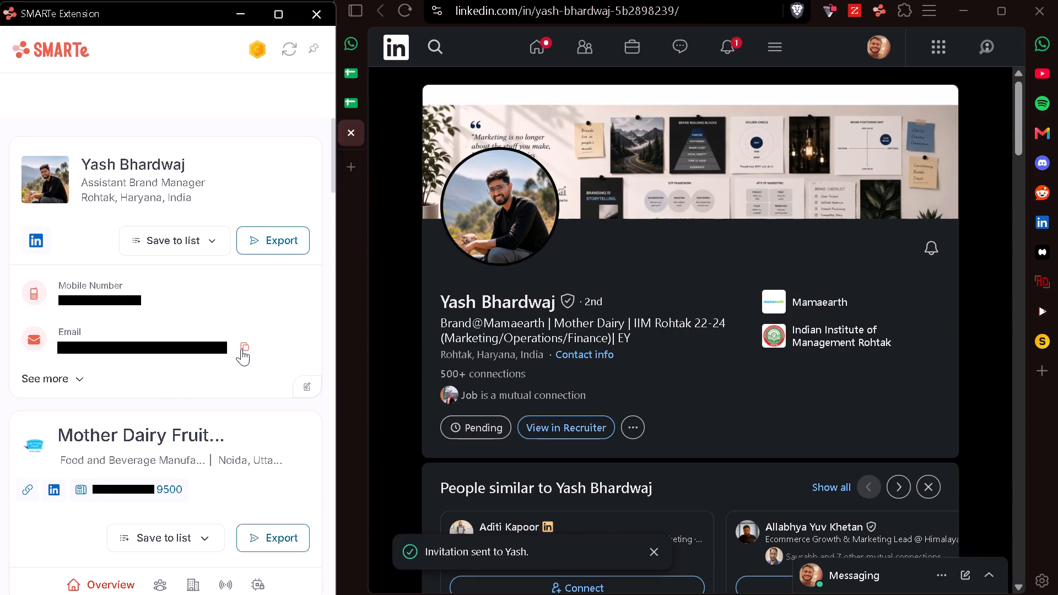
pyautogui.click(241, 349)
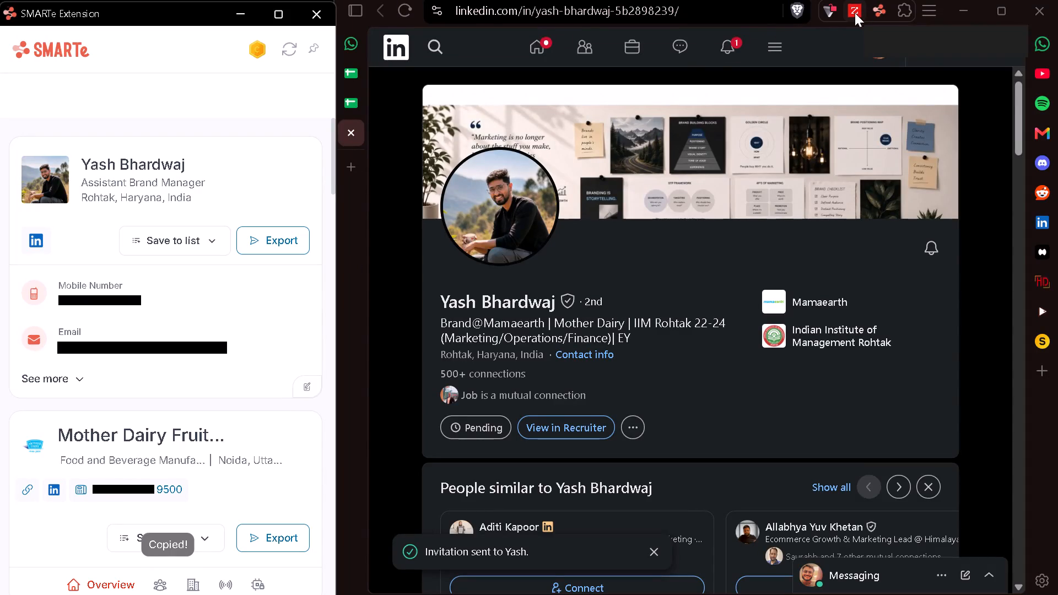
pyautogui.click(894, 13)
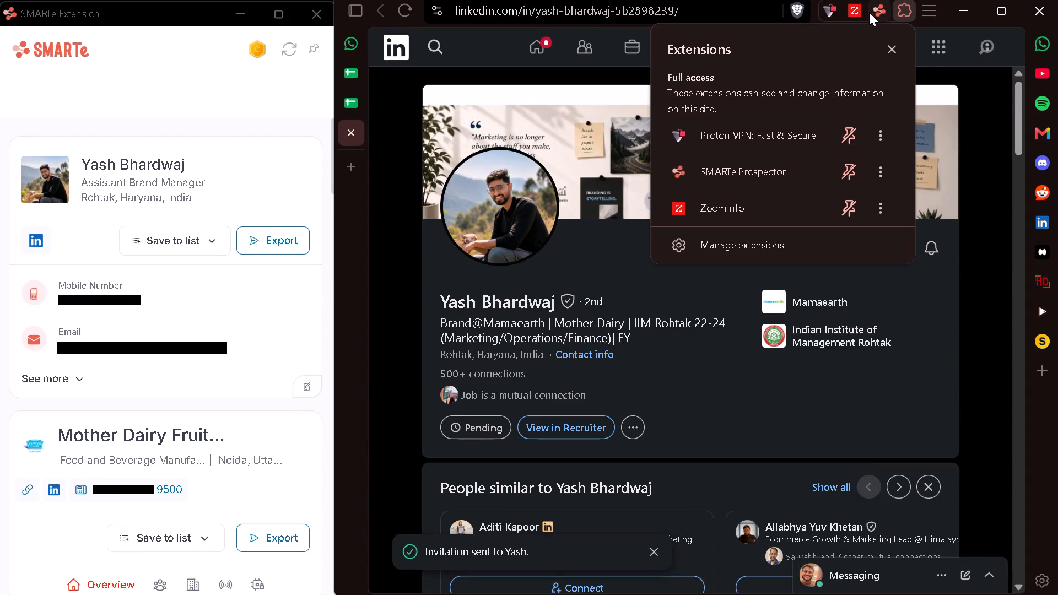
pyautogui.click(857, 10)
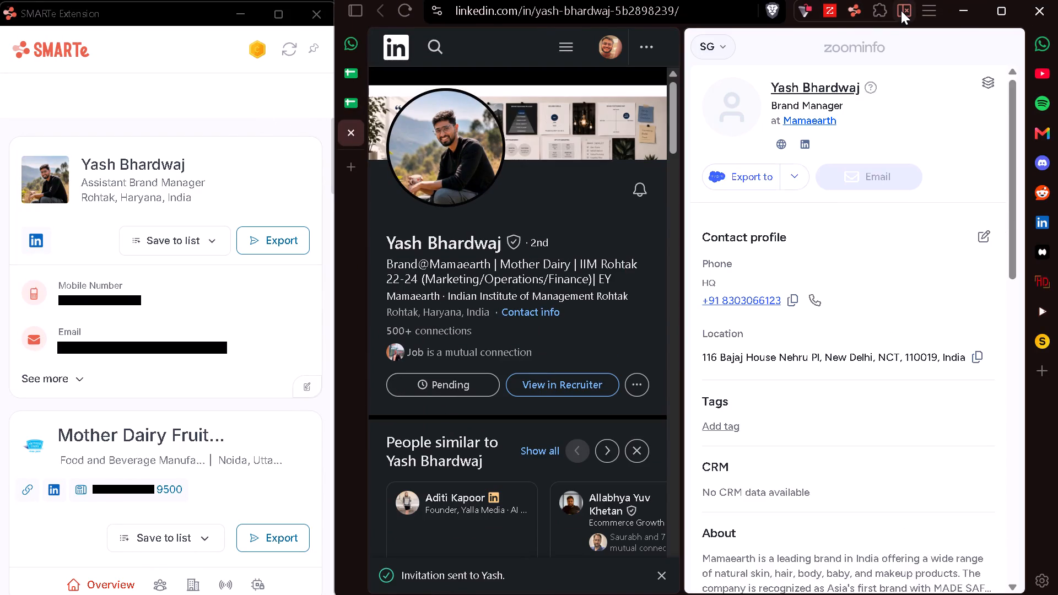
pyautogui.click(901, 10)
pyautogui.click(357, 110)
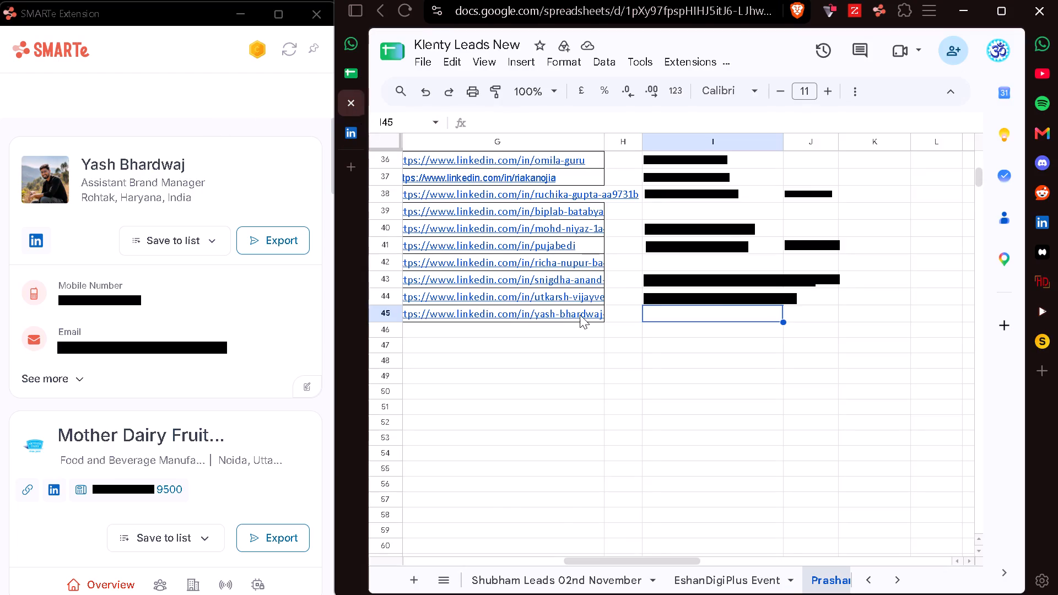
pyautogui.hotkey('ctrl', 'v')
# Copy the Brand Manager's mobile number from SMARTe into J45 and close the SMARTe window.
pyautogui.press('Right')
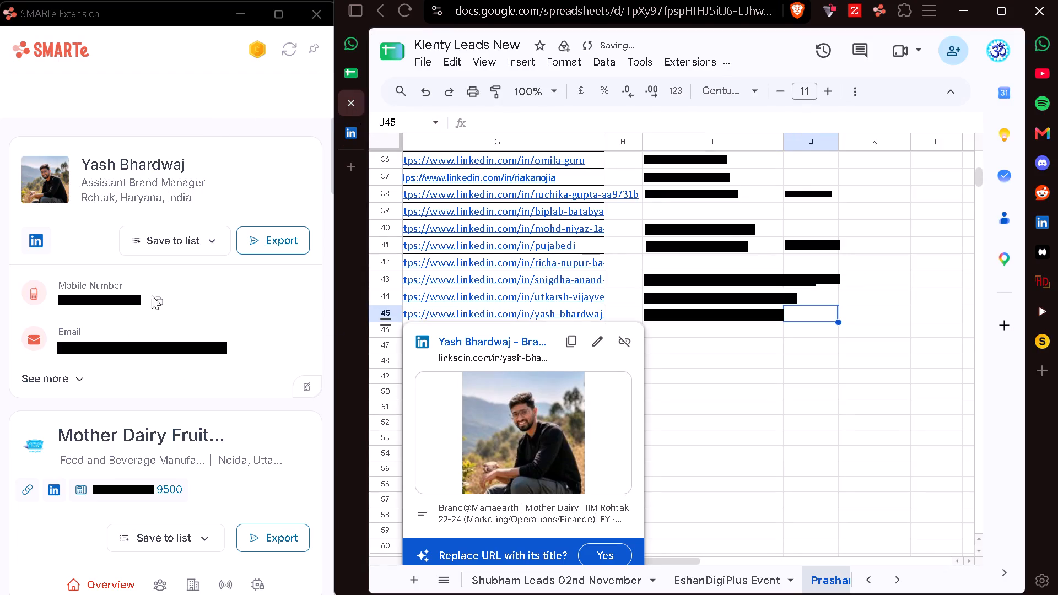
pyautogui.click(155, 297)
pyautogui.click(316, 16)
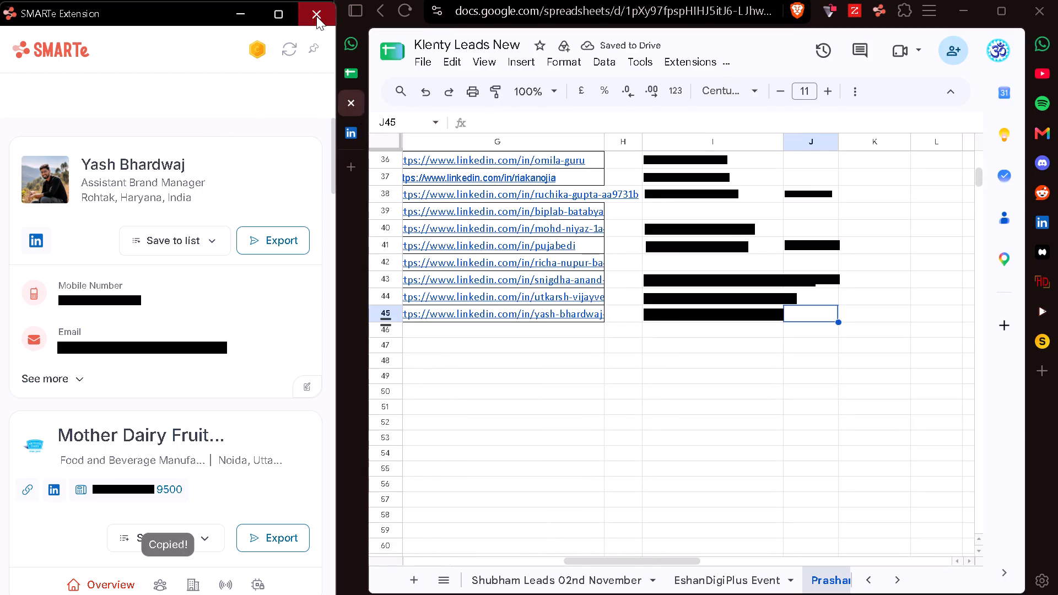
pyautogui.doubleClick(12, 137)
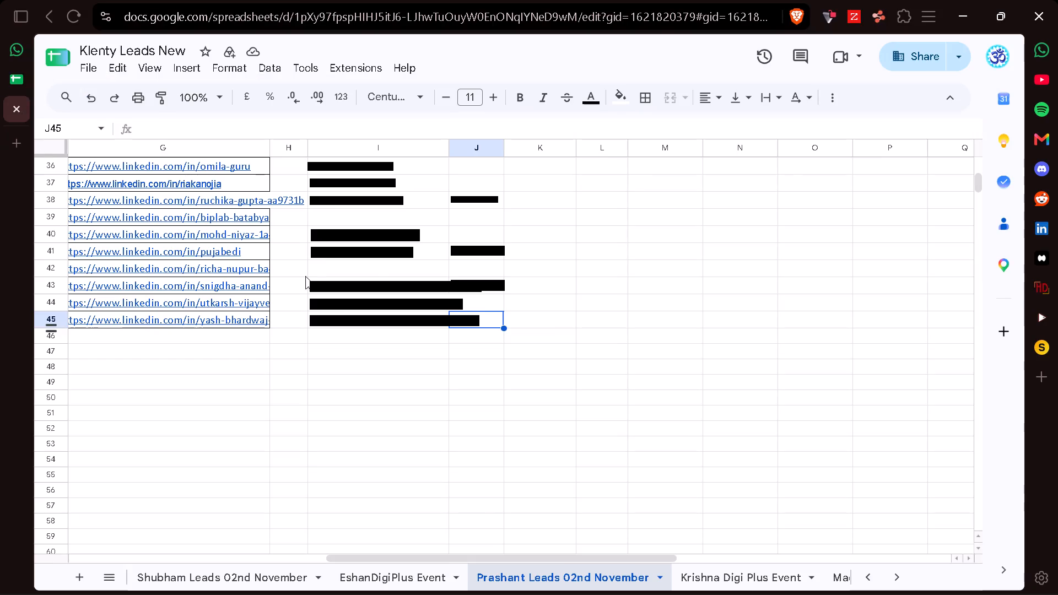
pyautogui.hotkey('ctrl', 'v')
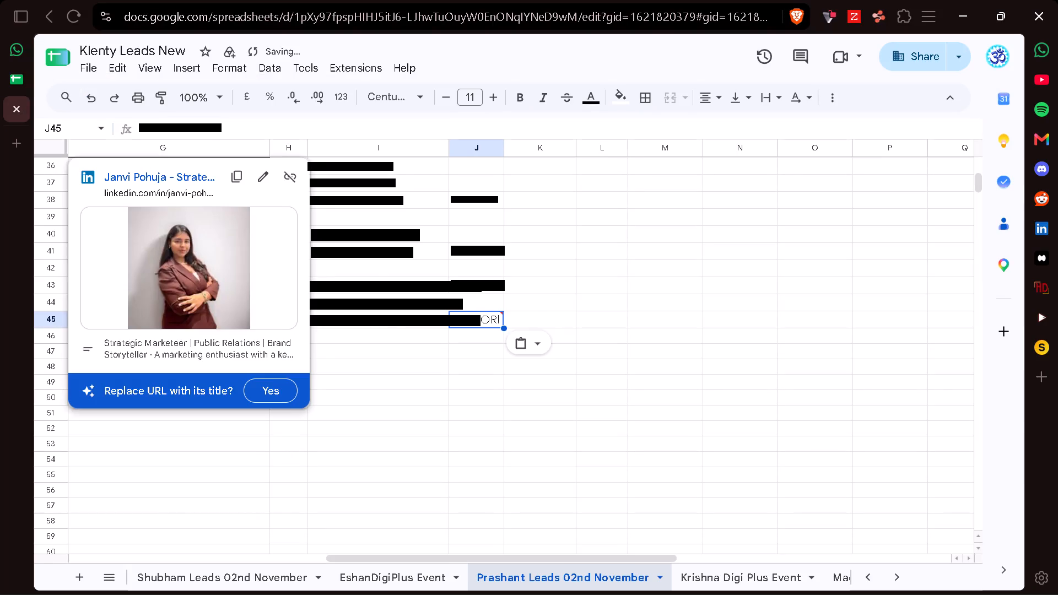
# Clean up the mobile number in J45 by removing its leading characters.
pyautogui.click(199, 127)
pyautogui.press('BackSpace')
pyautogui.press('Left')
pyautogui.press('space')
pyautogui.press('Left')
pyautogui.press('Left')
pyautogui.press('Left')
pyautogui.press('BackSpace')
pyautogui.press('Left')
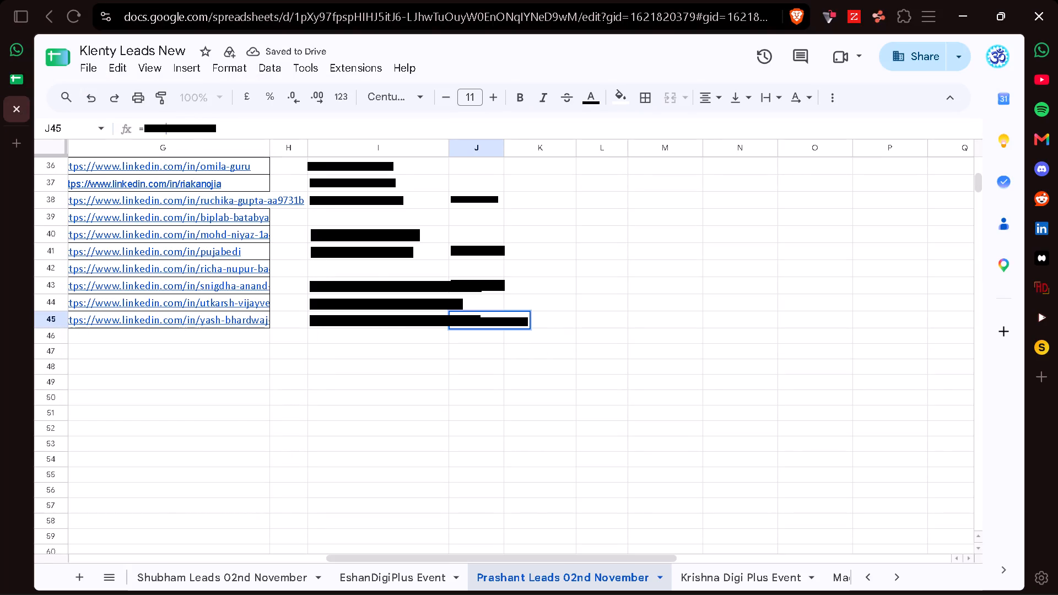
pyautogui.press('Left')
pyautogui.press('Left')
pyautogui.press('BackSpace')
pyautogui.press('BackSpace')
pyautogui.press('BackSpace')
pyautogui.press('BackSpace')
pyautogui.press('BackSpace')
pyautogui.press('BackSpace')
pyautogui.press('BackSpace')
pyautogui.press('BackSpace')
pyautogui.press('BackSpace')
pyautogui.press('BackSpace')
pyautogui.press('BackSpace')
pyautogui.press('BackSpace')
pyautogui.press('BackSpace')
pyautogui.press('BackSpace')
pyautogui.press('BackSpace')
pyautogui.click(237, 345)
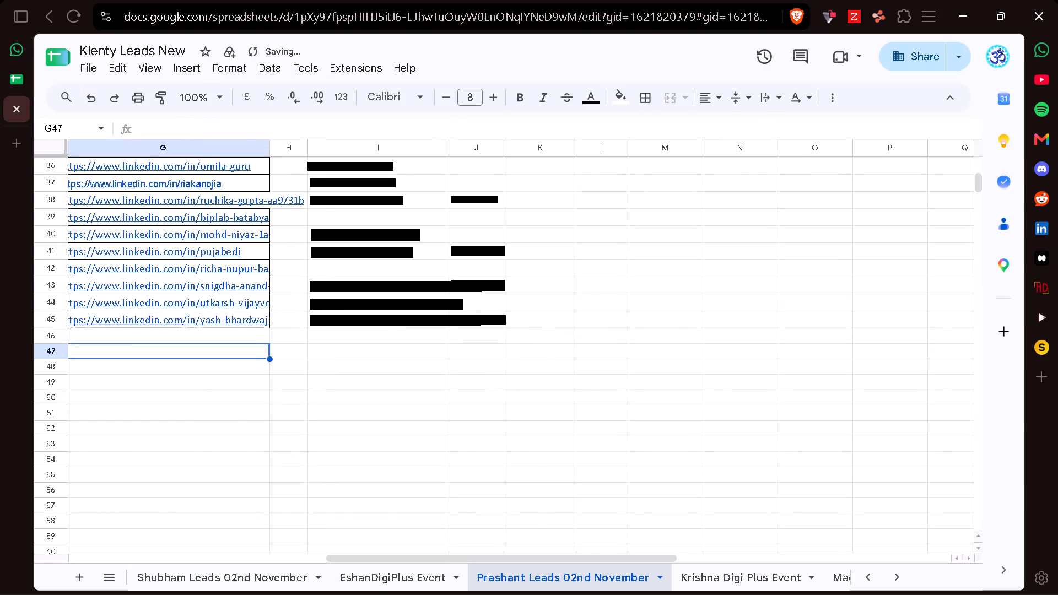
# Switch to the AR Master Sheet and enter Nov 2 in I59 on the Mamaearth row.
pyautogui.hscroll(6, 237, 345)
pyautogui.click(118, 338)
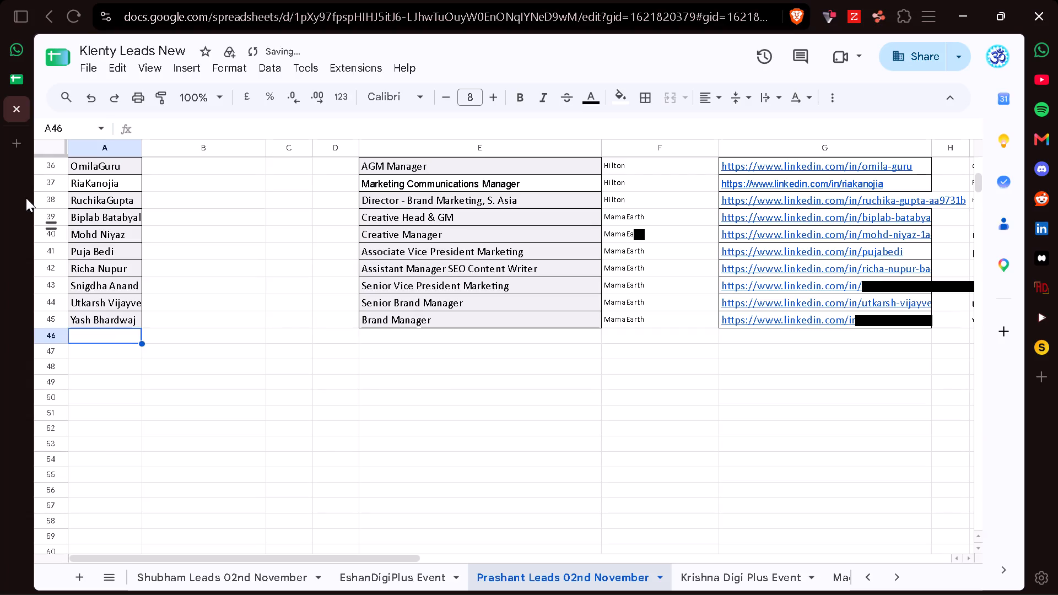
pyautogui.click(10, 86)
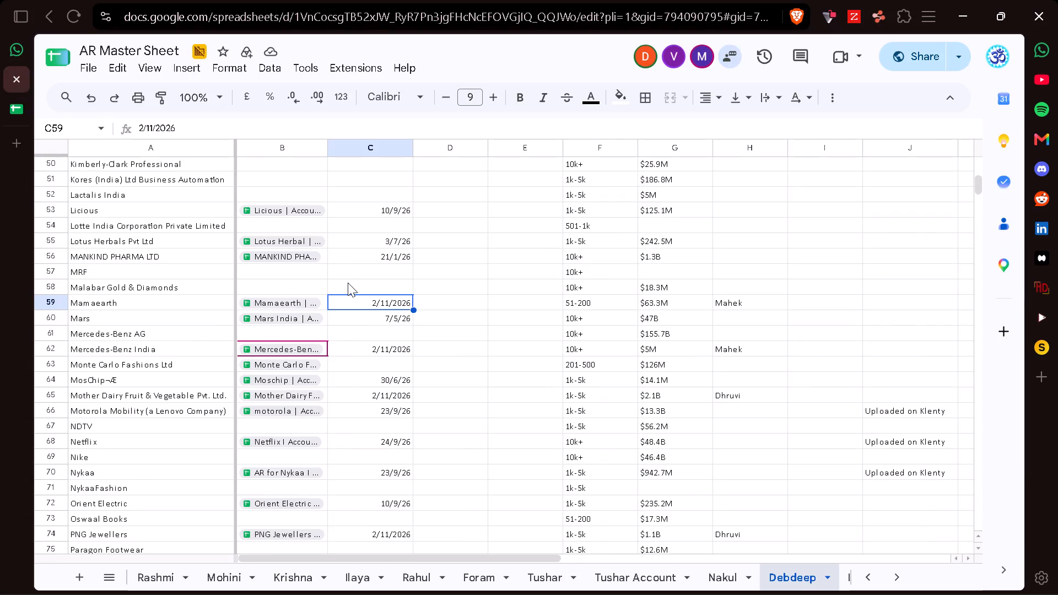
pyautogui.hscroll(-5, 448, 306)
pyautogui.hscroll(4, 448, 306)
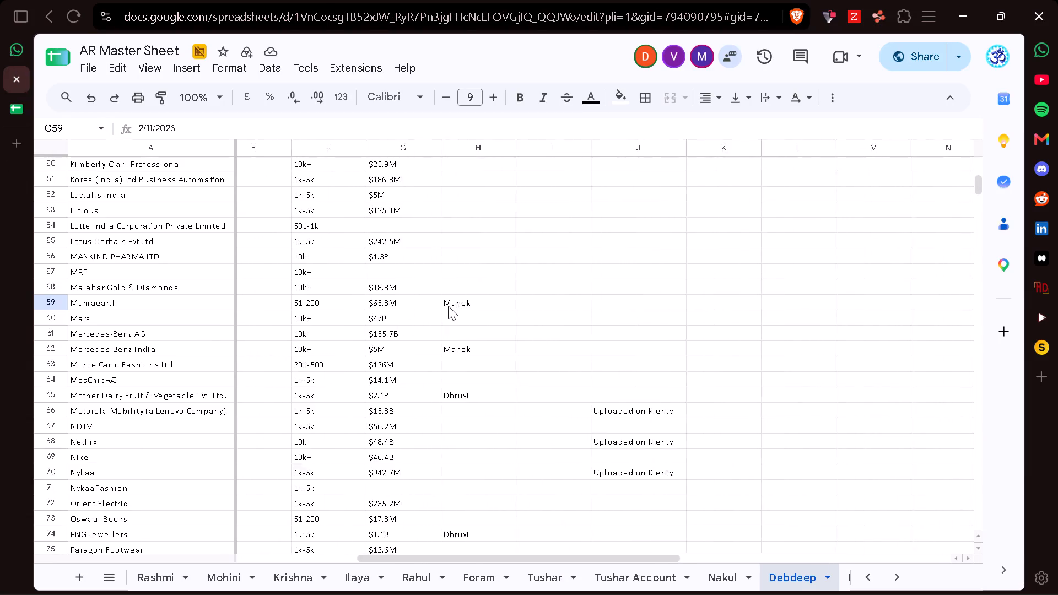
pyautogui.hscroll(1, 448, 306)
pyautogui.click(585, 304)
pyautogui.write('Nov 2')
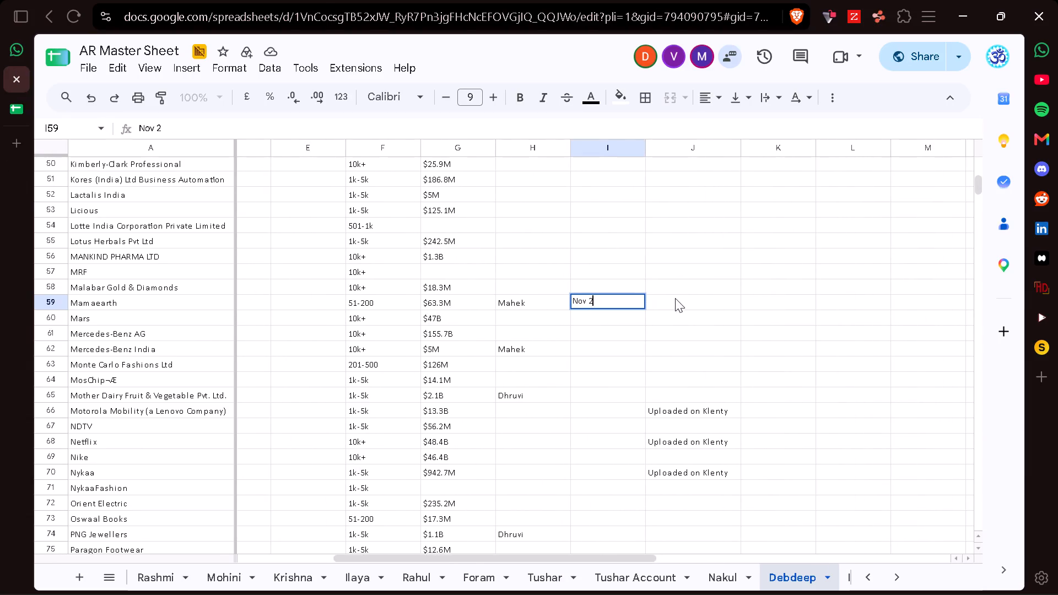
# Copy the "Uploaded on Klenty" status from the Motorola Mobility row into J59 for Mamaearth.
pyautogui.click(675, 298)
pyautogui.press('Down')
pyautogui.press('Down')
pyautogui.press('Down')
pyautogui.press('Down')
pyautogui.press('Down')
pyautogui.press('Down')
pyautogui.press('Down')
pyautogui.press('Down')
pyautogui.press('Up')
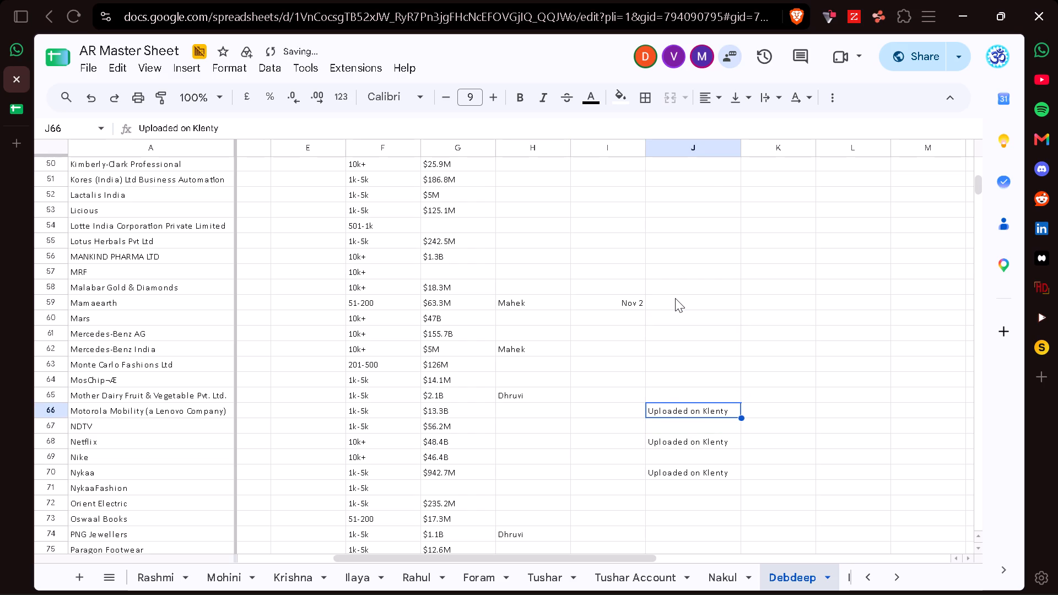
pyautogui.hotkey('ctrl', 'c')
pyautogui.click(674, 298)
pyautogui.hotkey('ctrl', 'v')
# Open the Mercedes-Benz India account research file linked in the AR Master Sheet and show its Contact Map.
pyautogui.scroll(2, 674, 298)
pyautogui.scroll(-2, 612, 376)
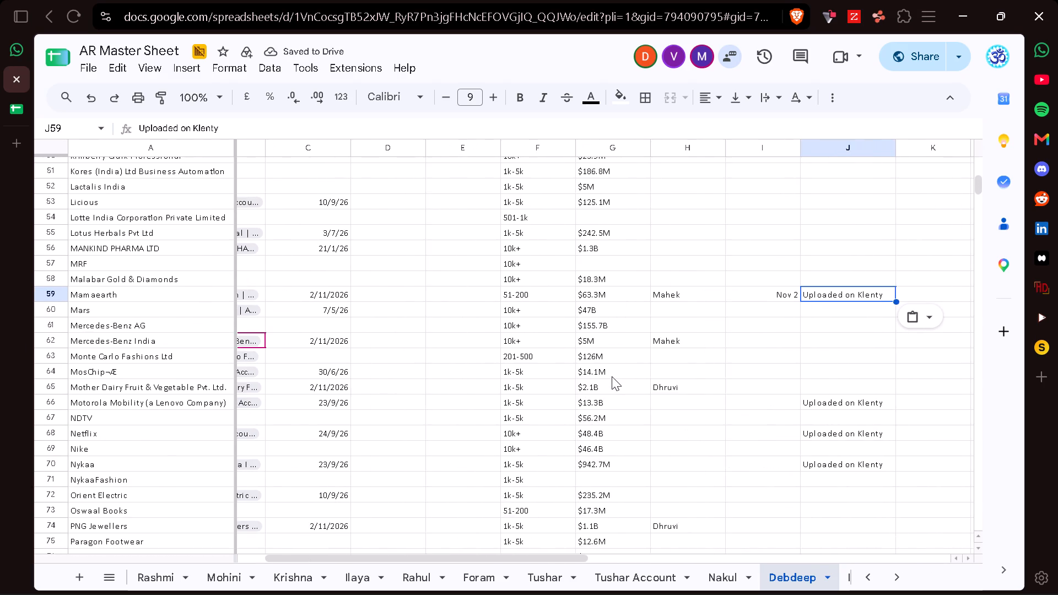
pyautogui.hscroll(2, 612, 376)
pyautogui.click(374, 345)
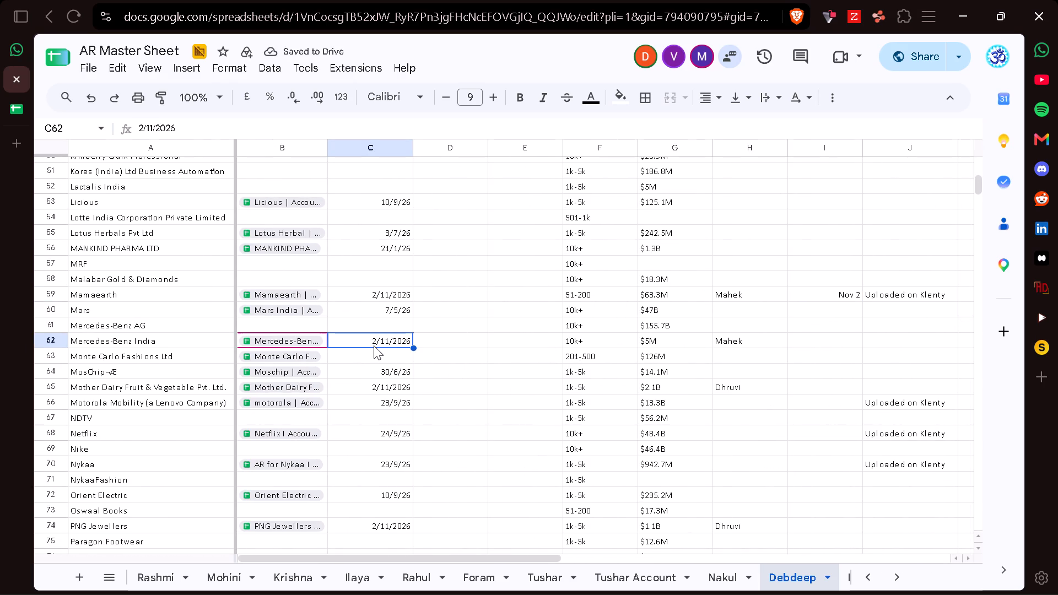
pyautogui.scroll(-2, 374, 345)
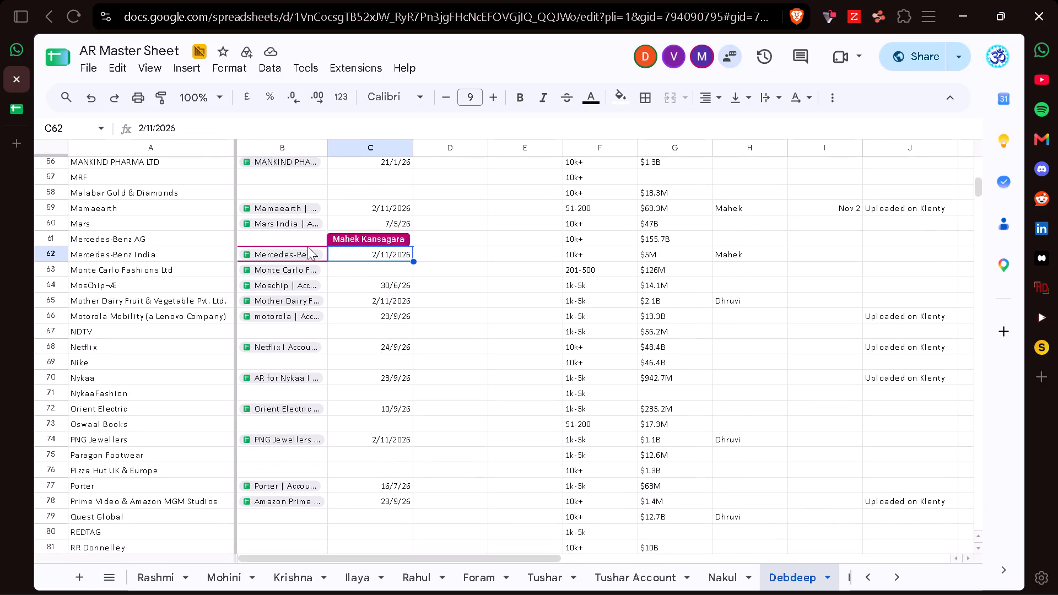
pyautogui.click(316, 281)
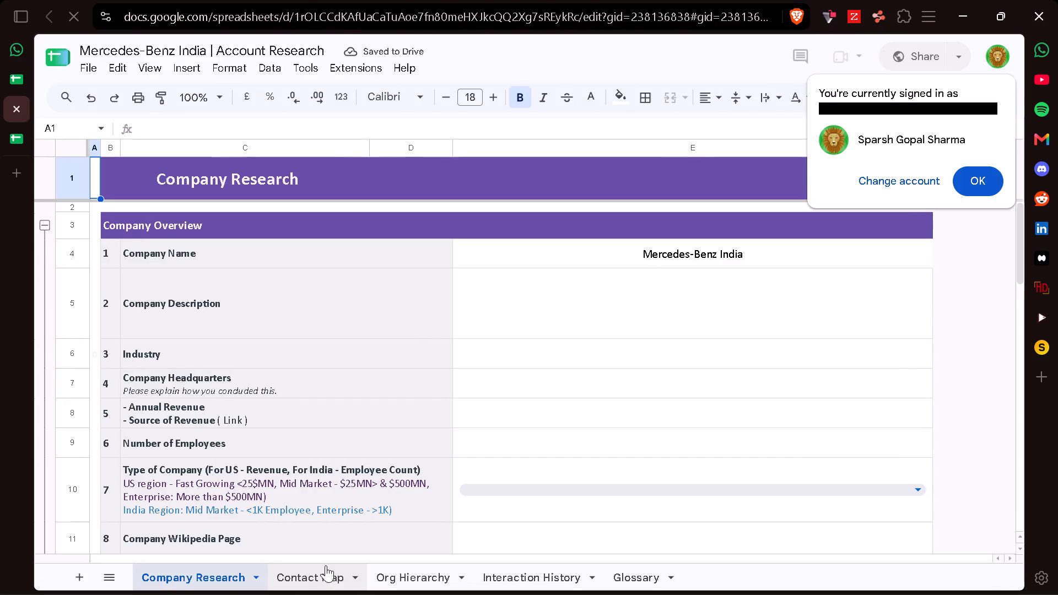
pyautogui.click(333, 570)
# Examine the Mercedes-Benz India Contact Map's contacts and columns, dismissing the signed-in account notice.
pyautogui.scroll(-1, 587, 343)
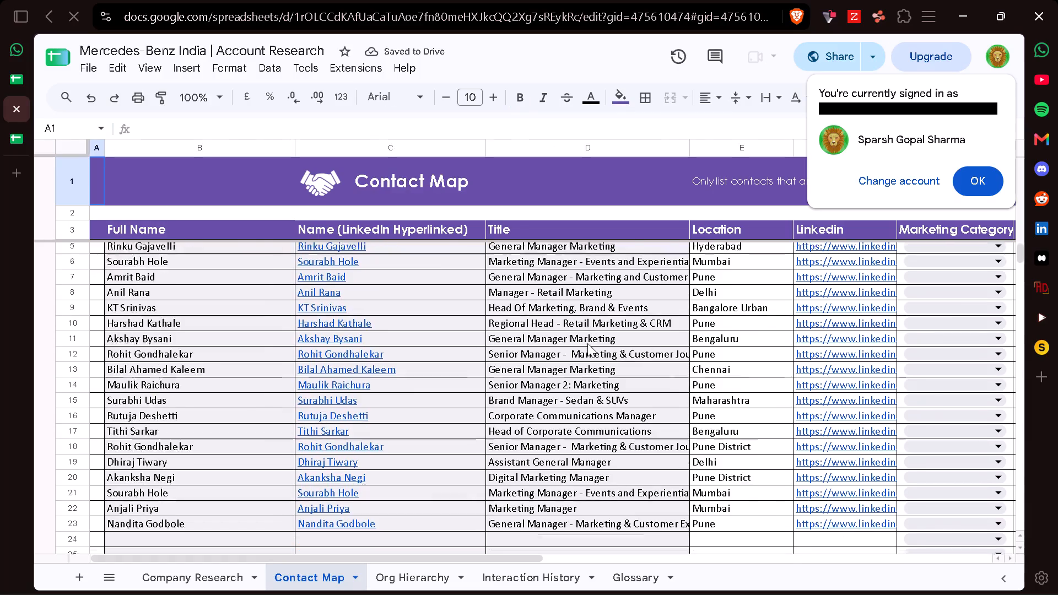
pyautogui.scroll(-1, 587, 343)
pyautogui.scroll(1, 587, 343)
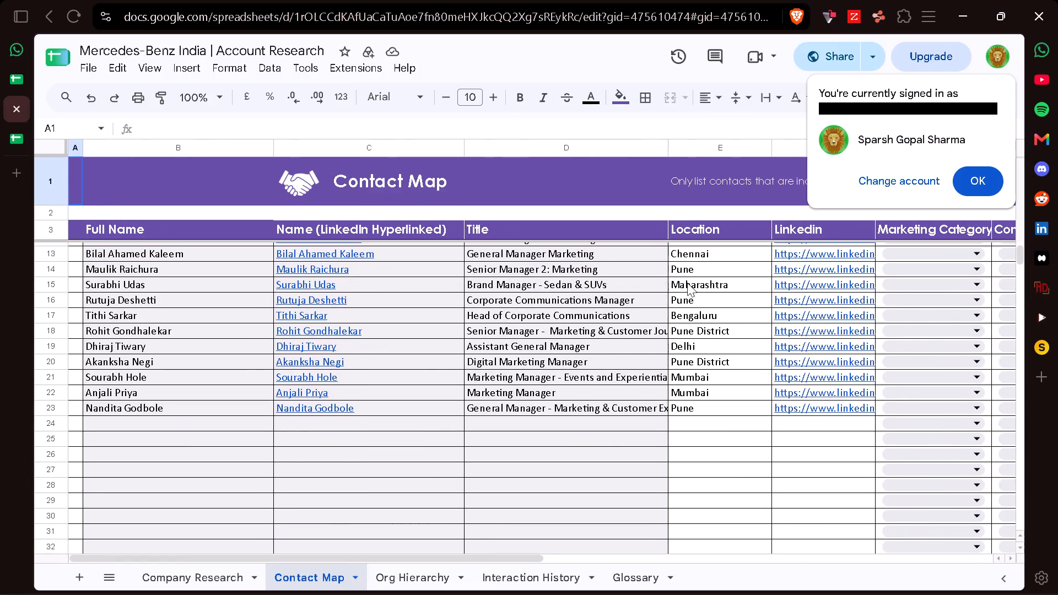
pyautogui.click(964, 192)
pyautogui.scroll(4, 790, 272)
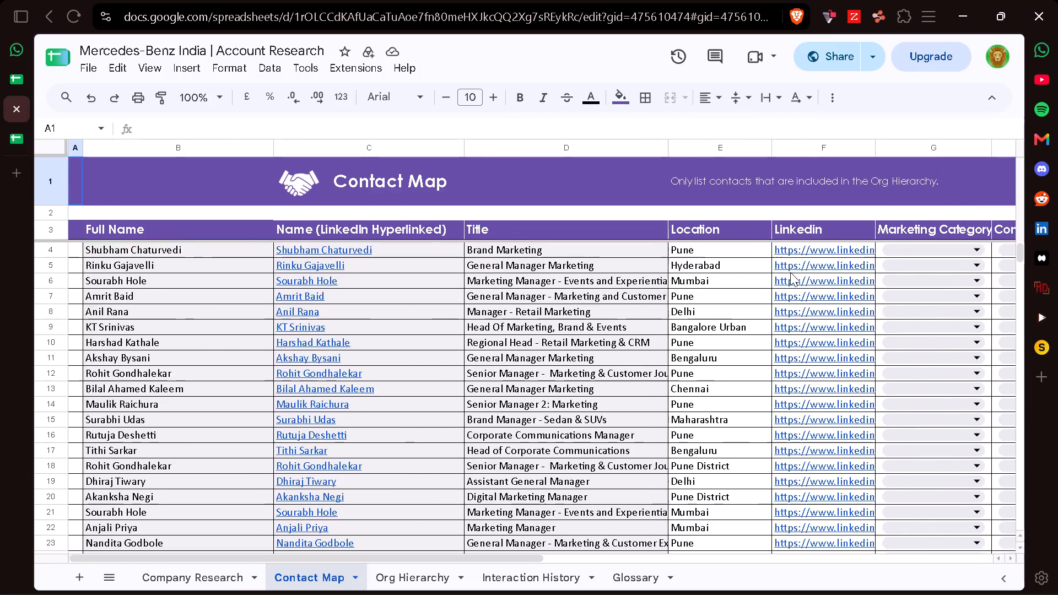
pyautogui.hscroll(-7, 790, 272)
pyautogui.hscroll(4, 790, 272)
pyautogui.hscroll(-6, 790, 272)
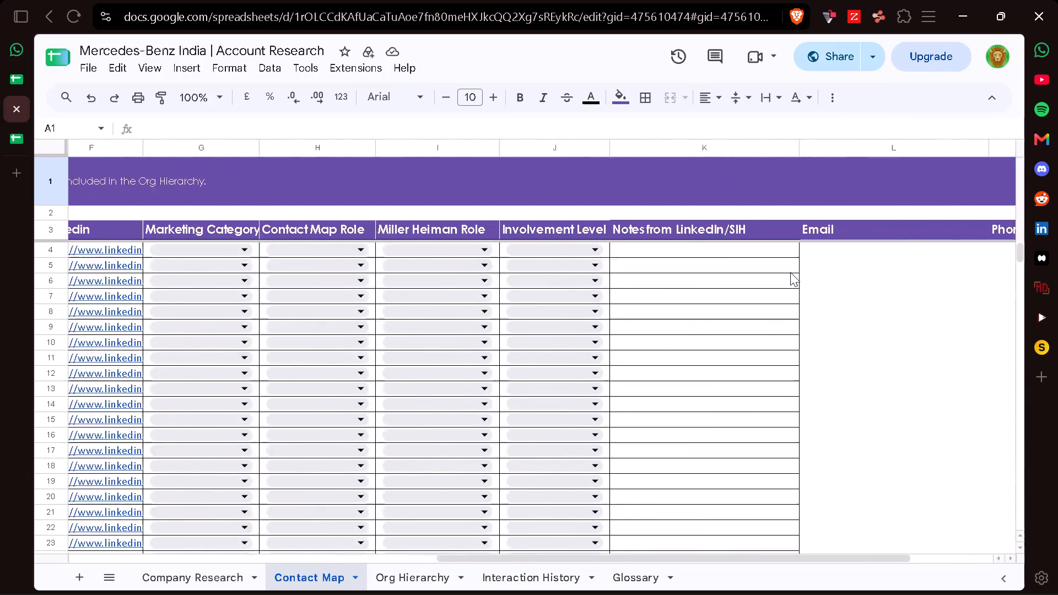
# Review the contacts' names, titles and locations in the Mercedes-Benz India Contact Map.
pyautogui.hscroll(2, 790, 272)
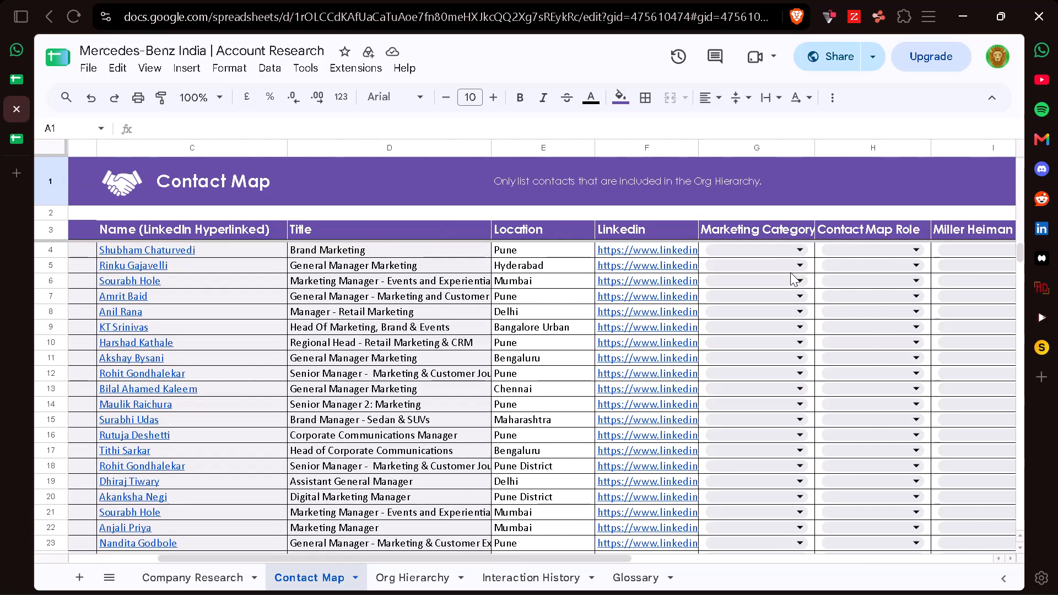
pyautogui.scroll(-1, 477, 312)
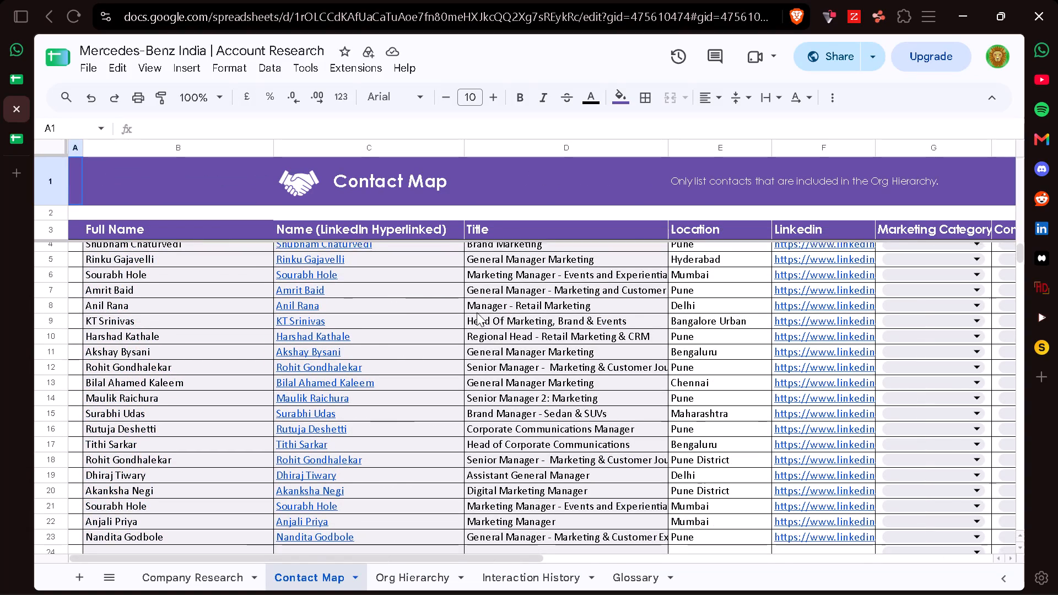
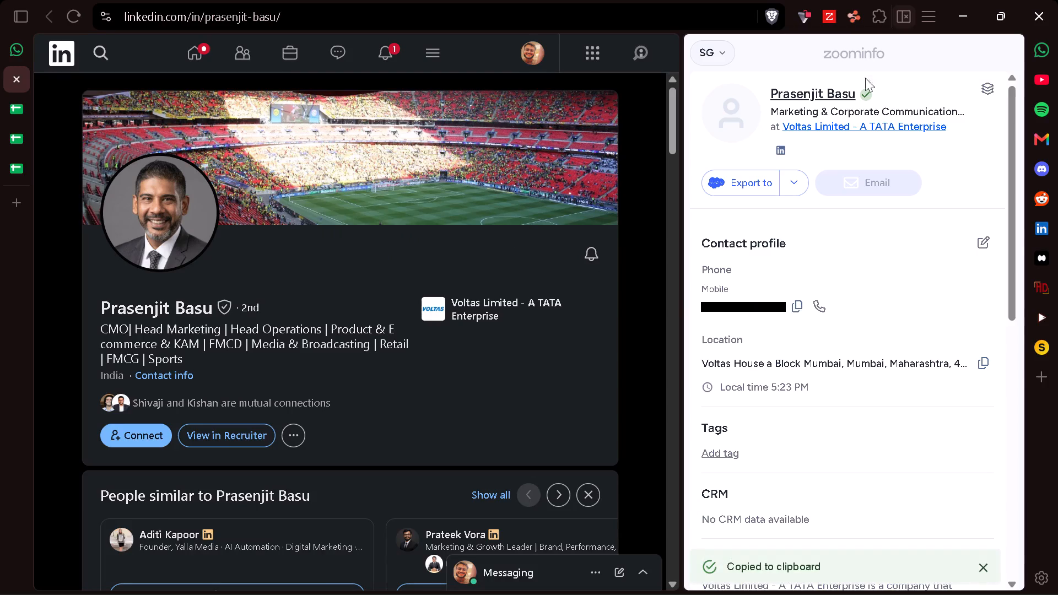
# Close the ZoomInfo contact details beside the Voltas marketing head's LinkedIn profile.
pyautogui.click(899, 13)
pyautogui.click(883, 17)
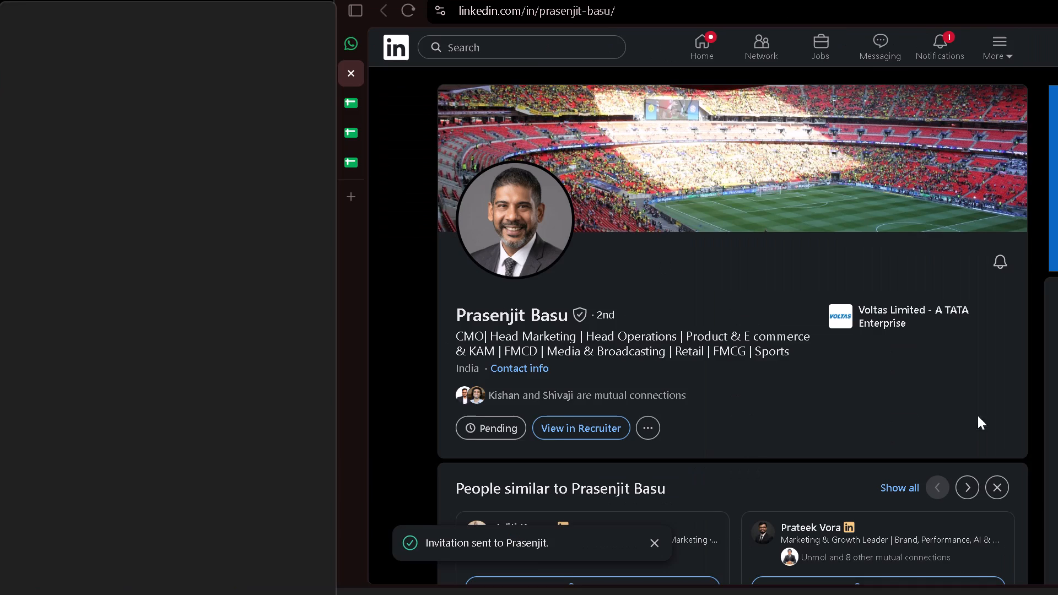
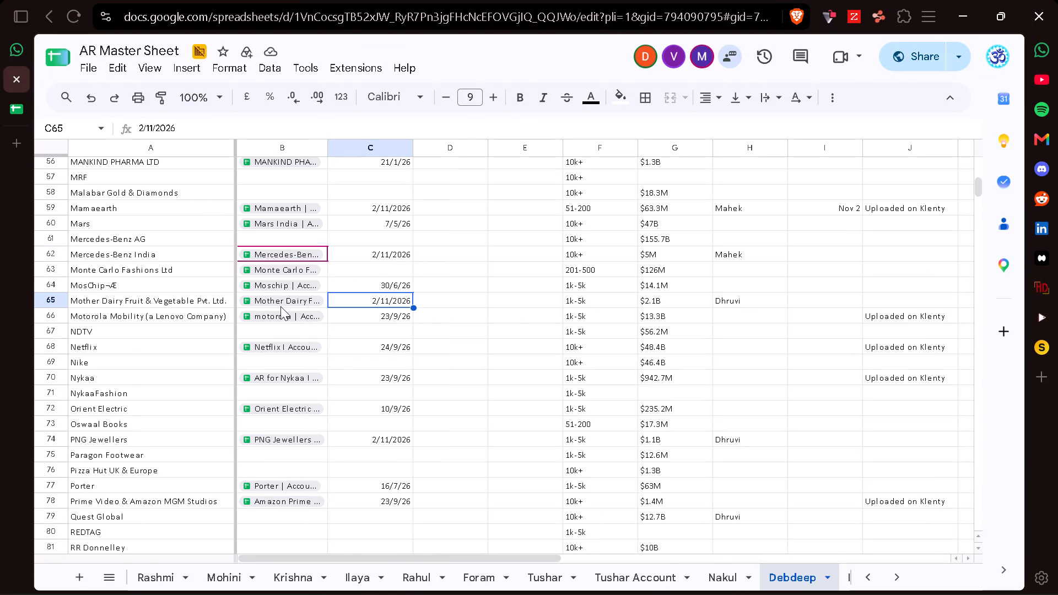
# Open the Mother Dairy Fruit & Vegetable account research file linked in the AR Master Sheet and show its Contact Map.
pyautogui.click(309, 327)
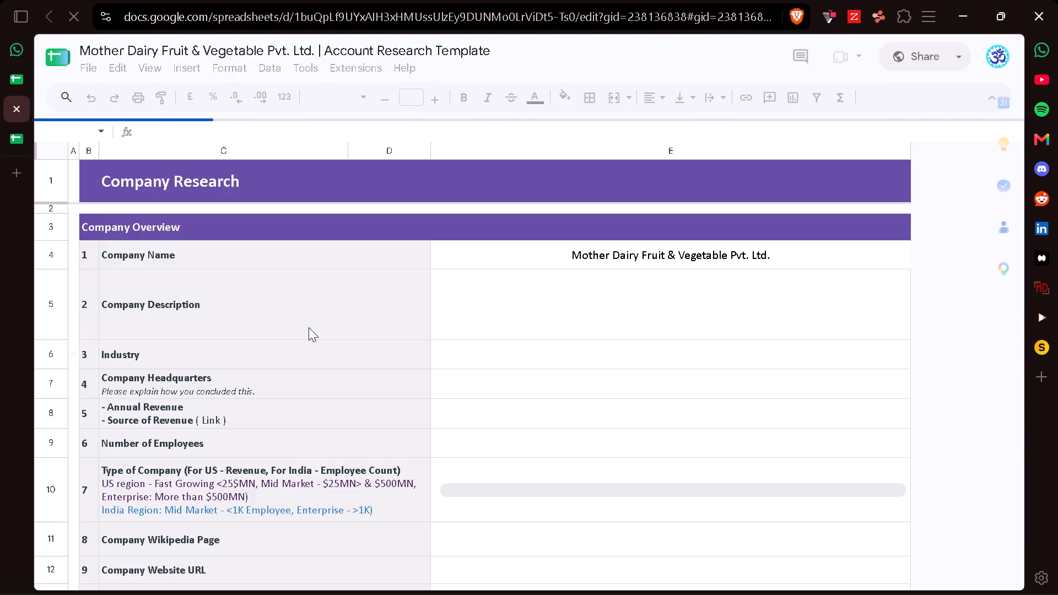
pyautogui.click(308, 580)
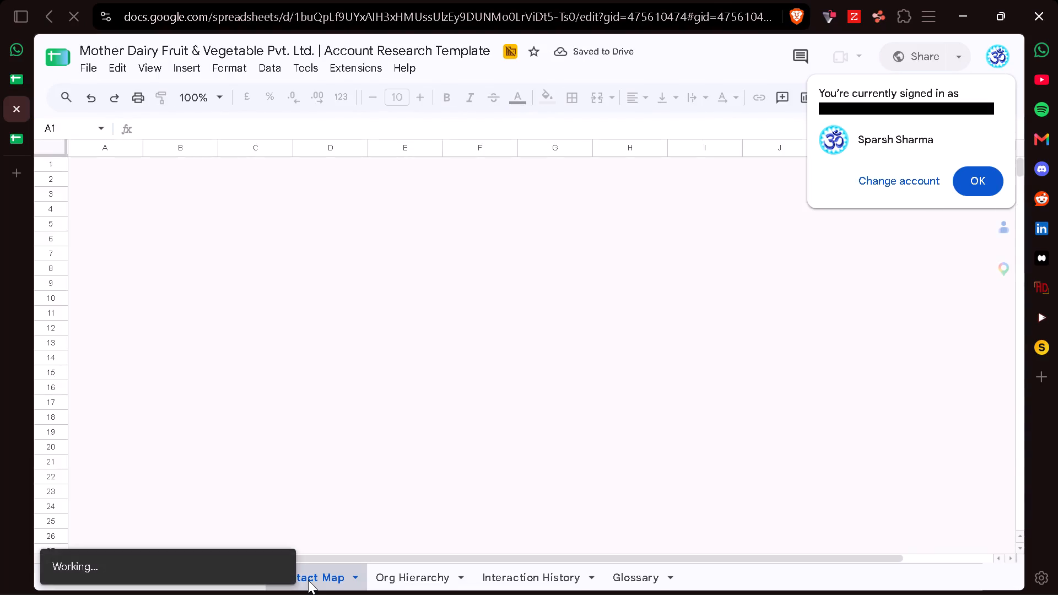
# Examine the Mother Dairy Contact Map's contacts and its Email and Phone columns, dismissing the signed-in account notice.
pyautogui.scroll(-2, 628, 313)
pyautogui.scroll(4, 628, 313)
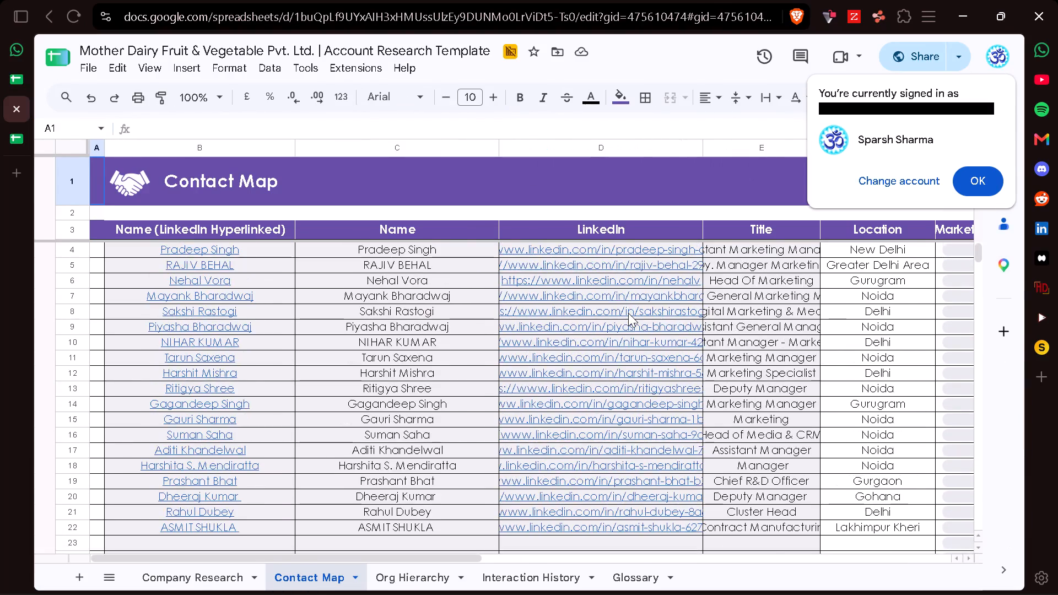
pyautogui.hscroll(-8, 628, 313)
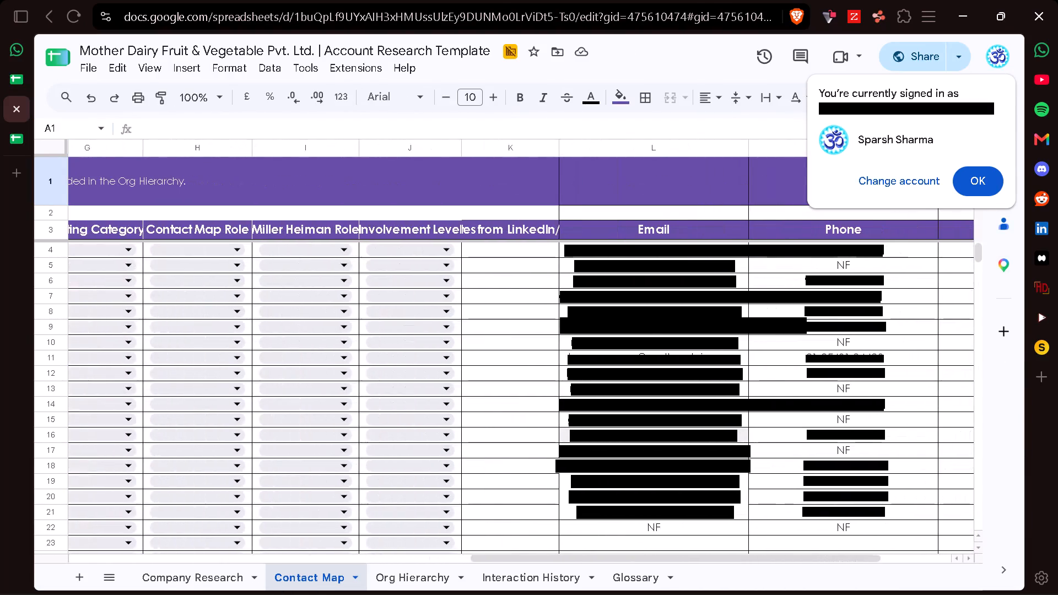
pyautogui.scroll(-1, 628, 313)
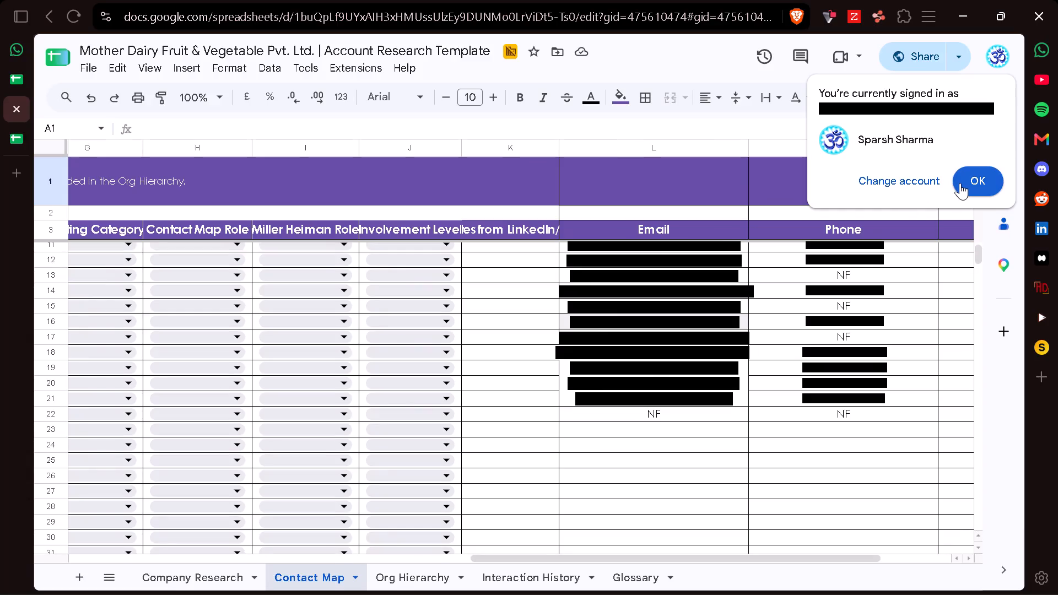
pyautogui.click(960, 183)
pyautogui.scroll(3, 828, 287)
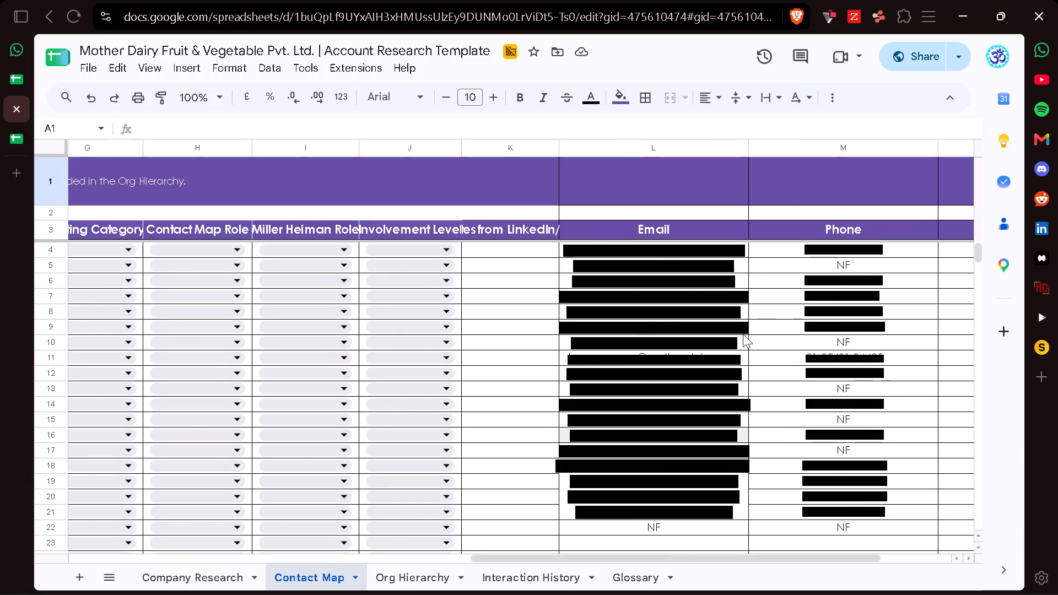
# Fit the Title column's width to its contents in the Mother Dairy Contact Map.
pyautogui.hscroll(6, 743, 334)
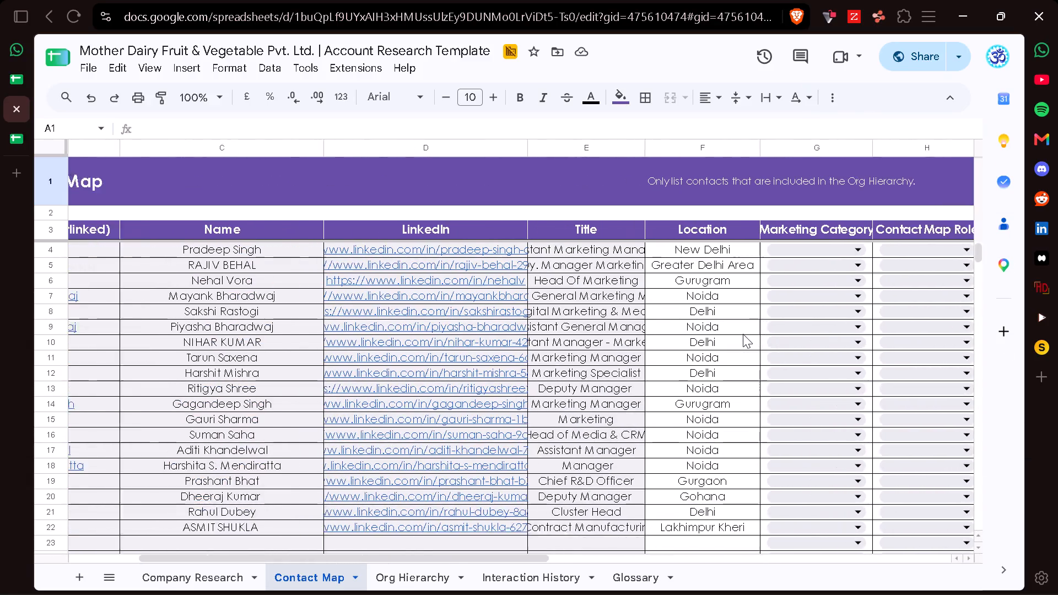
pyautogui.scroll(-1, 743, 334)
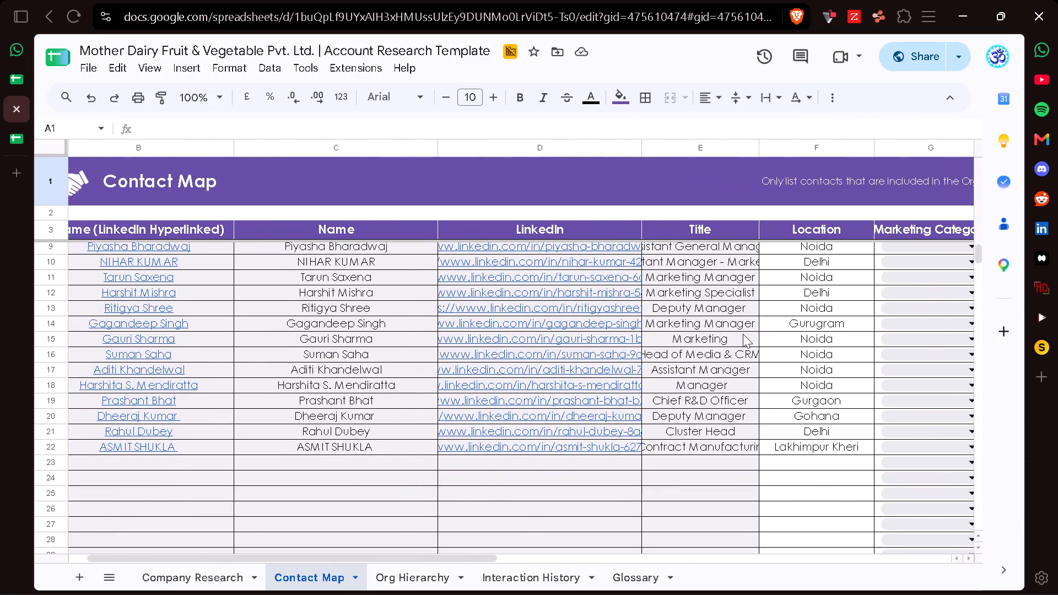
pyautogui.scroll(2, 743, 334)
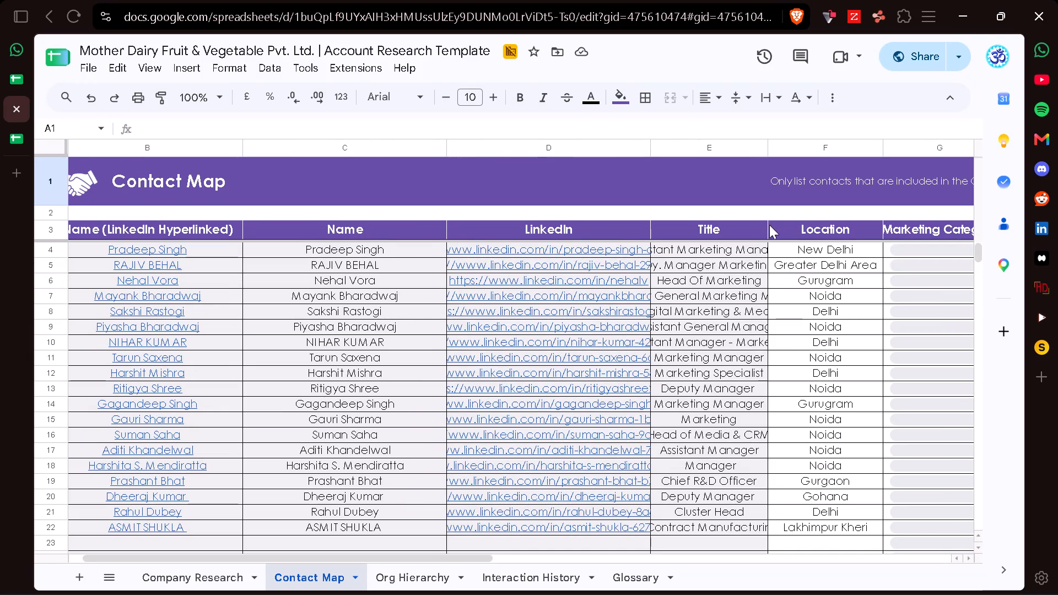
pyautogui.doubleClick(768, 148)
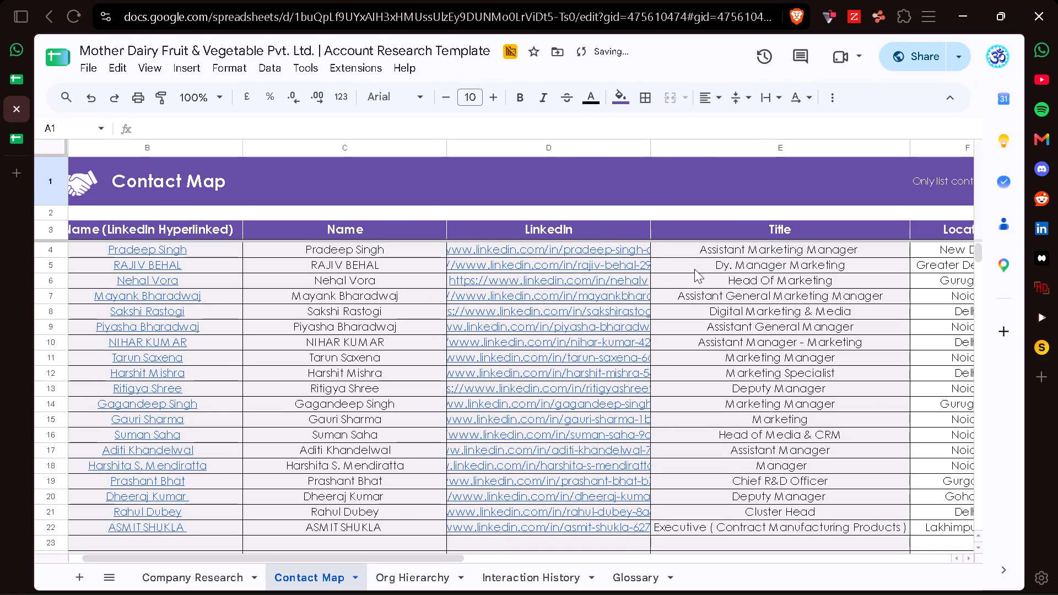
# Delete rows 15–22 from the Mother Dairy Contact Map, from the "Marketing" contact through the last listed contact.
pyautogui.hscroll(1, 704, 375)
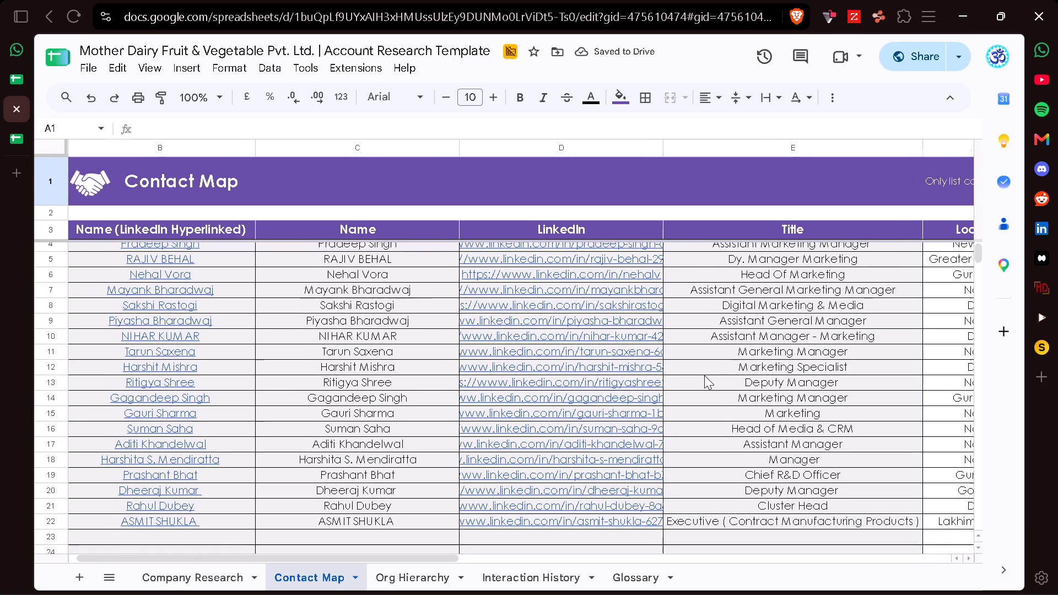
pyautogui.hscroll(1, 704, 375)
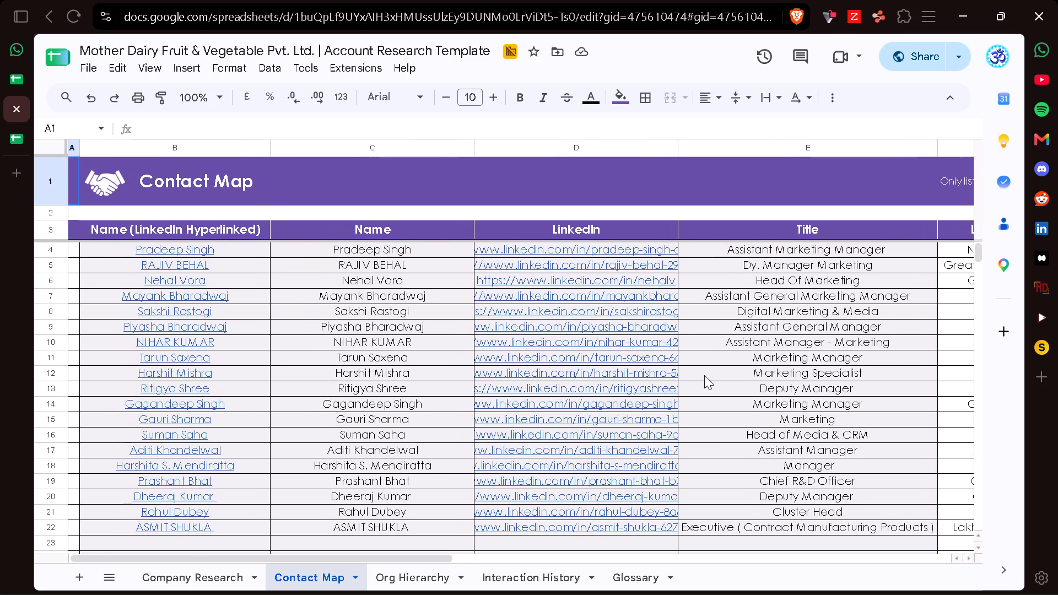
pyautogui.scroll(-1, 763, 535)
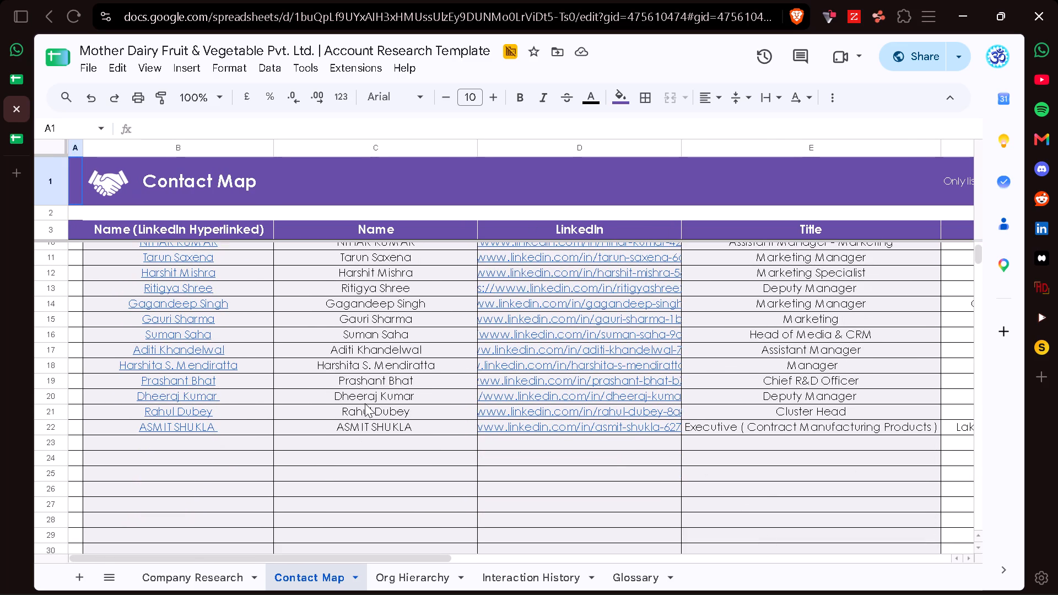
pyautogui.click(49, 380)
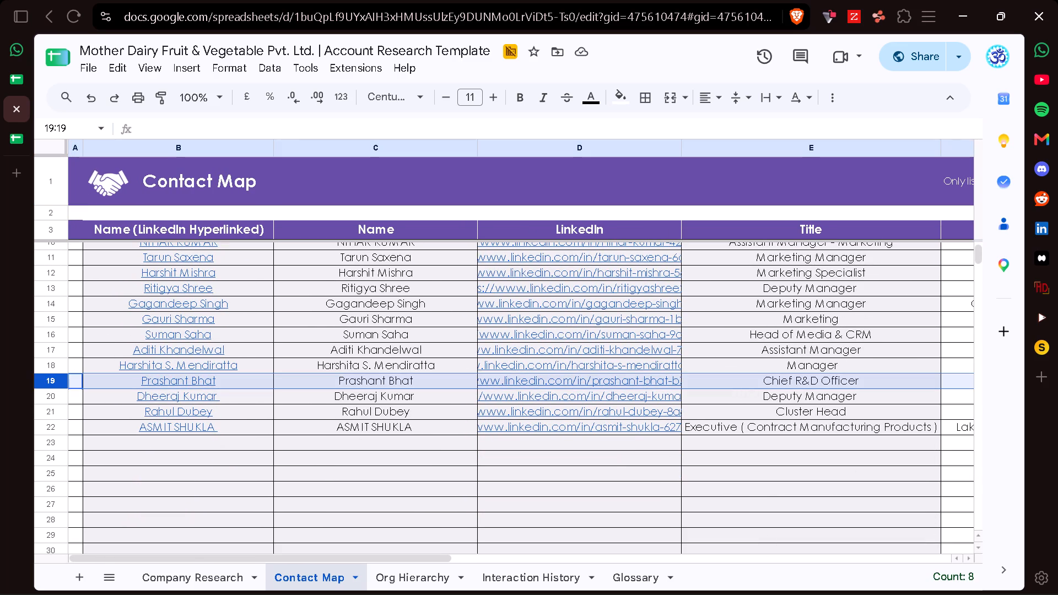
pyautogui.hotkey('shift', 'Down')
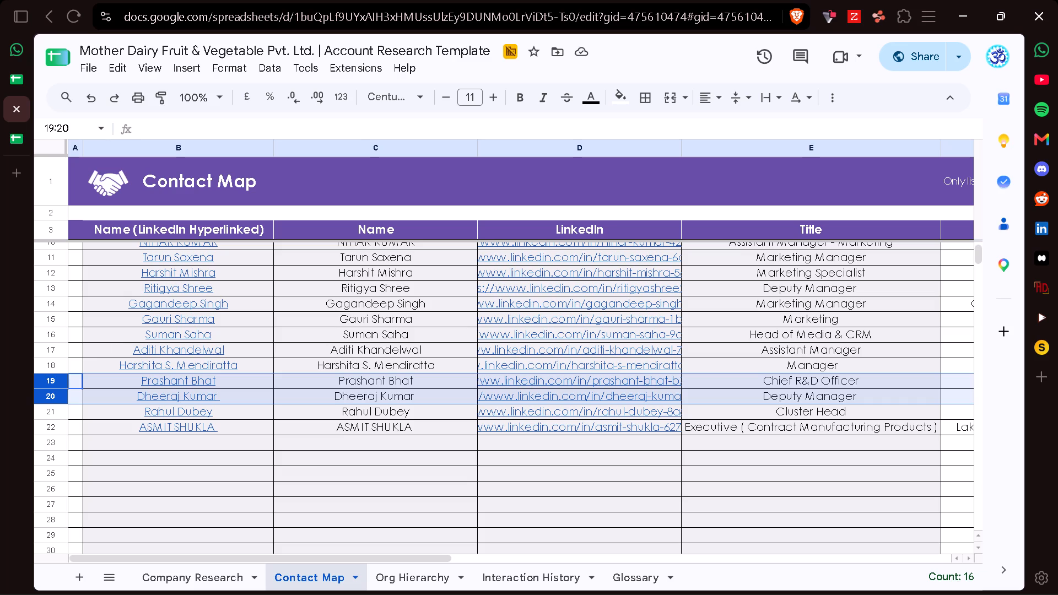
pyautogui.click(58, 332)
pyautogui.hotkey('shift', 'Down')
pyautogui.hotkey('shift', 'Down')
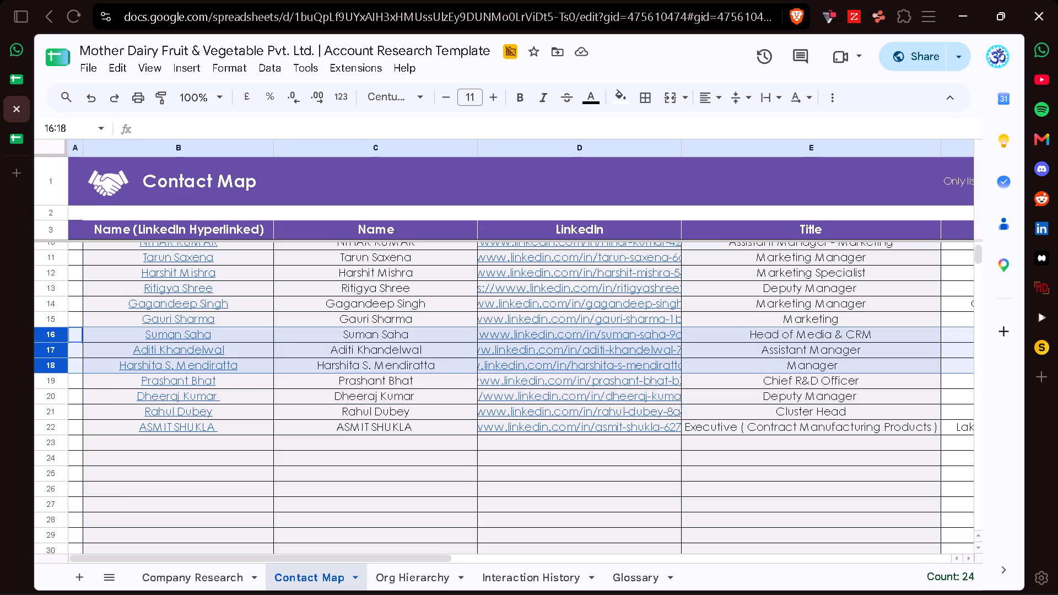
pyautogui.hotkey('shift', 'Down')
pyautogui.hotkey('shift', 'Down')
pyautogui.hotkey('shift', 'Down')
pyautogui.hotkey('shift', 'Down')
pyautogui.click(59, 320)
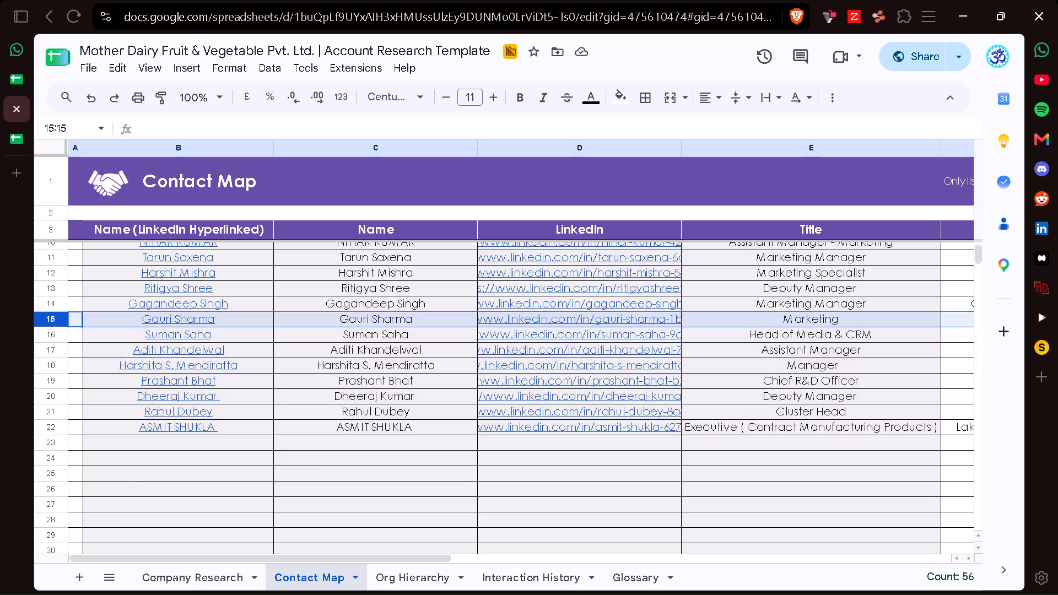
pyautogui.hotkey('shift', 'Down')
pyautogui.hotkey('shift', 'Down')
pyautogui.hotkey('shift', 'Down')
pyautogui.hotkey('shift', 'Down')
pyautogui.hotkey('shift', 'Down')
pyautogui.hotkey('shift', 'Down')
pyautogui.hotkey('shift', 'Down')
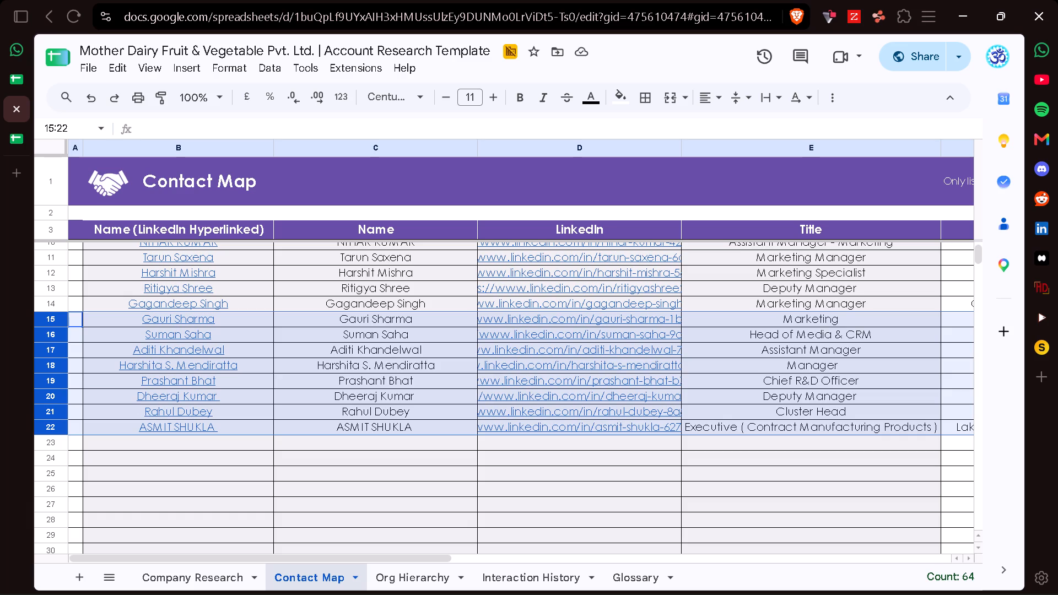
pyautogui.rightClick(59, 320)
pyautogui.click(102, 364)
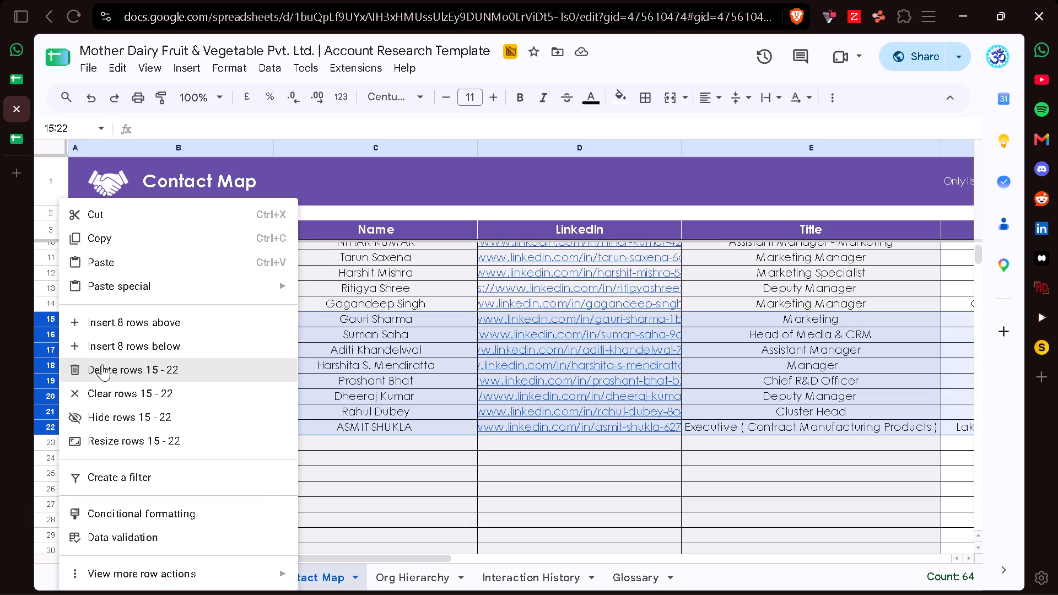
# Delete row 12, the Marketing Specialist contact, from the Contact Map.
pyautogui.scroll(2, 289, 378)
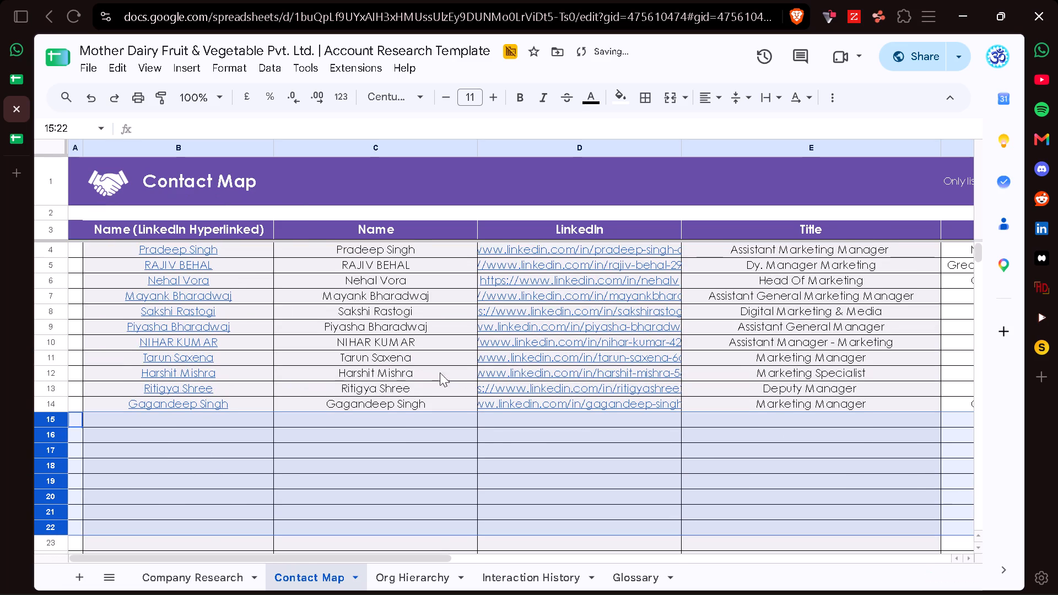
pyautogui.click(44, 370)
pyautogui.rightClick(44, 370)
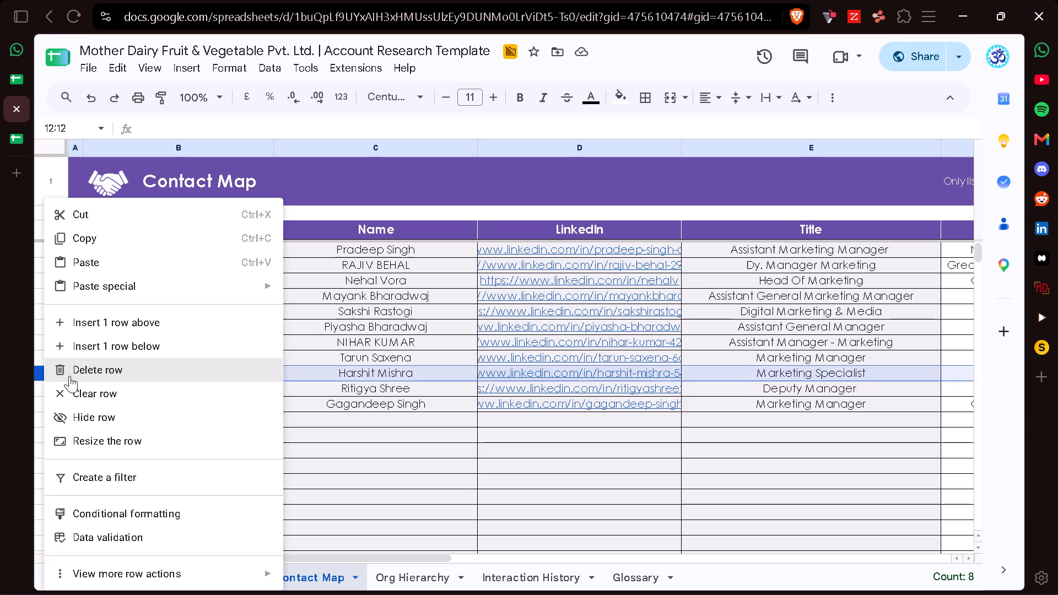
pyautogui.click(69, 376)
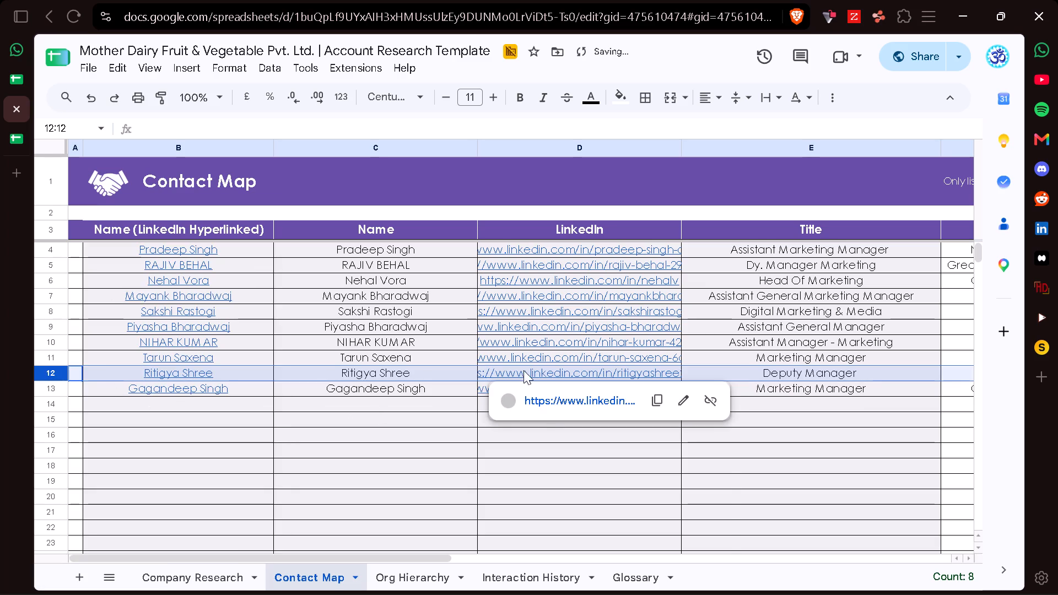
# Open the LinkedIn profile of the Deputy Manager in row 12, check the Experience section, and return to the Contact Map.
pyautogui.click(570, 397)
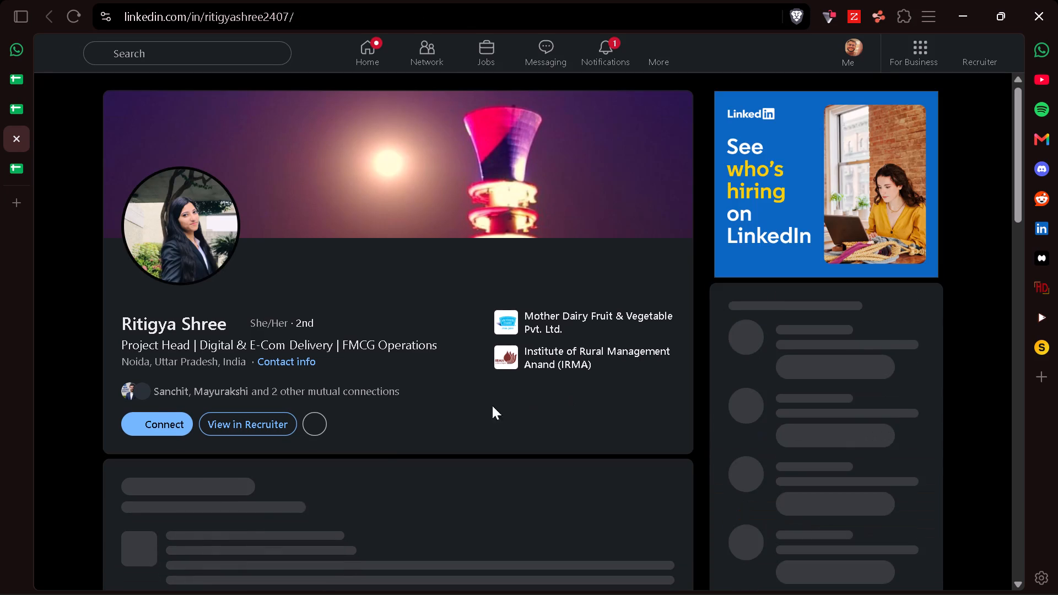
pyautogui.scroll(-7, 358, 478)
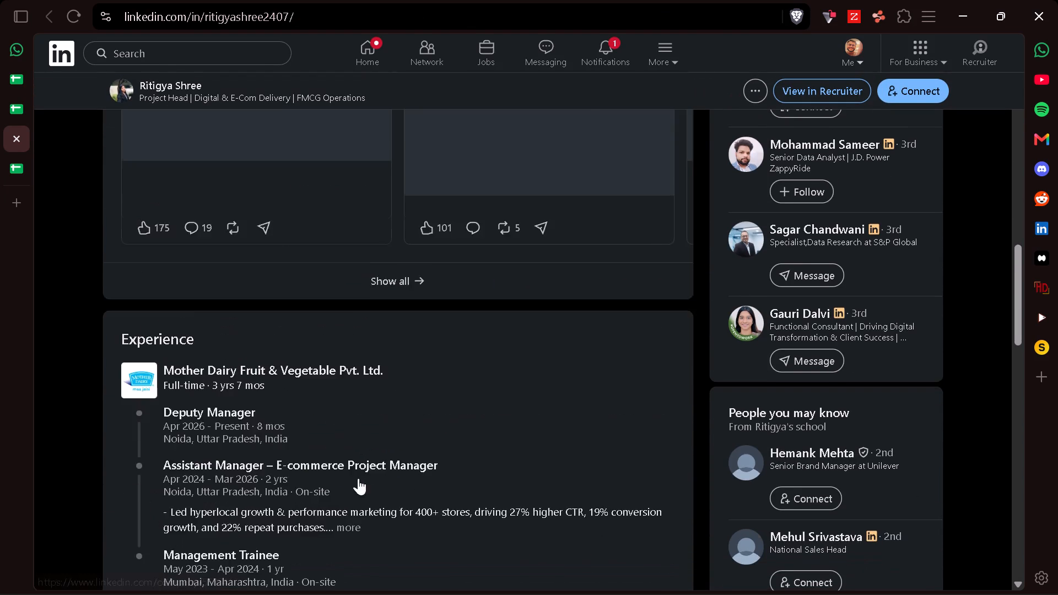
pyautogui.click(13, 137)
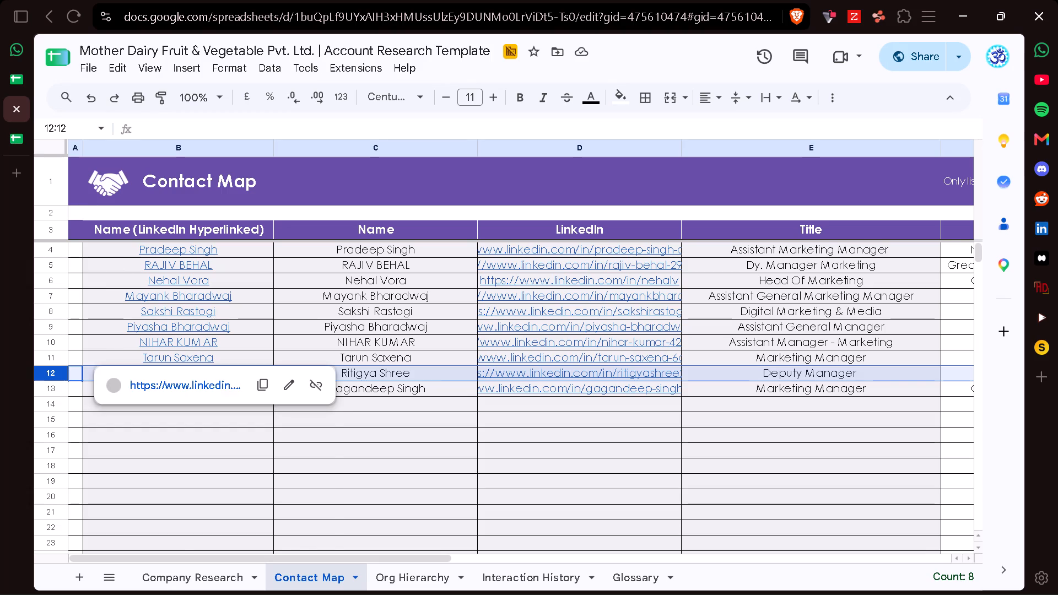
# Delete row 12, the Deputy Manager contact, from the Contact Map.
pyautogui.click(46, 373)
pyautogui.rightClick(46, 373)
pyautogui.click(76, 373)
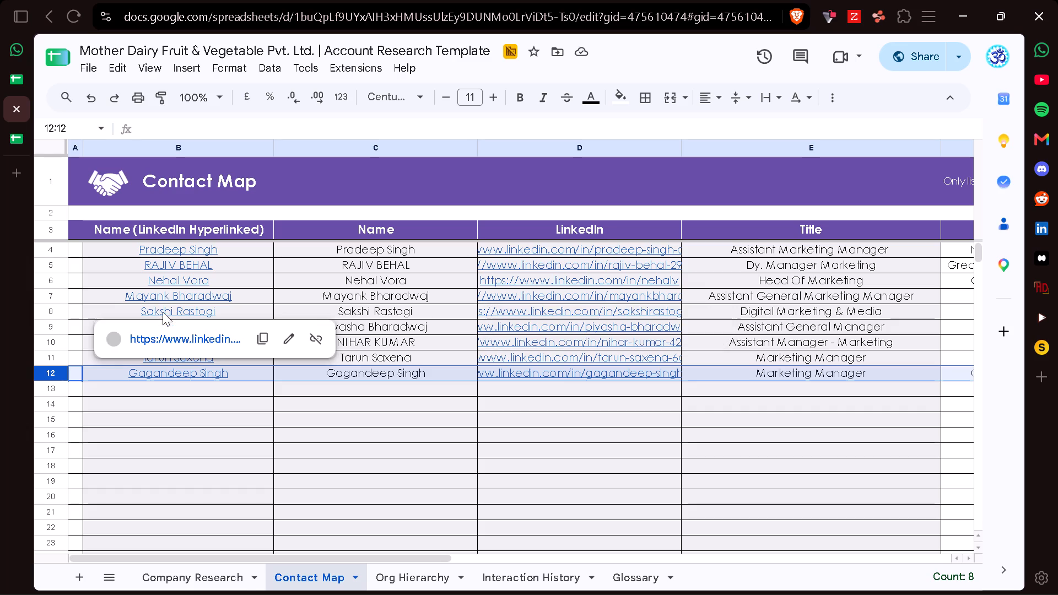
# Open the LinkedIn profile of the Digital Marketing & Media contact in row 8, check the Experience section, and close it.
pyautogui.click(203, 336)
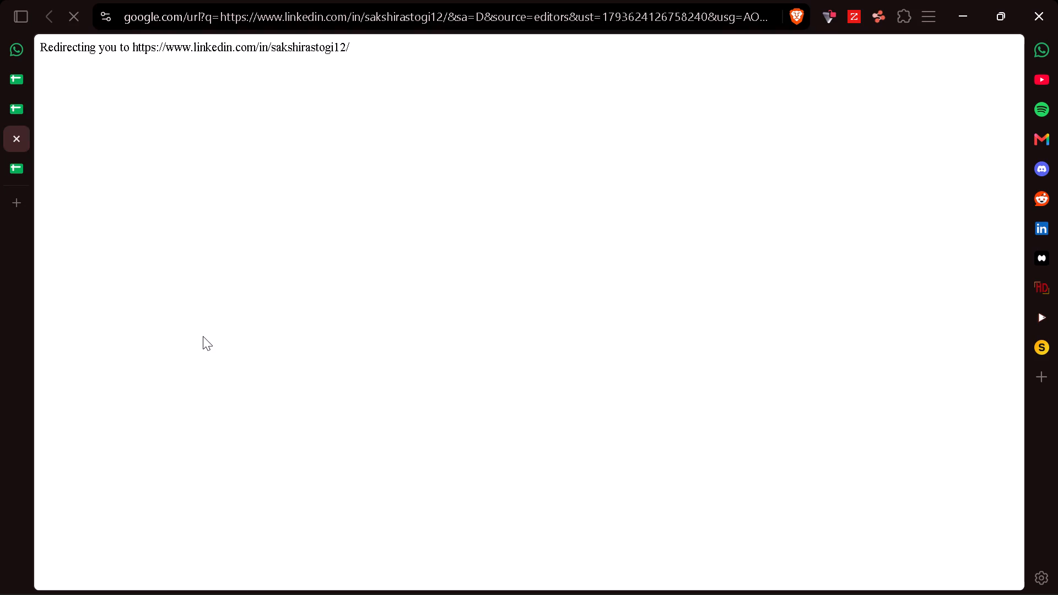
pyautogui.scroll(-3, 203, 336)
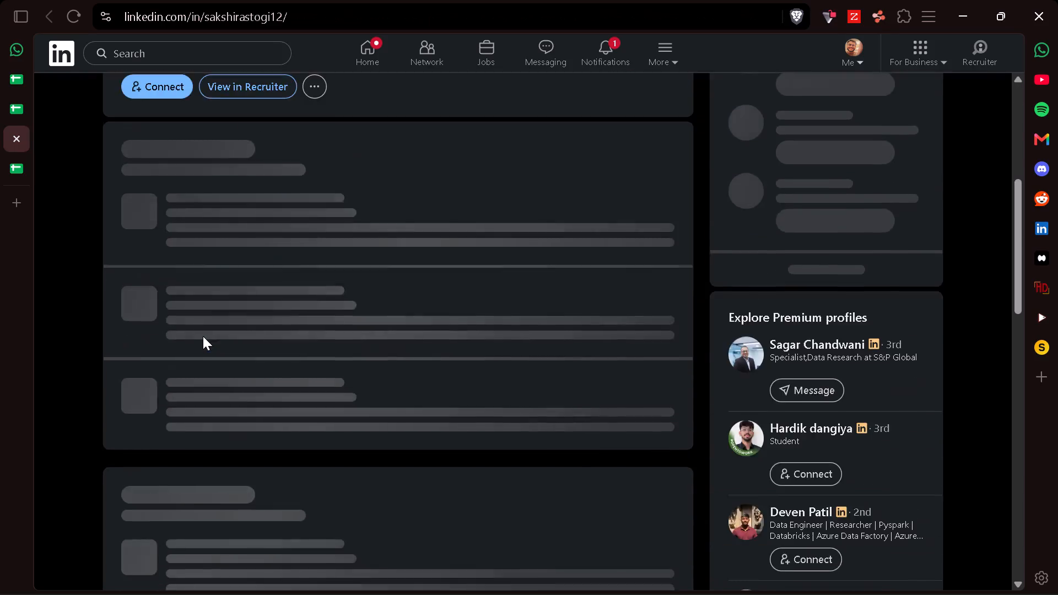
pyautogui.scroll(-4, 203, 336)
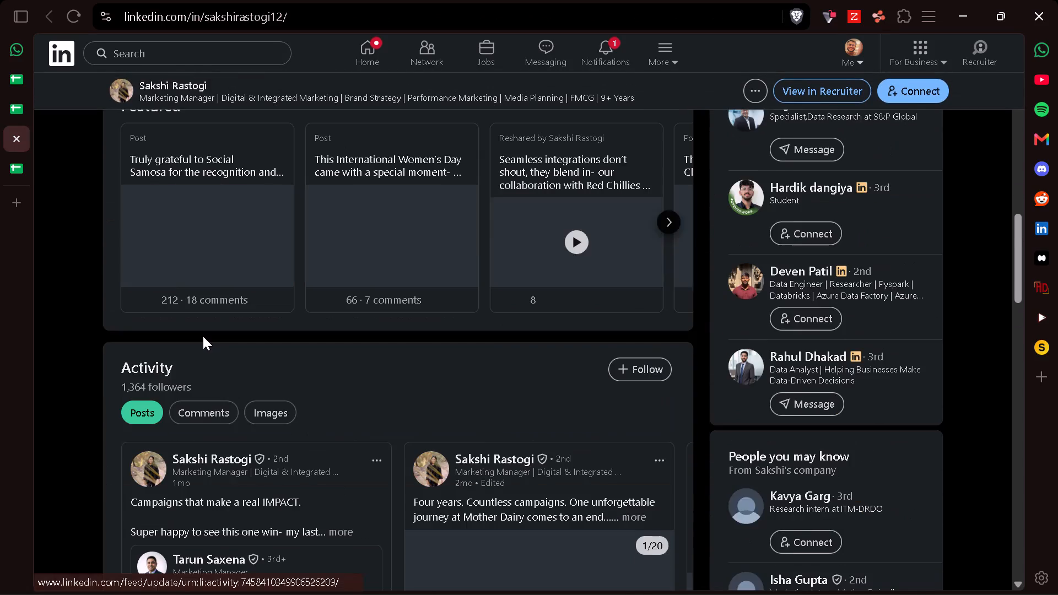
pyautogui.scroll(-5, 203, 336)
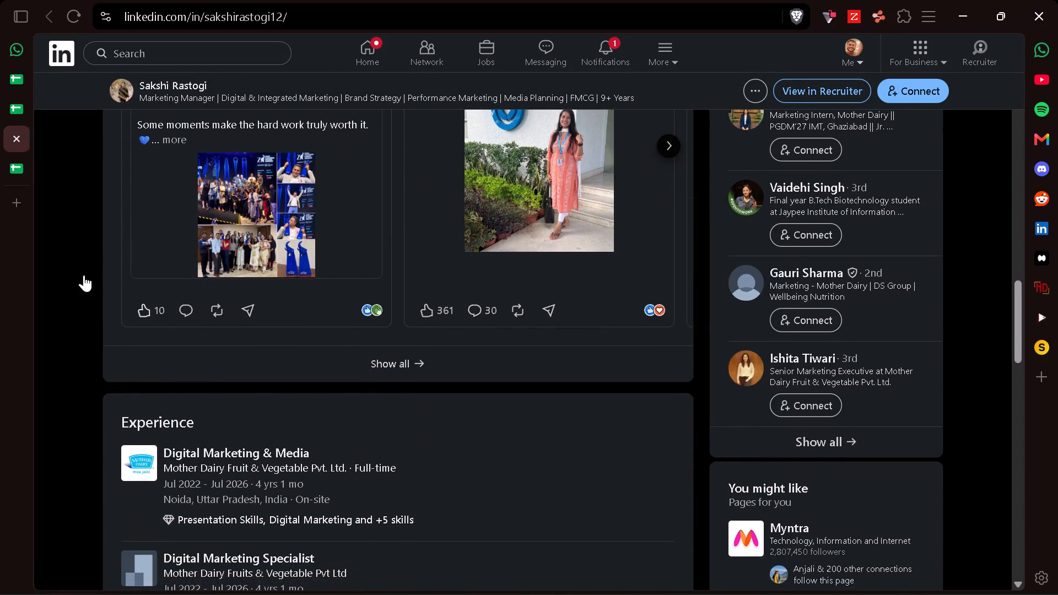
pyautogui.scroll(-2, 153, 354)
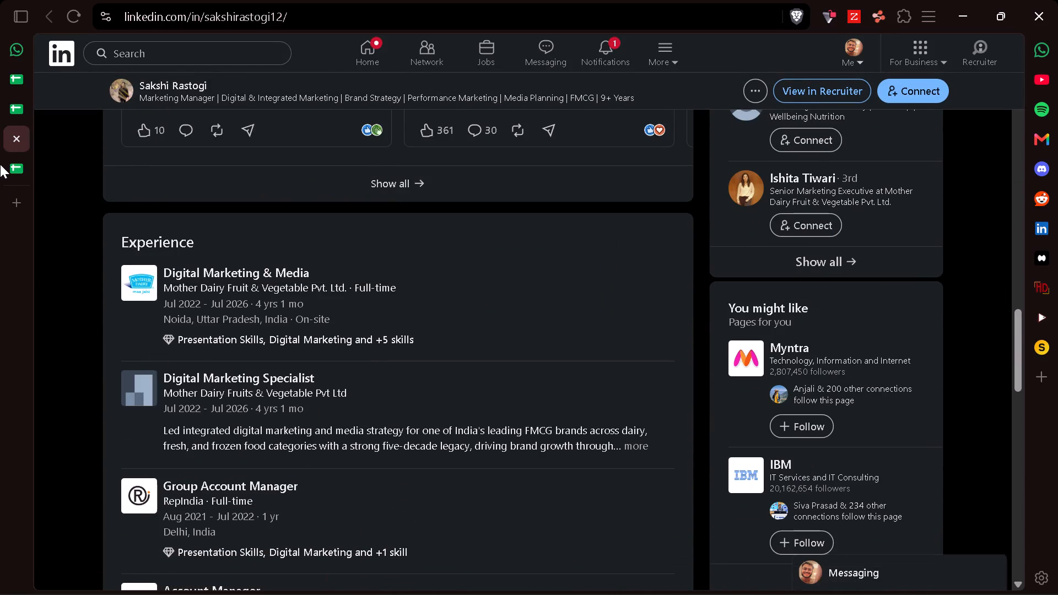
pyautogui.click(14, 142)
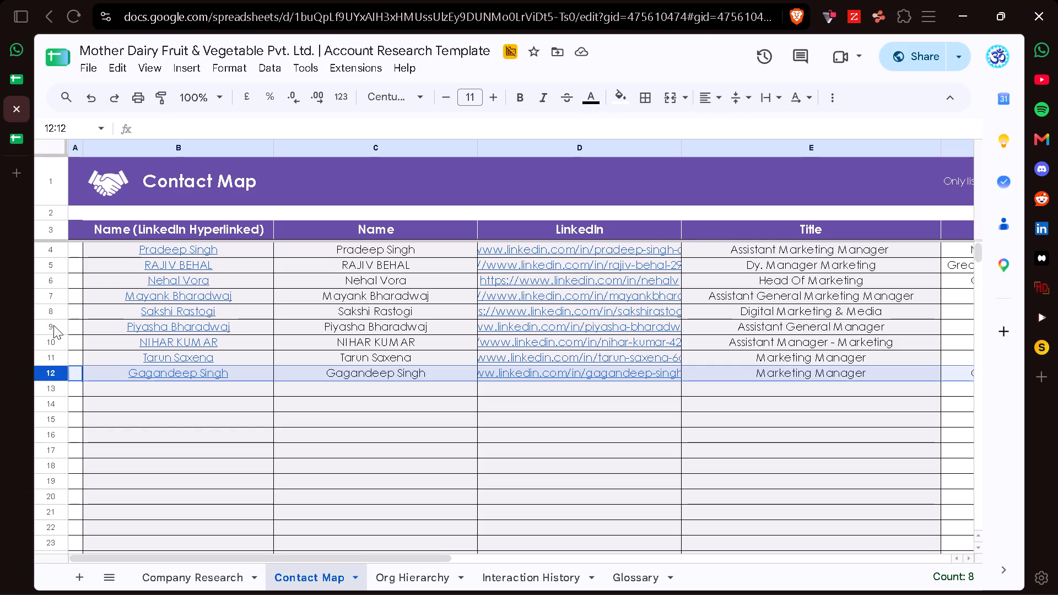
# Delete row 8, the Digital Marketing & Media contact, from the Contact Map.
pyautogui.click(58, 311)
pyautogui.rightClick(58, 311)
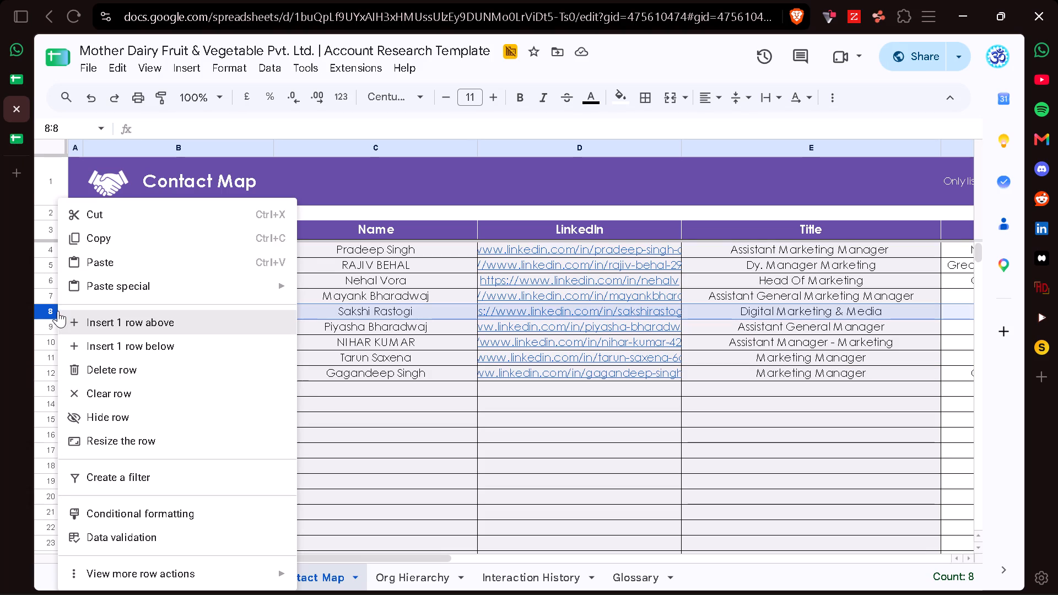
pyautogui.click(98, 370)
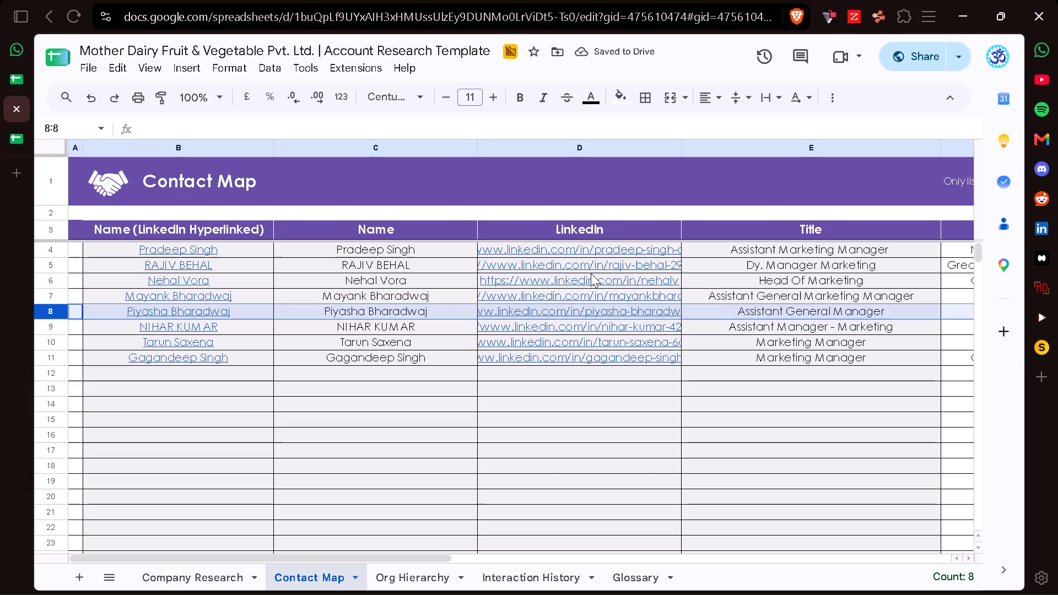
# Open the LinkedIn profile of the Head Of Marketing in row 6, check the current employer, and close it.
pyautogui.click(576, 305)
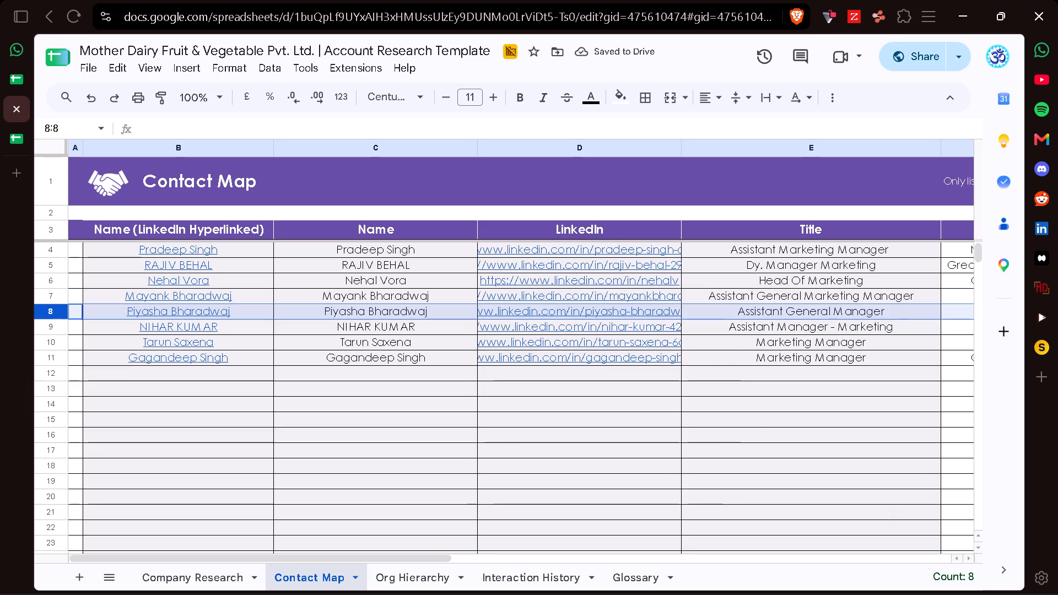
pyautogui.click(583, 302)
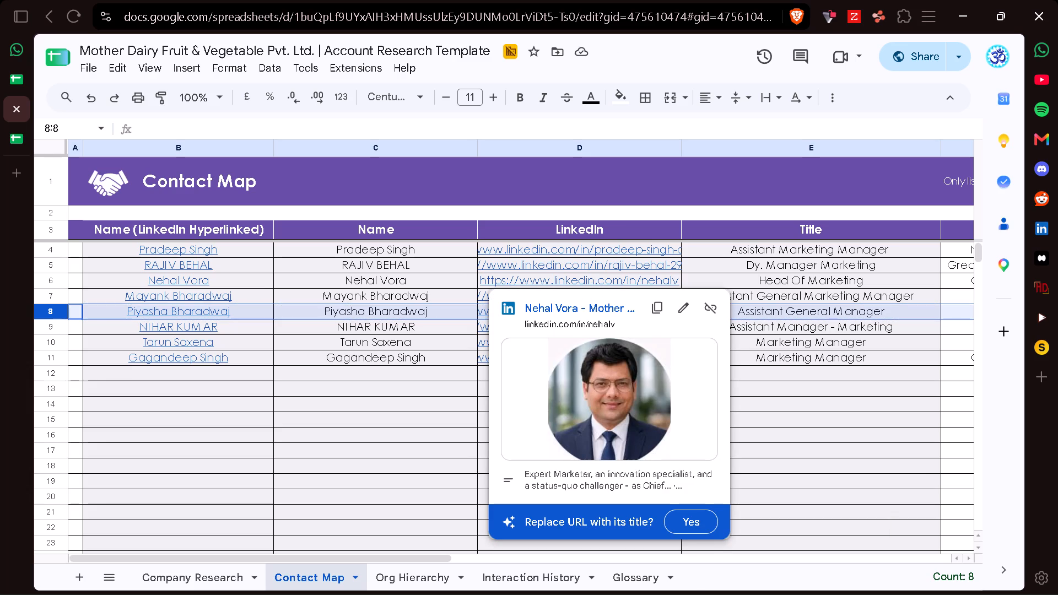
pyautogui.click(569, 308)
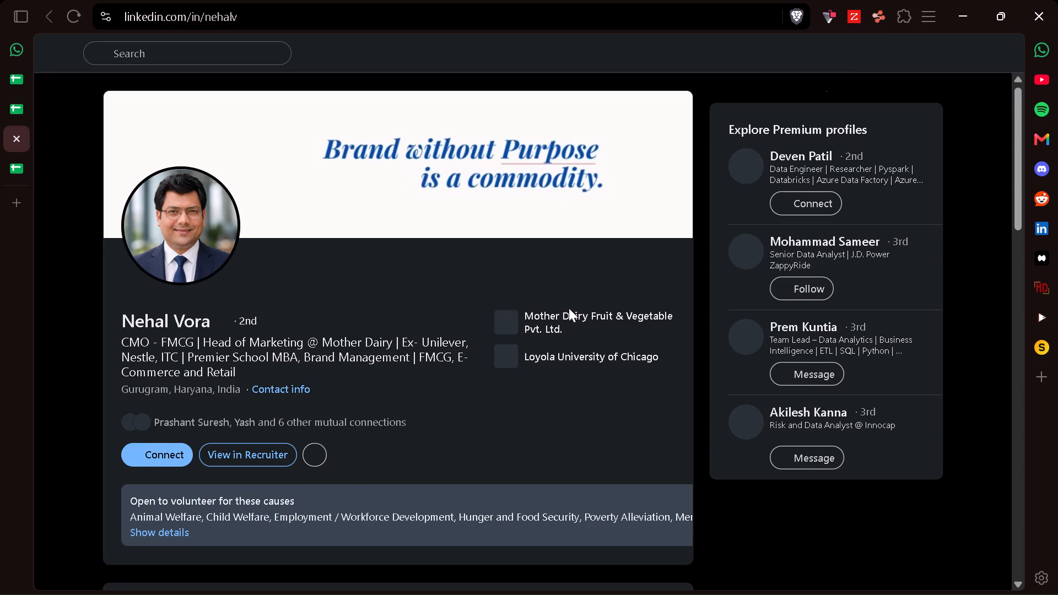
pyautogui.click(16, 135)
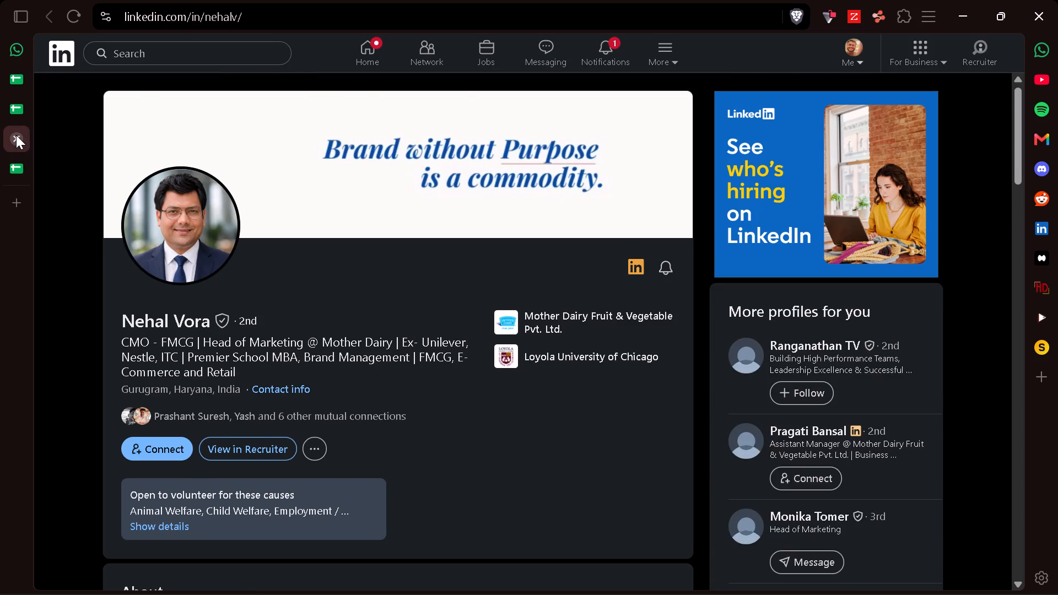
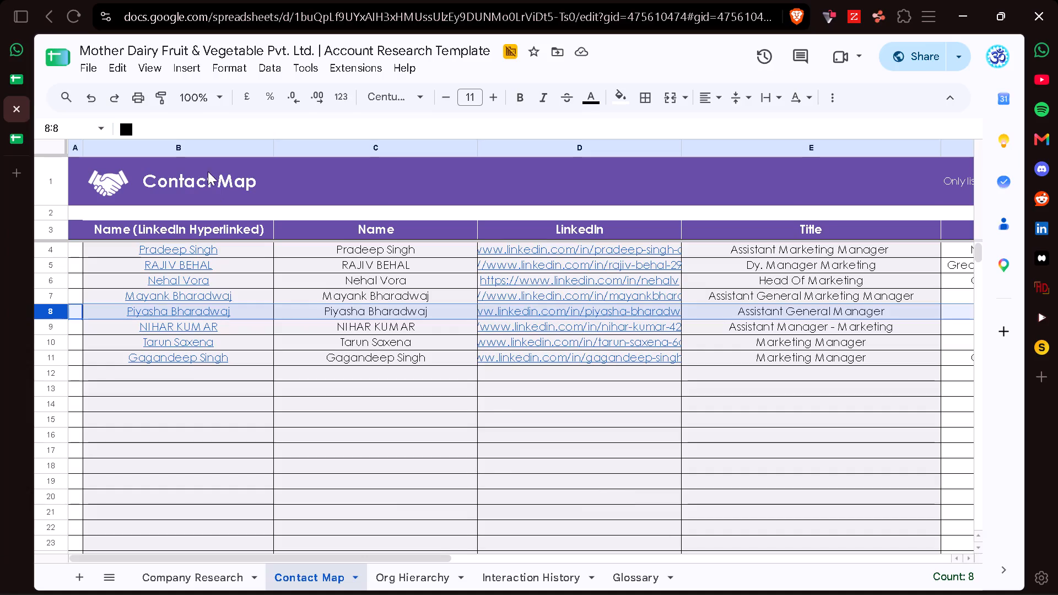
# Rename the spreadsheet to "Mother Dairy Fruit & Vegetable Pvt. Ltd. | Account Research" by removing the word Template.
pyautogui.click(489, 52)
pyautogui.press('BackSpace')
pyautogui.press('BackSpace')
pyautogui.press('BackSpace')
pyautogui.press('BackSpace')
pyautogui.press('BackSpace')
pyautogui.press('BackSpace')
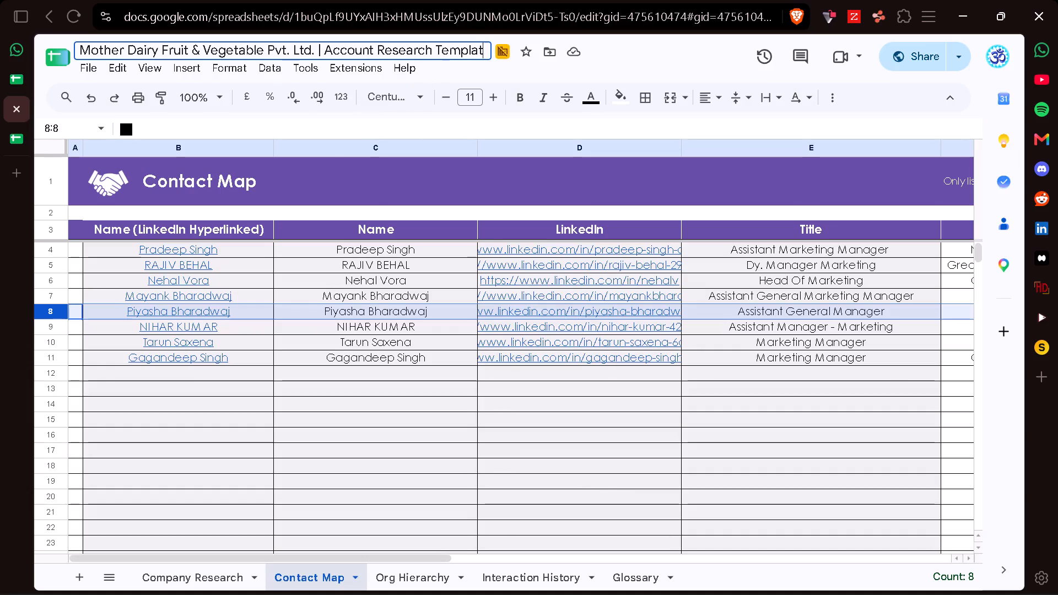
pyautogui.press('BackSpace')
pyautogui.press('BackSpace')
pyautogui.press('BackSpace')
pyautogui.press('Return')
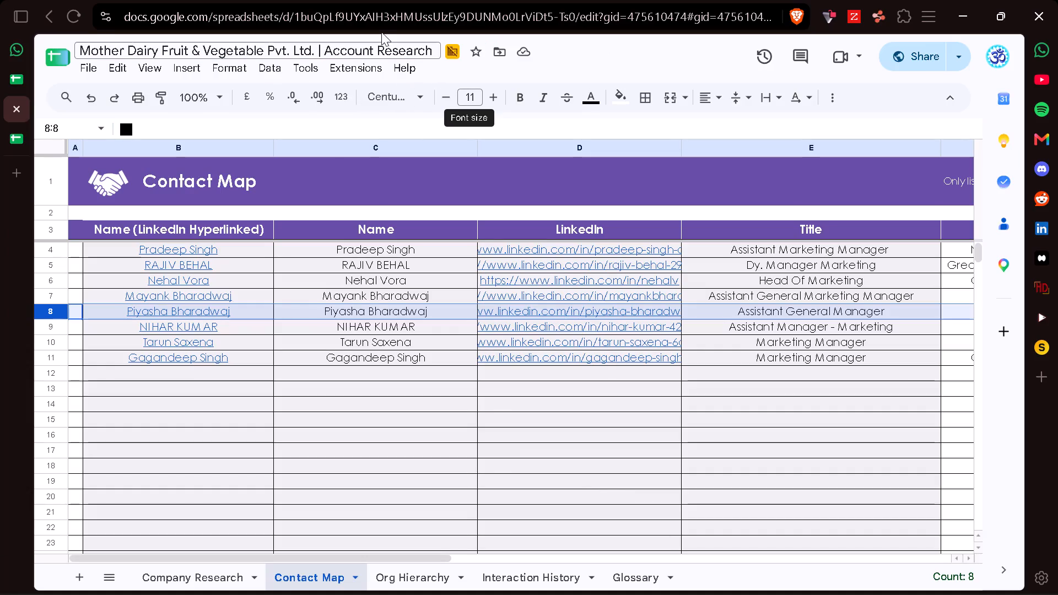
# Sort the contact range B4:N11 in the Contact Map by column B, A to Z, without a header row.
pyautogui.hscroll(-4, 616, 339)
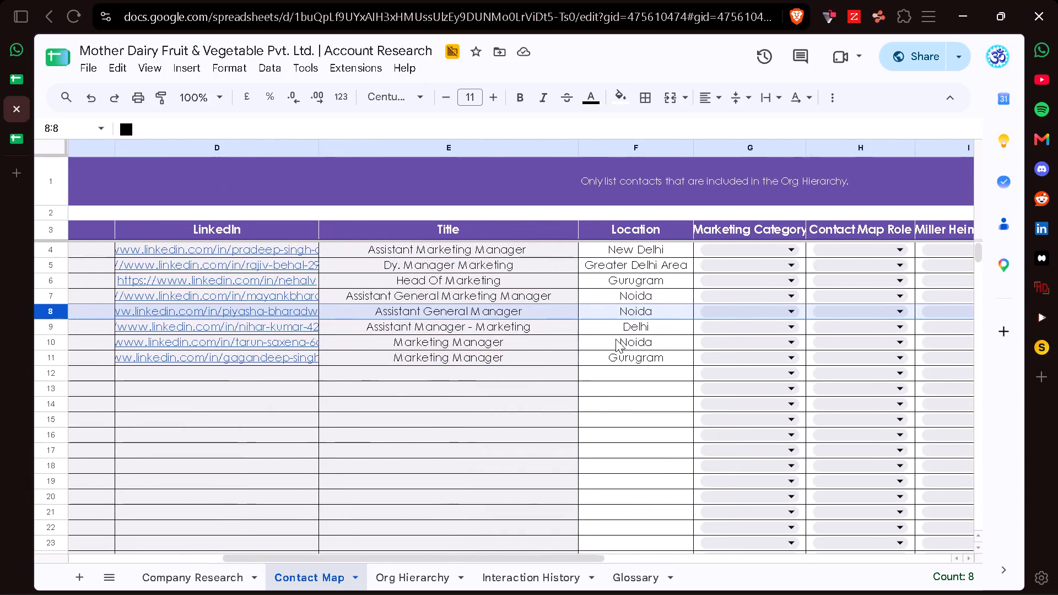
pyautogui.hscroll(-4, 616, 339)
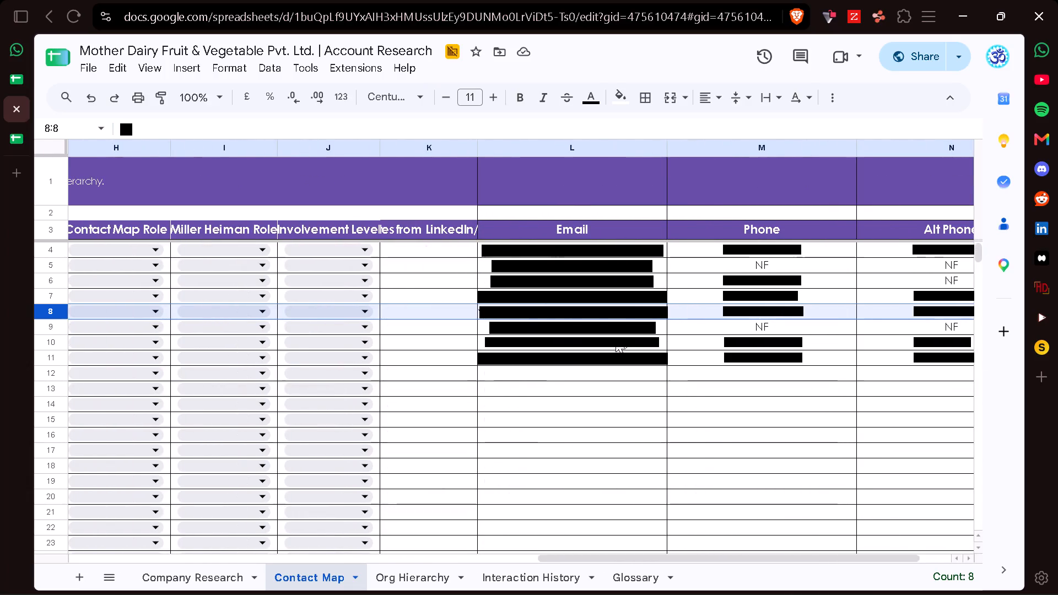
pyautogui.hscroll(8, 616, 339)
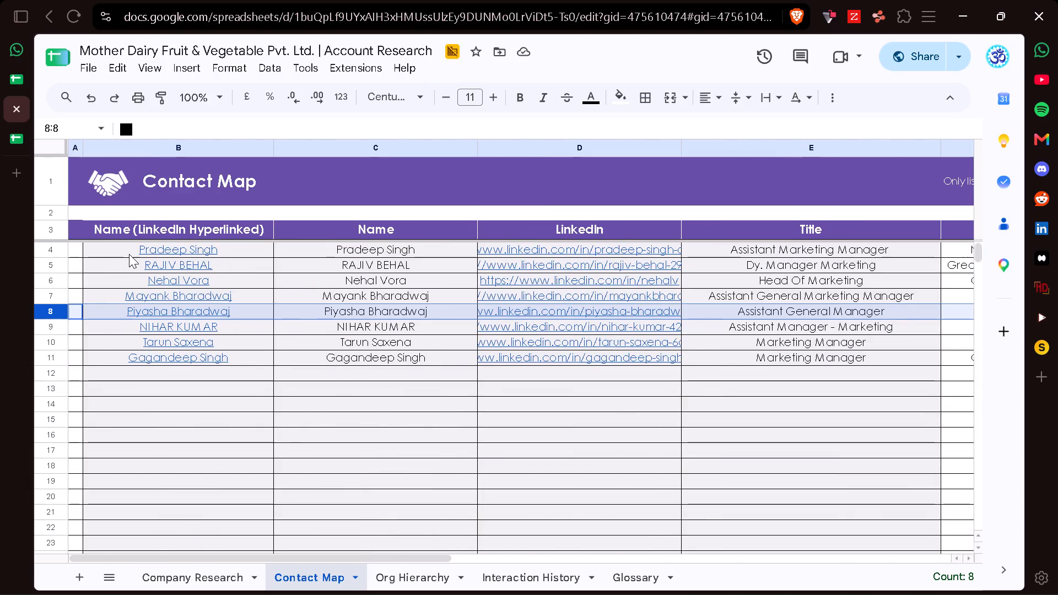
pyautogui.click(105, 252)
pyautogui.hotkey('ctrl', 'shift', 'Down')
pyautogui.hotkey('ctrl', 'shift', 'Right')
pyautogui.hotkey('ctrl', 'shift', 'Right')
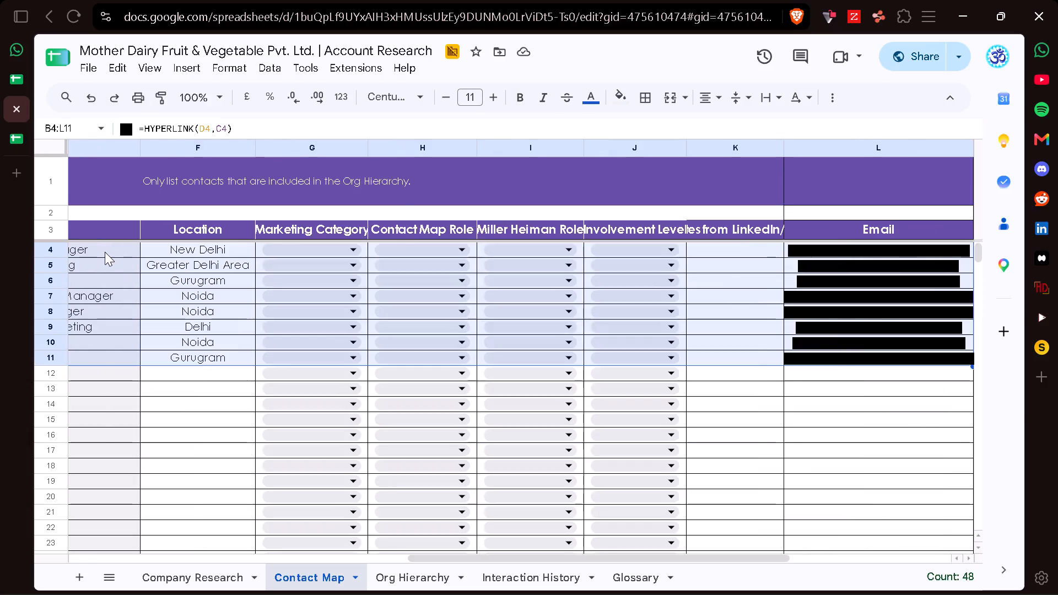
pyautogui.hotkey('ctrl', 'shift', 'Right')
pyautogui.hotkey('ctrl', 'shift', 'Right')
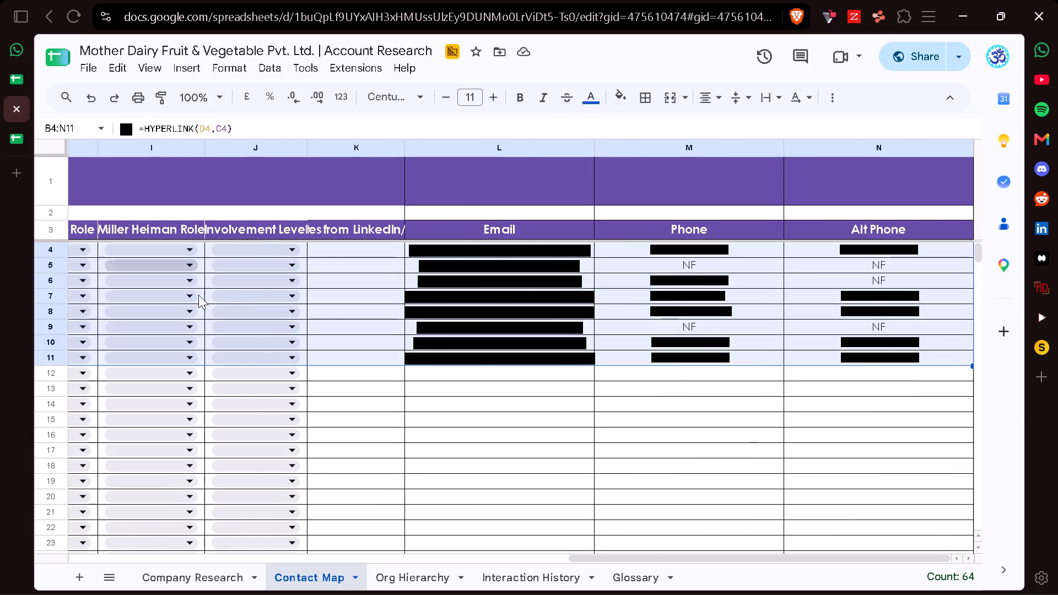
pyautogui.rightClick(226, 302)
pyautogui.scroll(-3, 267, 413)
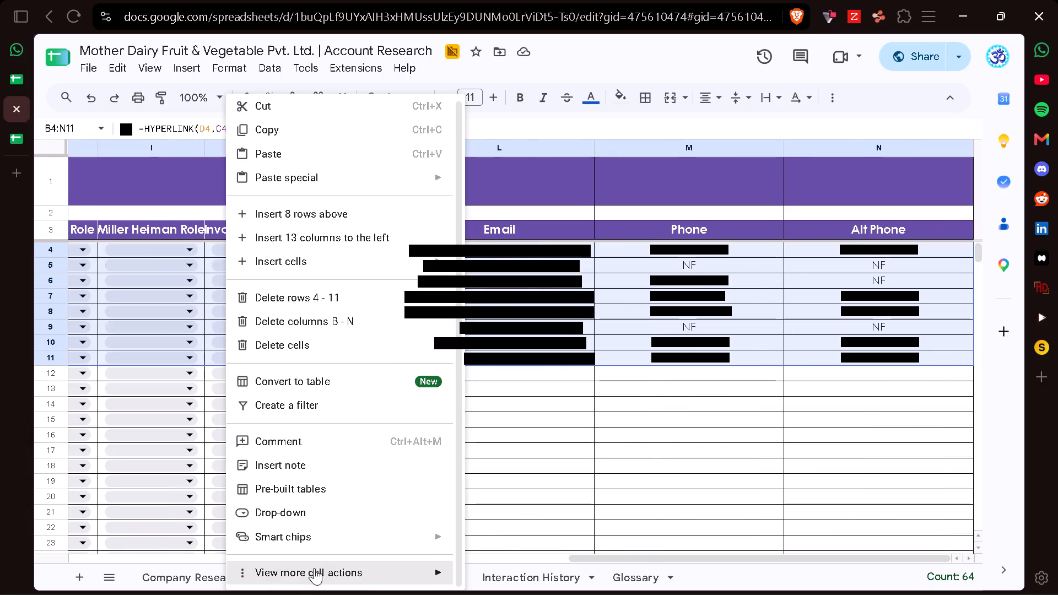
pyautogui.click(478, 489)
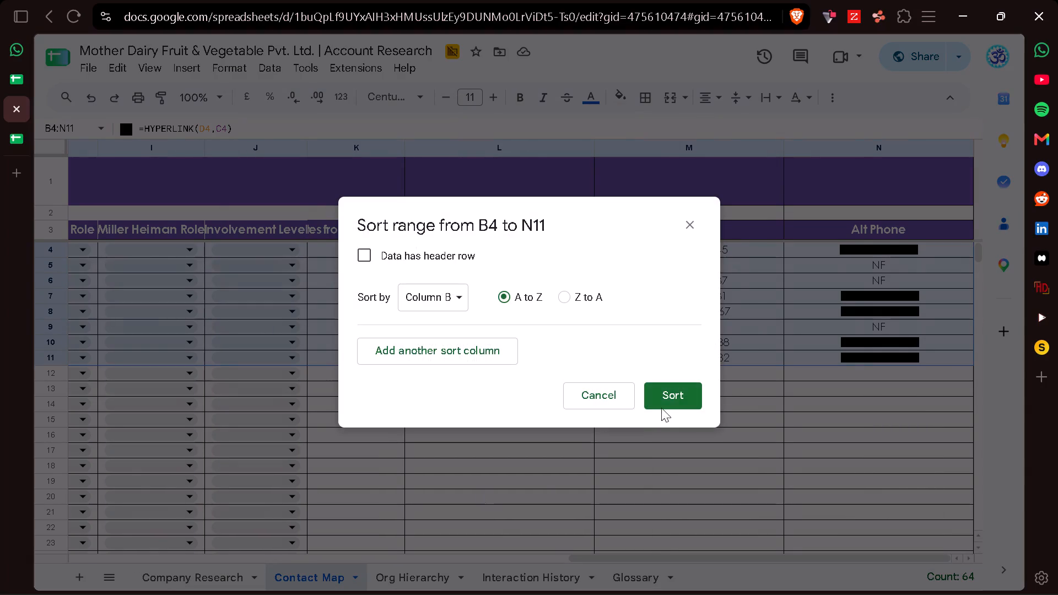
pyautogui.click(671, 399)
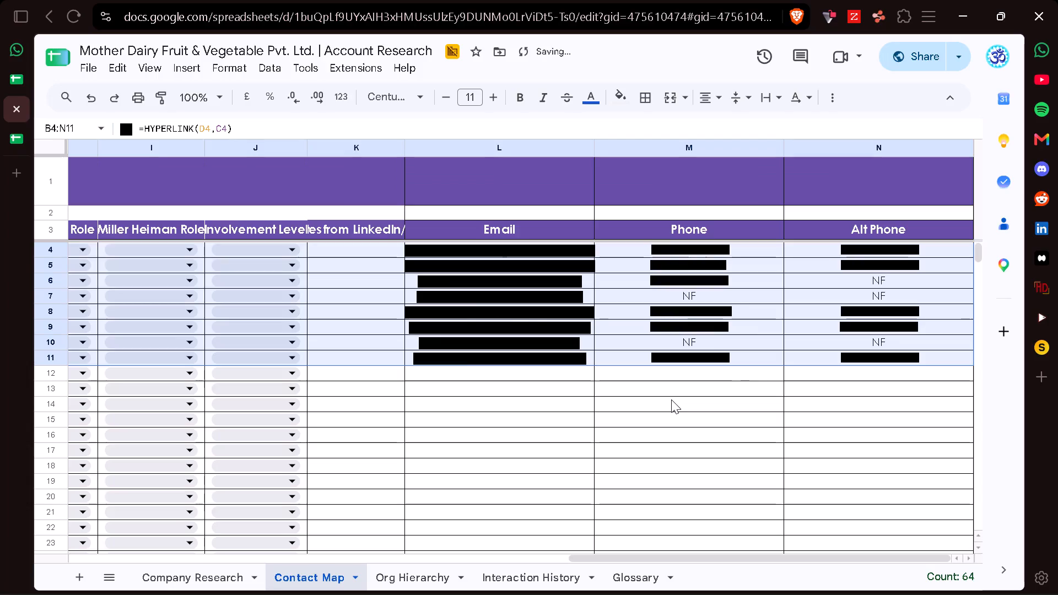
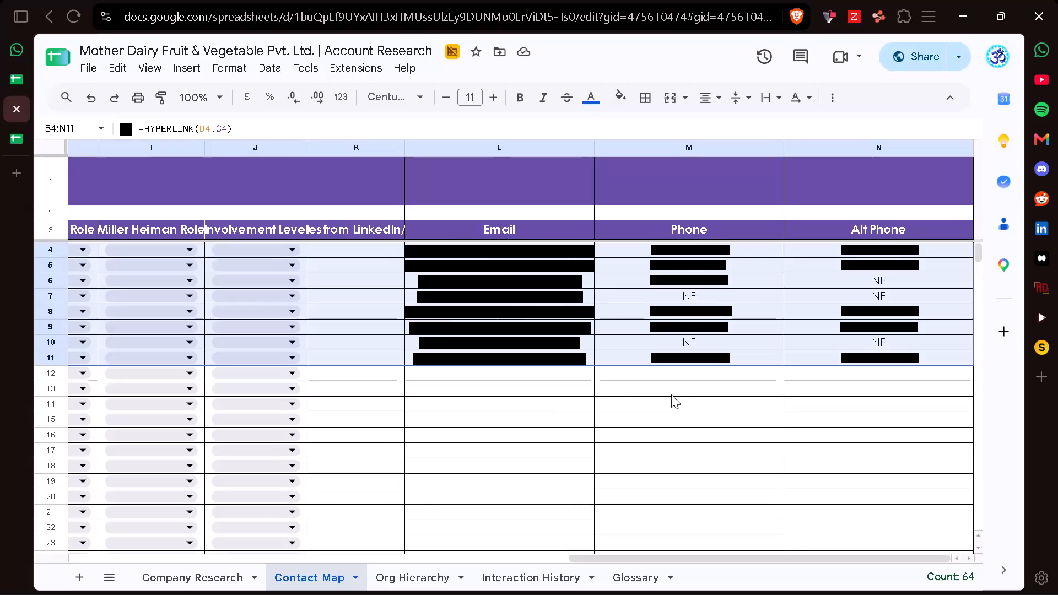
# Copy the contact names C4:C11 from the Contact Map into Klenty Leads New, sheet Prashant Leads 02nd November, starting at A46.
pyautogui.hscroll(-5, 549, 394)
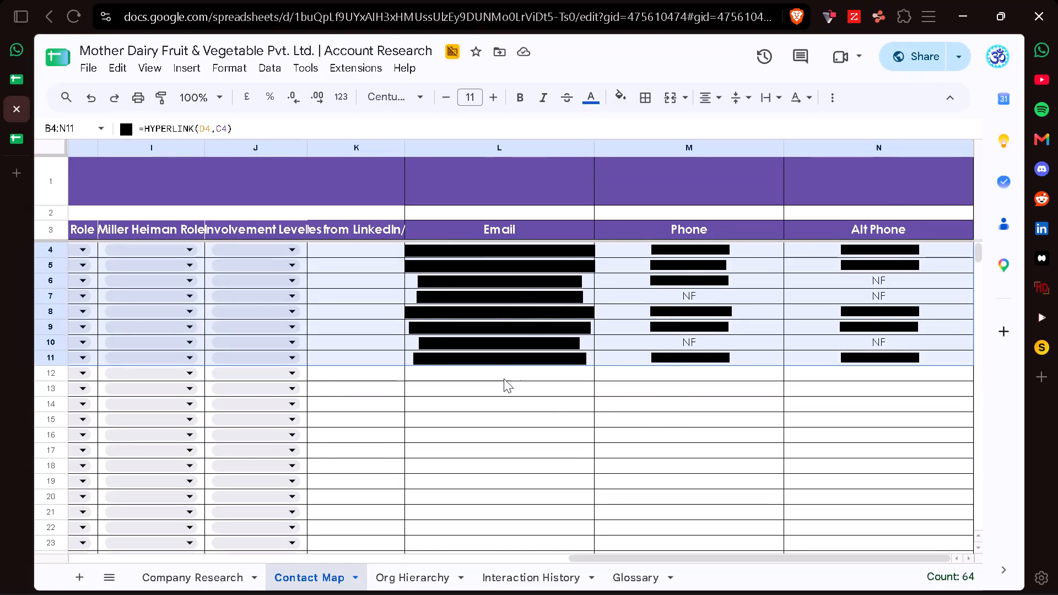
pyautogui.hscroll(-3, 504, 378)
pyautogui.hscroll(8, 504, 378)
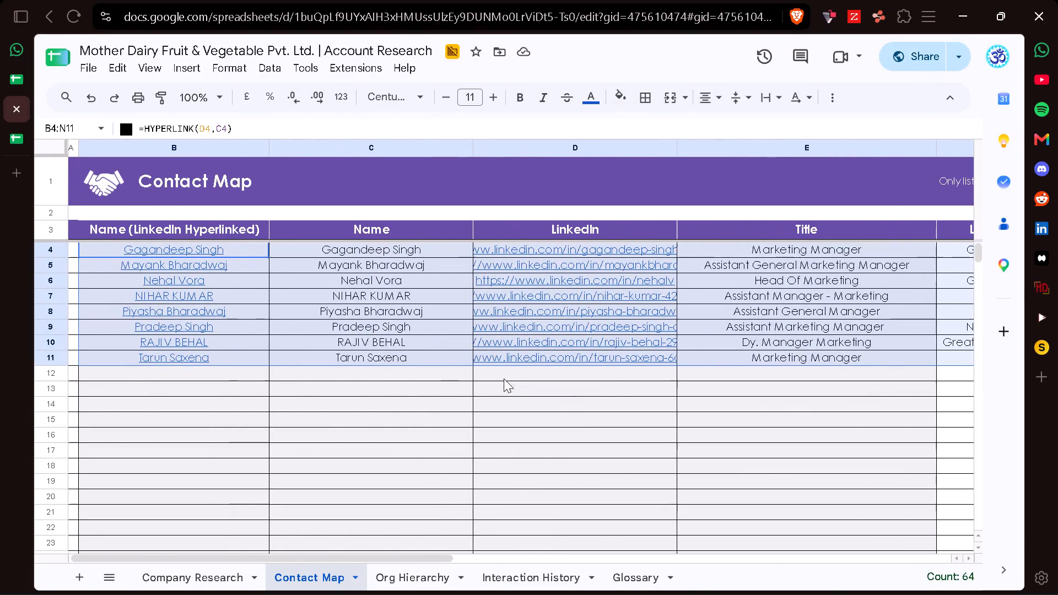
pyautogui.hscroll(1, 504, 378)
pyautogui.click(352, 246)
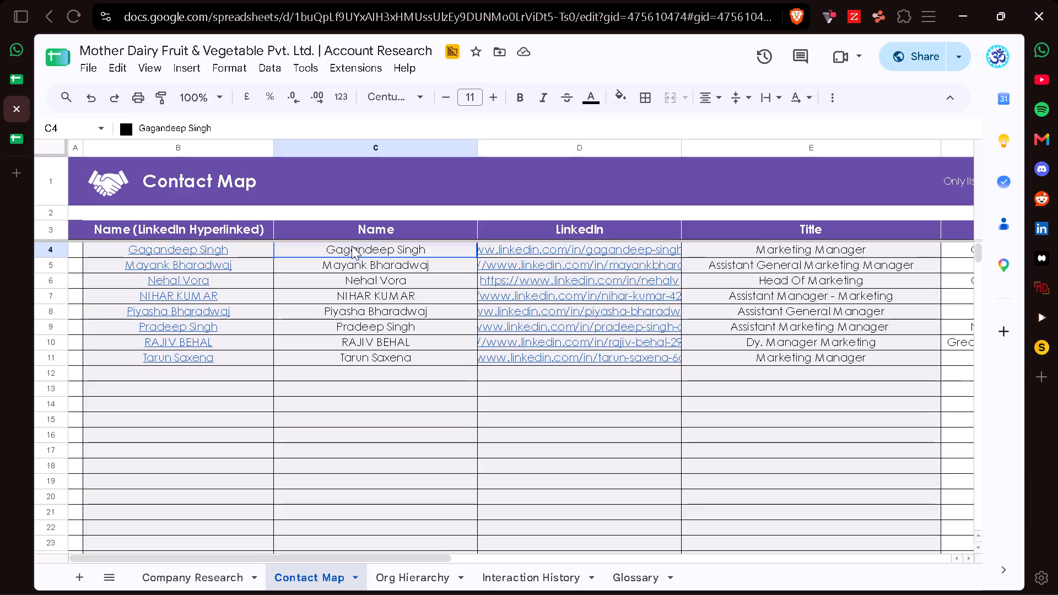
pyautogui.hotkey('shift', 'Down')
pyautogui.hotkey('ctrl', 'shift', 'Down')
pyautogui.hotkey('ctrl', 'c')
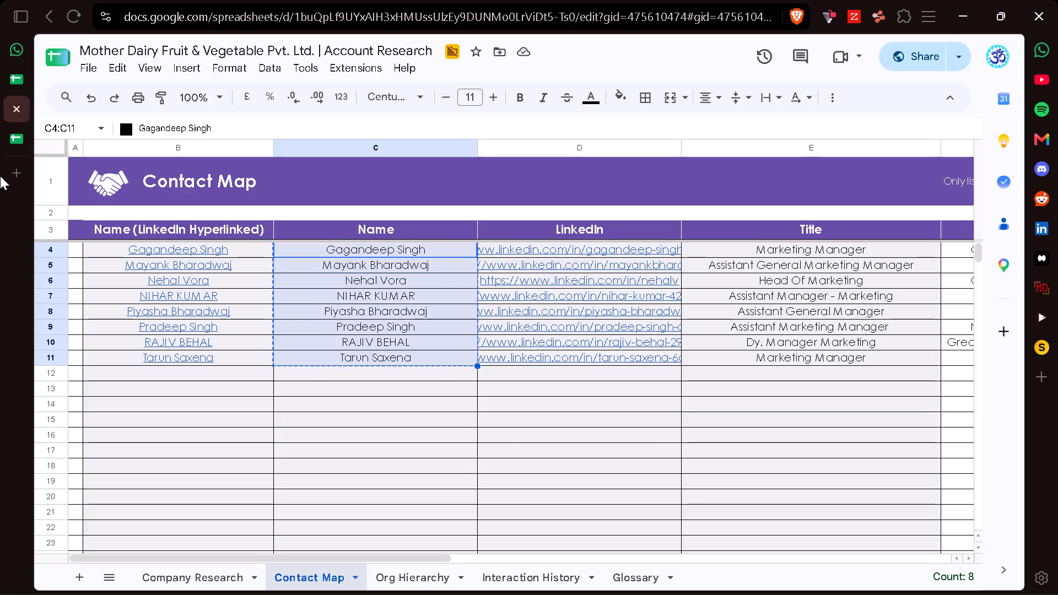
pyautogui.click(8, 134)
pyautogui.hotkey('ctrl', 'v')
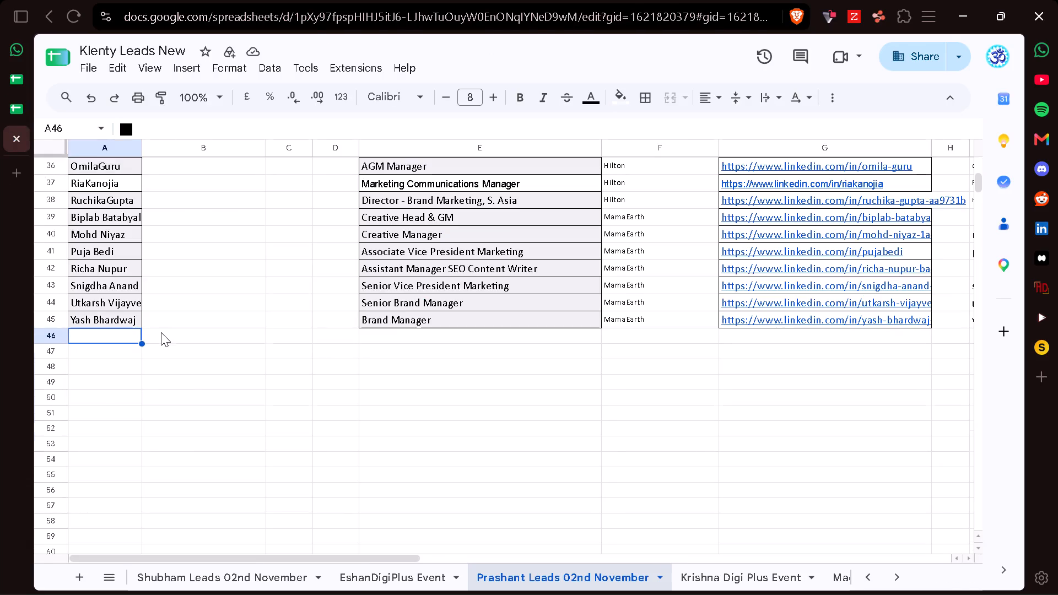
# Copy the job titles E4:E11 from Mother Dairy's Contact Map into the Klenty leads sheet starting at E46.
pyautogui.scroll(-1, 161, 332)
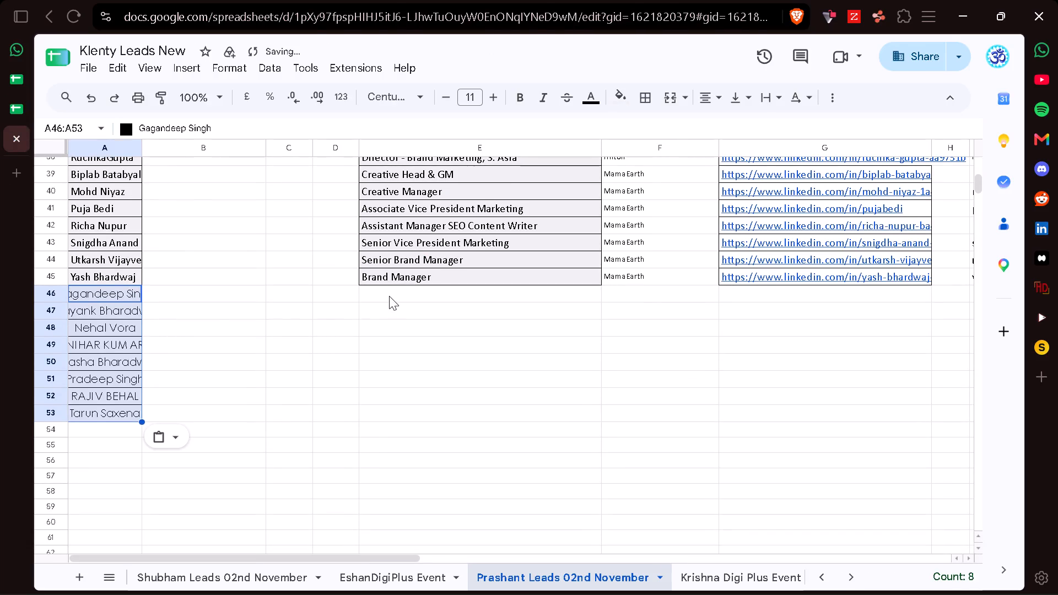
pyautogui.click(389, 296)
pyautogui.click(13, 101)
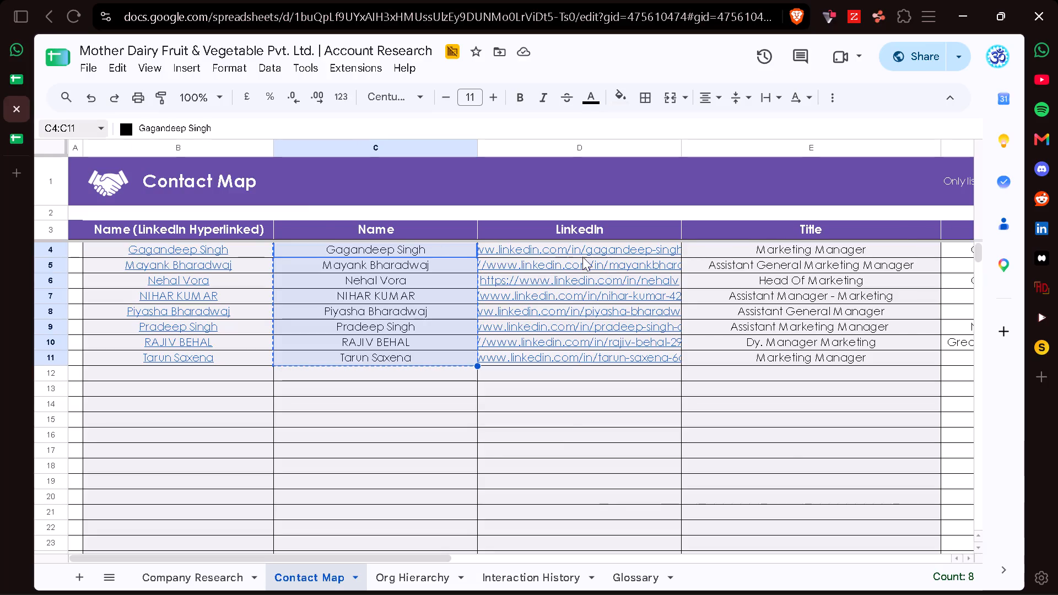
pyautogui.hscroll(-1, 618, 268)
pyautogui.click(618, 251)
pyautogui.hotkey('ctrl', 'shift', 'Down')
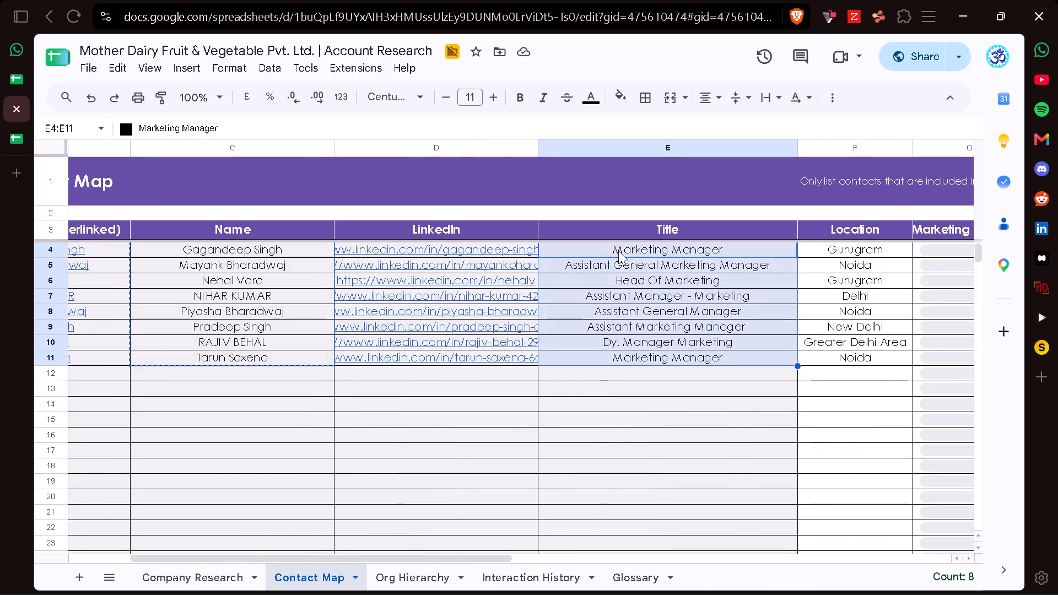
pyautogui.hotkey('ctrl', 'c')
pyautogui.click(14, 139)
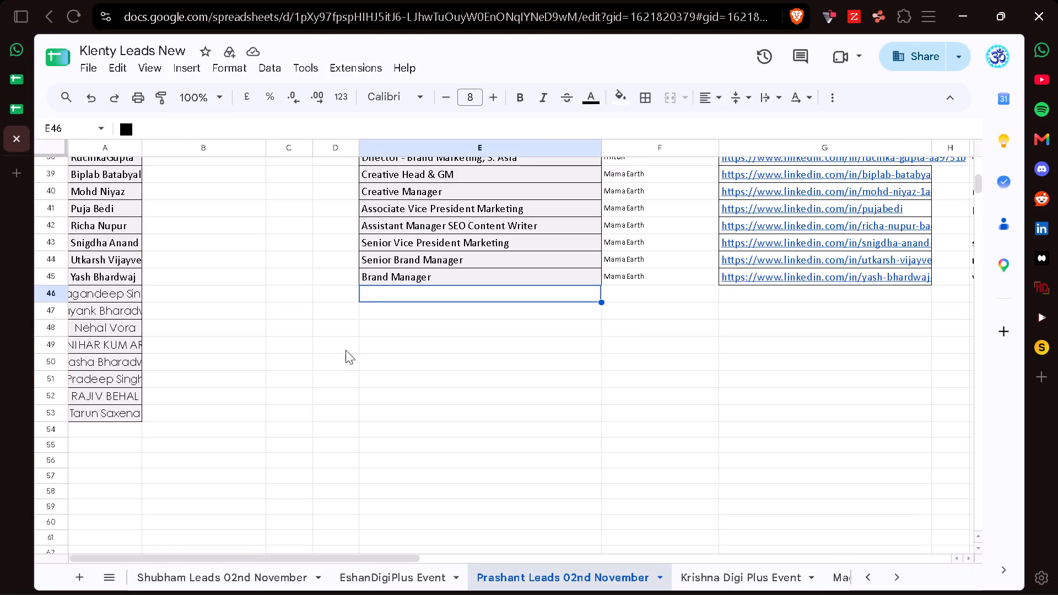
pyautogui.hotkey('ctrl', 'v')
# Copy "Mother Dairy Fruit & Vegetable Pvt. Ltd." from the research file's title into F46 of the leads sheet and fill it down to F53.
pyautogui.press('Right')
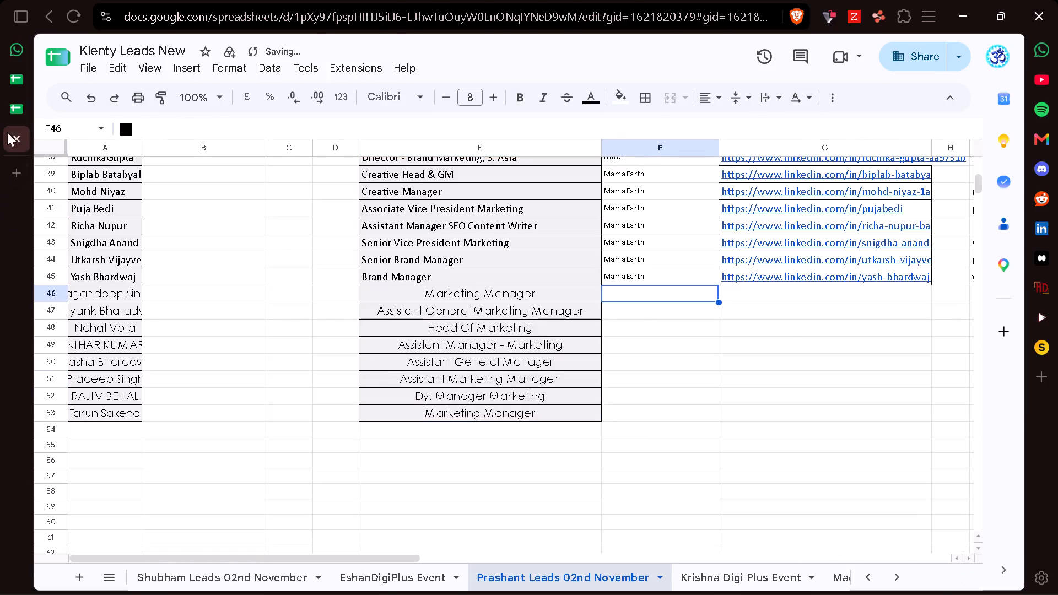
pyautogui.click(12, 109)
pyautogui.click(80, 46)
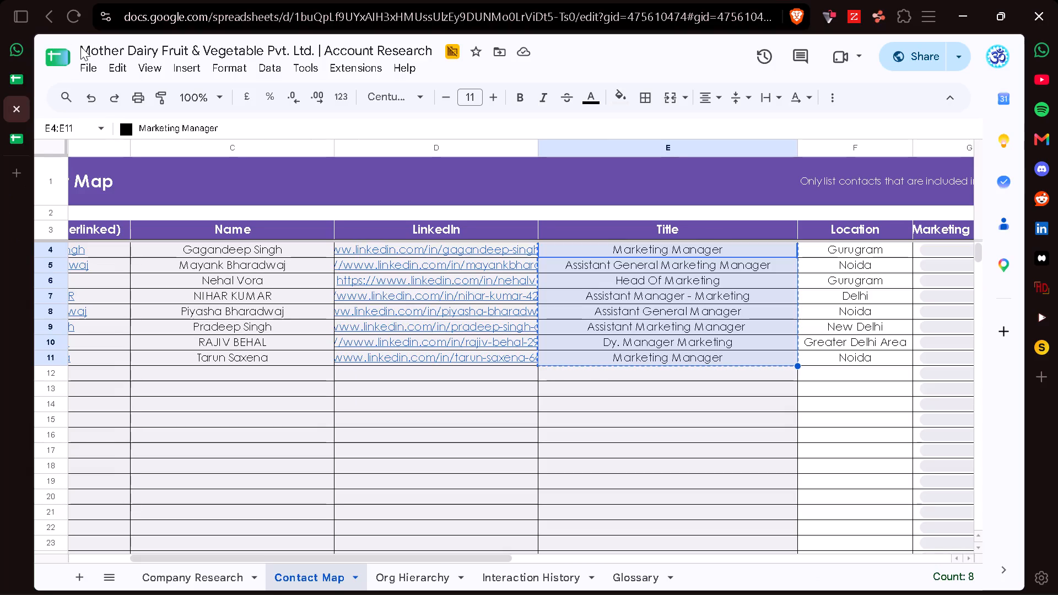
pyautogui.moveTo(83, 49); pyautogui.dragTo(312, 46)
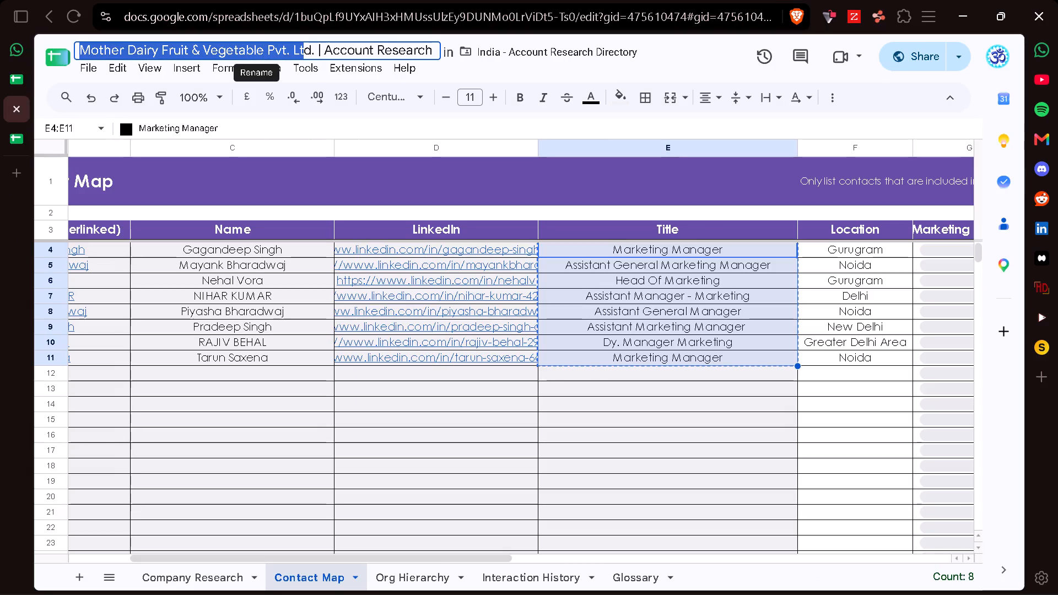
pyautogui.moveTo(312, 46); pyautogui.dragTo(315, 50)
pyautogui.hotkey('ctrl', 'c')
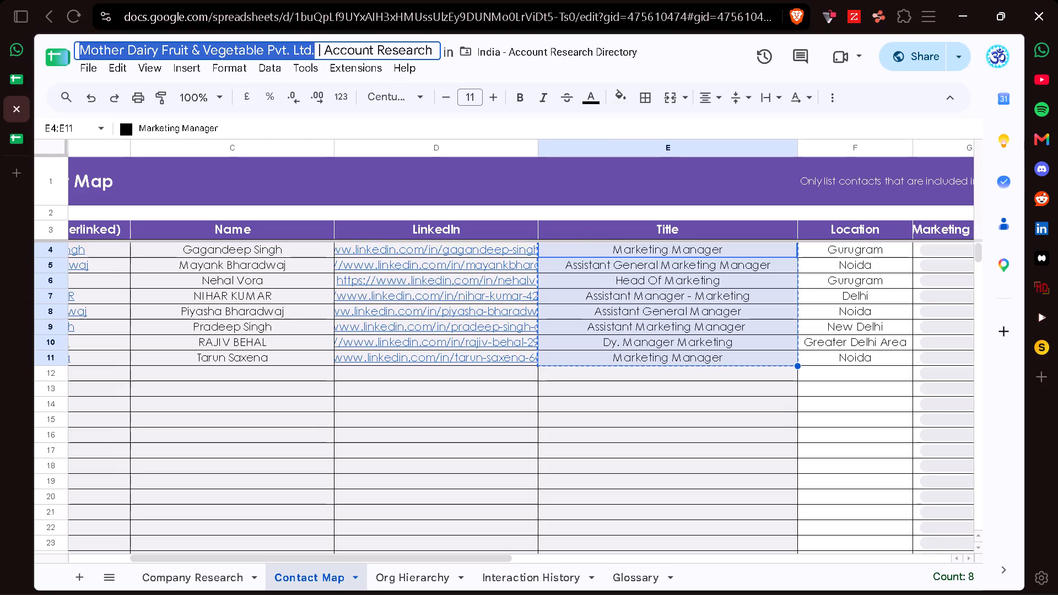
pyautogui.click(18, 133)
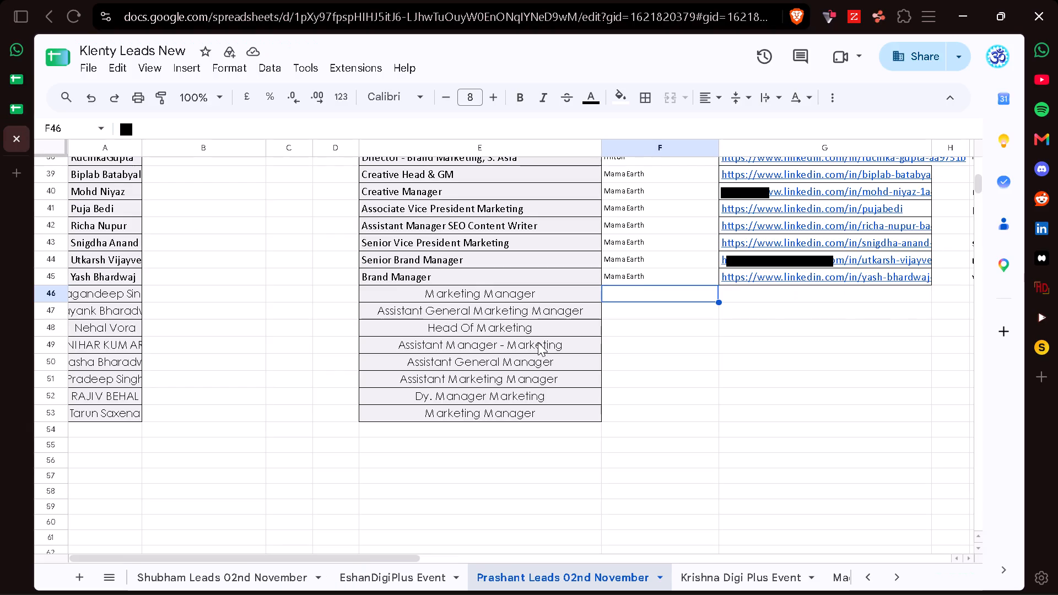
pyautogui.hotkey('ctrl', 'v')
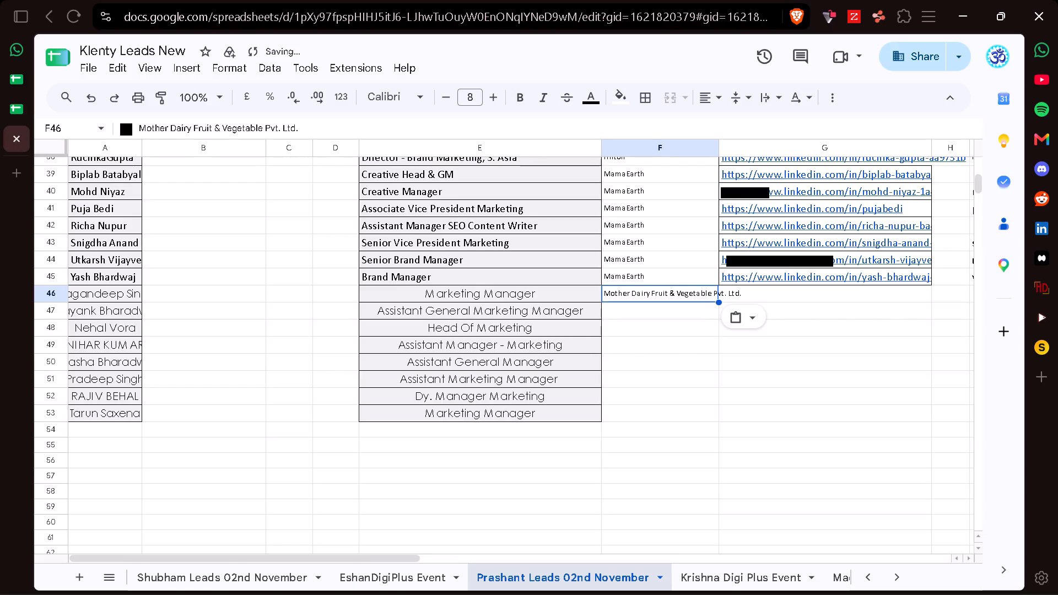
pyautogui.moveTo(718, 301); pyautogui.dragTo(714, 416)
# Copy the LinkedIn links D4:D11 from the Contact Map into the Klenty leads sheet starting at G46.
pyautogui.hscroll(-4, 714, 416)
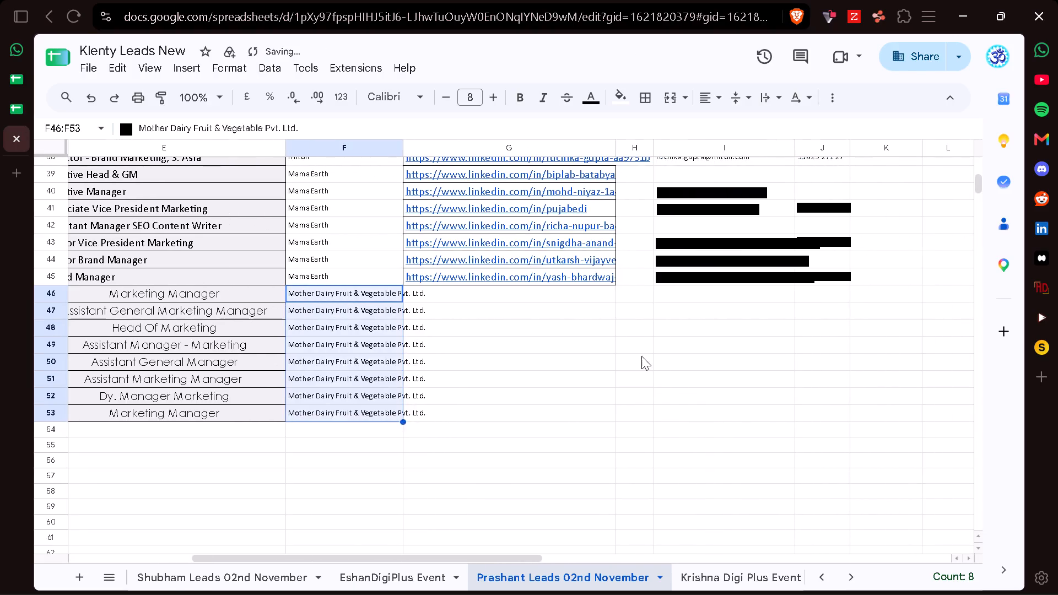
pyautogui.click(465, 286)
pyautogui.click(8, 106)
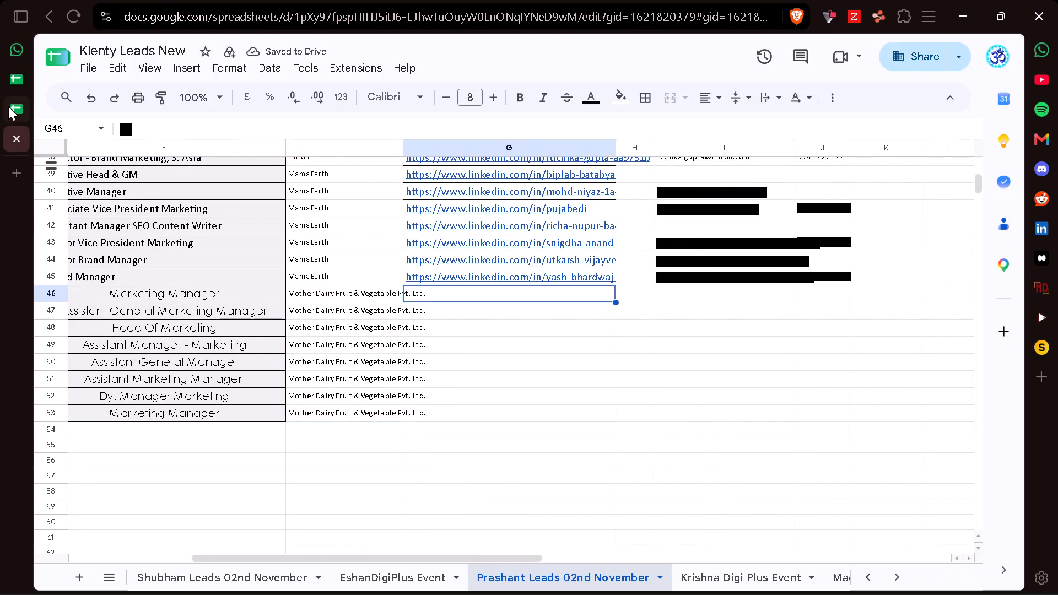
pyautogui.hscroll(-7, 637, 291)
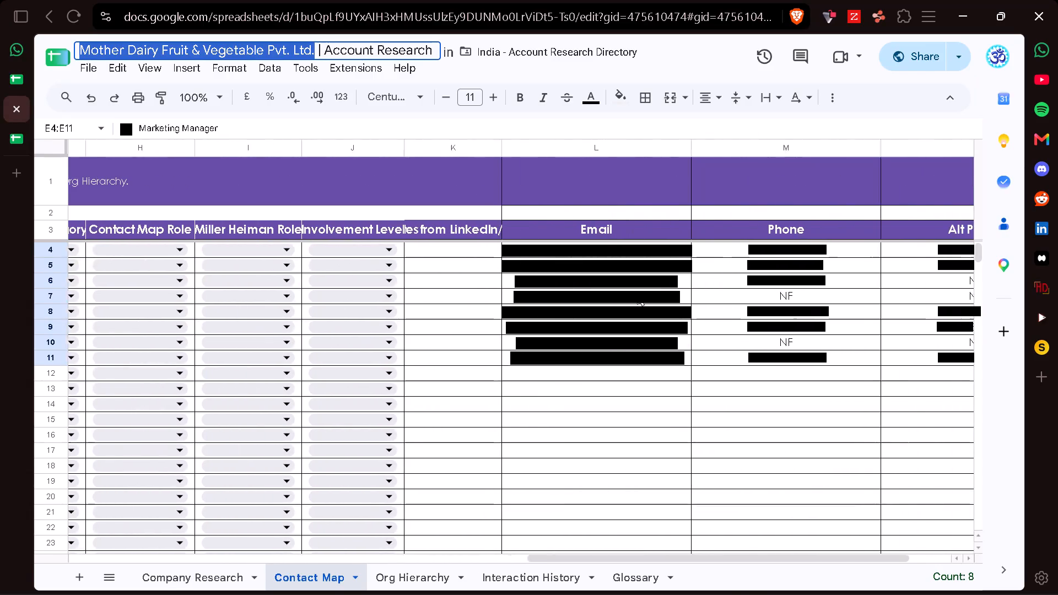
pyautogui.hscroll(6, 443, 275)
pyautogui.click(279, 254)
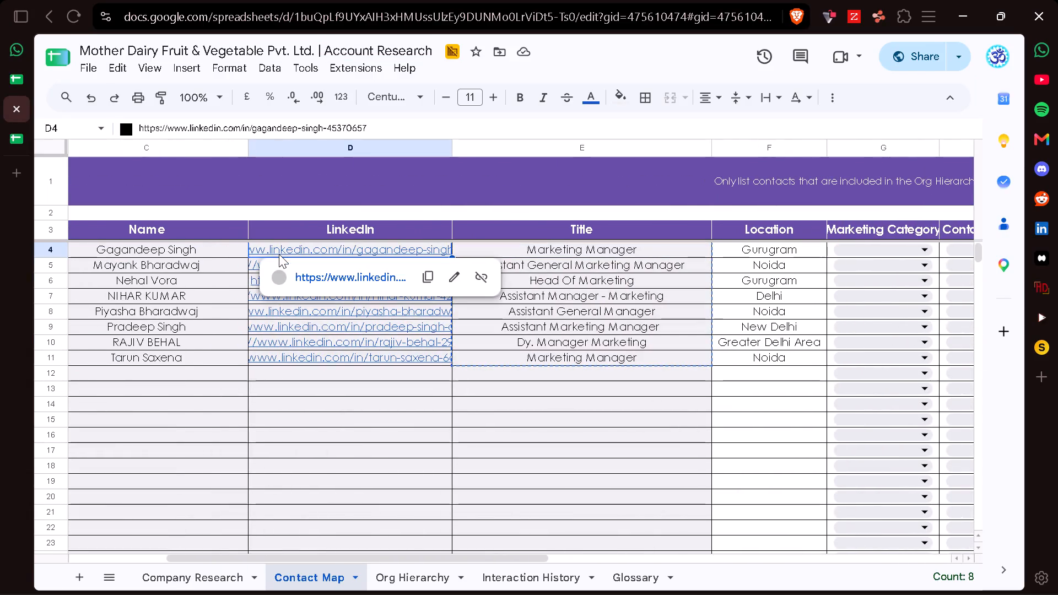
pyautogui.hotkey('ctrl', 'shift', 'Down')
pyautogui.hotkey('ctrl', 'c')
pyautogui.click(14, 148)
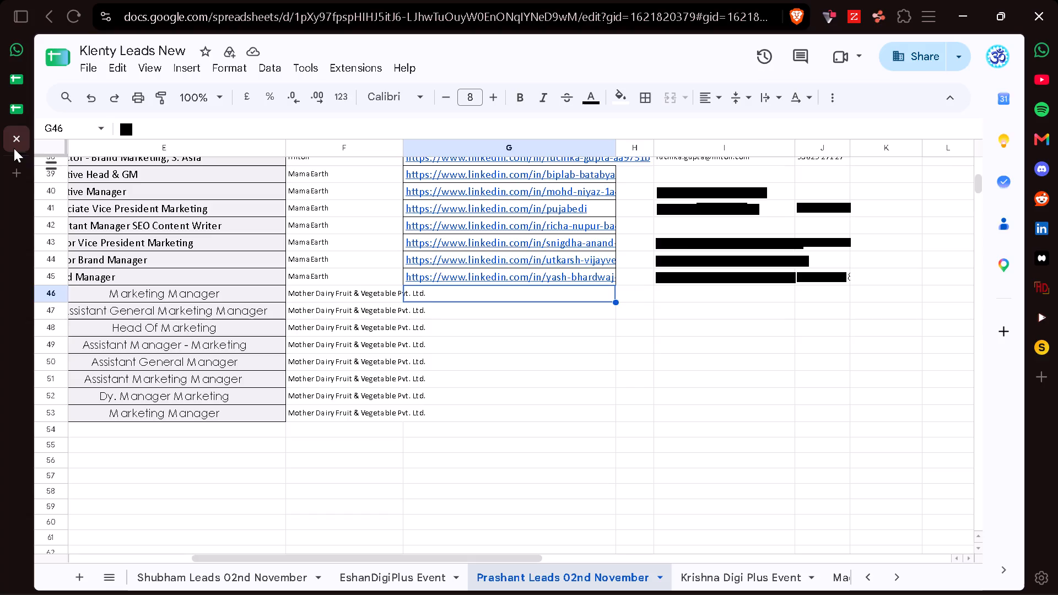
pyautogui.hotkey('ctrl', 'v')
# Copy the Email, Phone and Alt Phone range L4:N11, close the Mother Dairy research sheet, and paste at I46 of the leads sheet.
pyautogui.hscroll(-1, 458, 321)
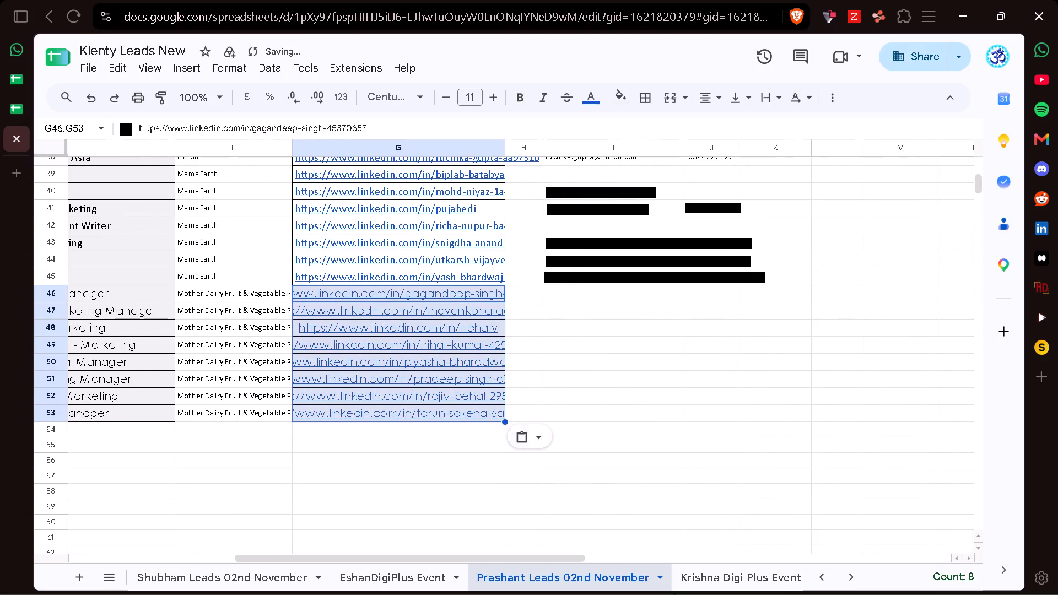
pyautogui.click(575, 299)
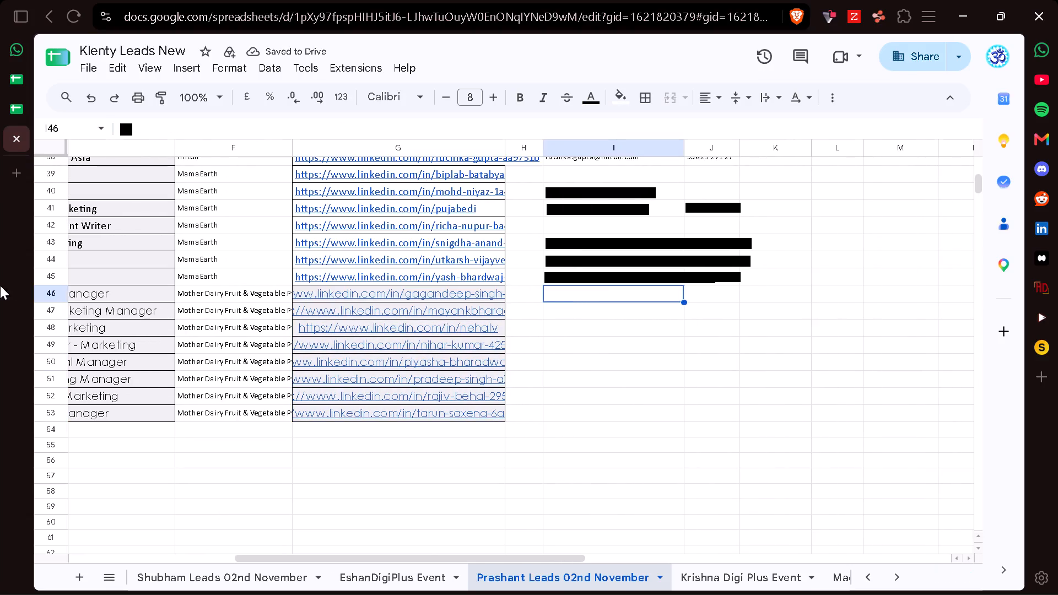
pyautogui.click(14, 118)
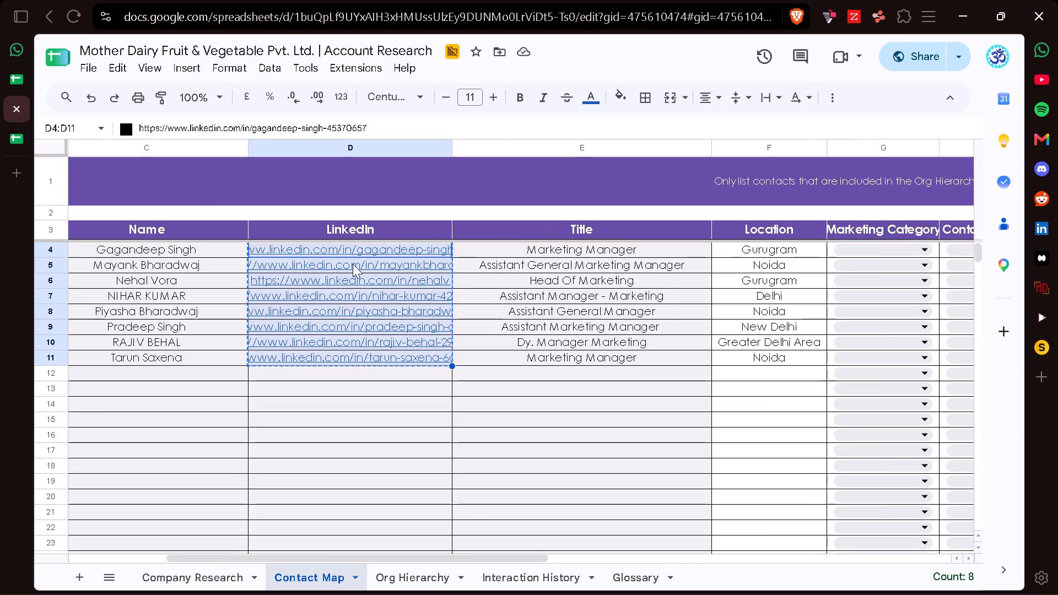
pyautogui.hscroll(-8, 440, 333)
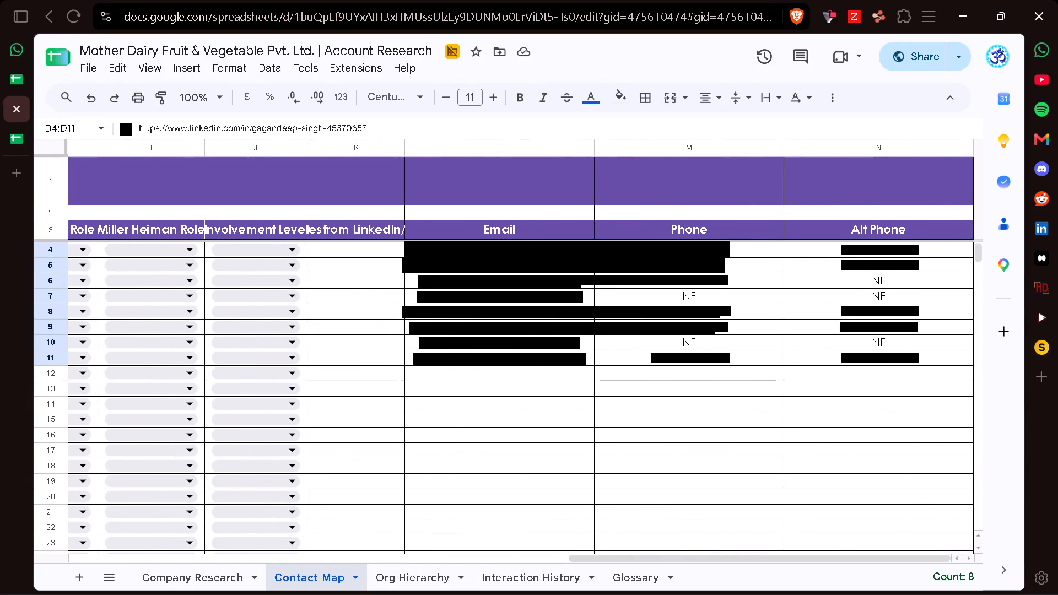
pyautogui.click(471, 252)
pyautogui.hotkey('shift', 'Right')
pyautogui.hotkey('shift', 'Right')
pyautogui.hotkey('ctrl', 'shift', 'Down')
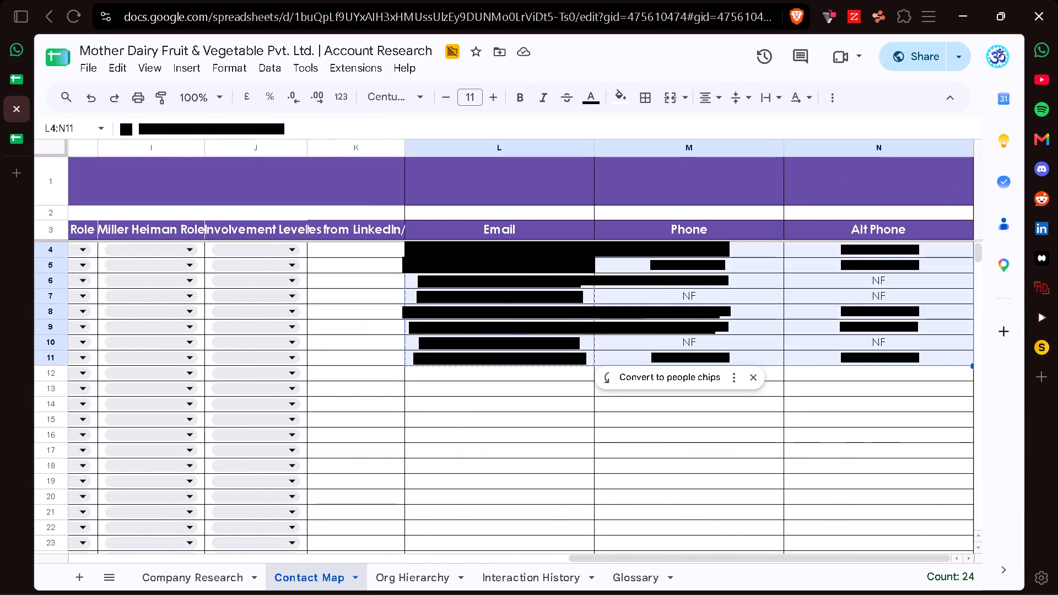
pyautogui.hotkey('ctrl', 'c')
pyautogui.hscroll(10, 372, 331)
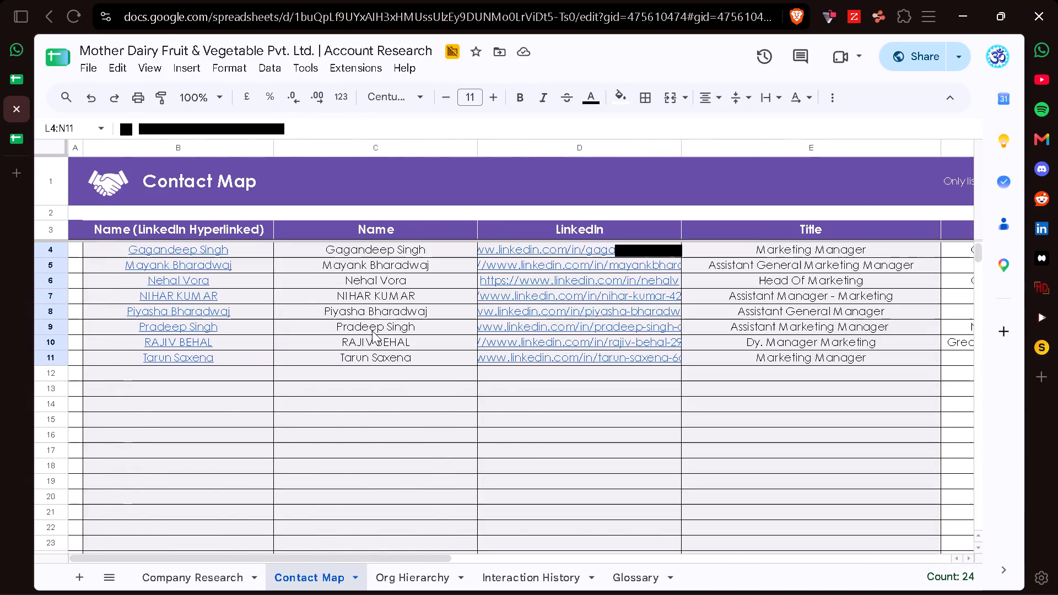
pyautogui.click(18, 116)
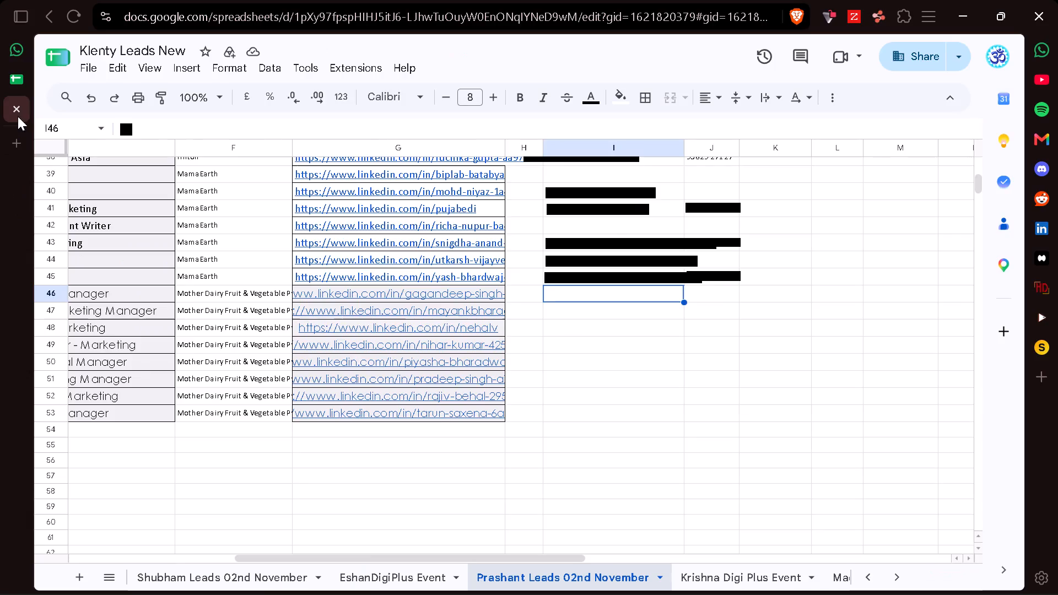
pyautogui.hotkey('ctrl', 'v')
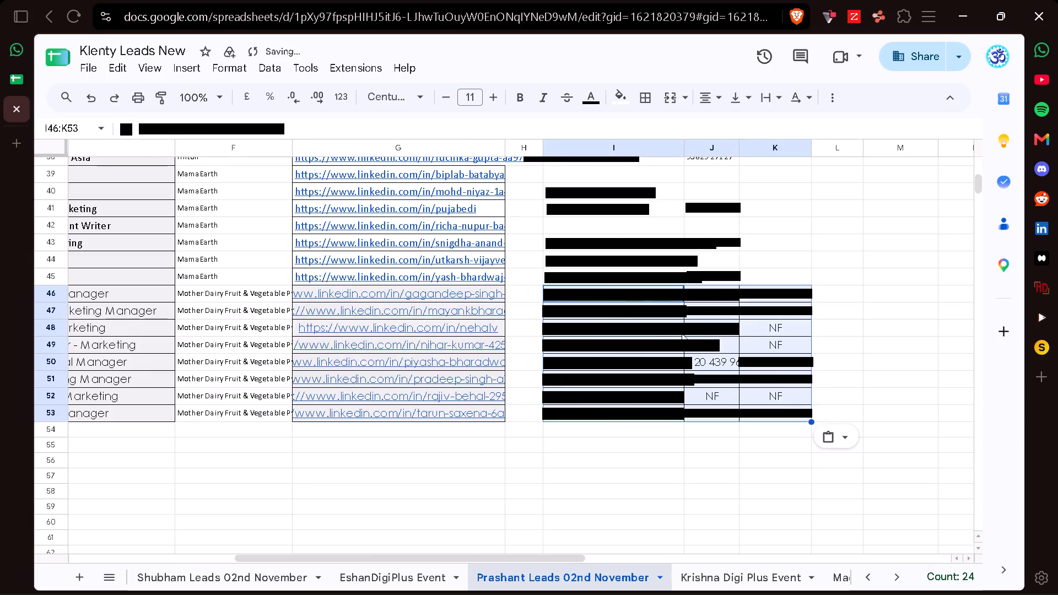
# Clear the NF placeholders from the pasted phone columns in cells K48, K49, J49, K52 and J52.
pyautogui.click(766, 330)
pyautogui.press('BackSpace')
pyautogui.click(765, 340)
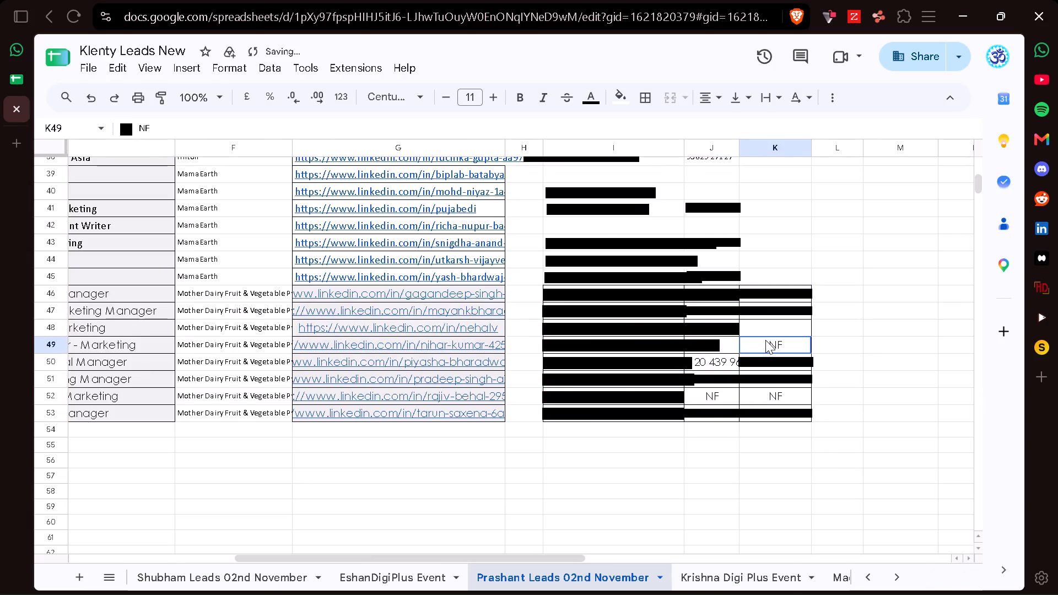
pyautogui.press('BackSpace')
pyautogui.click(708, 342)
pyautogui.press('BackSpace')
pyautogui.click(764, 391)
pyautogui.press('BackSpace')
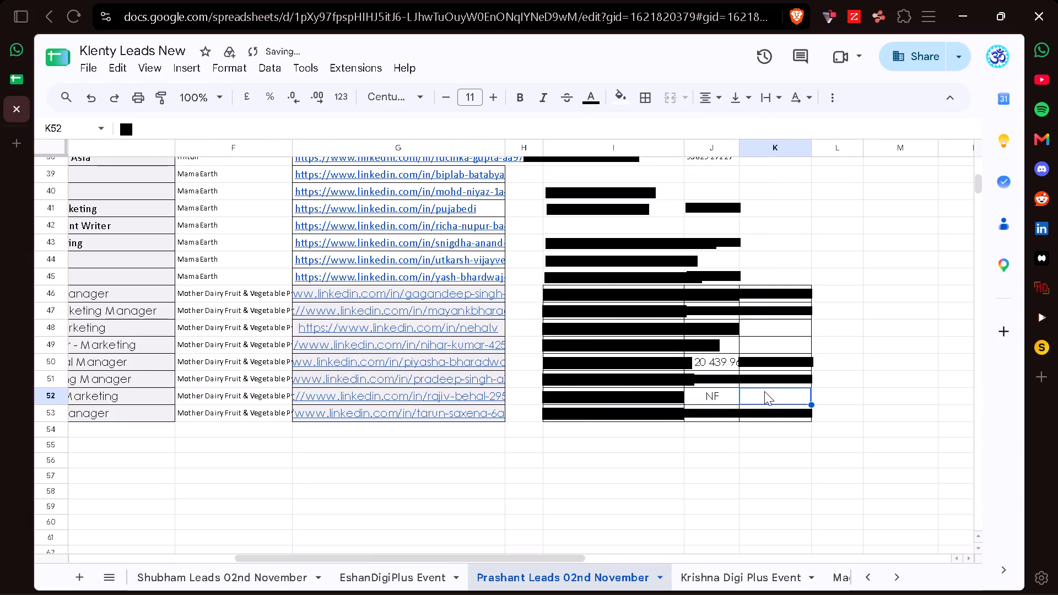
pyautogui.click(717, 393)
pyautogui.press('BackSpace')
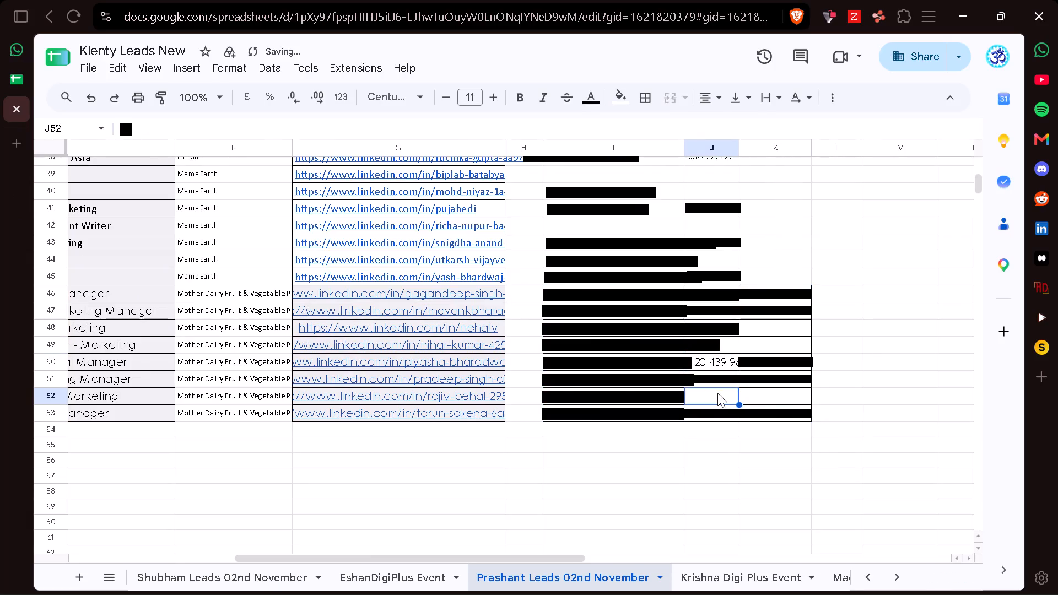
# Clear the phone number in cell J50 of the Mother Dairy contacts.
pyautogui.scroll(1, 717, 393)
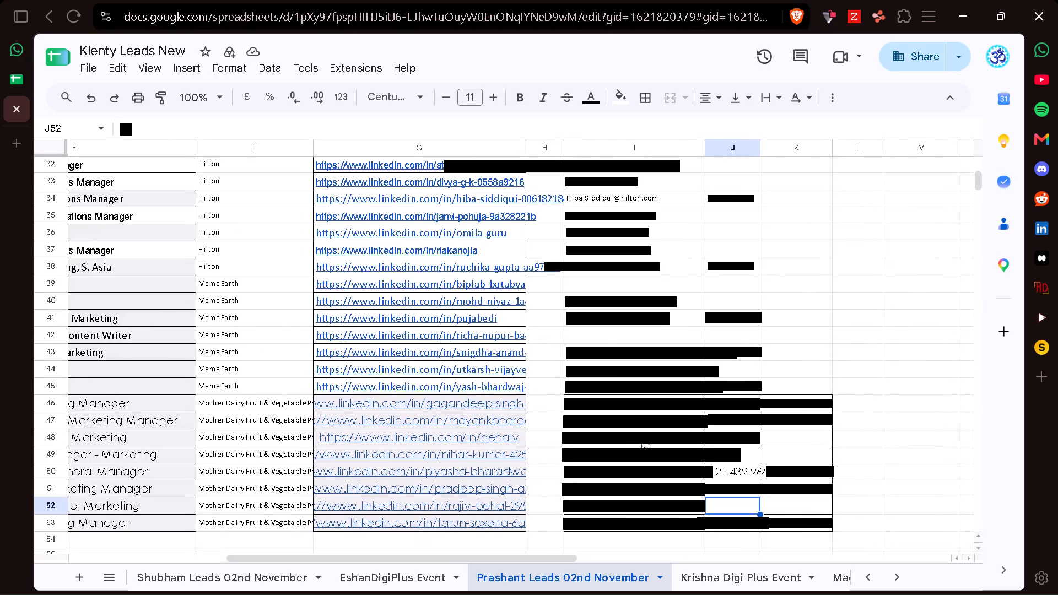
pyautogui.scroll(-1, 637, 446)
pyautogui.click(722, 386)
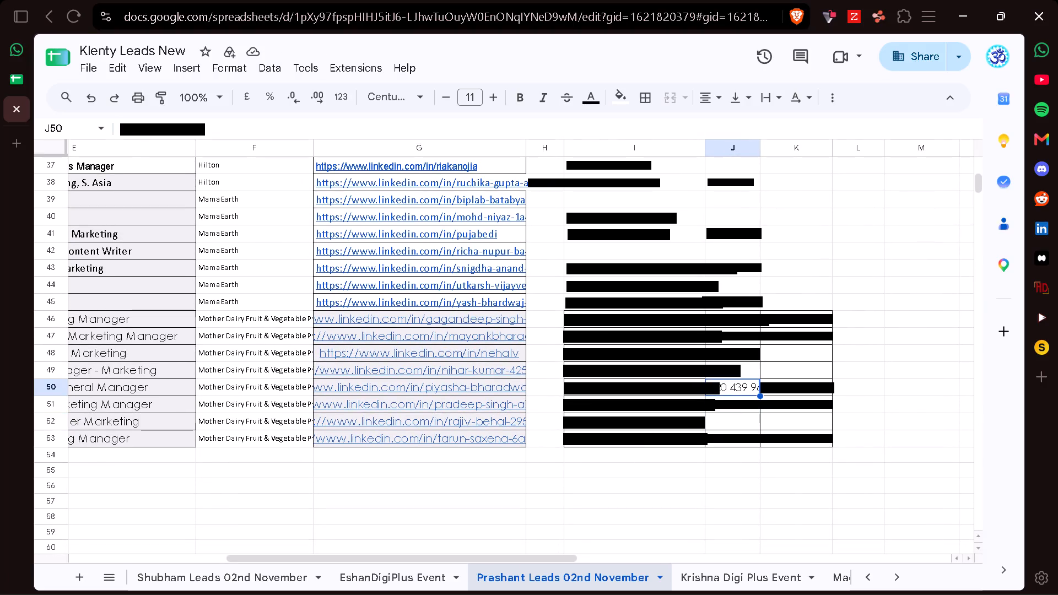
pyautogui.press('BackSpace')
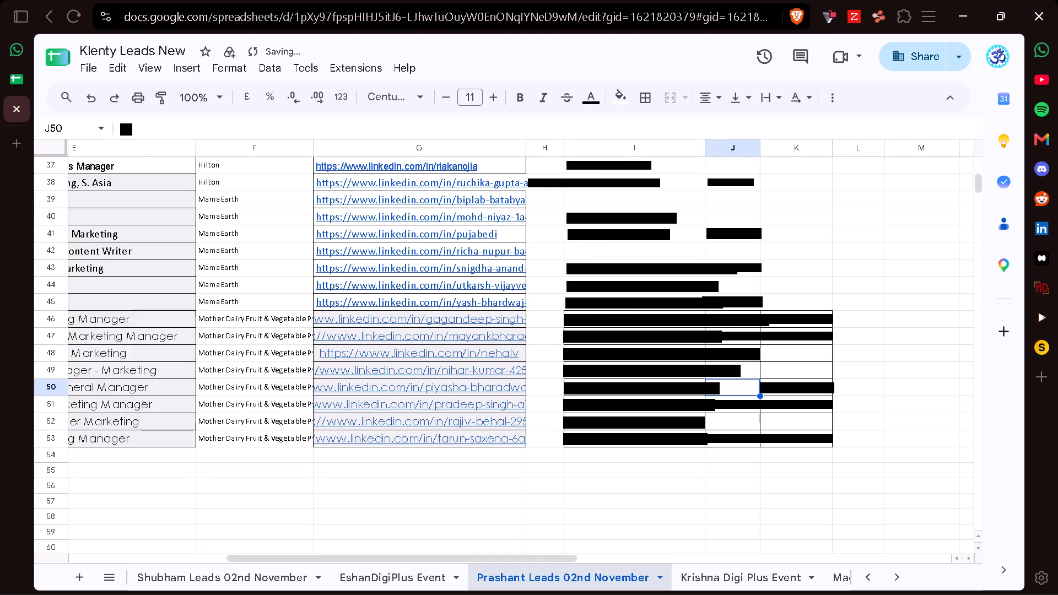
# Copy the alternate phone number from K50 into the empty phone cell J50.
pyautogui.click(785, 393)
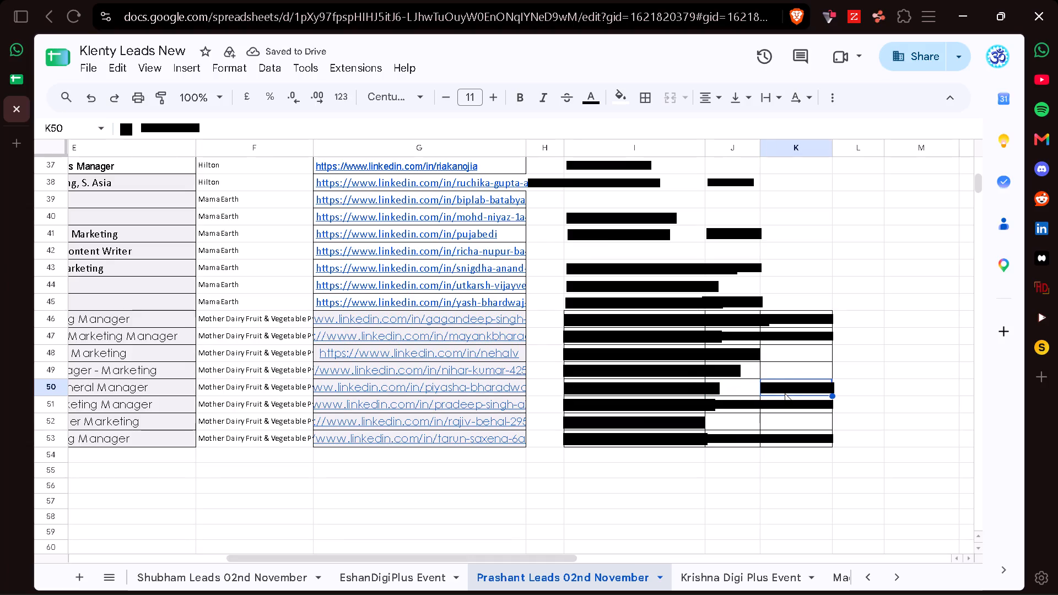
pyautogui.hotkey('ctrl', 'c')
pyautogui.click(712, 381)
pyautogui.hotkey('ctrl', 'v')
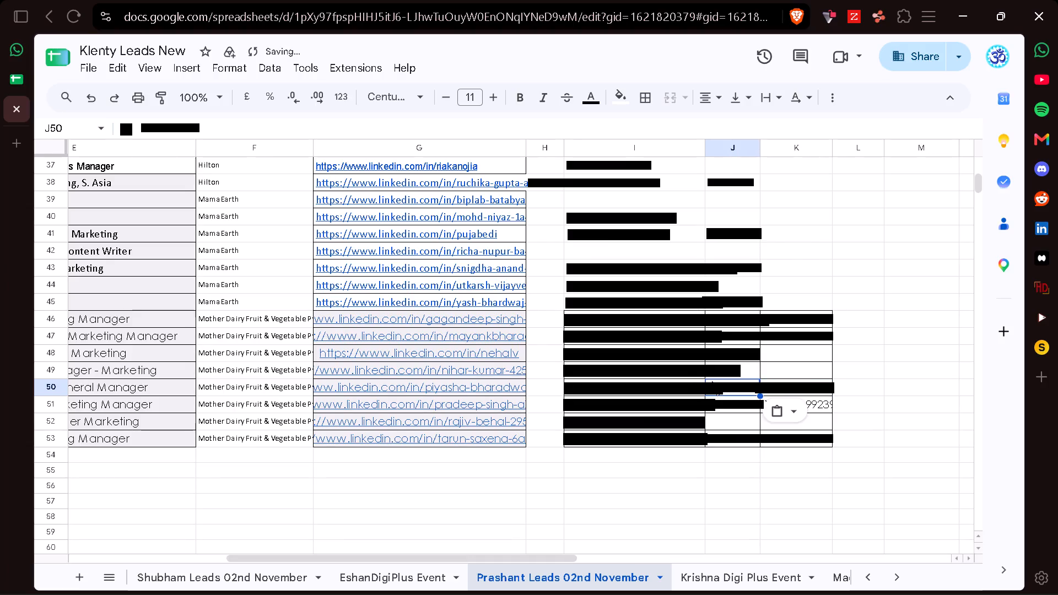
# Remove the leading prefix characters from the phone number in cell J50.
pyautogui.click(150, 126)
pyautogui.press('BackSpace')
pyautogui.press('BackSpace')
pyautogui.press('BackSpace')
pyautogui.press('BackSpace')
pyautogui.press('BackSpace')
pyautogui.press('BackSpace')
pyautogui.press('BackSpace')
pyautogui.press('BackSpace')
pyautogui.press('BackSpace')
pyautogui.press('BackSpace')
pyautogui.press('BackSpace')
pyautogui.press('BackSpace')
pyautogui.press('BackSpace')
pyautogui.press('BackSpace')
pyautogui.press('BackSpace')
pyautogui.press('BackSpace')
pyautogui.press('BackSpace')
pyautogui.press('BackSpace')
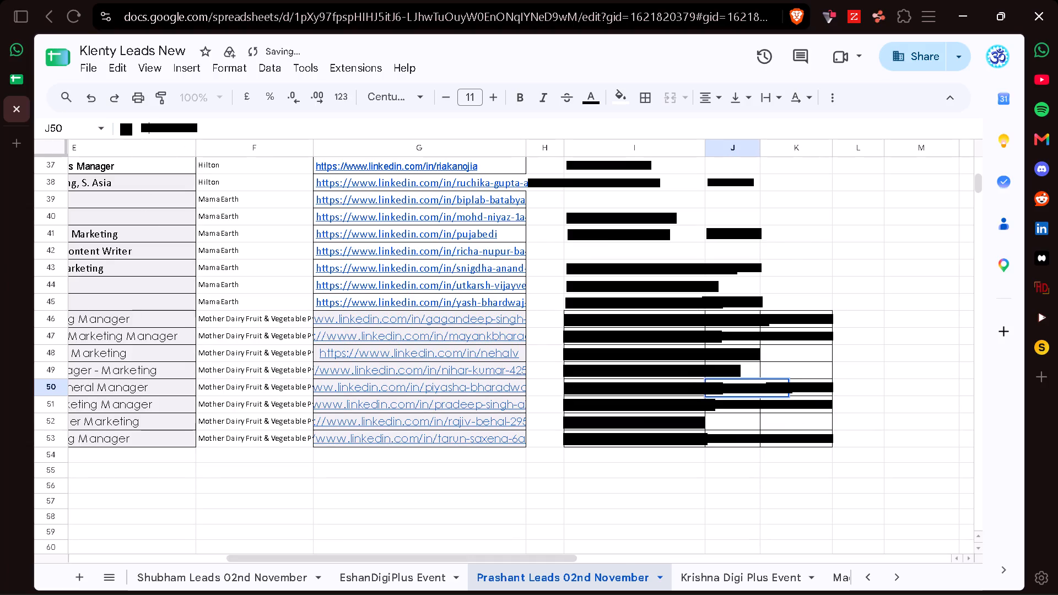
# Clear the duplicate alternate phone number in cell K50.
pyautogui.click(795, 394)
pyautogui.press('BackSpace')
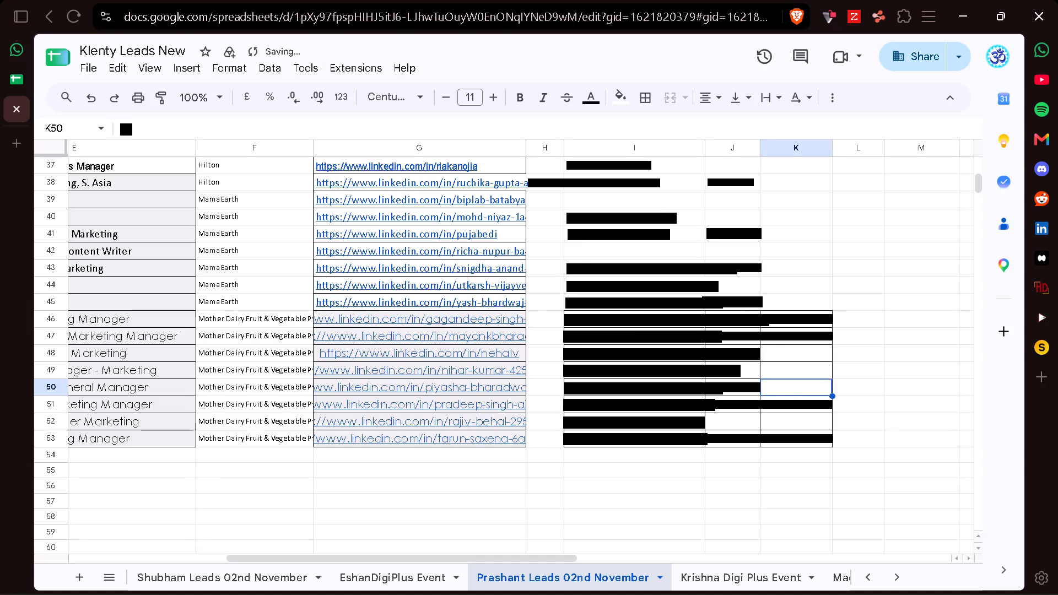
# Remove the leading prefix characters from the phone number in cell J53.
pyautogui.click(731, 446)
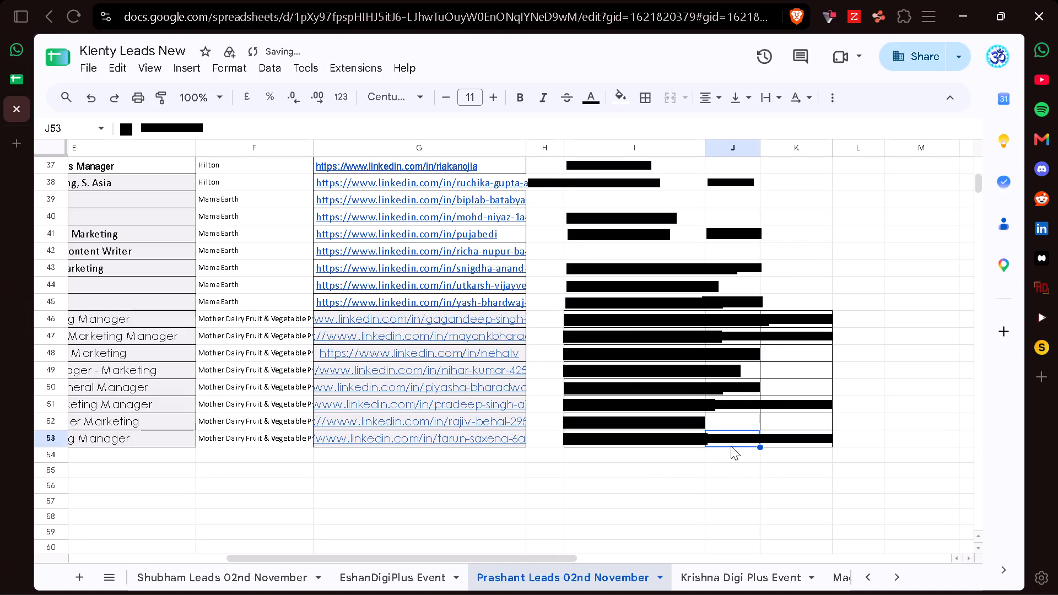
pyautogui.click(153, 129)
pyautogui.press('BackSpace')
pyautogui.press('BackSpace')
pyautogui.press('BackSpace')
pyautogui.press('BackSpace')
pyautogui.press('BackSpace')
pyautogui.press('BackSpace')
pyautogui.press('BackSpace')
pyautogui.press('BackSpace')
pyautogui.press('BackSpace')
pyautogui.press('BackSpace')
pyautogui.press('BackSpace')
pyautogui.press('BackSpace')
pyautogui.press('BackSpace')
pyautogui.press('BackSpace')
pyautogui.press('BackSpace')
pyautogui.press('BackSpace')
# Remove the leading prefix characters from the phone number in cell J46.
pyautogui.click(734, 317)
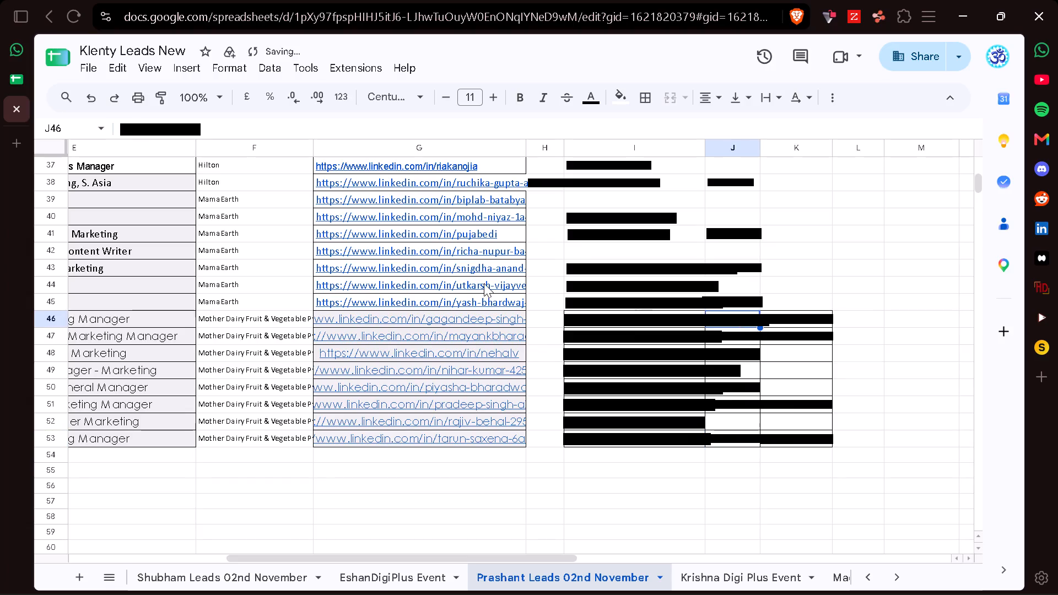
pyautogui.click(153, 126)
pyautogui.press('BackSpace')
pyautogui.press('BackSpace')
pyautogui.press('BackSpace')
pyautogui.press('BackSpace')
pyautogui.press('BackSpace')
pyautogui.press('BackSpace')
pyautogui.press('BackSpace')
pyautogui.press('BackSpace')
pyautogui.press('BackSpace')
pyautogui.press('BackSpace')
pyautogui.press('BackSpace')
pyautogui.press('BackSpace')
pyautogui.press('BackSpace')
pyautogui.press('BackSpace')
pyautogui.press('BackSpace')
pyautogui.press('BackSpace')
pyautogui.press('BackSpace')
pyautogui.press('BackSpace')
pyautogui.press('BackSpace')
pyautogui.press('BackSpace')
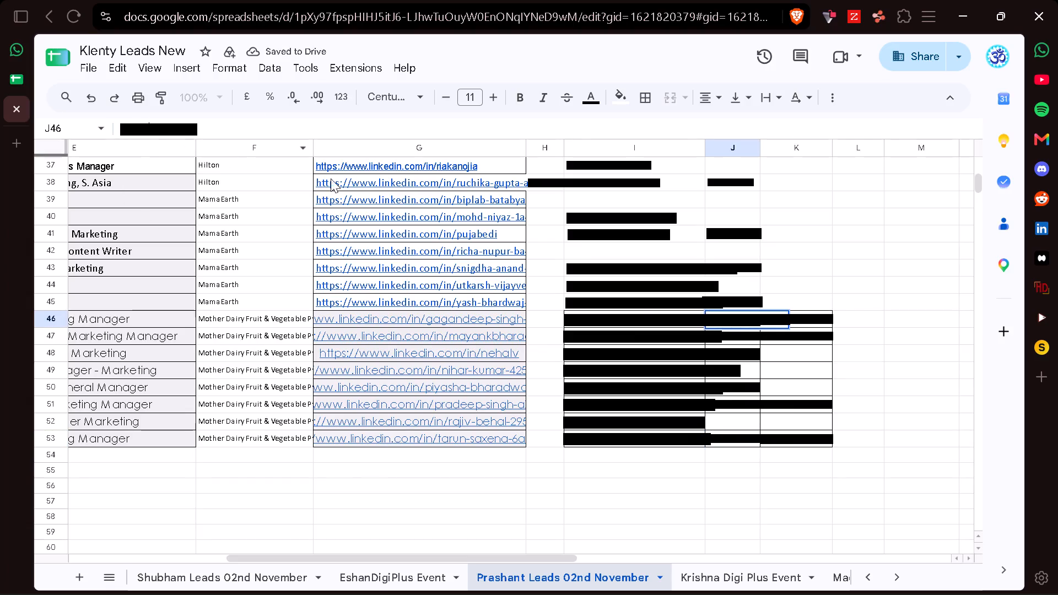
# Remove the leading prefix characters from the alternate phone number in cell K46.
pyautogui.click(779, 320)
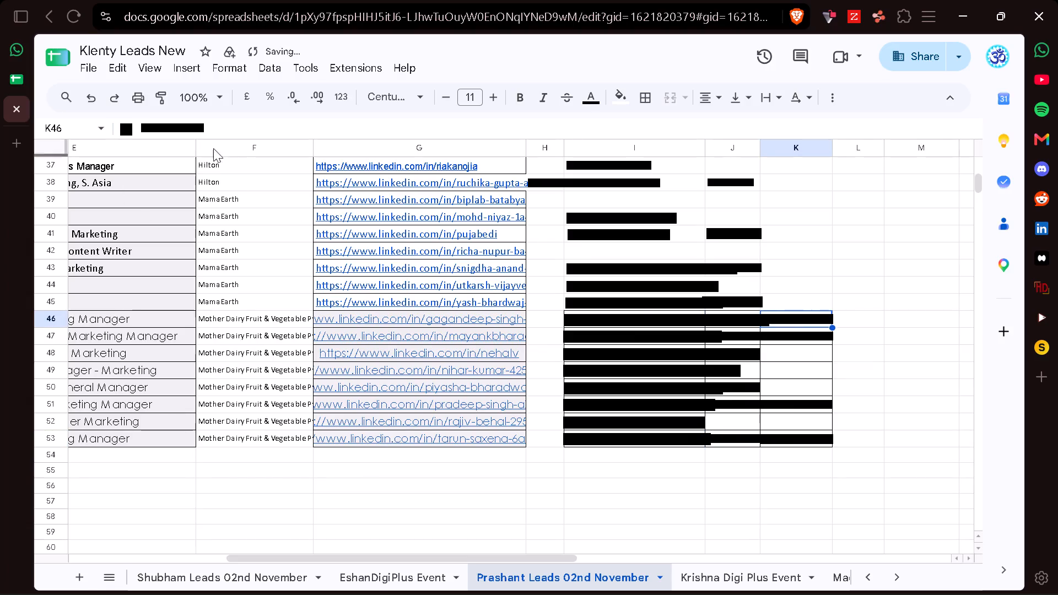
pyautogui.click(153, 128)
pyautogui.press('BackSpace')
pyautogui.press('BackSpace')
pyautogui.press('BackSpace')
pyautogui.press('BackSpace')
pyautogui.press('BackSpace')
pyautogui.press('BackSpace')
pyautogui.press('BackSpace')
pyautogui.press('BackSpace')
pyautogui.press('BackSpace')
pyautogui.press('BackSpace')
pyautogui.press('BackSpace')
pyautogui.press('BackSpace')
pyautogui.press('BackSpace')
pyautogui.press('BackSpace')
pyautogui.press('BackSpace')
pyautogui.press('BackSpace')
pyautogui.press('BackSpace')
pyautogui.press('BackSpace')
pyautogui.press('BackSpace')
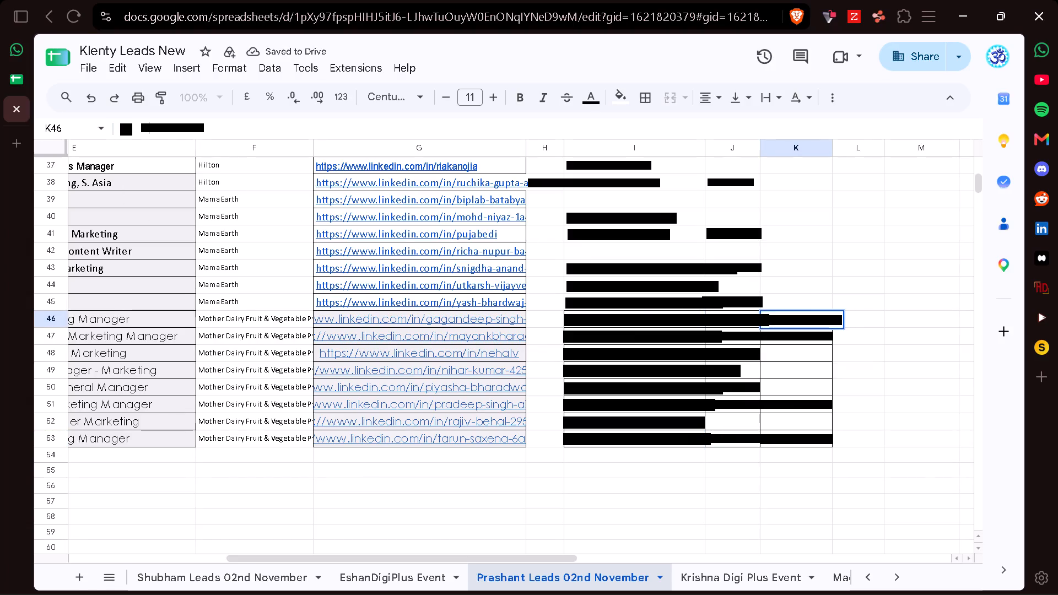
# Remove the leading prefix characters from the phone number in cell J47.
pyautogui.click(731, 332)
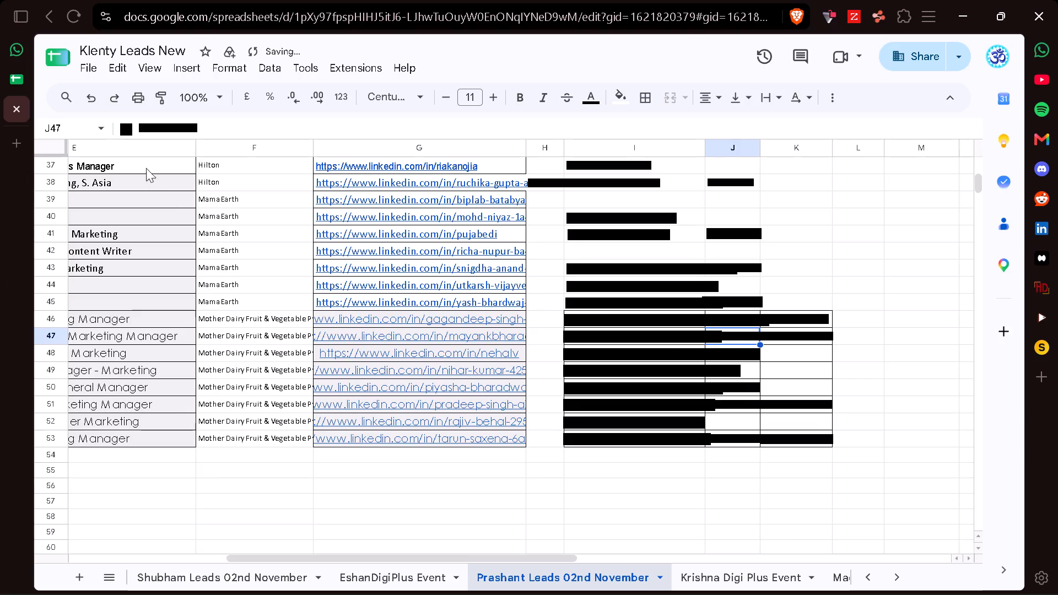
pyautogui.click(150, 125)
pyautogui.press('BackSpace')
pyautogui.press('BackSpace')
pyautogui.press('BackSpace')
pyautogui.press('BackSpace')
pyautogui.press('BackSpace')
pyautogui.press('BackSpace')
pyautogui.press('BackSpace')
pyautogui.press('BackSpace')
pyautogui.press('BackSpace')
pyautogui.press('BackSpace')
pyautogui.press('BackSpace')
pyautogui.press('BackSpace')
pyautogui.press('BackSpace')
pyautogui.press('BackSpace')
pyautogui.press('BackSpace')
pyautogui.press('BackSpace')
pyautogui.press('BackSpace')
pyautogui.press('BackSpace')
pyautogui.press('BackSpace')
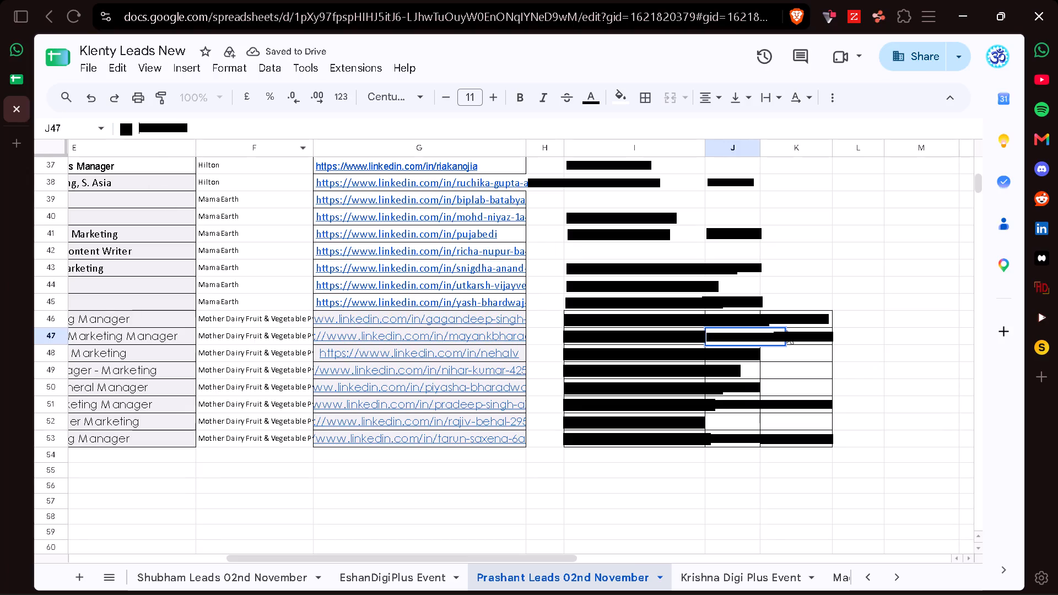
# Remove the leading prefix characters from the alternate phone number in cell K47.
pyautogui.click(793, 331)
pyautogui.click(154, 125)
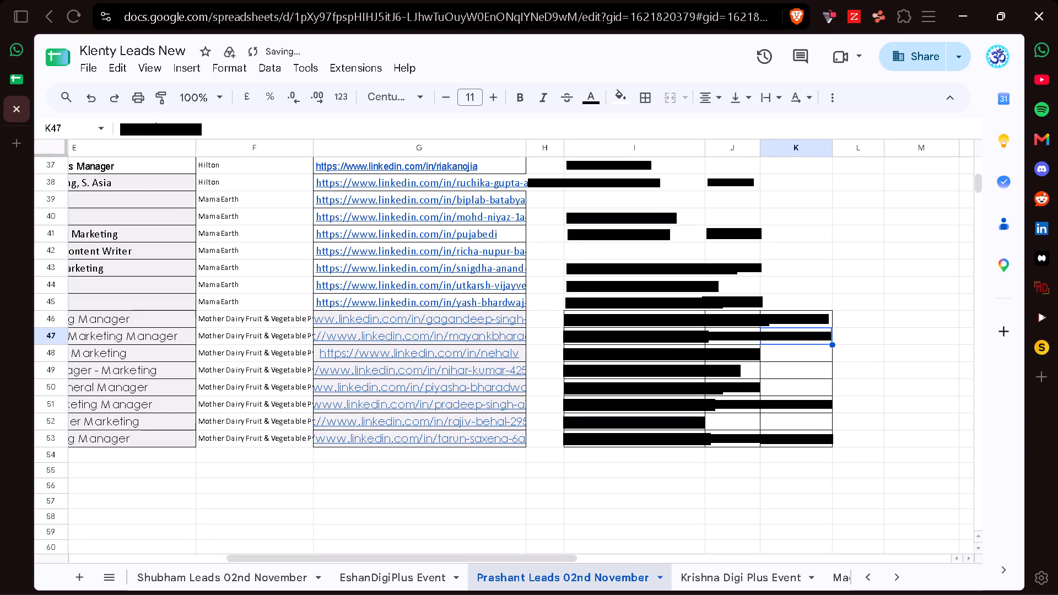
pyautogui.press('Left')
pyautogui.press('BackSpace')
pyautogui.press('BackSpace')
pyautogui.press('BackSpace')
pyautogui.press('BackSpace')
pyautogui.press('BackSpace')
pyautogui.press('BackSpace')
pyautogui.press('BackSpace')
pyautogui.press('BackSpace')
pyautogui.press('BackSpace')
pyautogui.press('BackSpace')
pyautogui.press('BackSpace')
pyautogui.press('BackSpace')
pyautogui.press('BackSpace')
pyautogui.press('BackSpace')
pyautogui.press('BackSpace')
pyautogui.press('BackSpace')
pyautogui.press('BackSpace')
pyautogui.press('BackSpace')
pyautogui.press('BackSpace')
pyautogui.press('BackSpace')
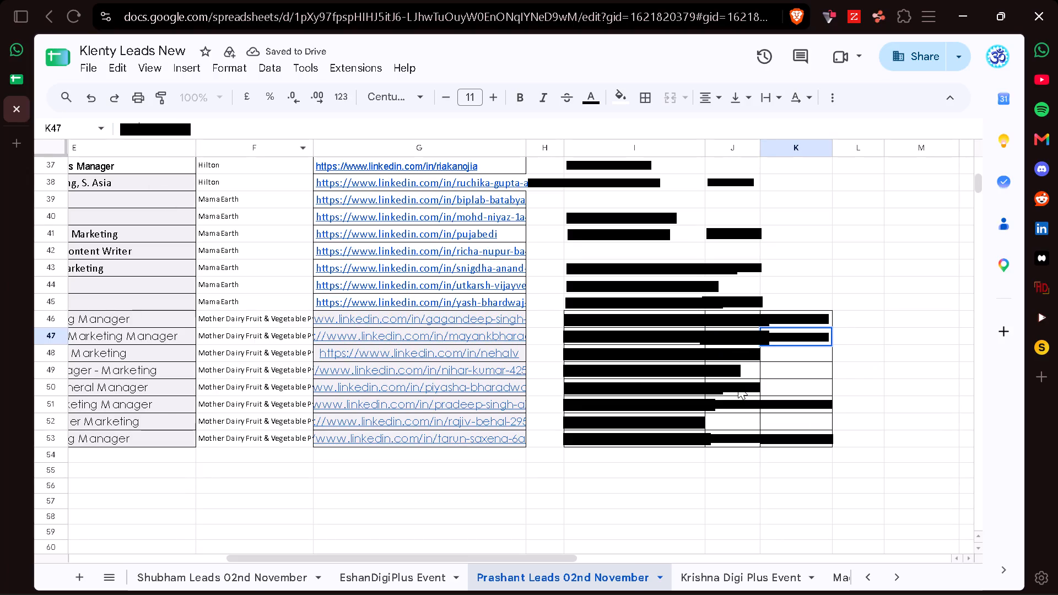
# Remove the leading prefix characters from the phone number in cell J48.
pyautogui.click(738, 385)
pyautogui.press('Up')
pyautogui.press('Up')
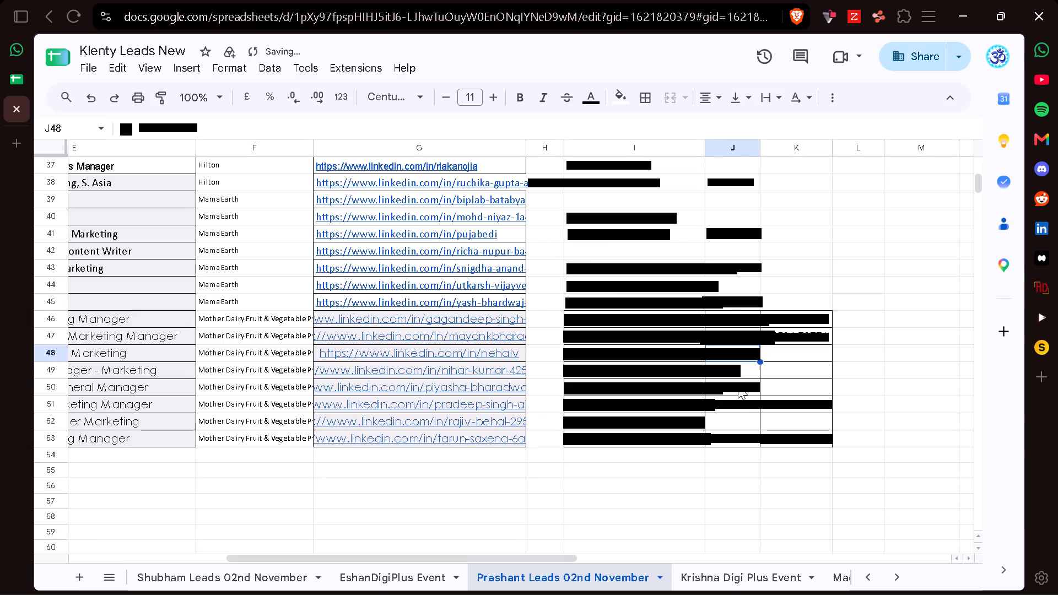
pyautogui.click(150, 126)
pyautogui.press('BackSpace')
pyautogui.press('BackSpace')
pyautogui.press('BackSpace')
pyautogui.press('BackSpace')
pyautogui.press('BackSpace')
pyautogui.press('BackSpace')
pyautogui.press('BackSpace')
pyautogui.press('BackSpace')
pyautogui.press('BackSpace')
pyautogui.press('BackSpace')
pyautogui.press('BackSpace')
pyautogui.press('BackSpace')
pyautogui.press('BackSpace')
pyautogui.press('BackSpace')
pyautogui.press('BackSpace')
pyautogui.press('BackSpace')
pyautogui.press('BackSpace')
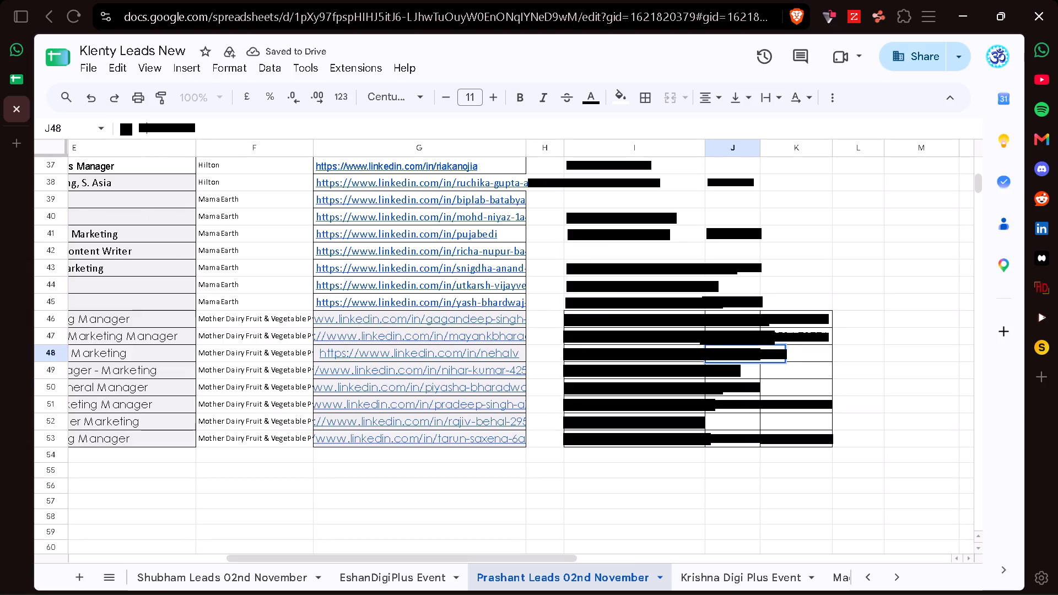
# Remove the leading prefix characters from the phone number in cell J51.
pyautogui.click(751, 402)
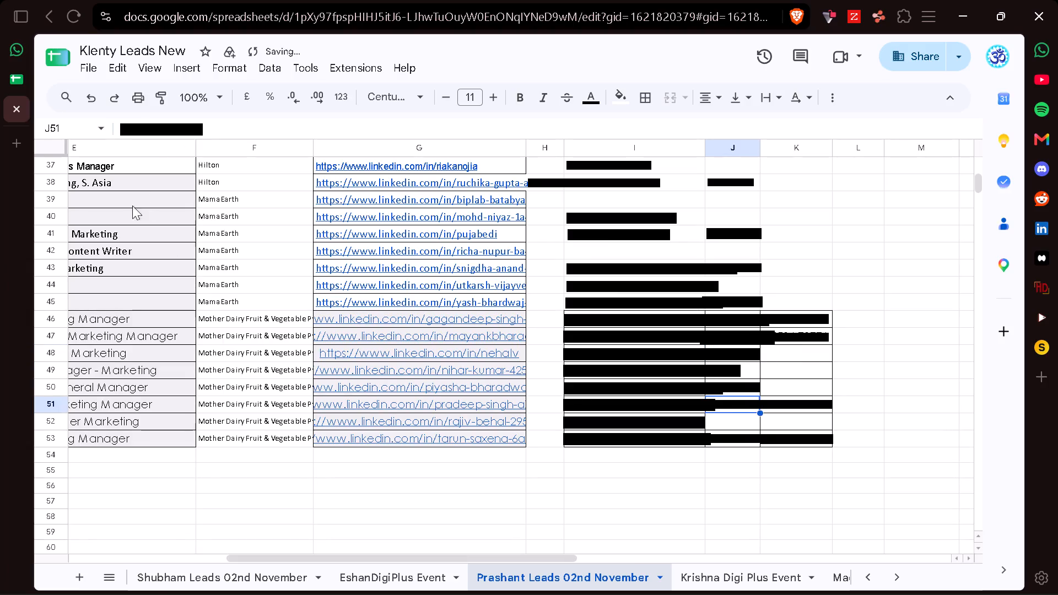
pyautogui.click(149, 126)
pyautogui.press('BackSpace')
pyautogui.press('BackSpace')
pyautogui.press('BackSpace')
pyautogui.press('BackSpace')
pyautogui.press('BackSpace')
pyautogui.press('BackSpace')
pyautogui.press('BackSpace')
pyautogui.press('BackSpace')
pyautogui.press('BackSpace')
pyautogui.press('BackSpace')
pyautogui.press('BackSpace')
pyautogui.press('BackSpace')
pyautogui.press('BackSpace')
pyautogui.press('BackSpace')
pyautogui.press('BackSpace')
pyautogui.press('BackSpace')
pyautogui.press('BackSpace')
pyautogui.press('BackSpace')
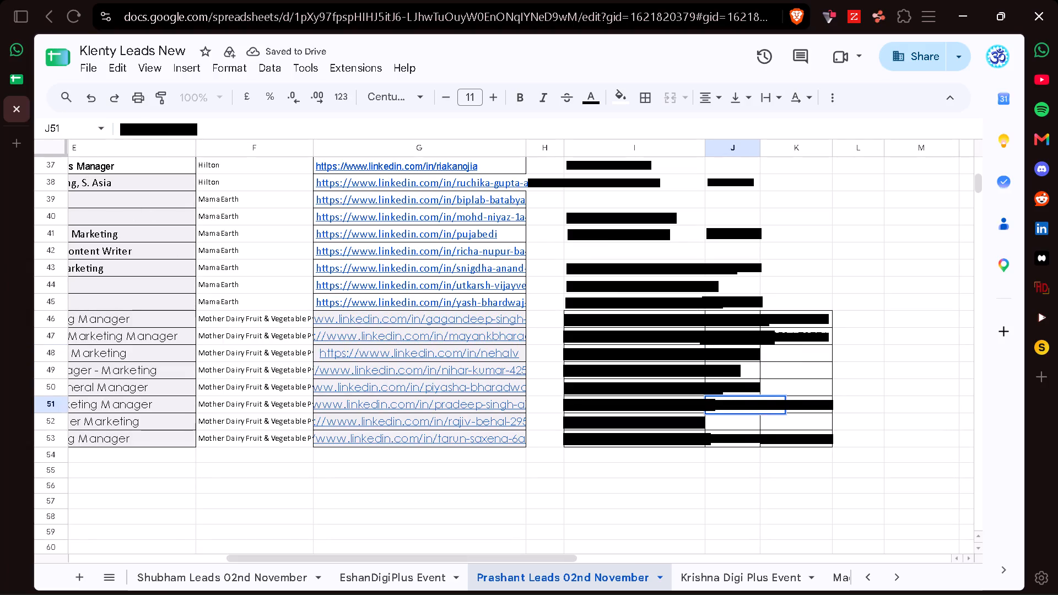
# Remove the leading prefix characters from the alternate phone number in cell K51.
pyautogui.click(790, 407)
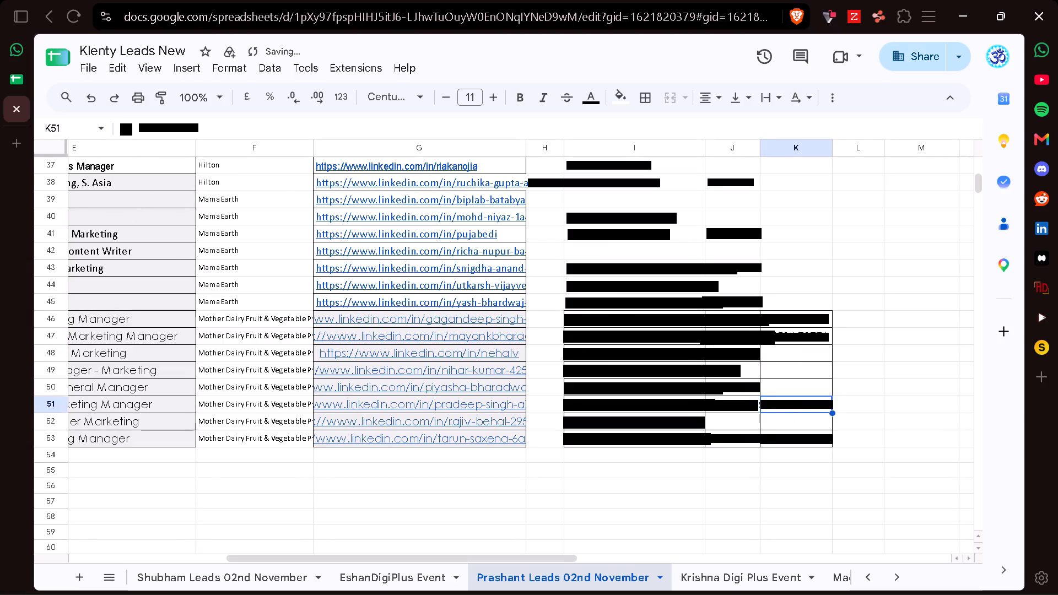
pyautogui.click(148, 129)
pyautogui.press('BackSpace')
pyautogui.press('BackSpace')
pyautogui.press('BackSpace')
pyautogui.press('BackSpace')
pyautogui.press('BackSpace')
pyautogui.press('BackSpace')
pyautogui.press('BackSpace')
pyautogui.press('BackSpace')
pyautogui.press('BackSpace')
pyautogui.press('BackSpace')
pyautogui.press('BackSpace')
pyautogui.press('BackSpace')
pyautogui.press('BackSpace')
pyautogui.press('BackSpace')
pyautogui.press('BackSpace')
pyautogui.press('BackSpace')
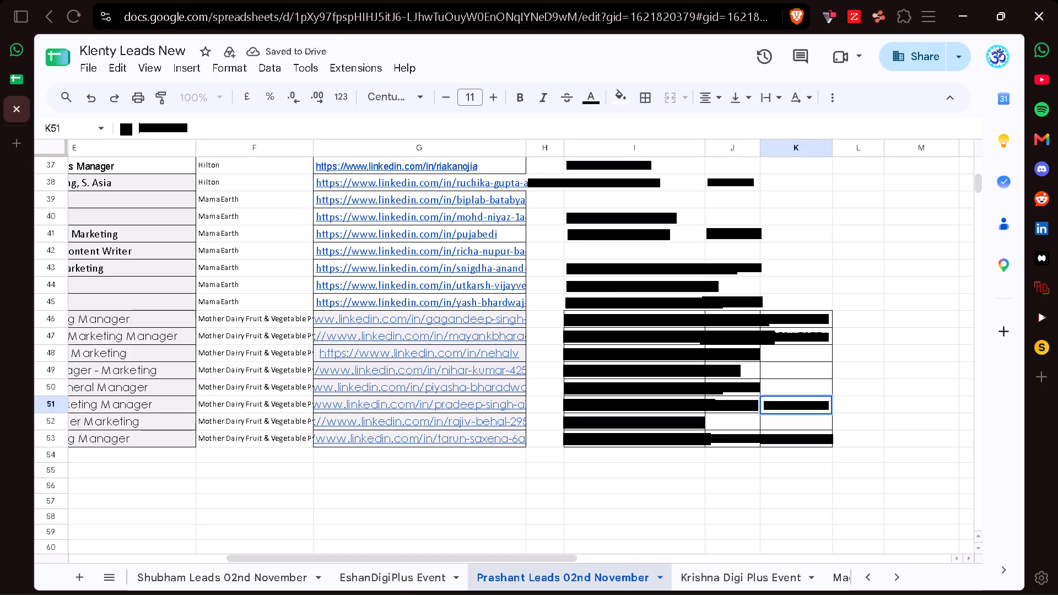
# Remove the leading prefix characters from the alternate phone number in cell K53.
pyautogui.click(752, 441)
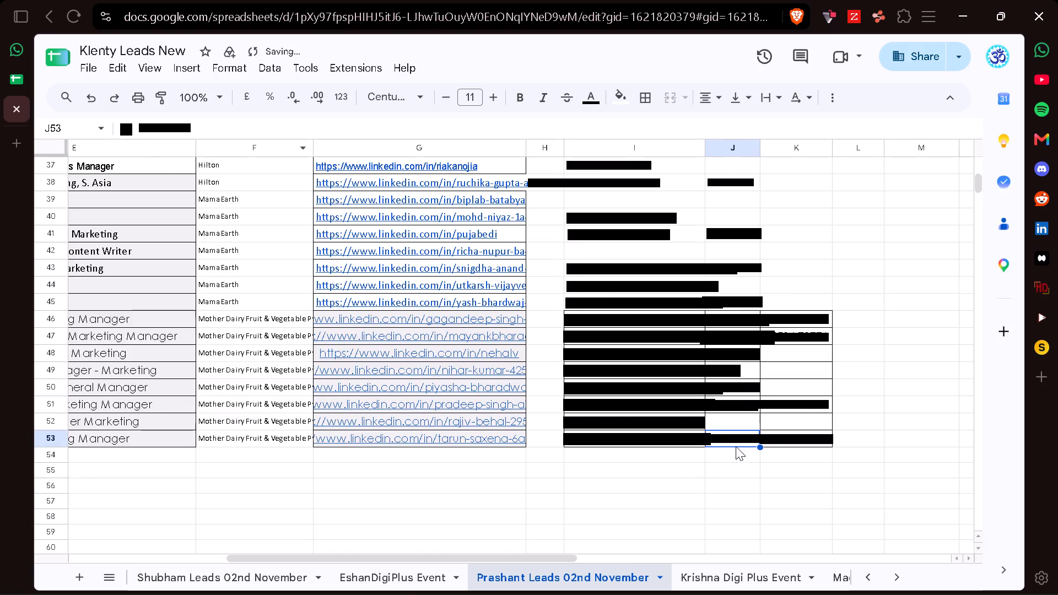
pyautogui.click(772, 438)
pyautogui.click(153, 123)
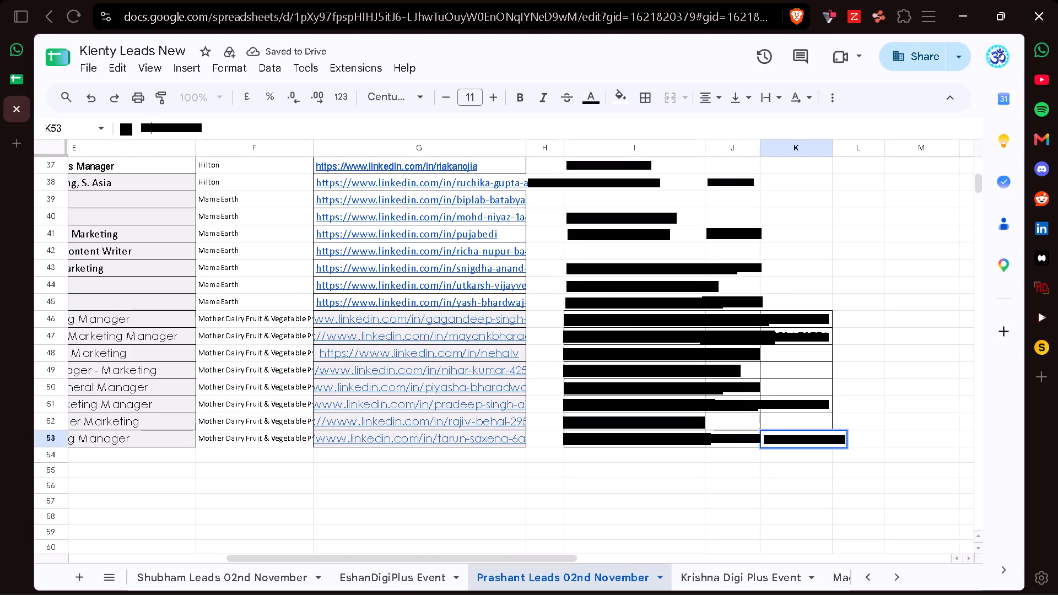
pyautogui.press('BackSpace')
pyautogui.press('BackSpace')
pyautogui.press('BackSpace')
pyautogui.press('BackSpace')
pyautogui.press('BackSpace')
pyautogui.press('BackSpace')
pyautogui.press('BackSpace')
pyautogui.press('BackSpace')
pyautogui.press('BackSpace')
pyautogui.press('BackSpace')
pyautogui.press('BackSpace')
pyautogui.press('BackSpace')
pyautogui.press('BackSpace')
pyautogui.press('BackSpace')
pyautogui.press('BackSpace')
pyautogui.press('BackSpace')
pyautogui.click(588, 449)
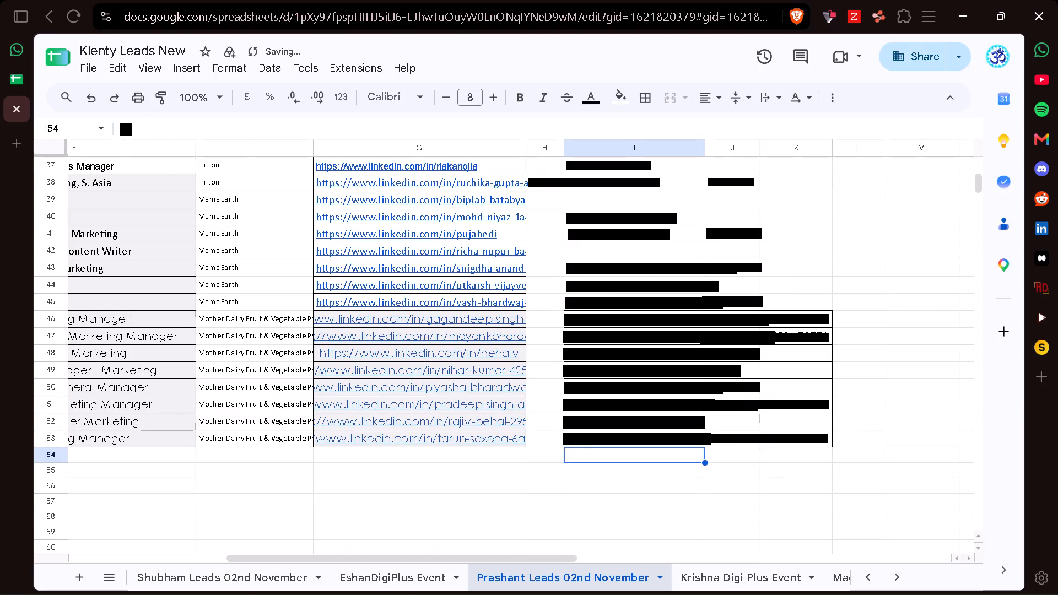
# Select cell A54, the first empty name cell below the Mother Dairy contacts.
pyautogui.click(731, 382)
pyautogui.hscroll(1, 684, 429)
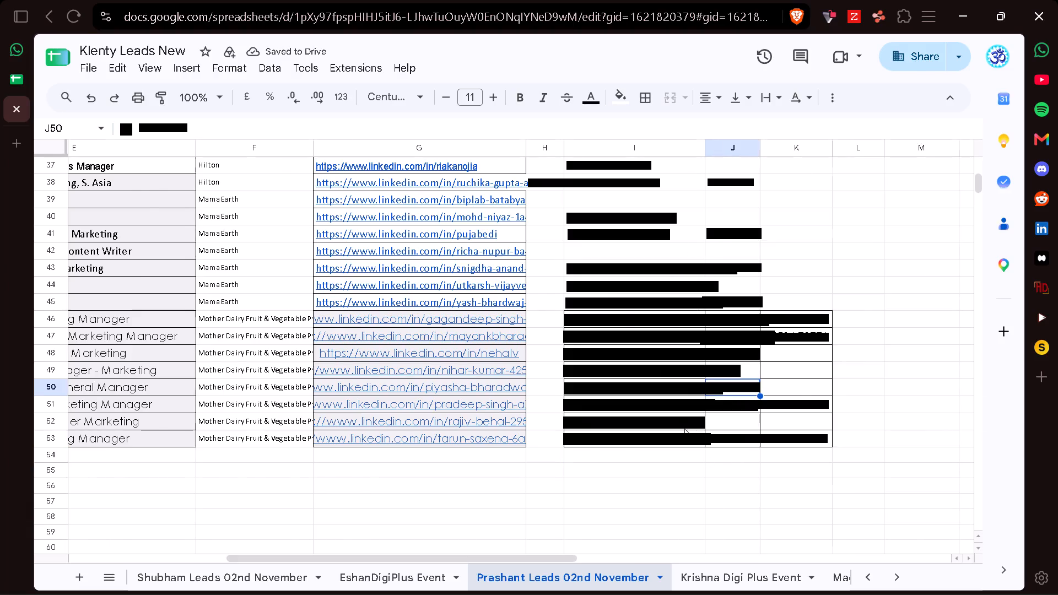
pyautogui.hscroll(4, 684, 429)
pyautogui.scroll(-1, 418, 398)
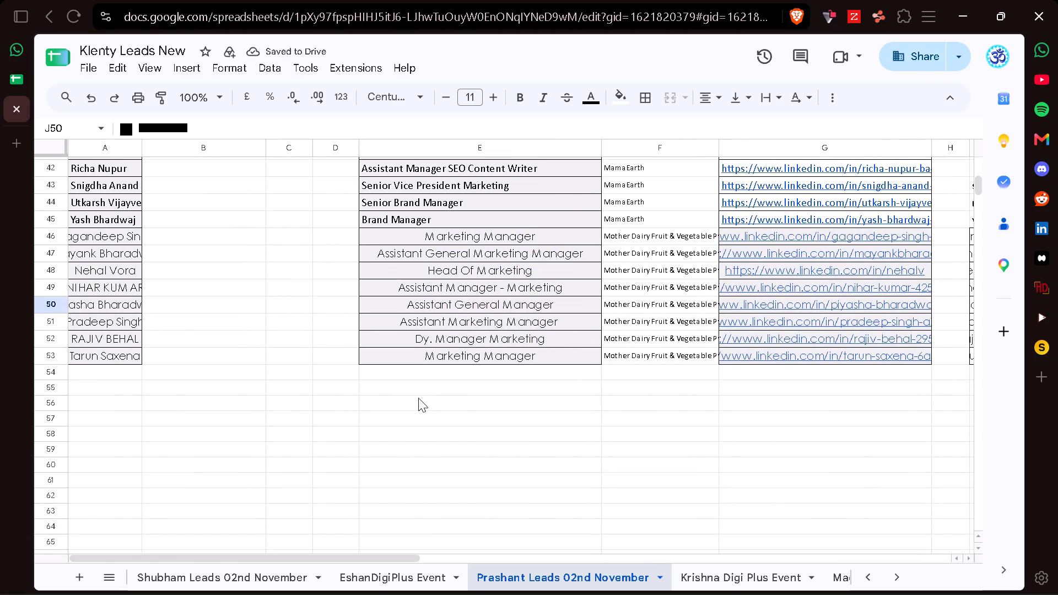
pyautogui.click(114, 367)
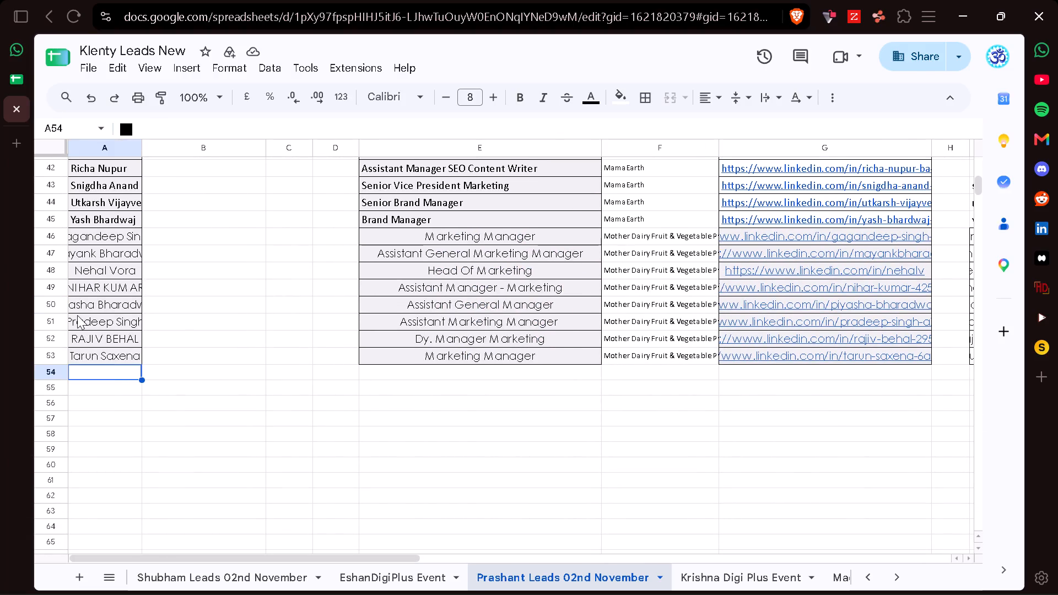
# Switch to the AR Master Sheet and enter Nov 2 as the upload date in column I for Mother Dairy Fruit & Vegetable Pvt. Ltd.
pyautogui.click(9, 89)
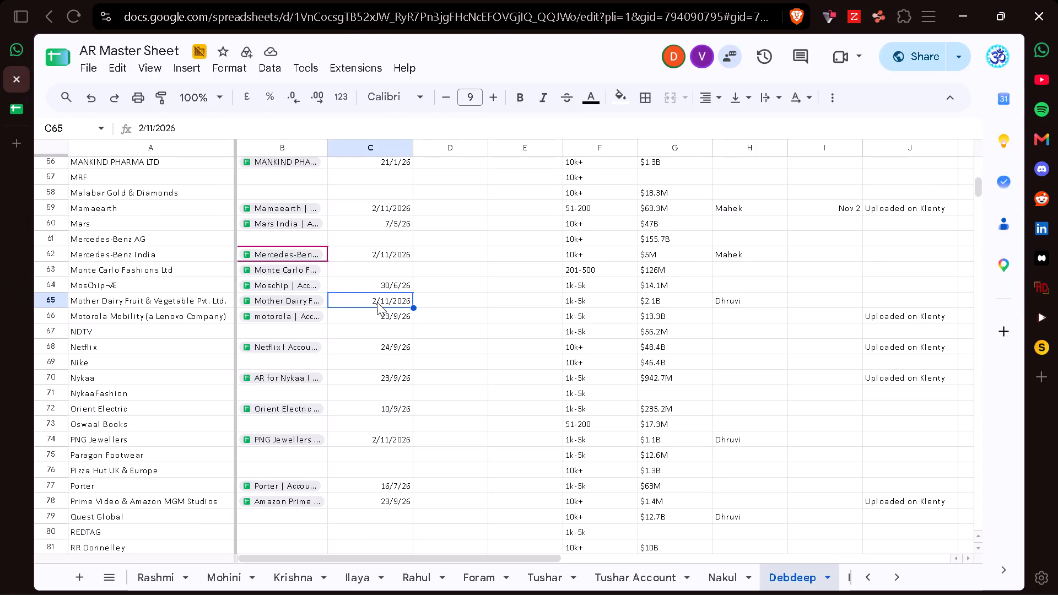
pyautogui.hscroll(-3, 377, 302)
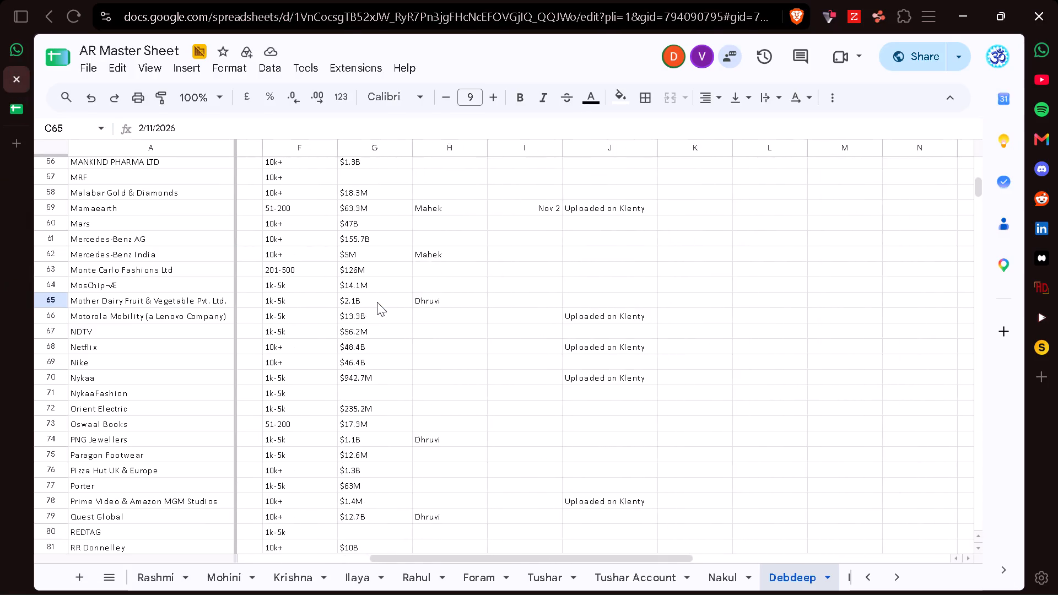
pyautogui.hscroll(-1, 377, 302)
pyautogui.click(398, 300)
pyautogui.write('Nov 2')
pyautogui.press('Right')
# Copy the "Uploaded on Klenty" status from the Motorola Mobility row into Mother Dairy's status cell J65.
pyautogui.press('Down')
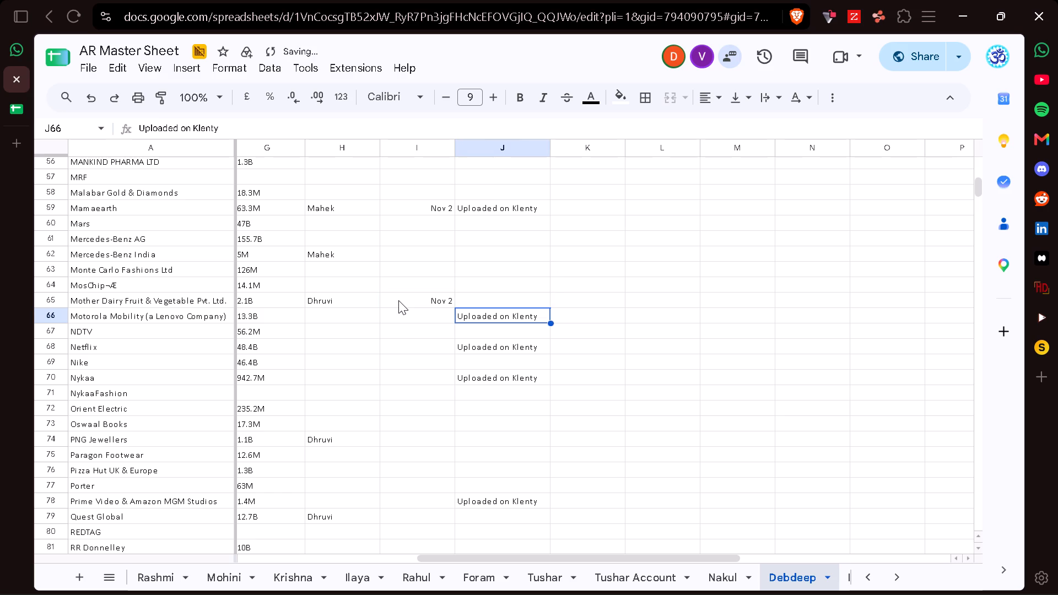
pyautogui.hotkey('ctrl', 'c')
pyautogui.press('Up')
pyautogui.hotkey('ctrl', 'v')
# Open the linked PNG Jewellers account research spreadsheet and go to its Contact Map sheet.
pyautogui.hscroll(2, 388, 333)
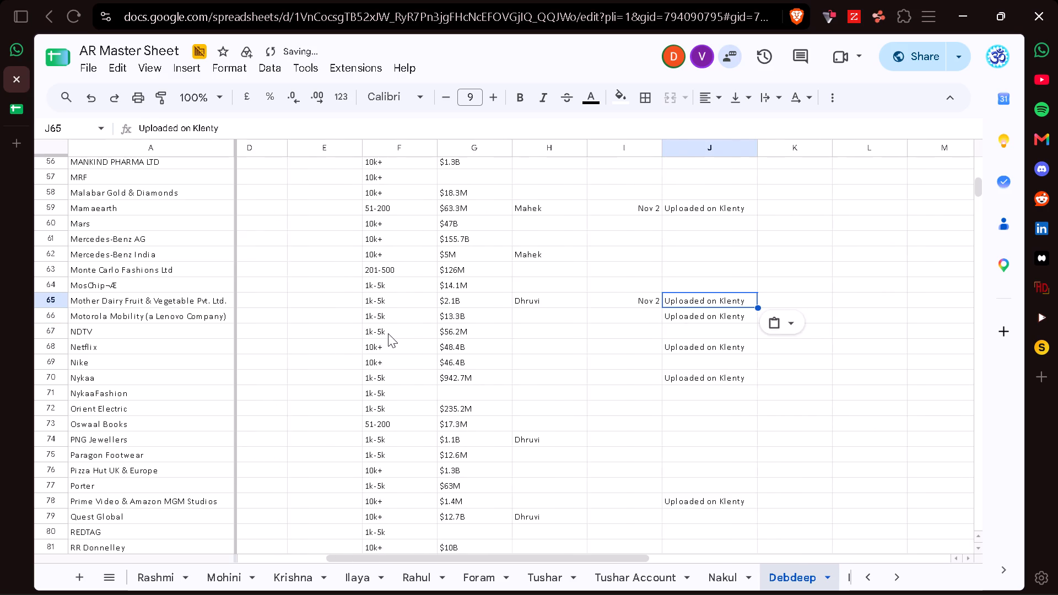
pyautogui.hscroll(3, 388, 333)
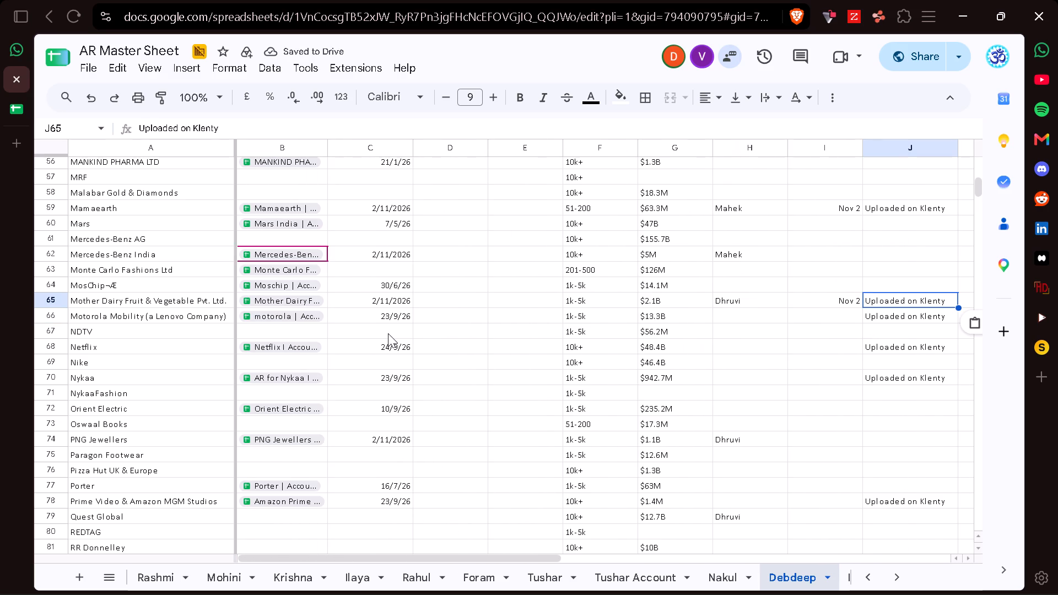
pyautogui.scroll(-1, 388, 333)
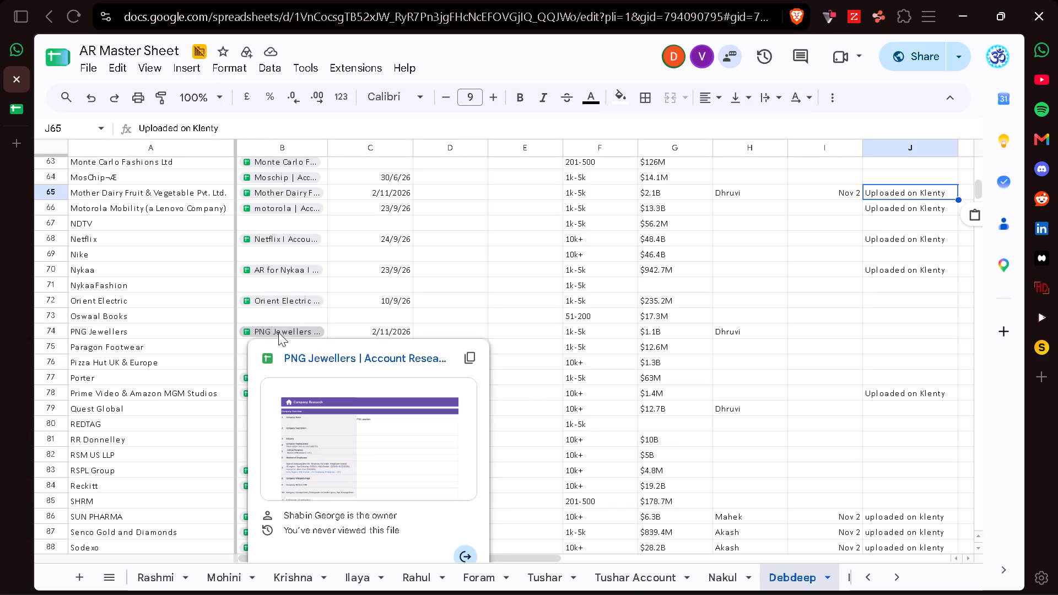
pyautogui.click(331, 361)
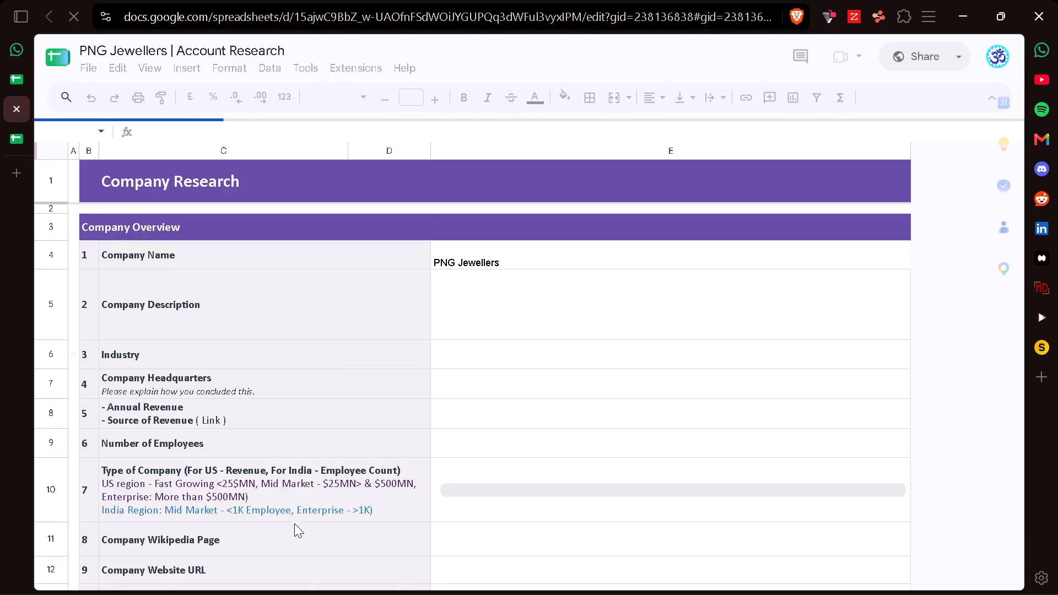
pyautogui.click(307, 570)
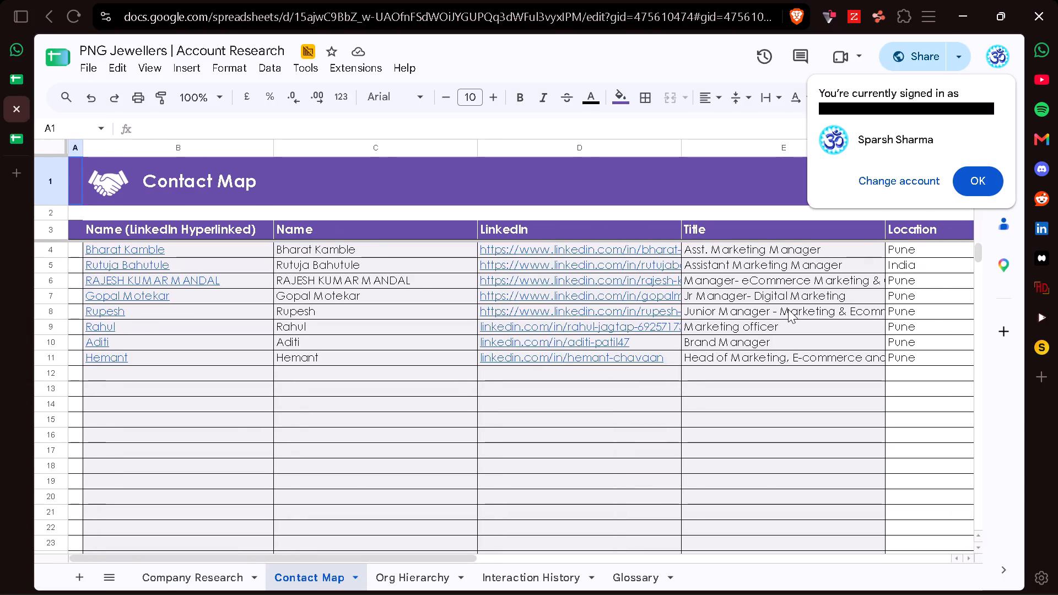
# Delete row 8, the contact titled Junior Manager - Marketing & Ecommerce Finance, and dismiss the signed-in account notice.
pyautogui.click(788, 309)
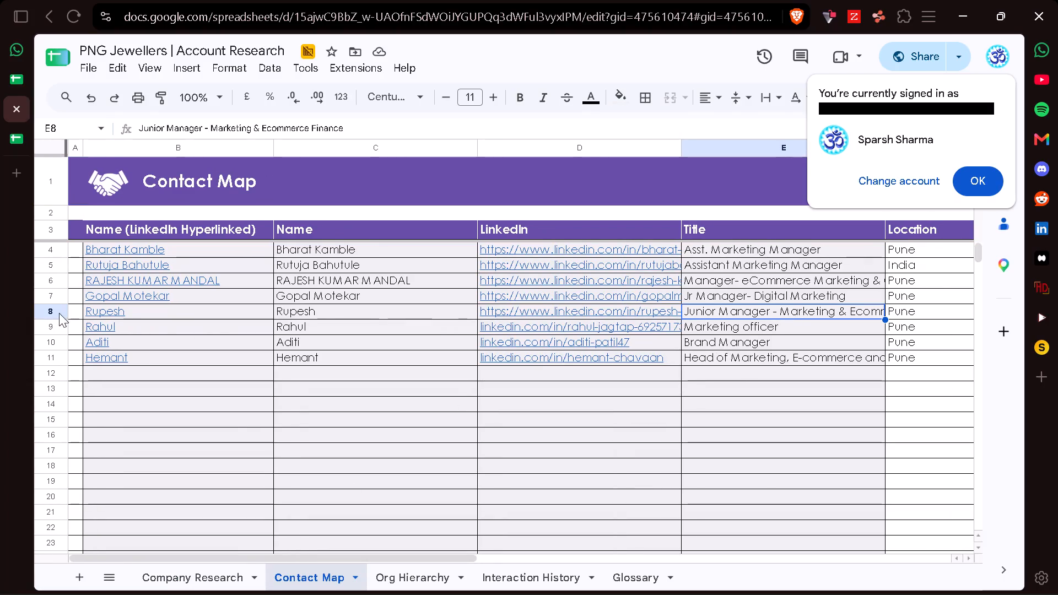
pyautogui.click(58, 313)
pyautogui.rightClick(58, 313)
pyautogui.click(109, 364)
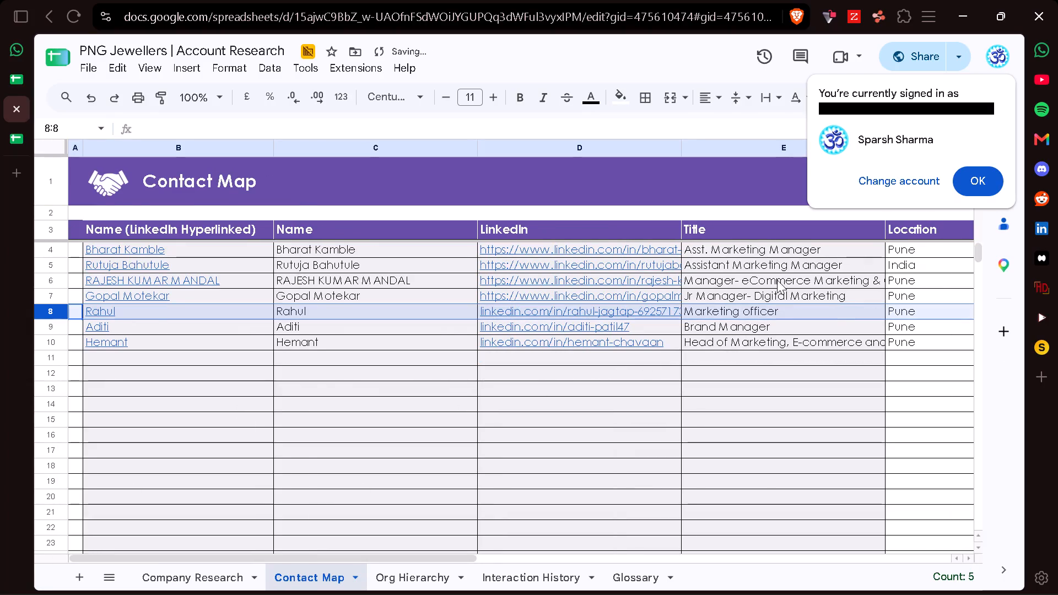
pyautogui.click(955, 182)
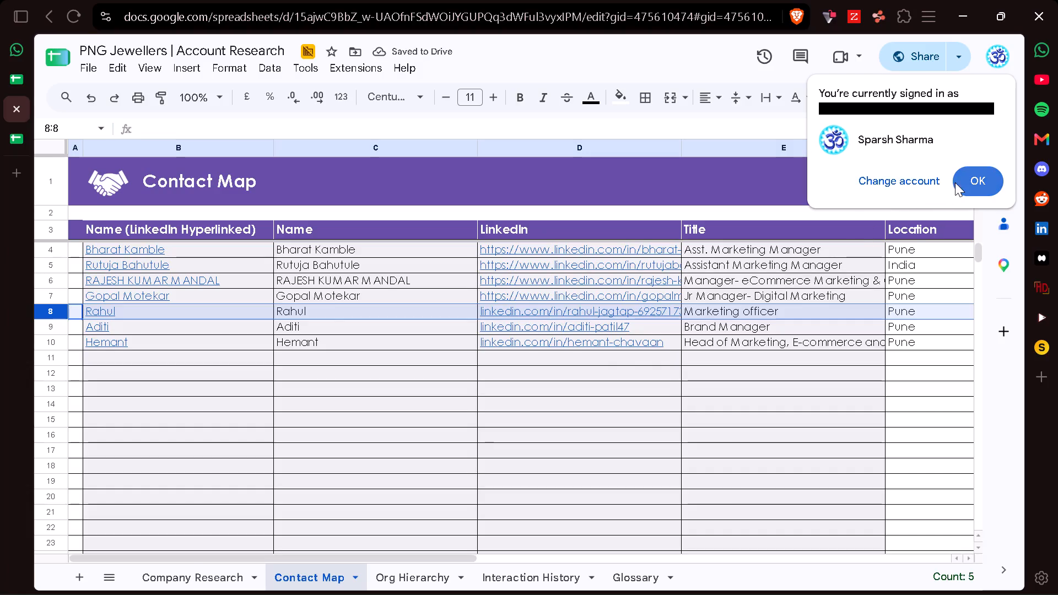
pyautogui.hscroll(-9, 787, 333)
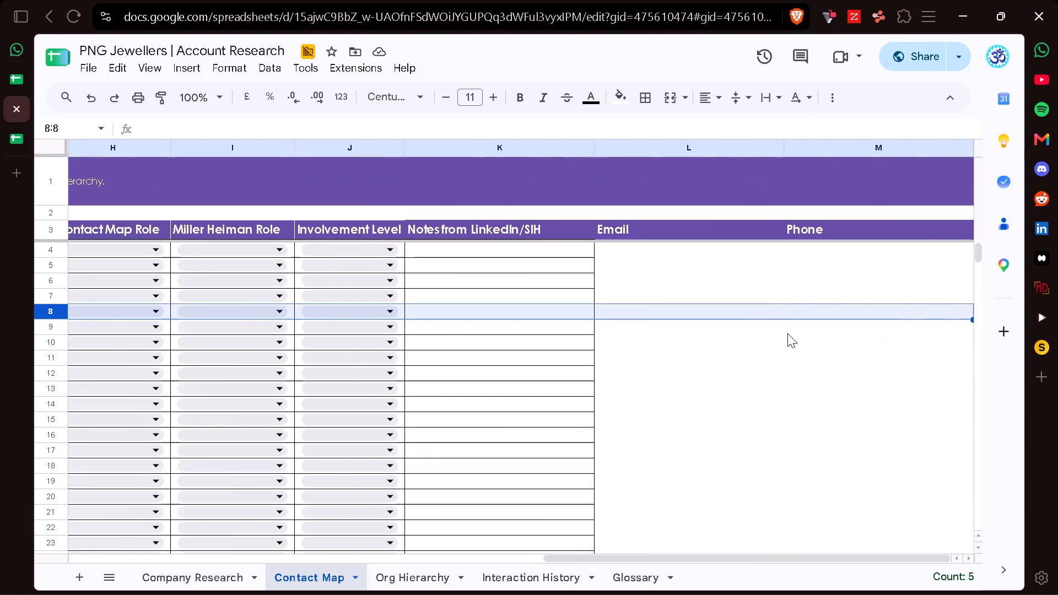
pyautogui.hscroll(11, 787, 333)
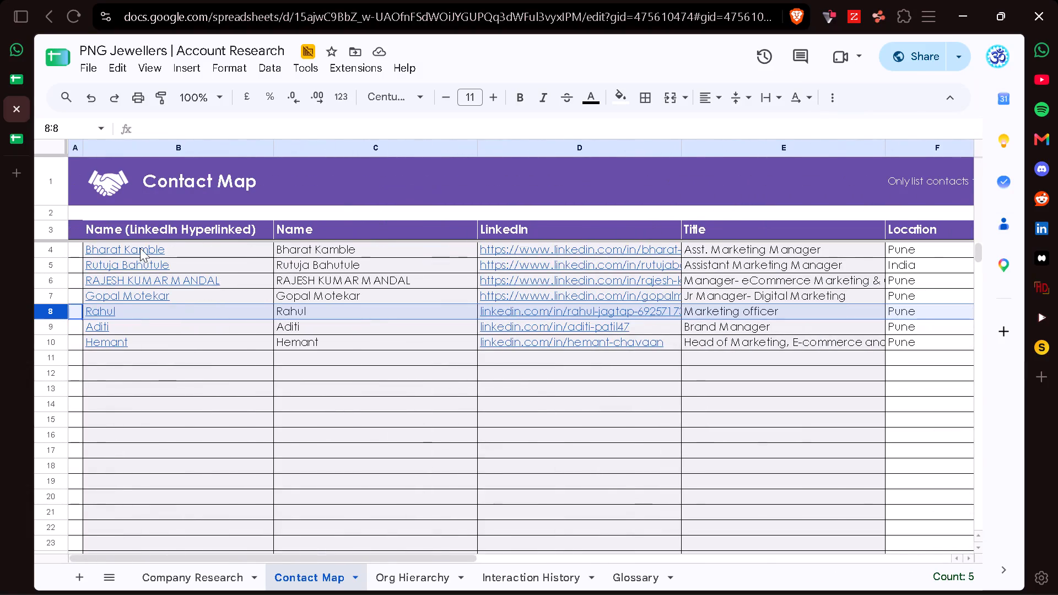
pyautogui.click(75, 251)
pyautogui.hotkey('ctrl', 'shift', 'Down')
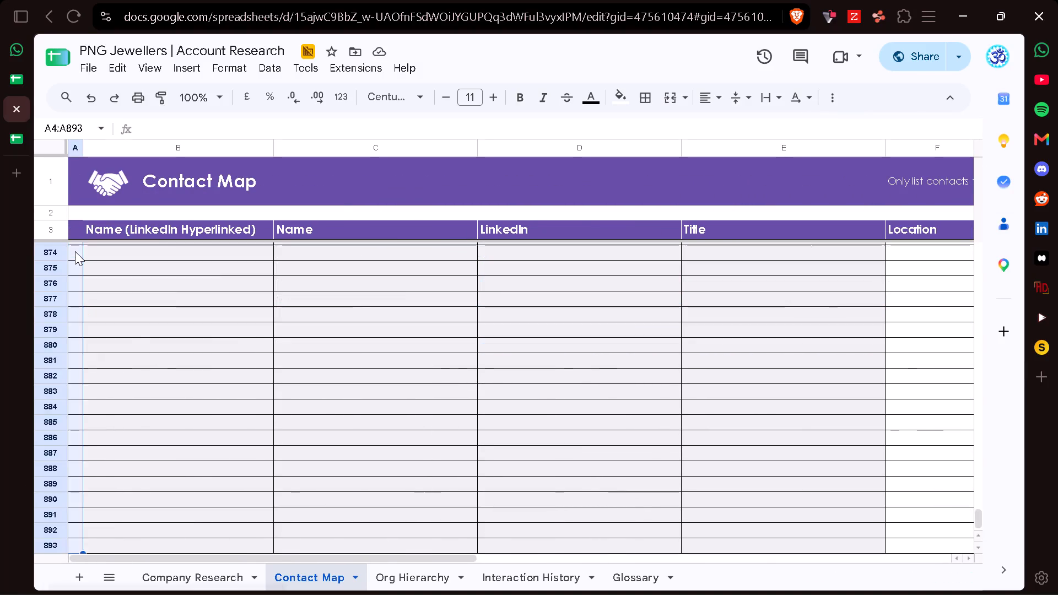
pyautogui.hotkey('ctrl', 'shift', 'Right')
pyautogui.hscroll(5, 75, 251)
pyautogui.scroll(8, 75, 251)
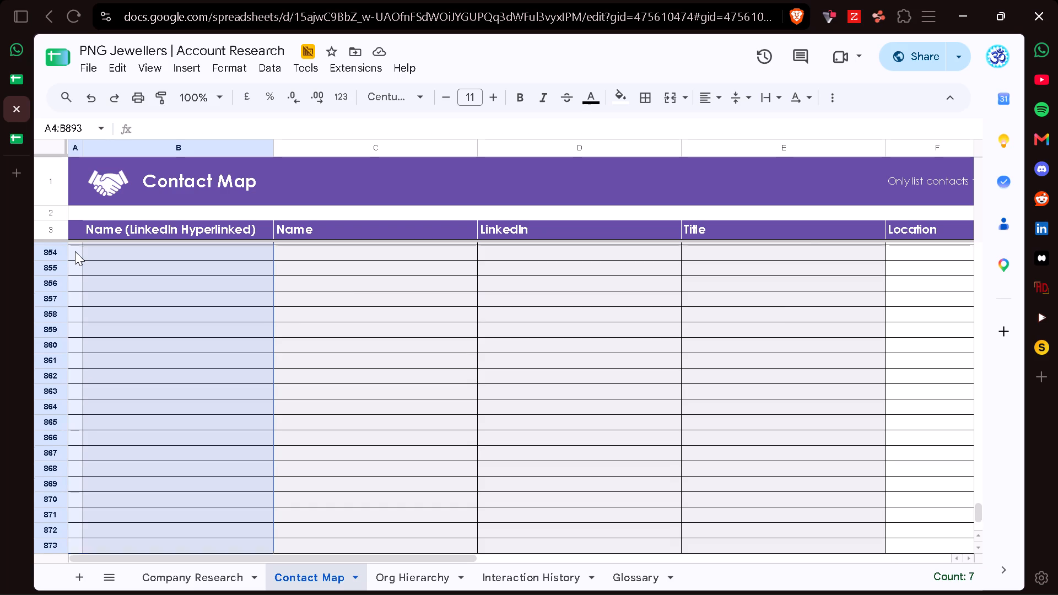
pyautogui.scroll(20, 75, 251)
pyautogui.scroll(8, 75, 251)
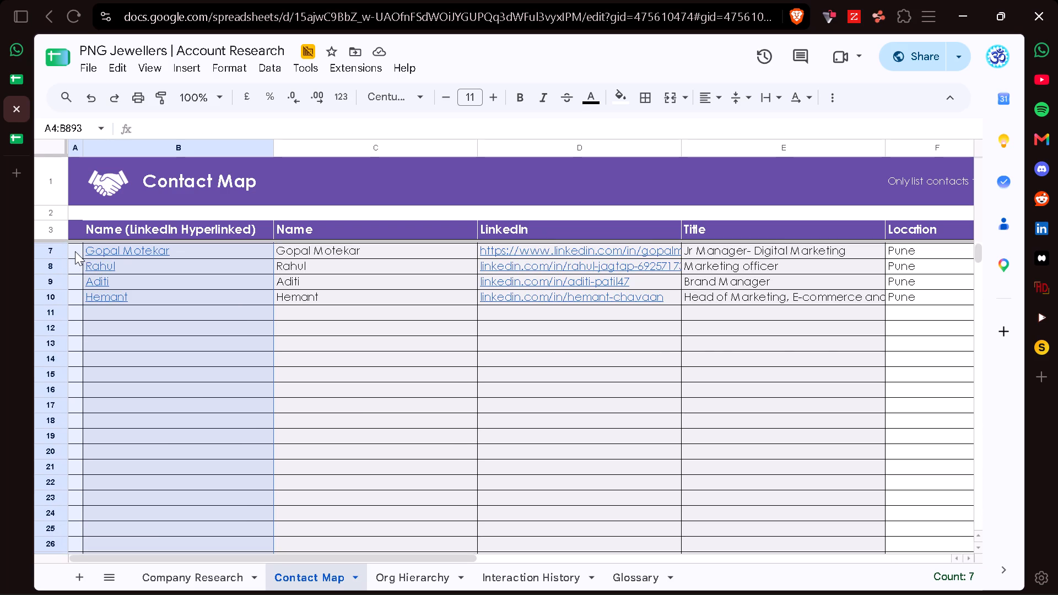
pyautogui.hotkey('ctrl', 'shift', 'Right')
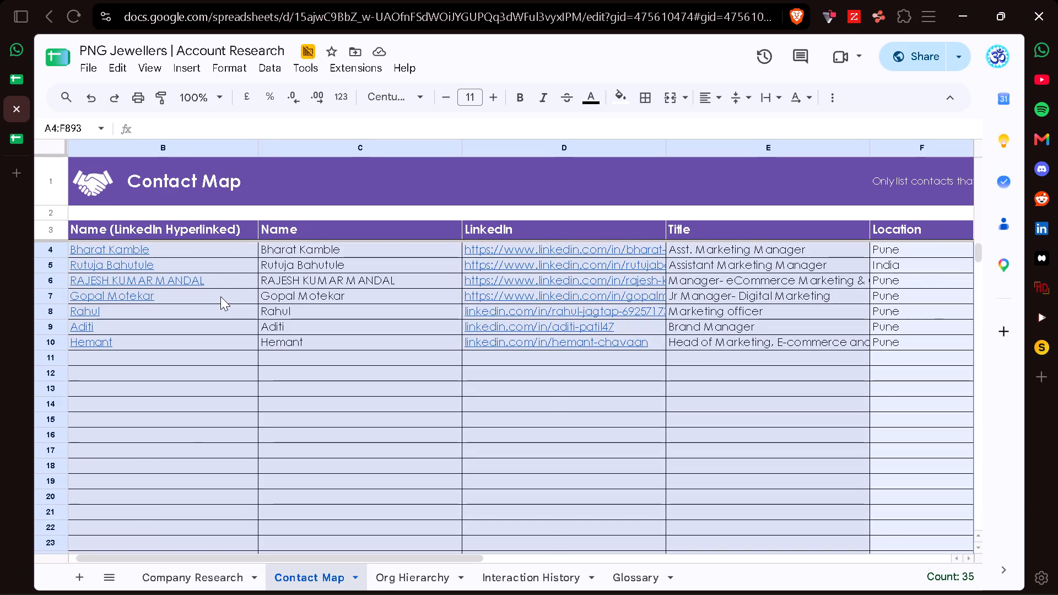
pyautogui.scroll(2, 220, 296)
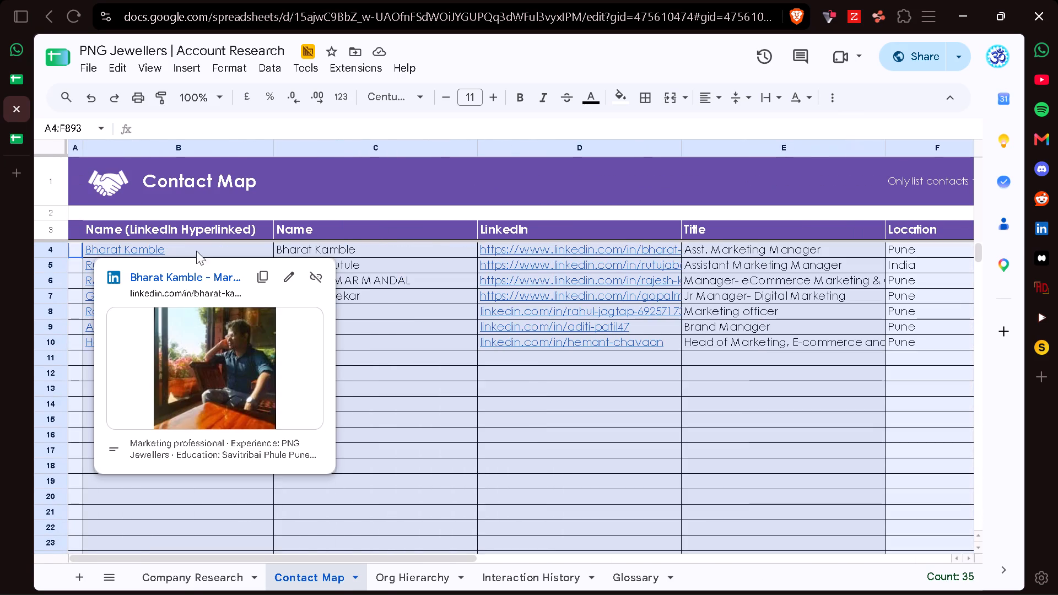
# Sort the contact range B4:F10 by column B from A to Z.
pyautogui.click(204, 253)
pyautogui.hotkey('ctrl', 'shift', 'Down')
pyautogui.hotkey('ctrl', 'shift', 'Right')
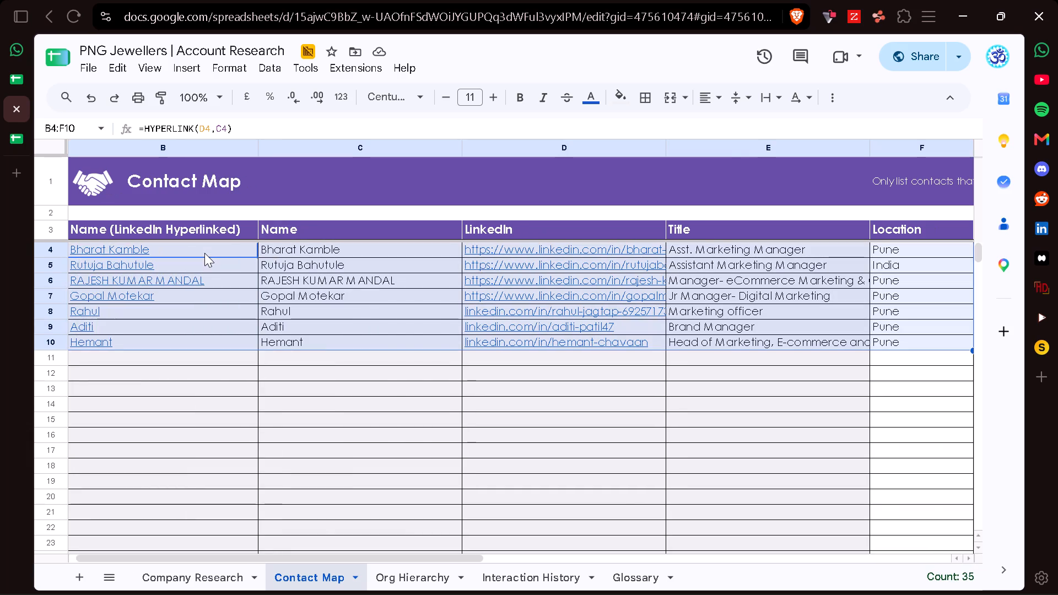
pyautogui.hscroll(-4, 204, 253)
pyautogui.hscroll(8, 204, 253)
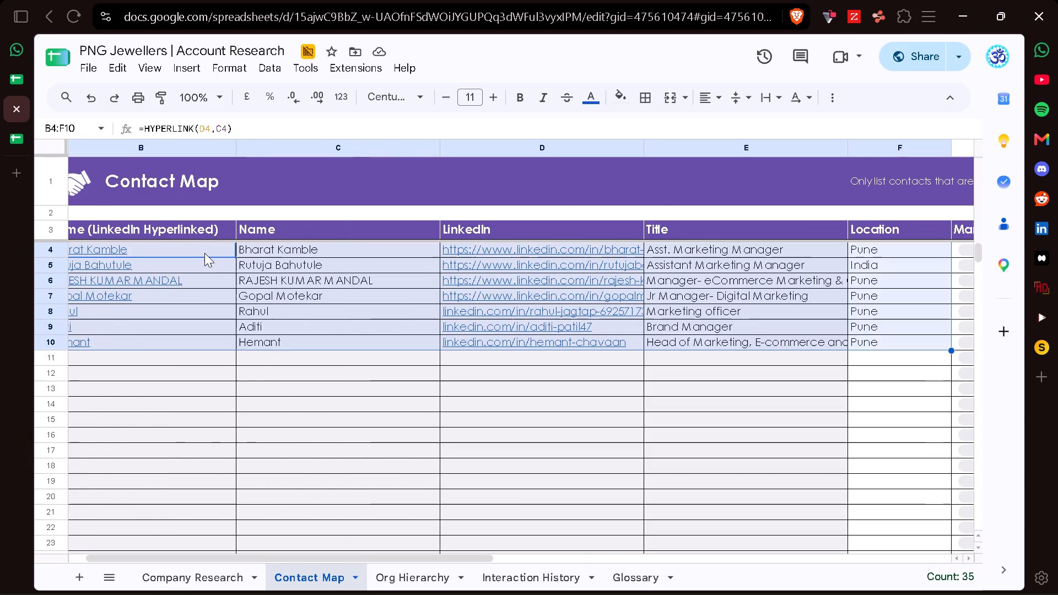
pyautogui.rightClick(242, 292)
pyautogui.scroll(-5, 300, 448)
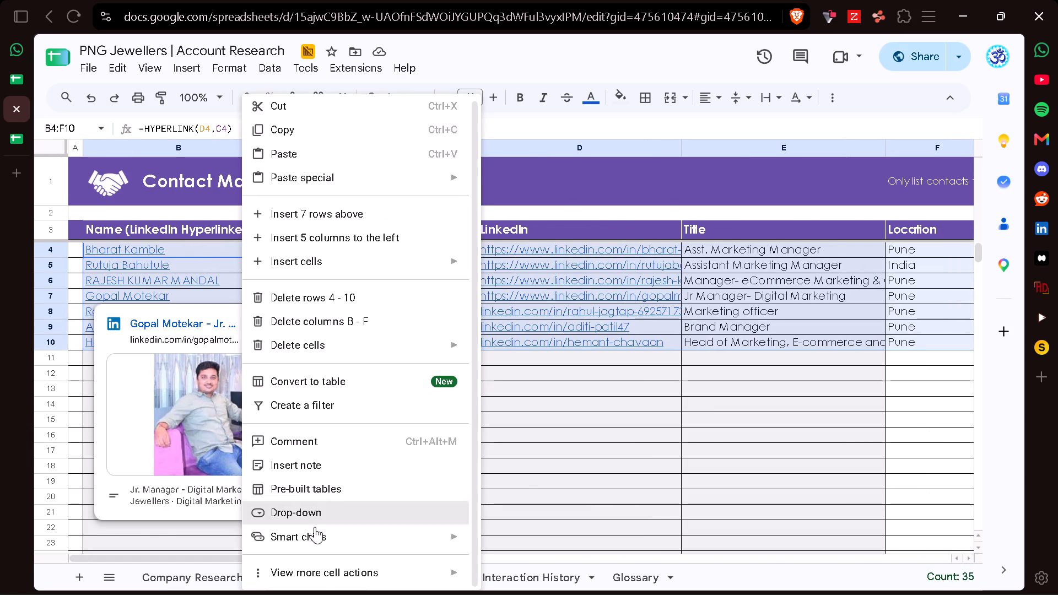
pyautogui.click(501, 496)
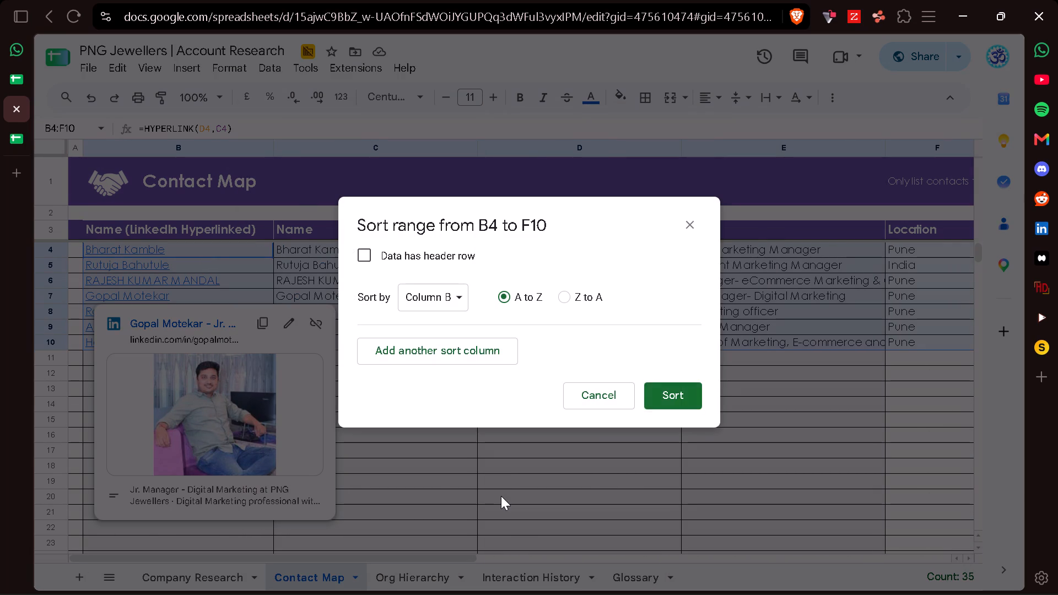
pyautogui.click(668, 392)
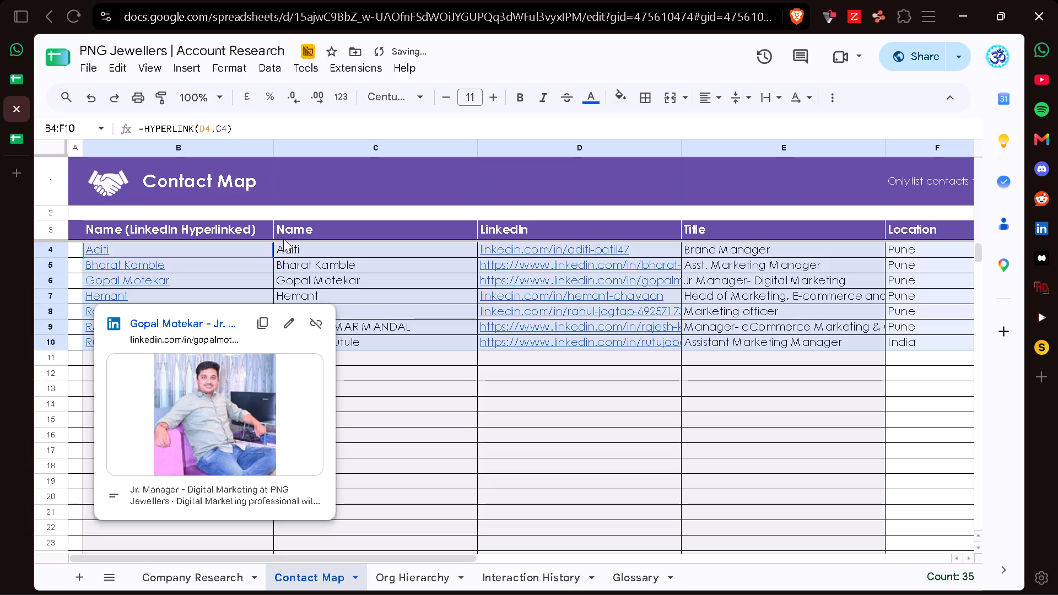
# Copy the PNG Jewellers contact names from C4:C10 into the Prashant Leads 02nd November sheet starting at A54.
pyautogui.click(343, 250)
pyautogui.hotkey('ctrl', 'shift', 'Down')
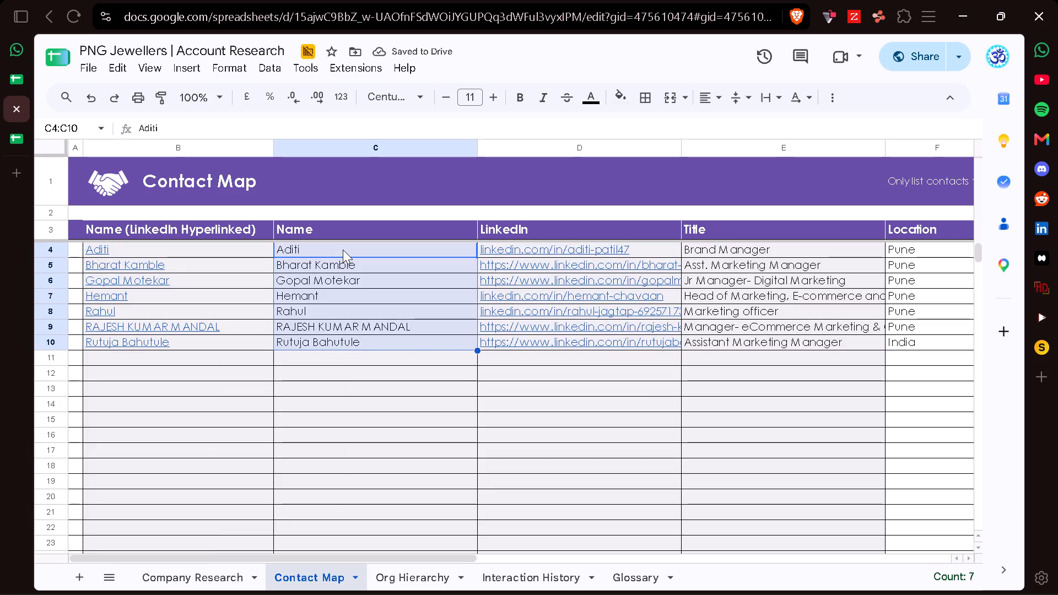
pyautogui.hotkey('ctrl', 'c')
pyautogui.click(10, 139)
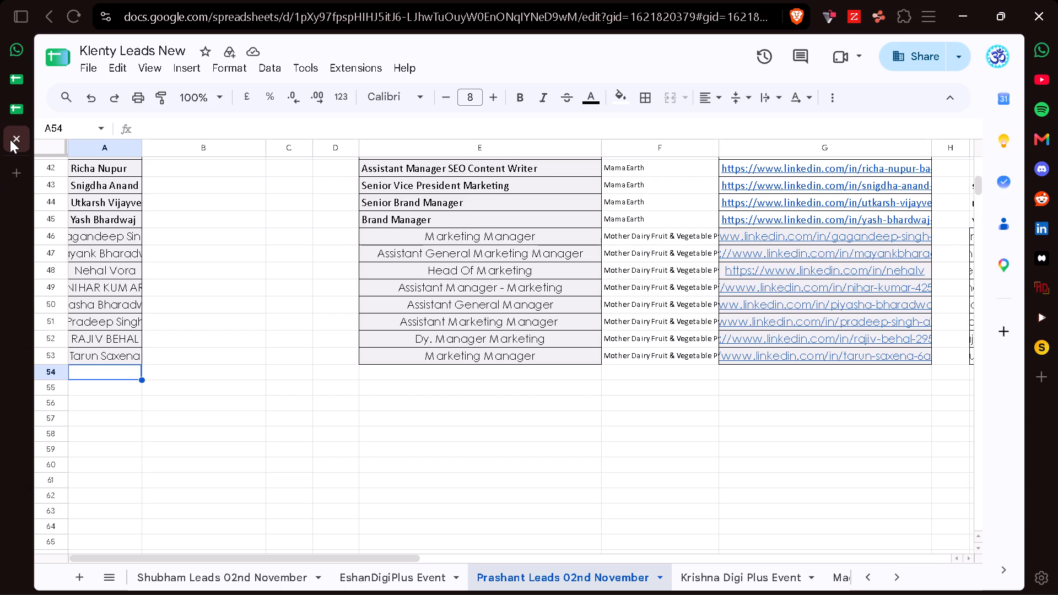
pyautogui.hotkey('ctrl', 'v')
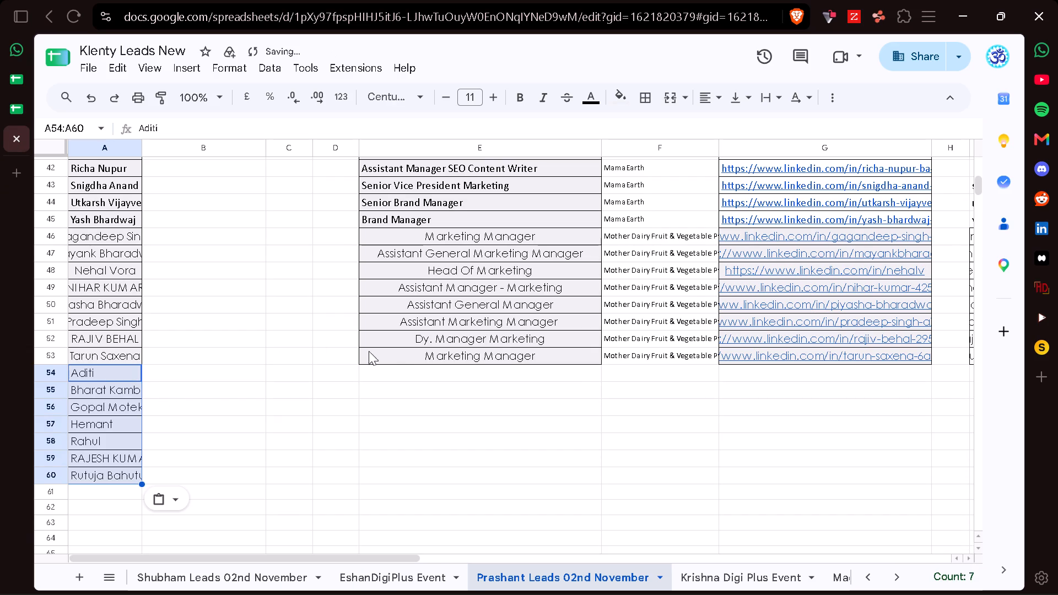
# Copy the PNG Jewellers LinkedIn links from D4:D10 into column G of the Prashant leads sheet, starting at G54.
pyautogui.click(408, 370)
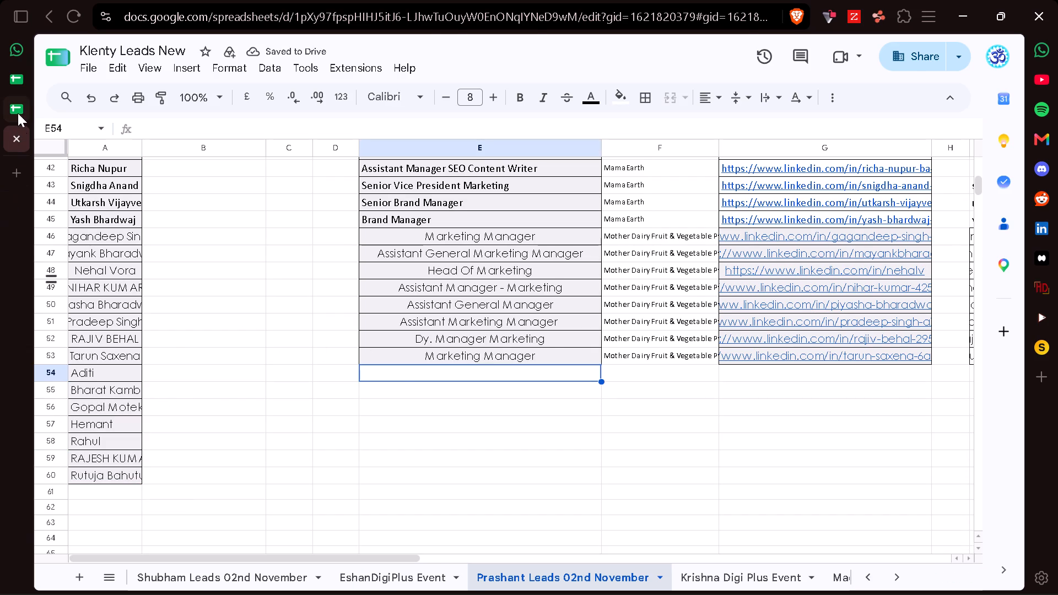
pyautogui.click(18, 113)
pyautogui.click(538, 251)
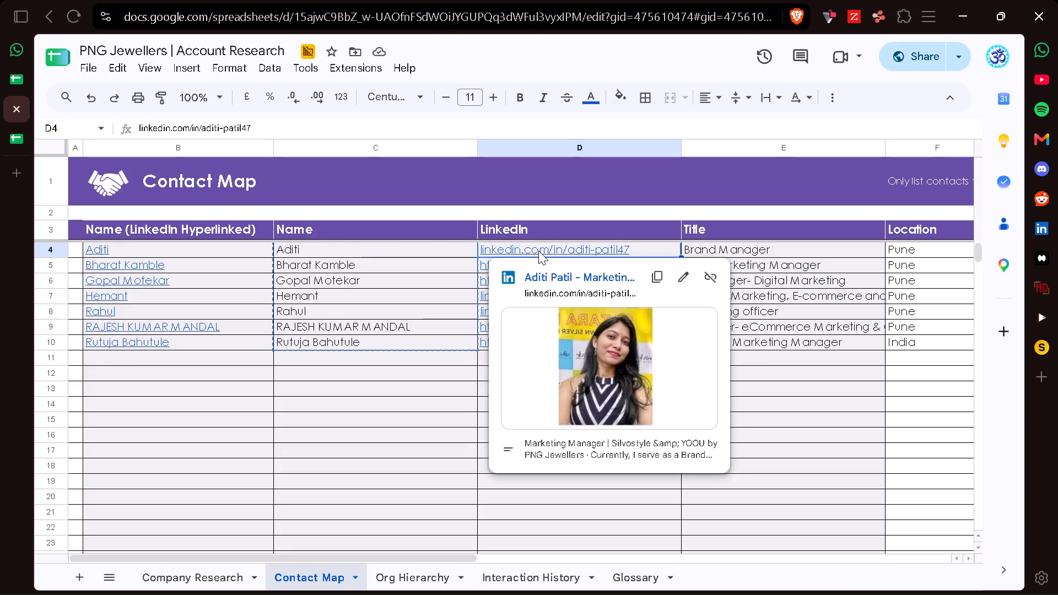
pyautogui.hotkey('ctrl', 'shift', 'Down')
pyautogui.hotkey('ctrl', 'c')
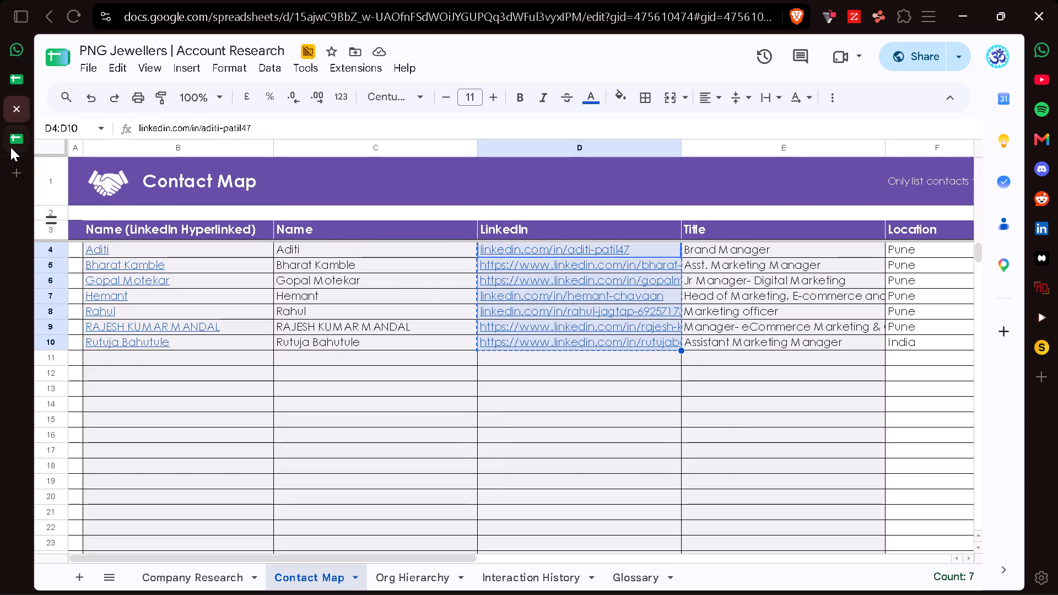
pyautogui.click(11, 147)
pyautogui.click(752, 383)
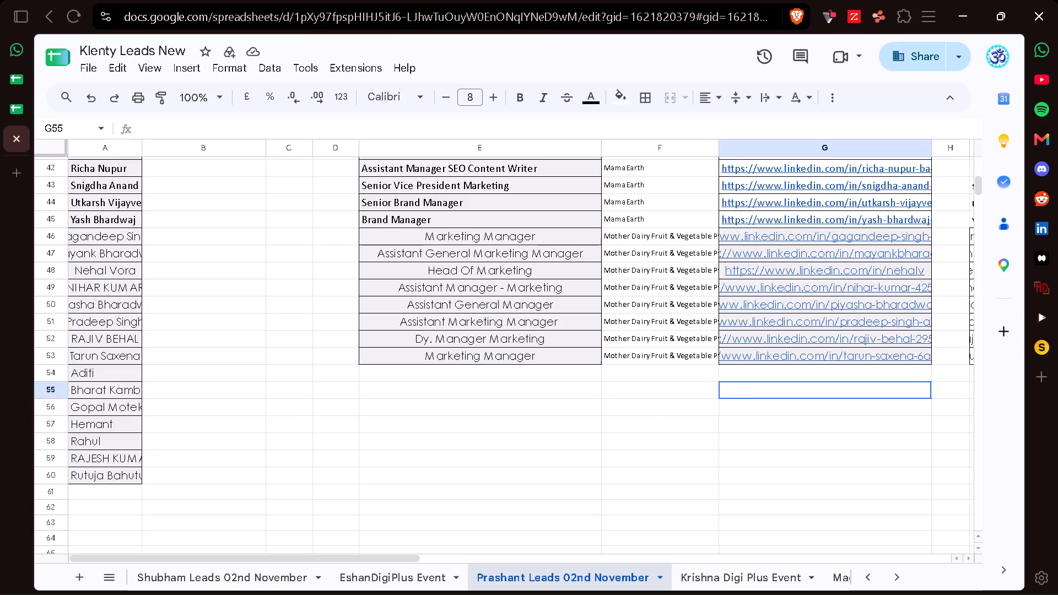
pyautogui.press('Up')
pyautogui.hotkey('ctrl', 'v')
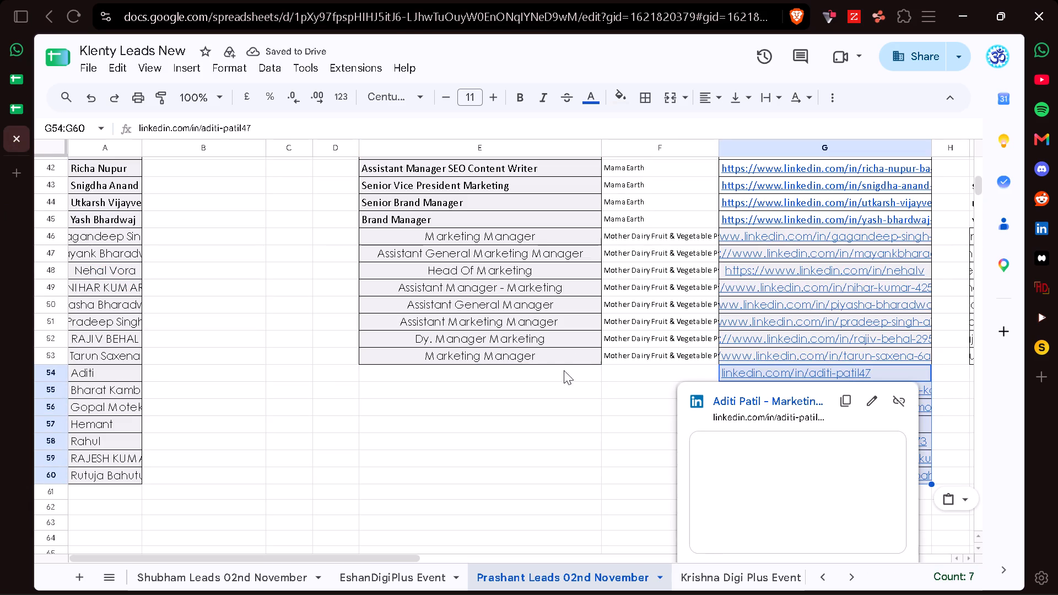
# Copy the PNG Jewellers job titles from E4:E10 into column E of the Prashant leads sheet, starting at E54.
pyautogui.click(439, 377)
pyautogui.click(14, 115)
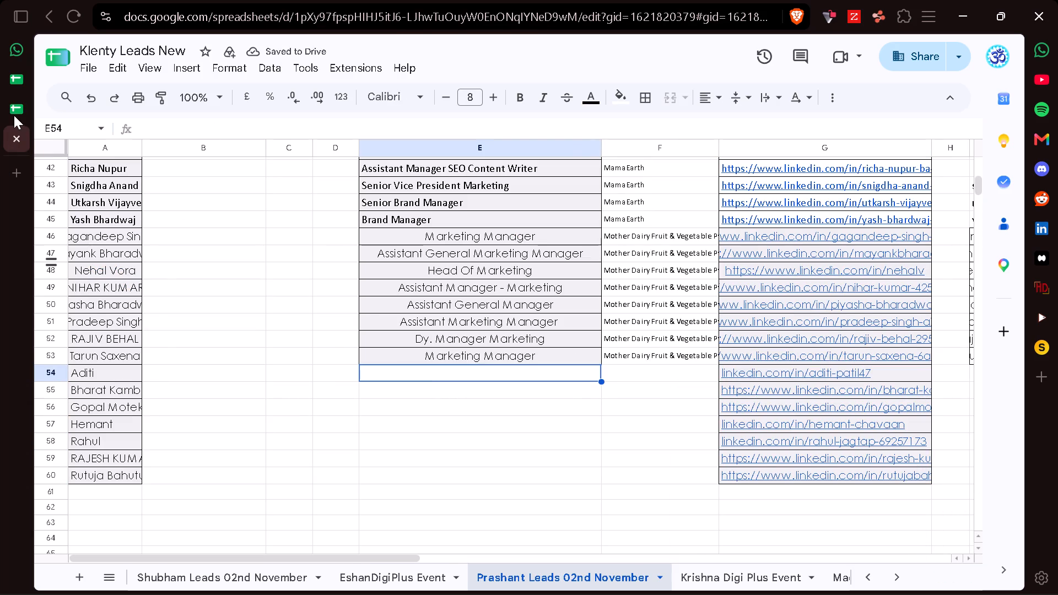
pyautogui.click(724, 247)
pyautogui.hotkey('ctrl', 'shift', 'Down')
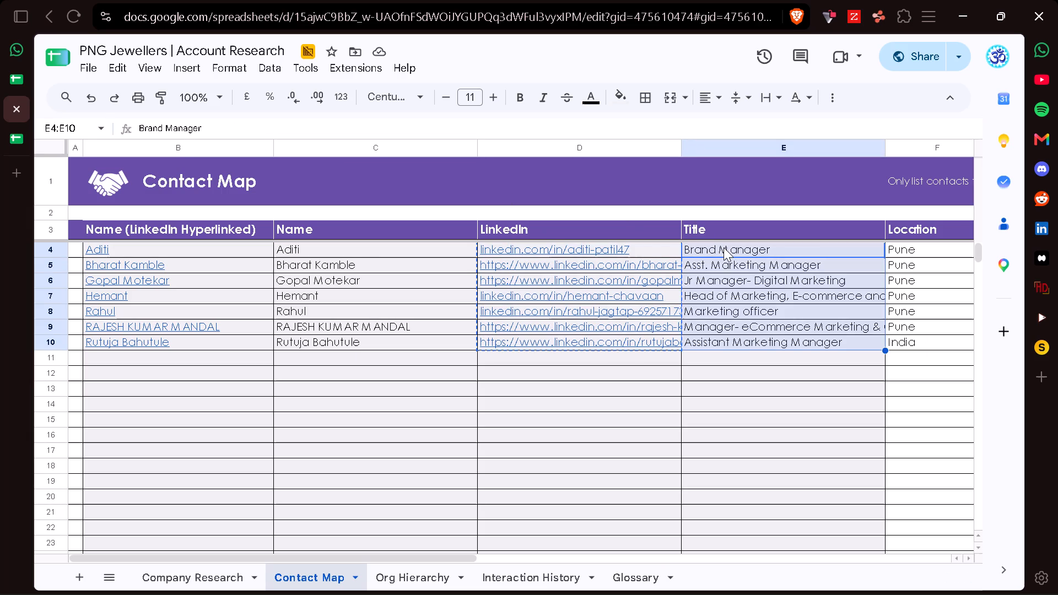
pyautogui.hotkey('ctrl', 'c')
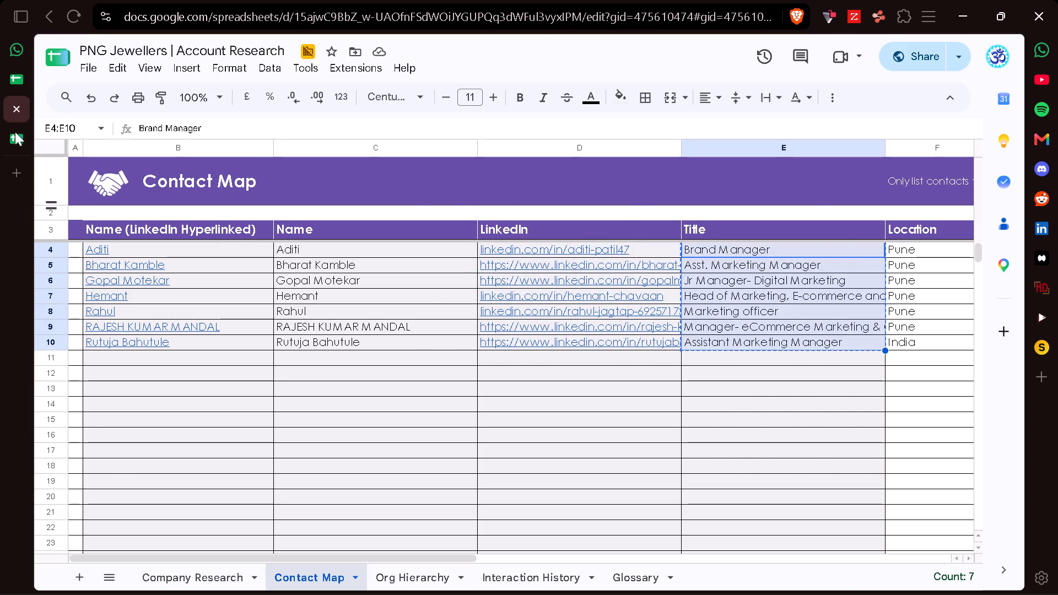
pyautogui.click(15, 132)
pyautogui.hotkey('ctrl', 'v')
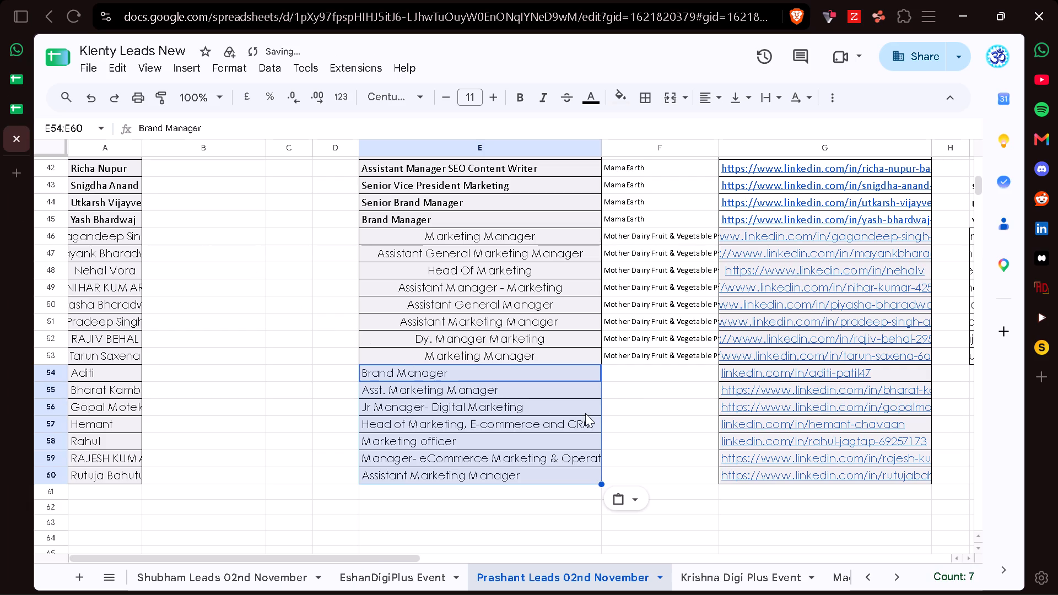
# Copy the company name PNG Jewellers from the research file's title into F54, fill it down to F60, and clear F61.
pyautogui.click(655, 375)
pyautogui.click(20, 99)
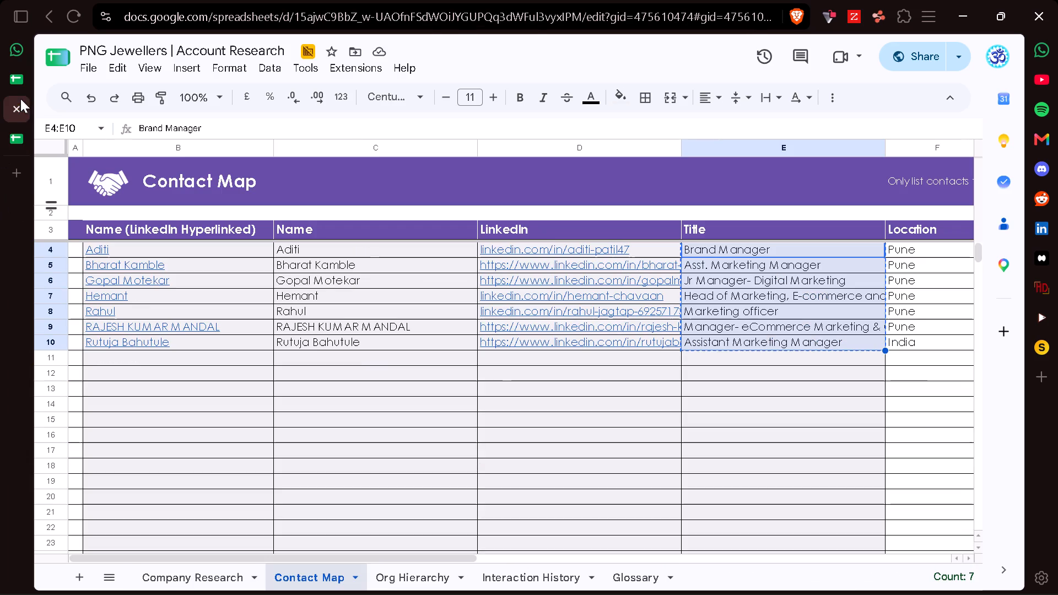
pyautogui.moveTo(84, 51); pyautogui.dragTo(160, 50)
pyautogui.moveTo(79, 52); pyautogui.dragTo(164, 51)
pyautogui.moveTo(164, 51); pyautogui.dragTo(68, 48)
pyautogui.hotkey('ctrl', 'c')
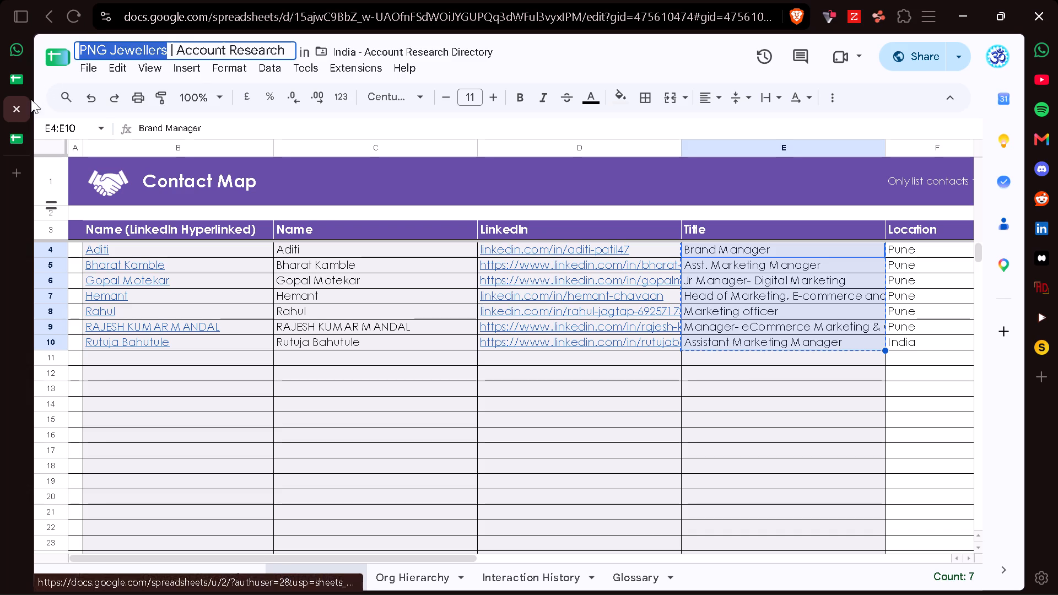
pyautogui.click(17, 142)
pyautogui.hotkey('ctrl', 'v')
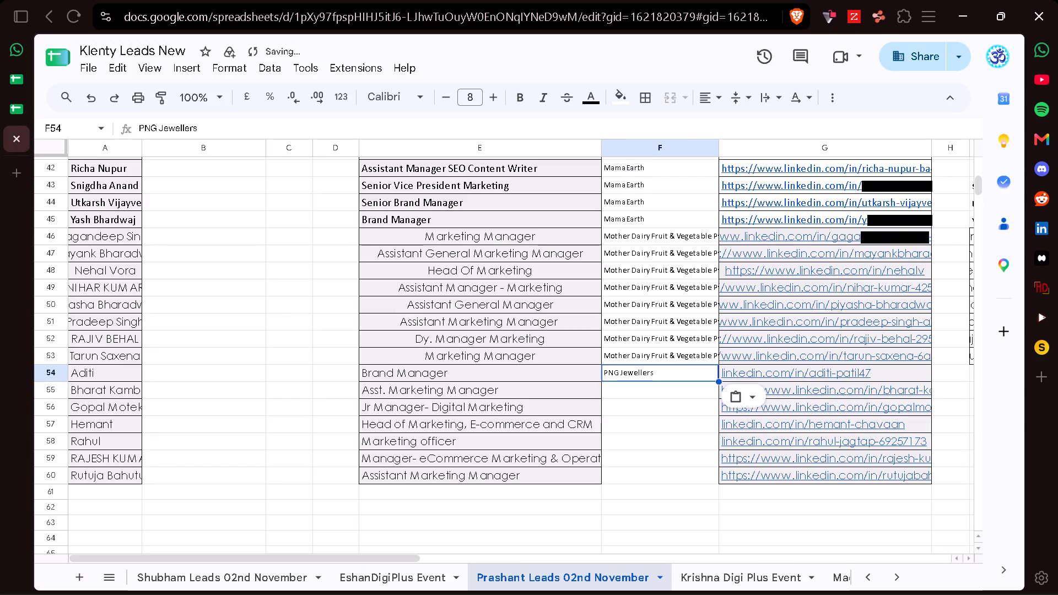
pyautogui.moveTo(719, 380); pyautogui.dragTo(705, 487)
pyautogui.click(697, 489)
pyautogui.press('BackSpace')
# Close the PNG Jewellers account research spreadsheet.
pyautogui.hscroll(-4, 697, 489)
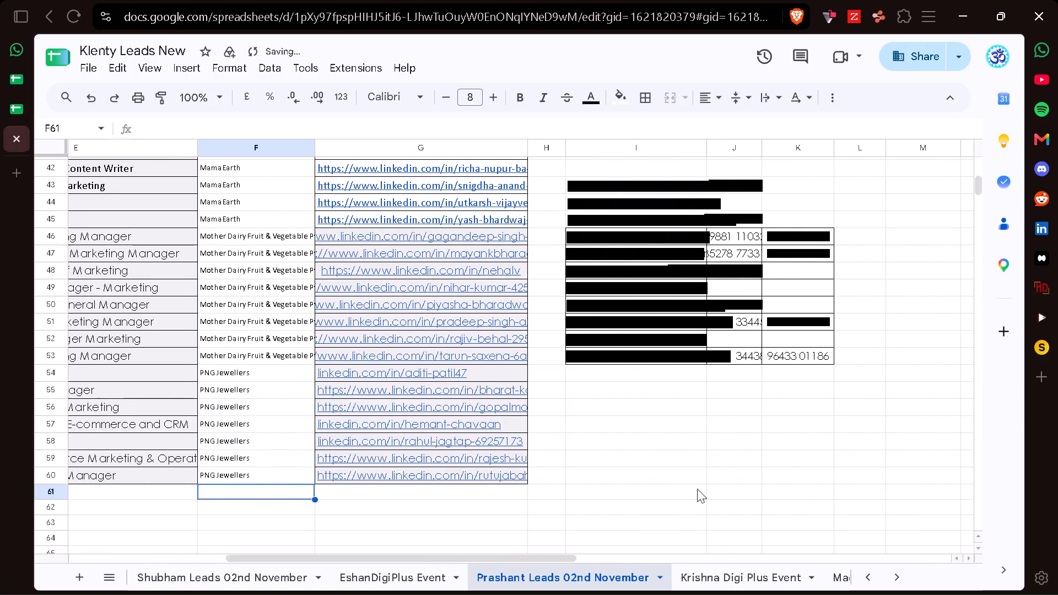
pyautogui.hscroll(4, 438, 395)
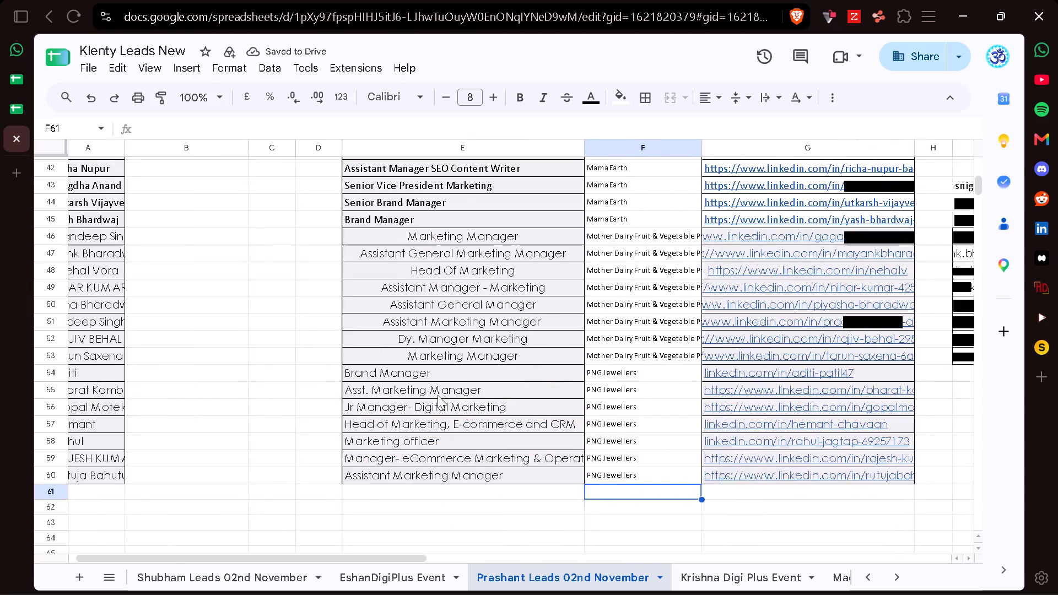
pyautogui.scroll(2, 438, 395)
pyautogui.click(15, 115)
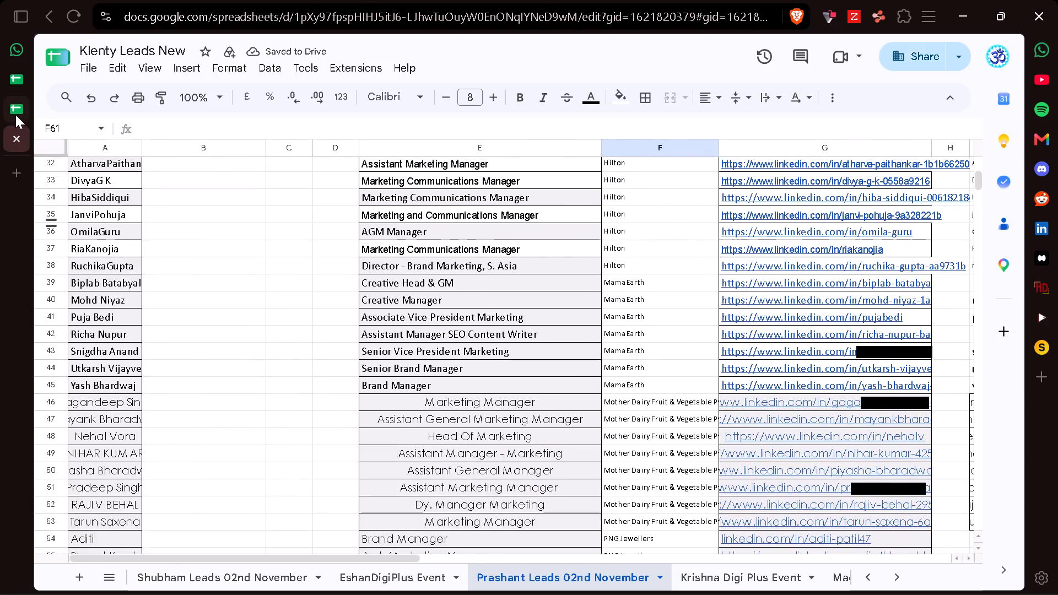
pyautogui.click(15, 109)
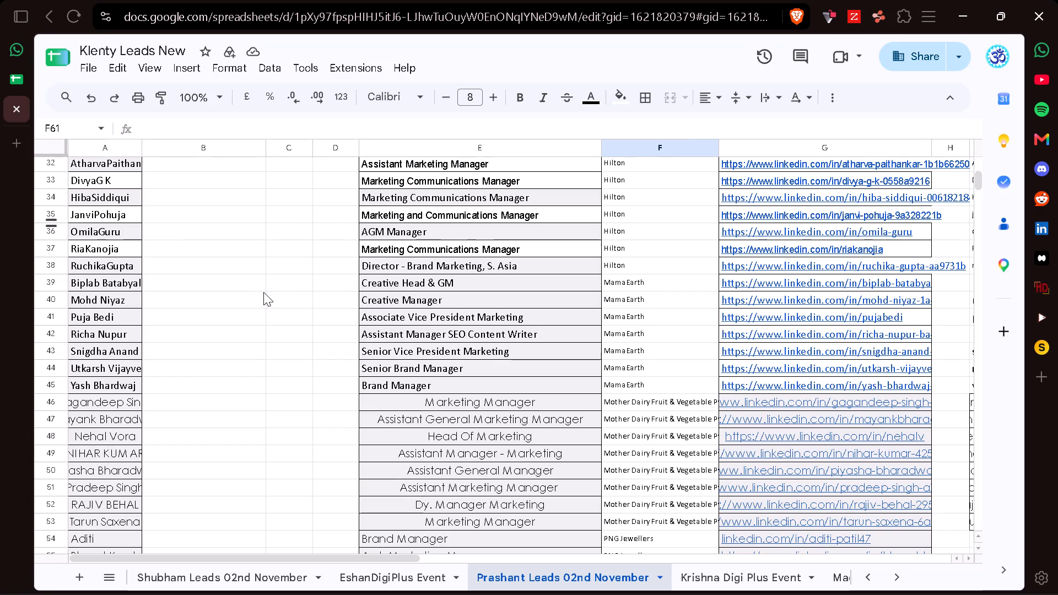
# In the AR Master Sheet, enter the date Nov 2 in cell I74 of the PNG Jewellers row.
pyautogui.click(13, 72)
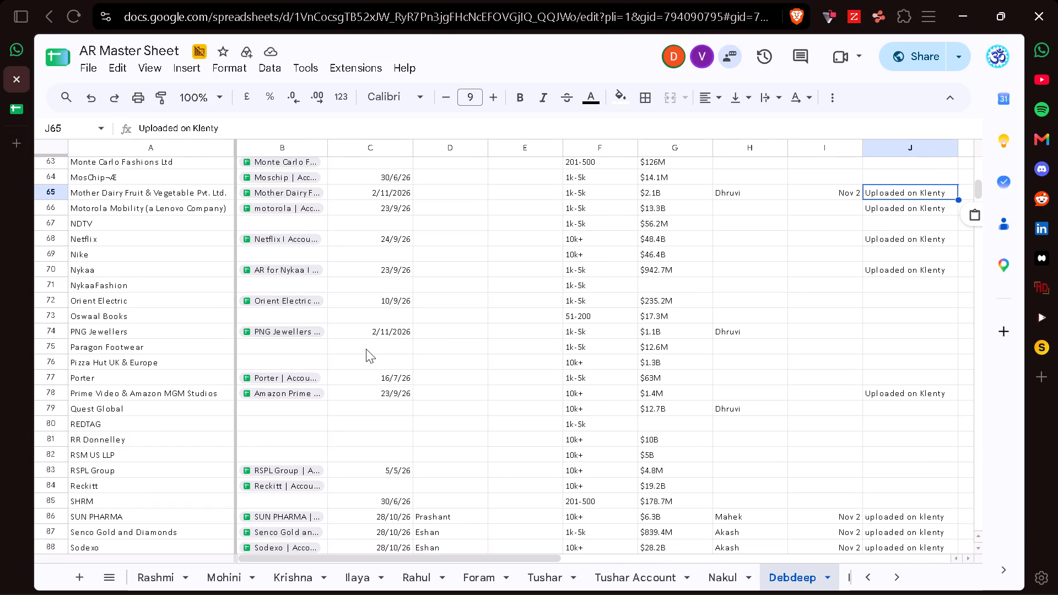
pyautogui.hscroll(-4, 557, 350)
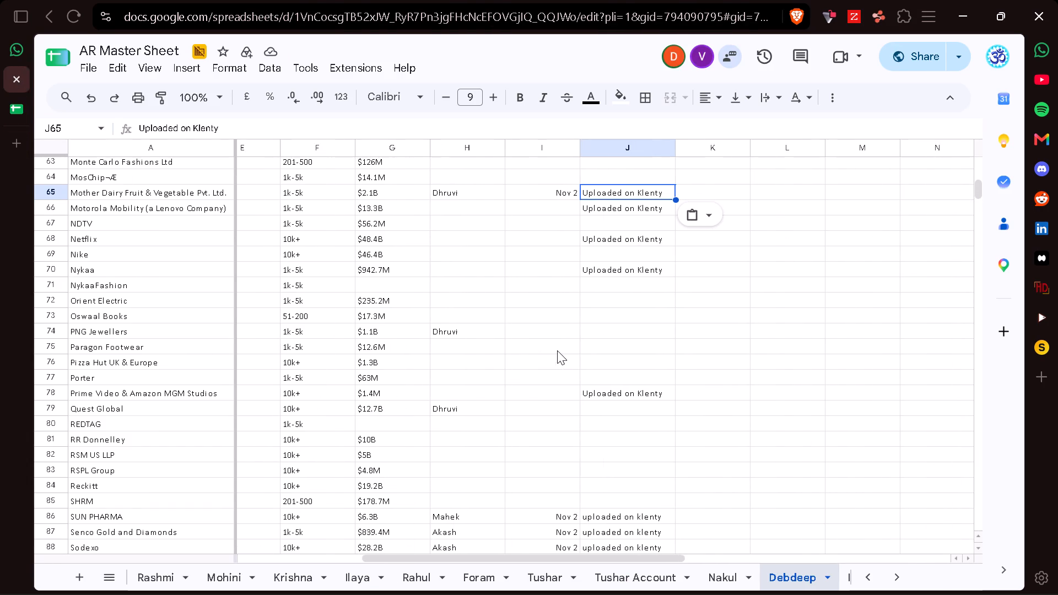
pyautogui.click(546, 332)
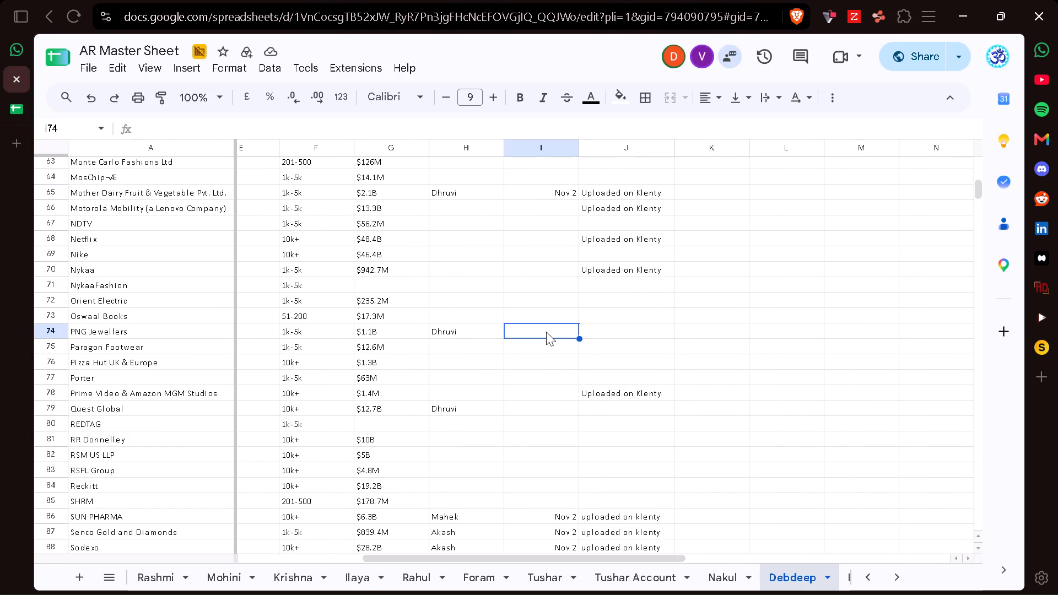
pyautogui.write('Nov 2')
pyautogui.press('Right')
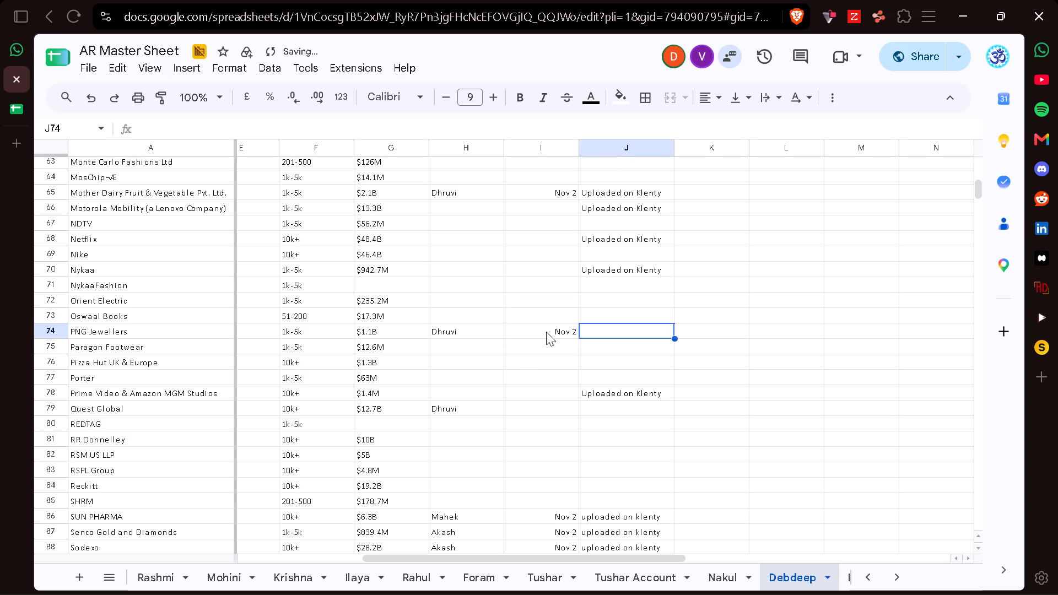
# Enter the status "Uploaded on Klenty" in cell J74 of the PNG Jewellers row.
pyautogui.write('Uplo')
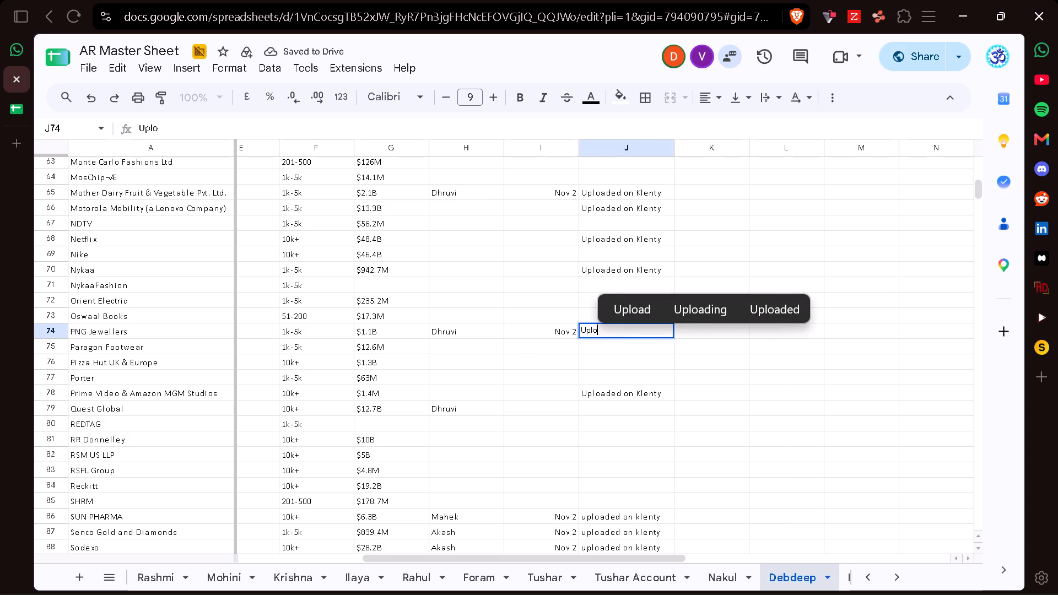
pyautogui.click(771, 312)
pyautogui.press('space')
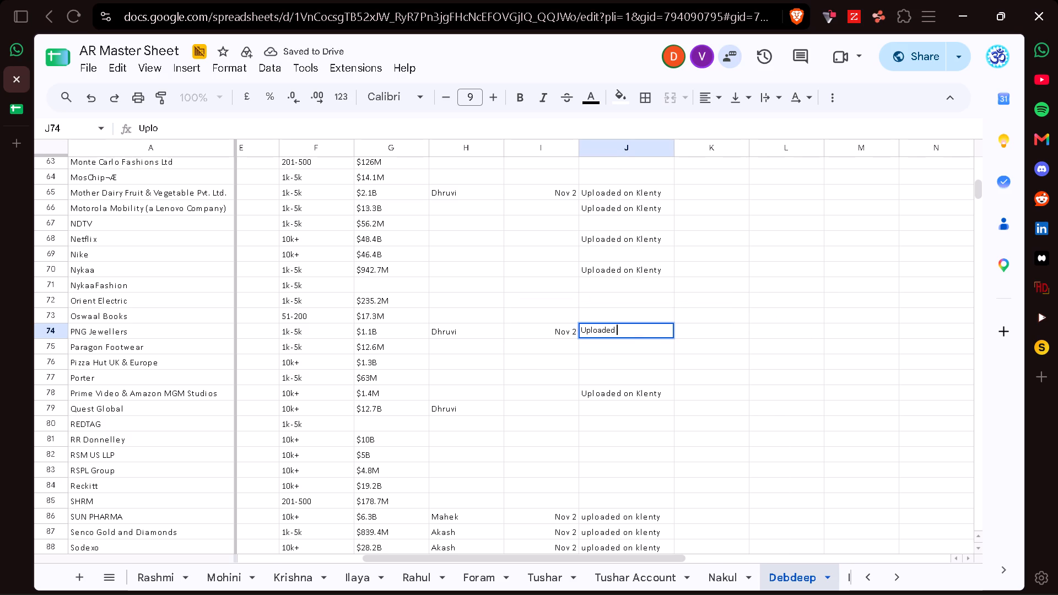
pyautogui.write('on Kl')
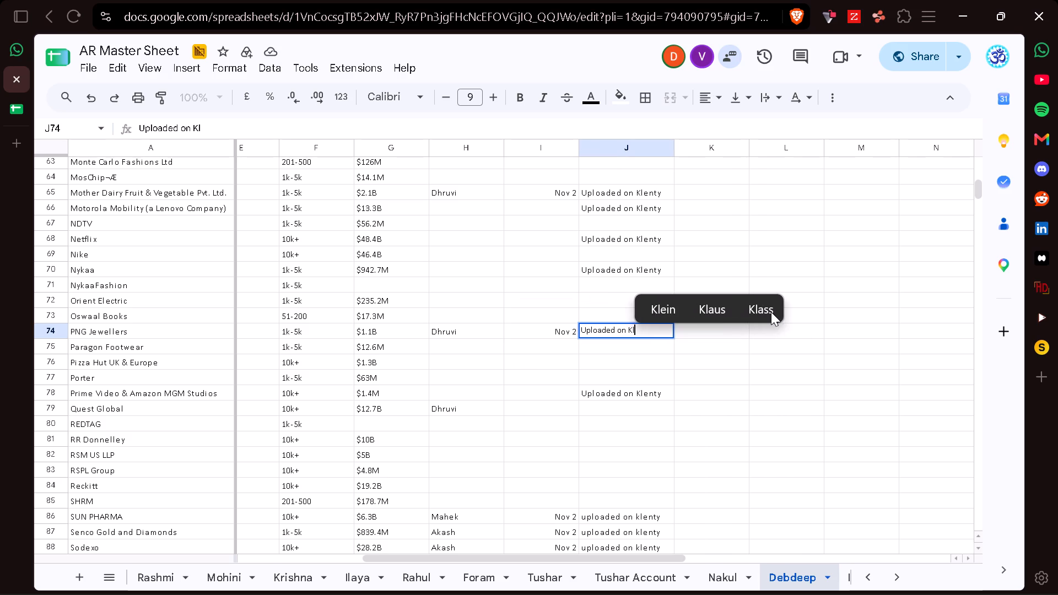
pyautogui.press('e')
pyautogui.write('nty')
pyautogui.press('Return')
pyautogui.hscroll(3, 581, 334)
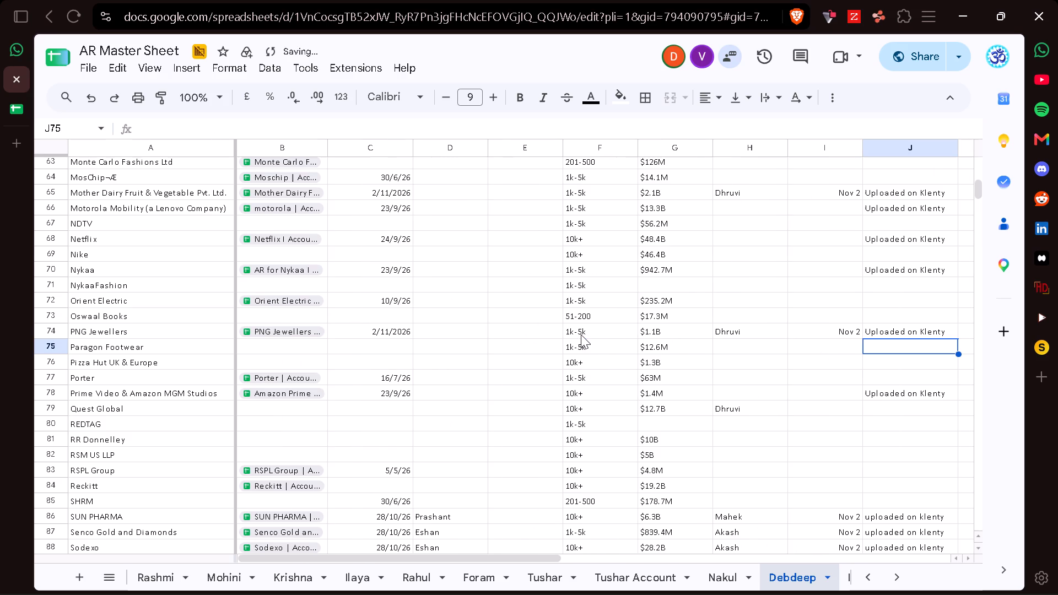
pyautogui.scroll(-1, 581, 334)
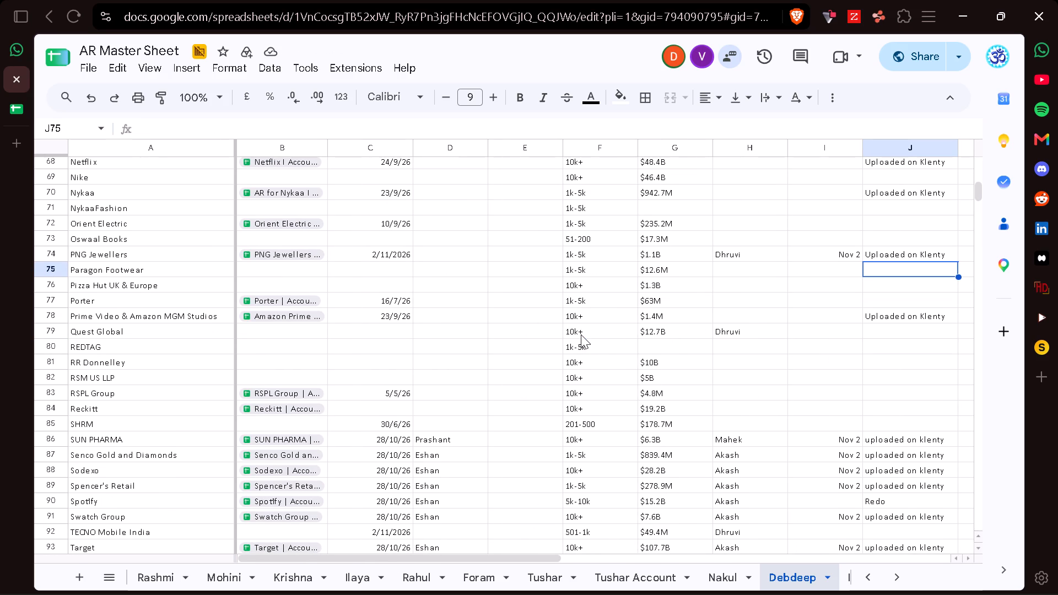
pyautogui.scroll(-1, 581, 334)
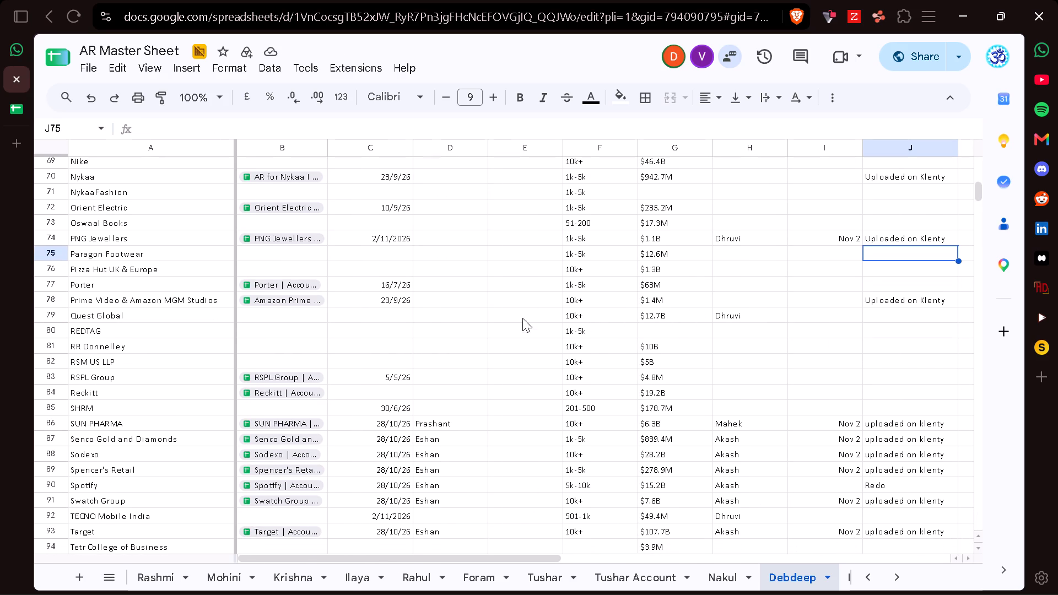
# Format the new lead rows A30:K60 in the Prashant Leads 02nd November sheet as Calibri at font size 8.
pyautogui.click(9, 112)
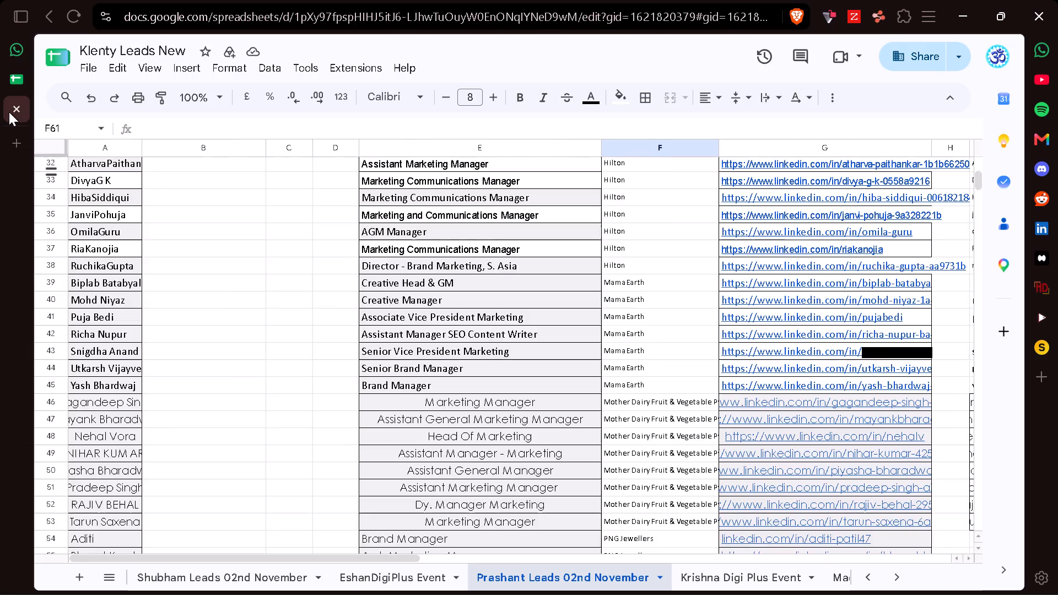
pyautogui.scroll(1, 301, 369)
pyautogui.click(115, 279)
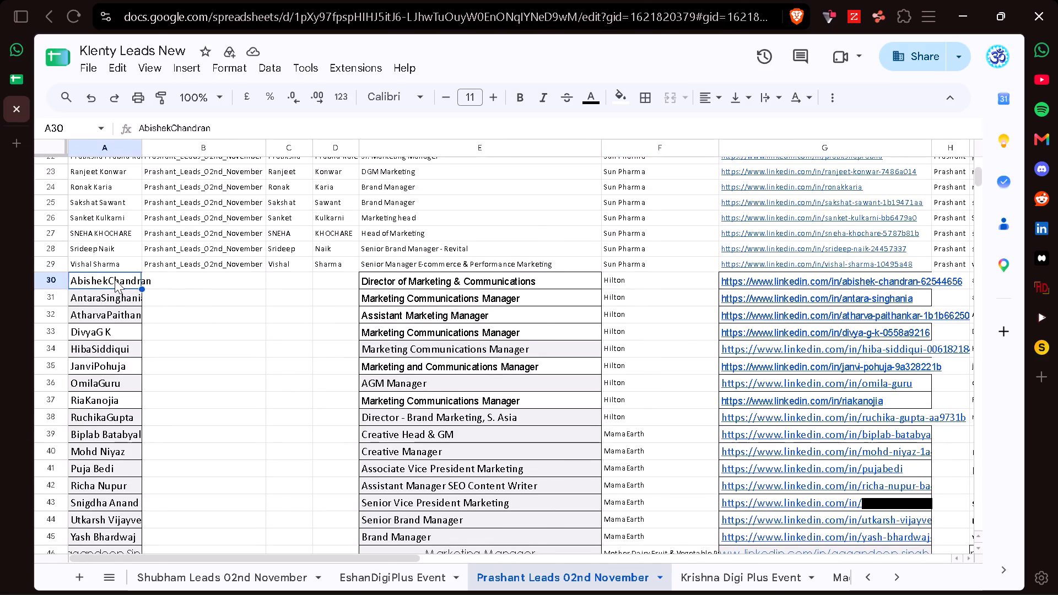
pyautogui.hotkey('ctrl', 'shift', 'Down')
pyautogui.hotkey('ctrl', 'shift', 'Right')
pyautogui.hotkey('ctrl', 'shift', 'Right')
pyautogui.hotkey('ctrl', 'shift', 'Right')
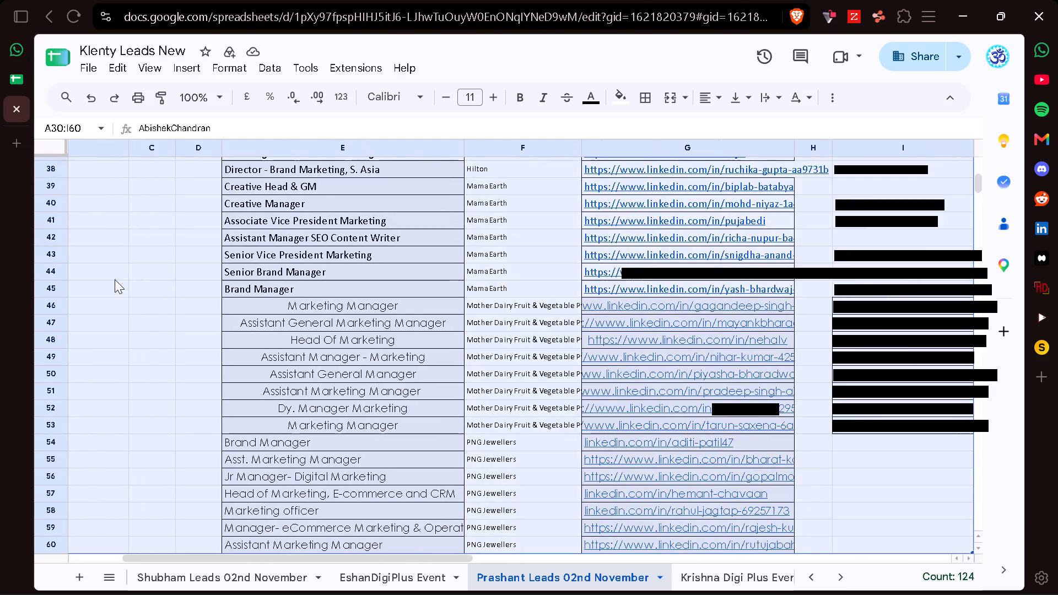
pyautogui.hotkey('ctrl', 'shift', 'Right')
pyautogui.hscroll(-1, 115, 279)
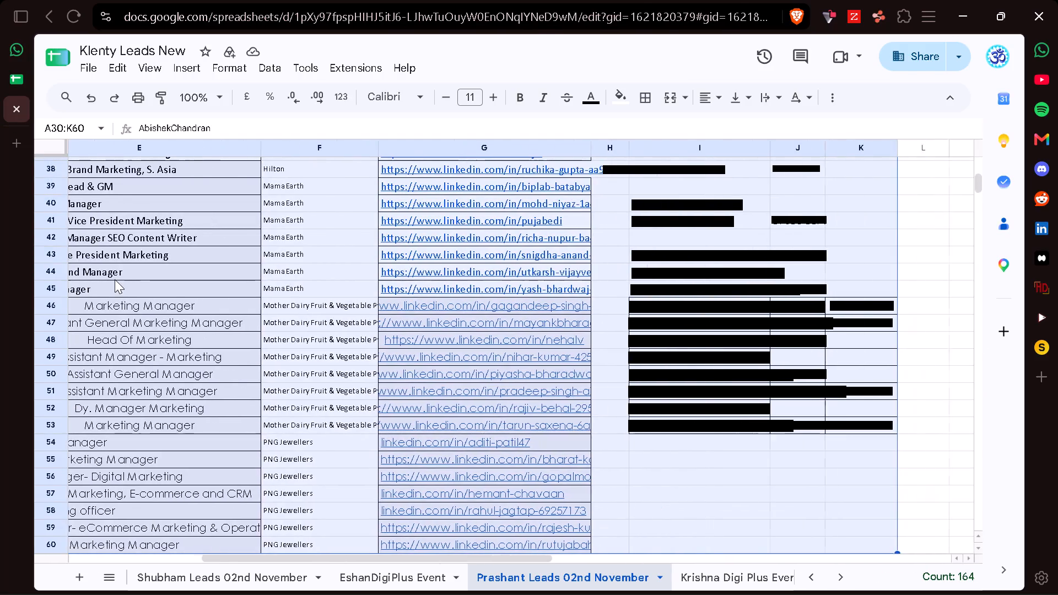
pyautogui.hscroll(-1, 115, 279)
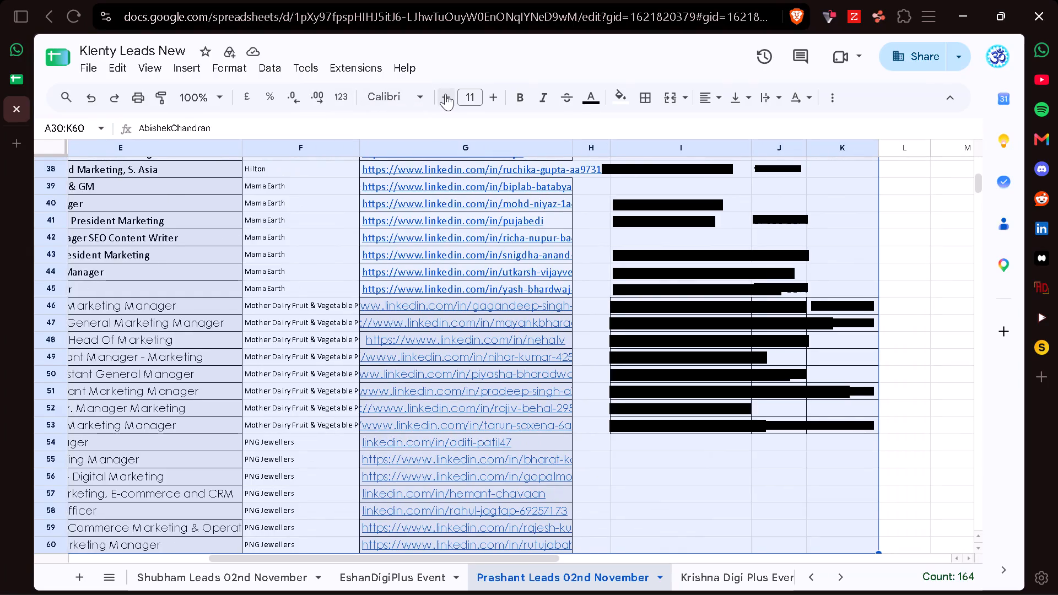
pyautogui.doubleClick(445, 94)
pyautogui.click(445, 94)
pyautogui.moveTo(424, 93); pyautogui.dragTo(411, 246)
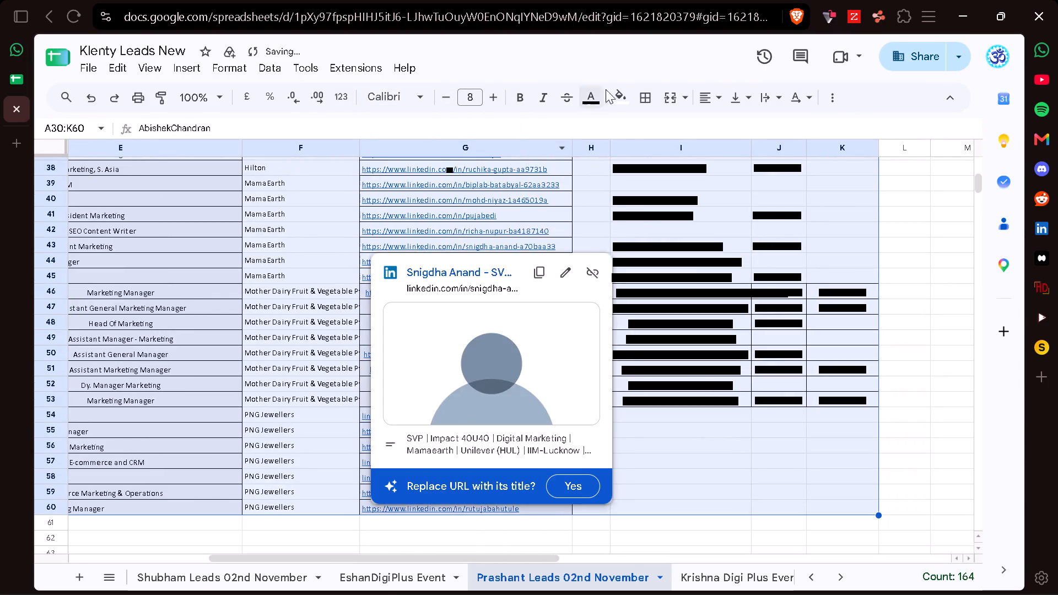
# Remove all cell borders from the new lead rows A30:K60.
pyautogui.click(650, 94)
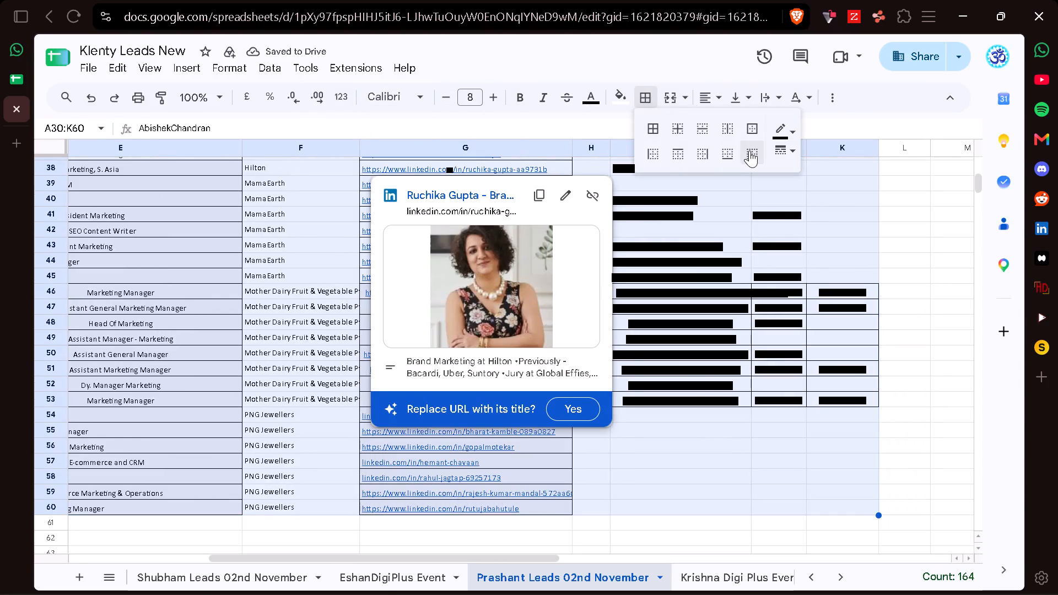
pyautogui.click(749, 150)
# Align the contents of the new lead rows A30:K60 left horizontally and middle vertically.
pyautogui.click(709, 98)
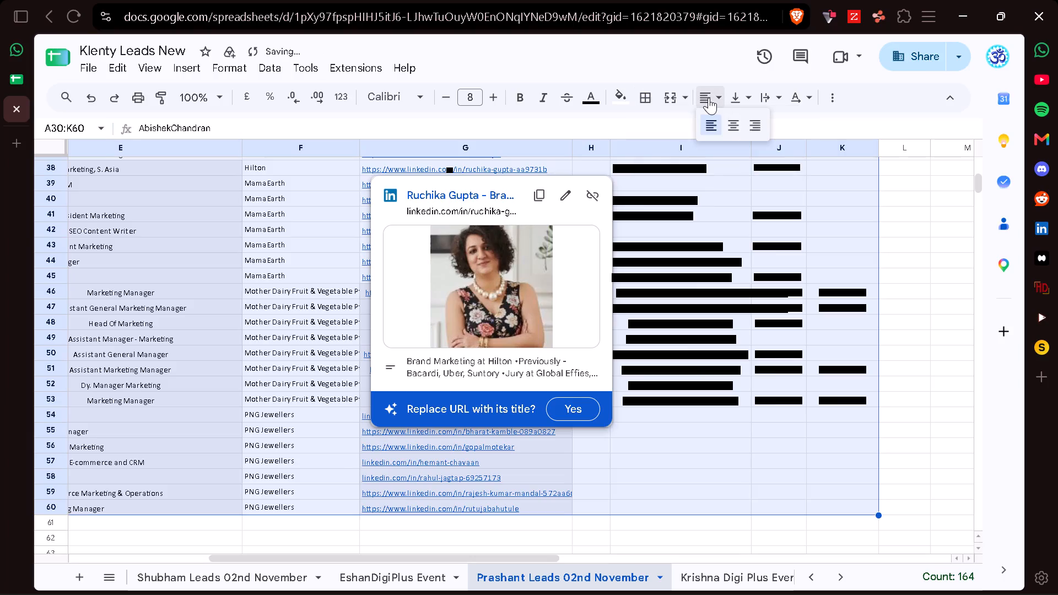
pyautogui.click(712, 122)
pyautogui.click(744, 99)
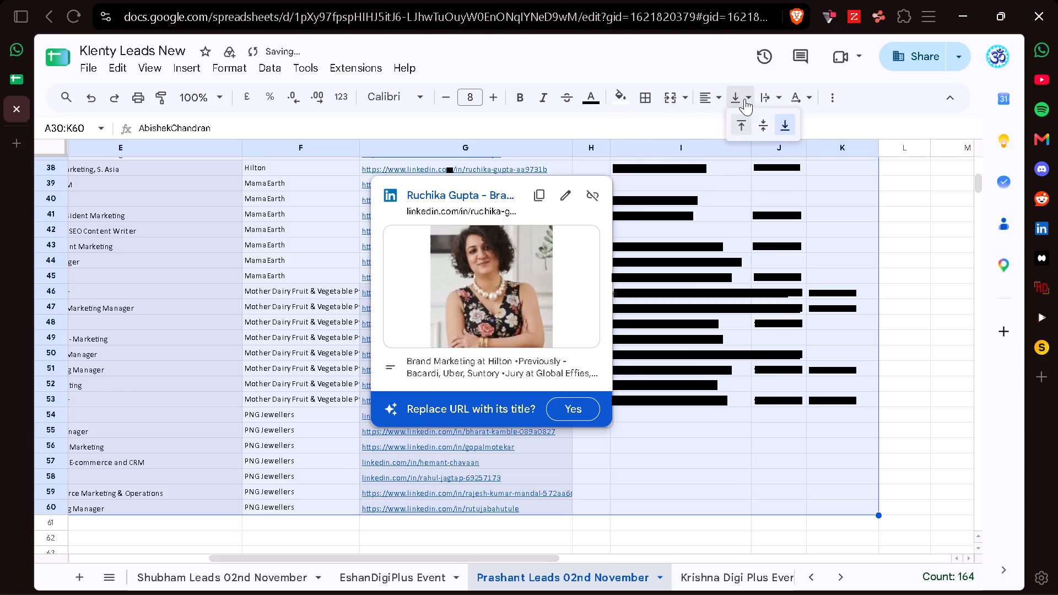
pyautogui.click(756, 123)
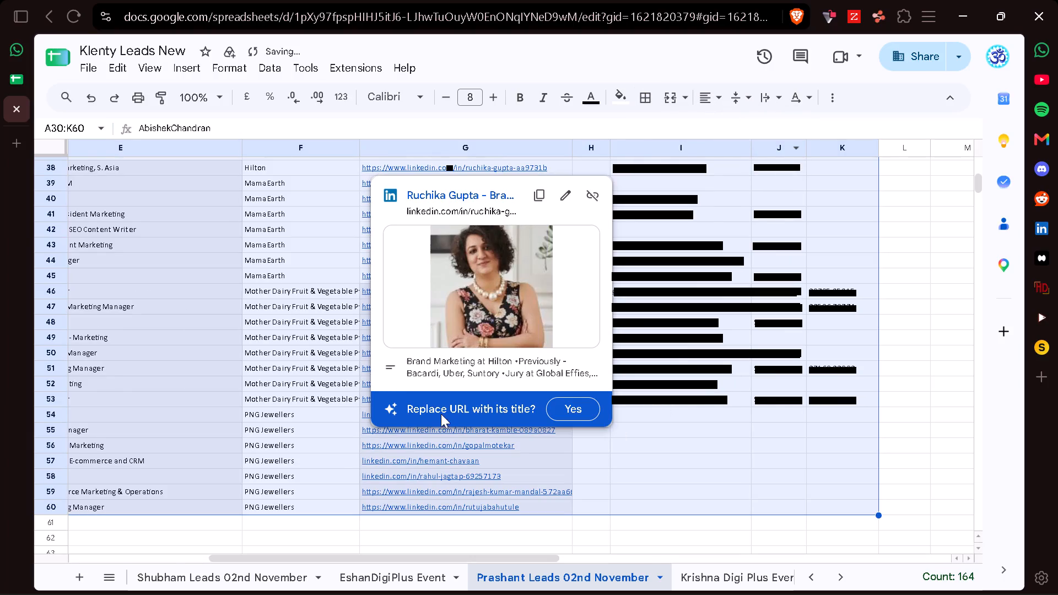
# Reset the fill colour of the new lead rows A30:K60.
pyautogui.hscroll(7, 346, 359)
pyautogui.scroll(1, 346, 359)
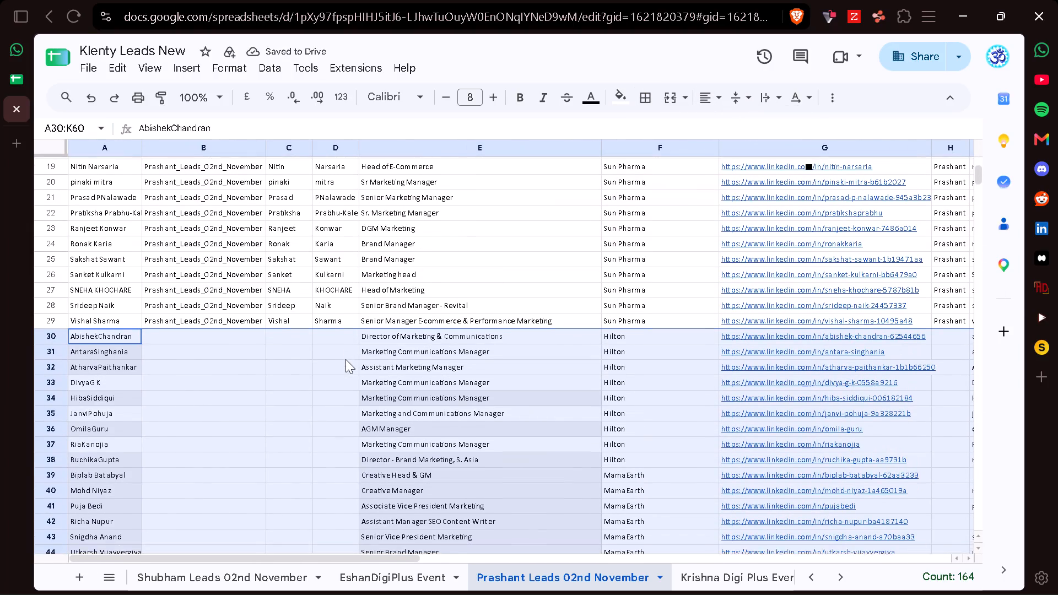
pyautogui.scroll(1, 346, 359)
pyautogui.click(619, 102)
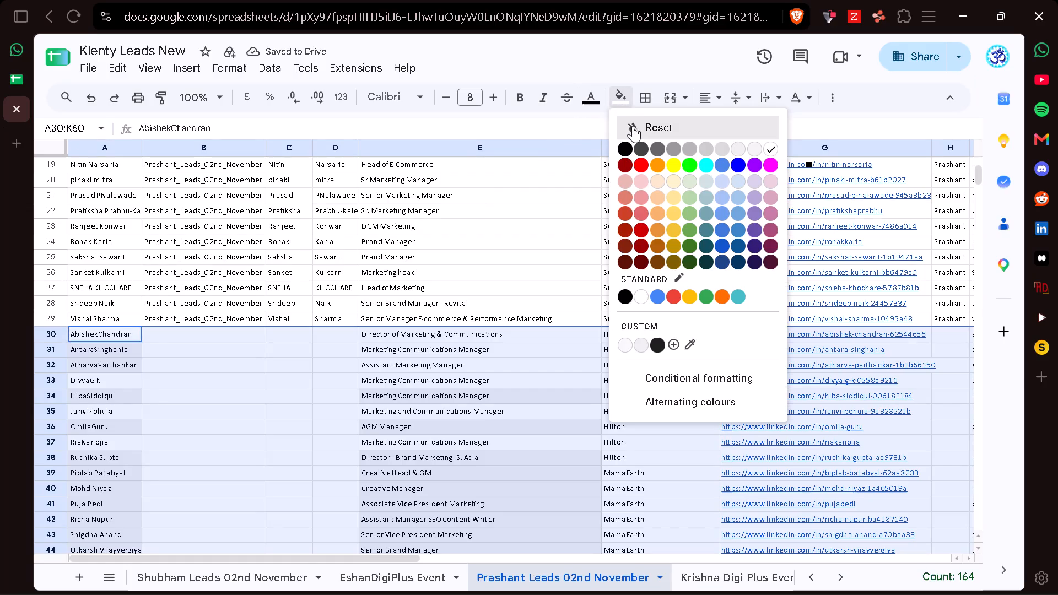
pyautogui.click(633, 126)
# Copy the list name Prashant_Leads_02nd_November from cell B29 into B30:B60 for all the new leads.
pyautogui.click(239, 327)
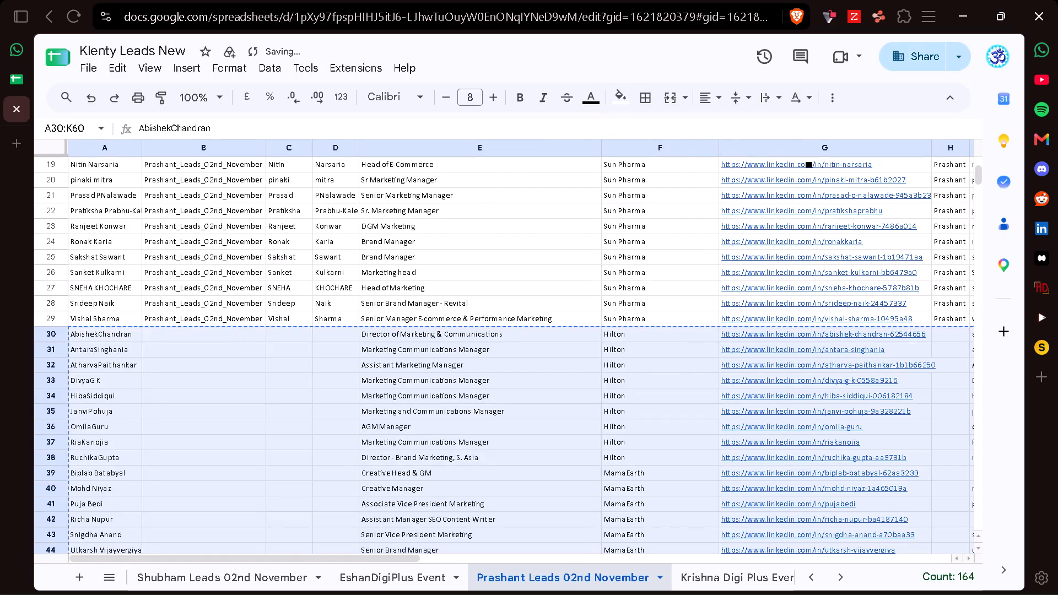
pyautogui.press('Up')
pyautogui.press('Right')
pyautogui.hotkey('ctrl', 'c')
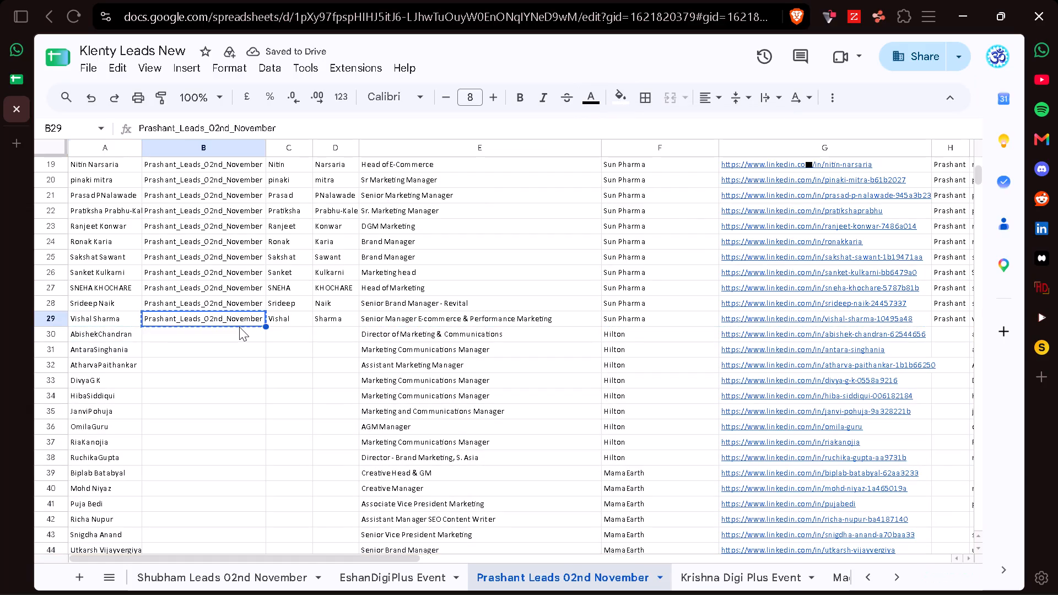
pyautogui.press('Down')
pyautogui.hotkey('shift', 'Down')
pyautogui.hotkey('shift', 'Down')
pyautogui.hotkey('shift', 'Down')
pyautogui.hotkey('shift', 'Down')
pyautogui.hotkey('shift', 'Down')
pyautogui.hotkey('shift', 'Down')
pyautogui.hotkey('shift', 'Down')
pyautogui.hotkey('shift', 'Down')
pyautogui.hotkey('shift', 'Down')
pyautogui.hotkey('shift', 'Down')
pyautogui.hotkey('shift', 'Down')
pyautogui.hotkey('shift', 'Down')
pyautogui.hotkey('shift', 'Down')
pyautogui.hotkey('shift', 'Down')
pyautogui.hotkey('shift', 'Down')
pyautogui.hotkey('shift', 'Down')
pyautogui.hotkey('shift', 'Down')
pyautogui.hotkey('shift', 'Down')
pyautogui.hotkey('shift', 'Down')
pyautogui.hotkey('shift', 'Down')
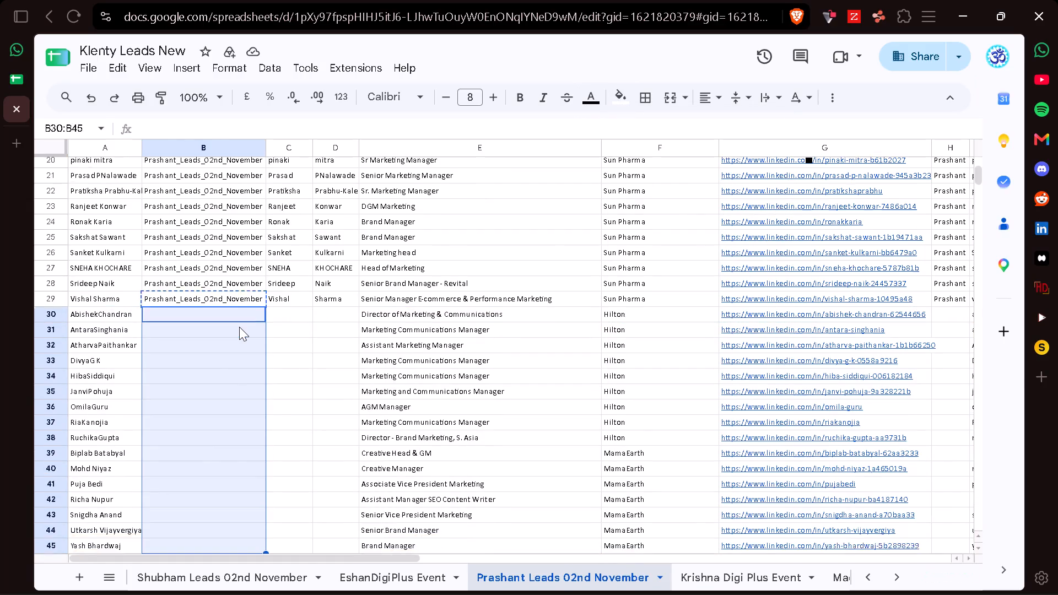
pyautogui.hotkey('shift', 'Up')
pyautogui.hotkey('shift', 'Up')
pyautogui.hotkey('shift', 'Up')
pyautogui.hotkey('shift', 'Up')
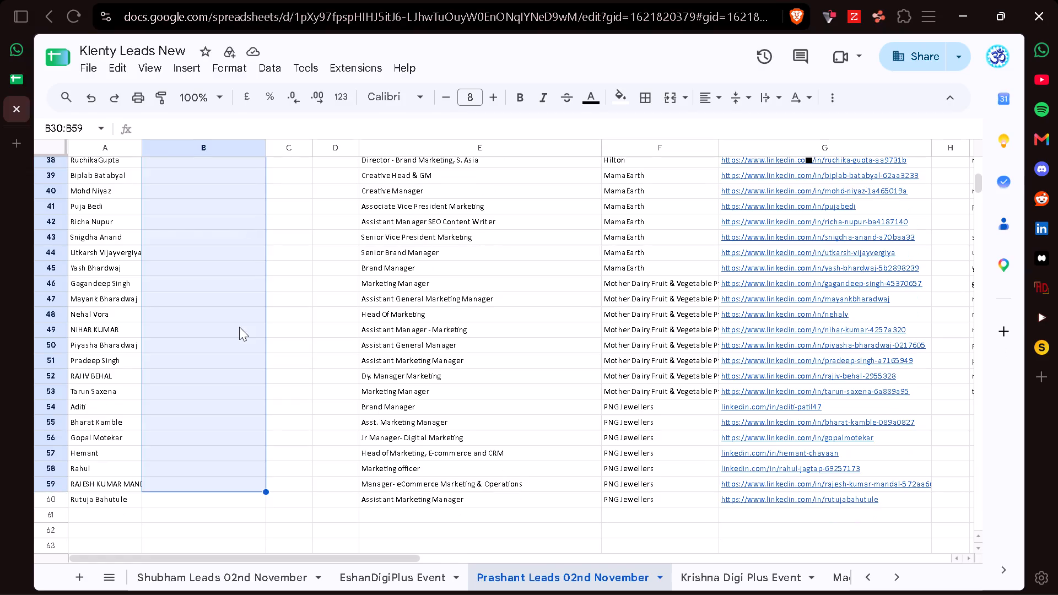
pyautogui.hotkey('shift', 'Down')
pyautogui.hotkey('ctrl', 'v')
# Extend the name-splitting formula =SPLIT(A29," ",) from cell C29 down through C60.
pyautogui.scroll(2, 239, 327)
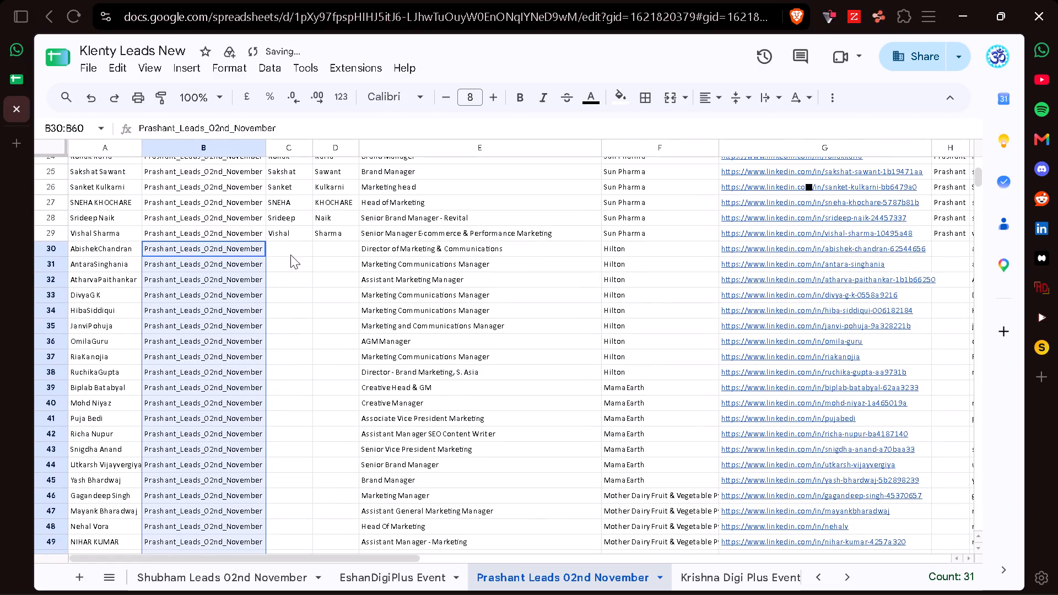
pyautogui.click(305, 238)
pyautogui.moveTo(311, 240); pyautogui.dragTo(288, 594)
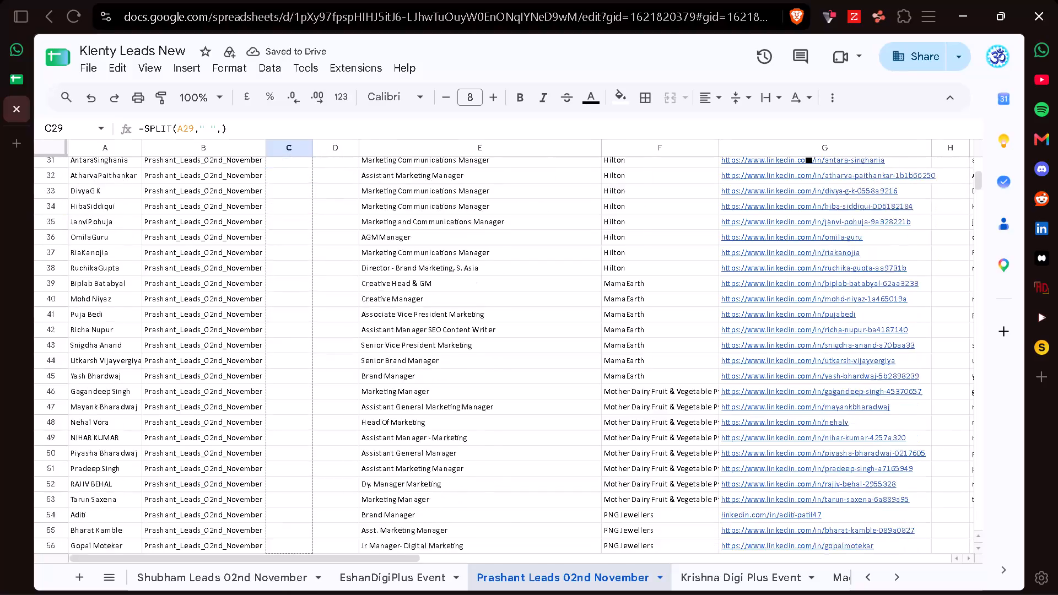
pyautogui.moveTo(288, 594); pyautogui.dragTo(290, 441)
# Replace the split formula in cell C59 with the contact's first and middle names from A59, in title case.
pyautogui.scroll(2, 290, 441)
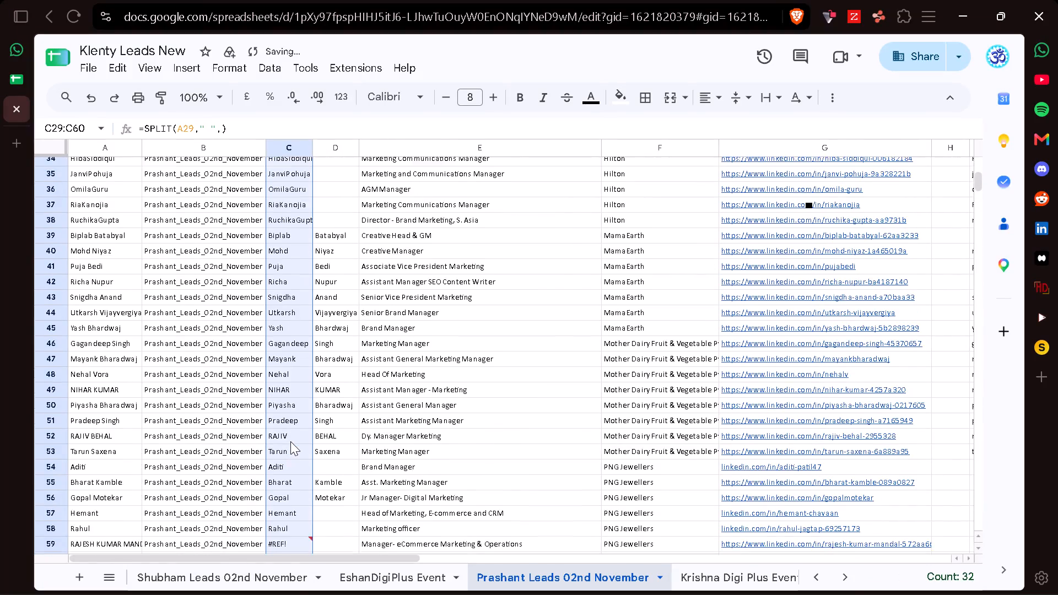
pyautogui.scroll(-1, 290, 441)
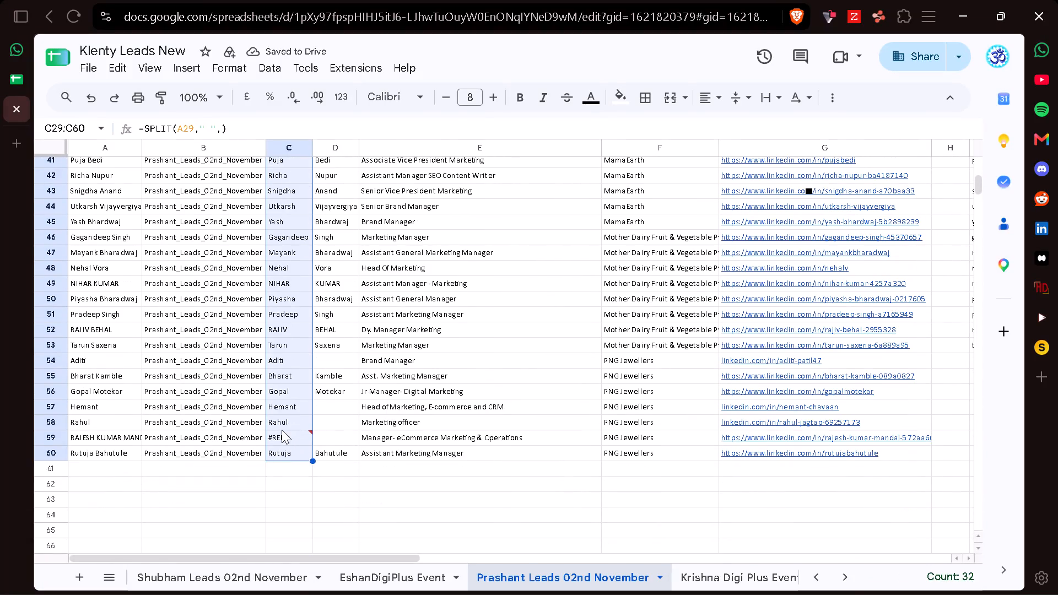
pyautogui.click(94, 438)
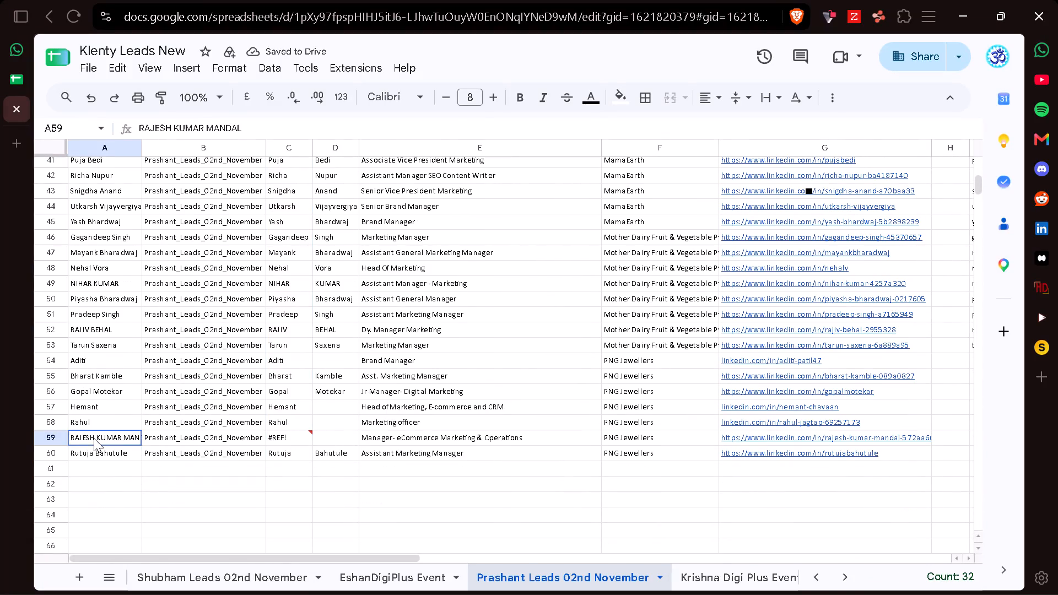
pyautogui.click(299, 443)
pyautogui.press('BackSpace')
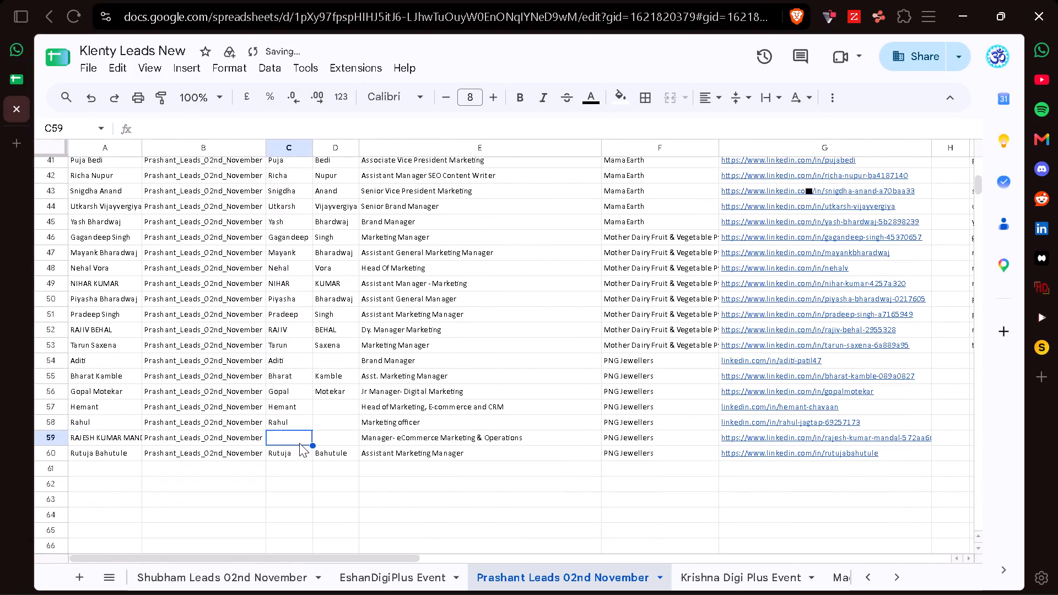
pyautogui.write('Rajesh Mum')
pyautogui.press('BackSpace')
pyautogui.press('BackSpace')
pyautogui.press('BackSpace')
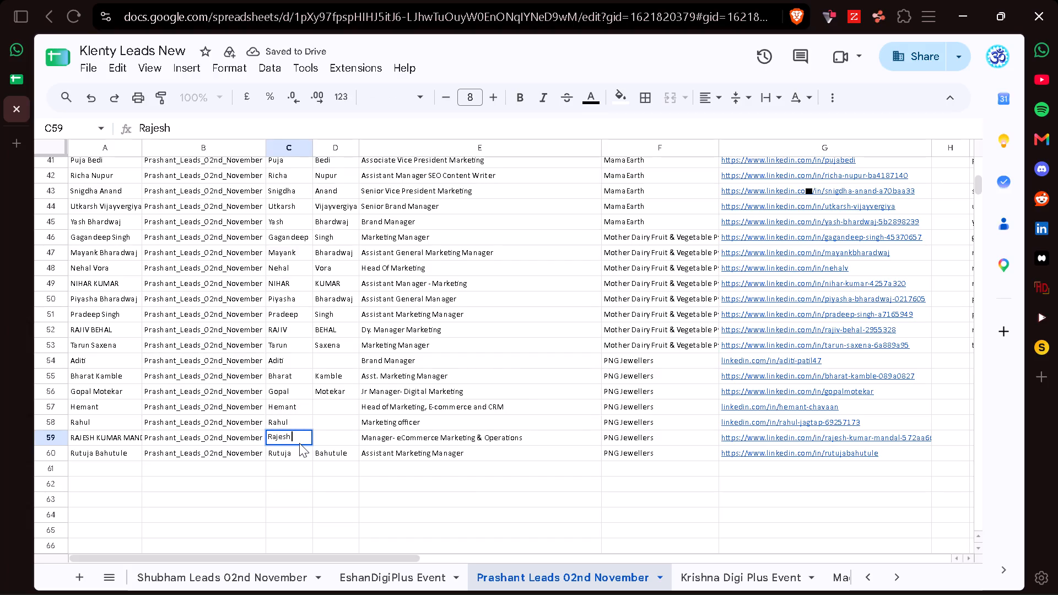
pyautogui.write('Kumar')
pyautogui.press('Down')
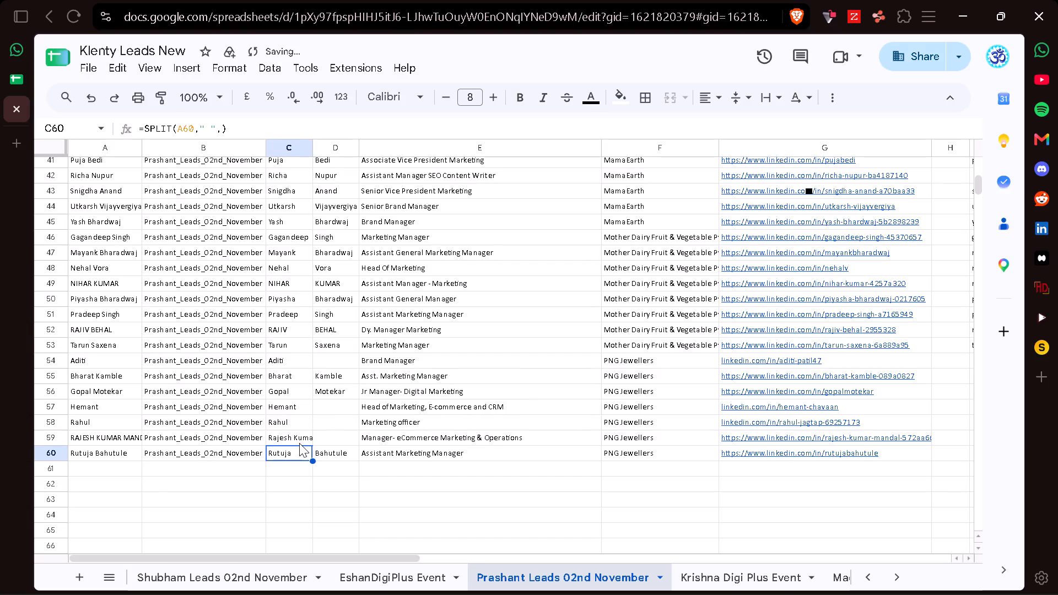
# Enter the contact's surname from A59 in cell D59, in title case and with its spelling matching.
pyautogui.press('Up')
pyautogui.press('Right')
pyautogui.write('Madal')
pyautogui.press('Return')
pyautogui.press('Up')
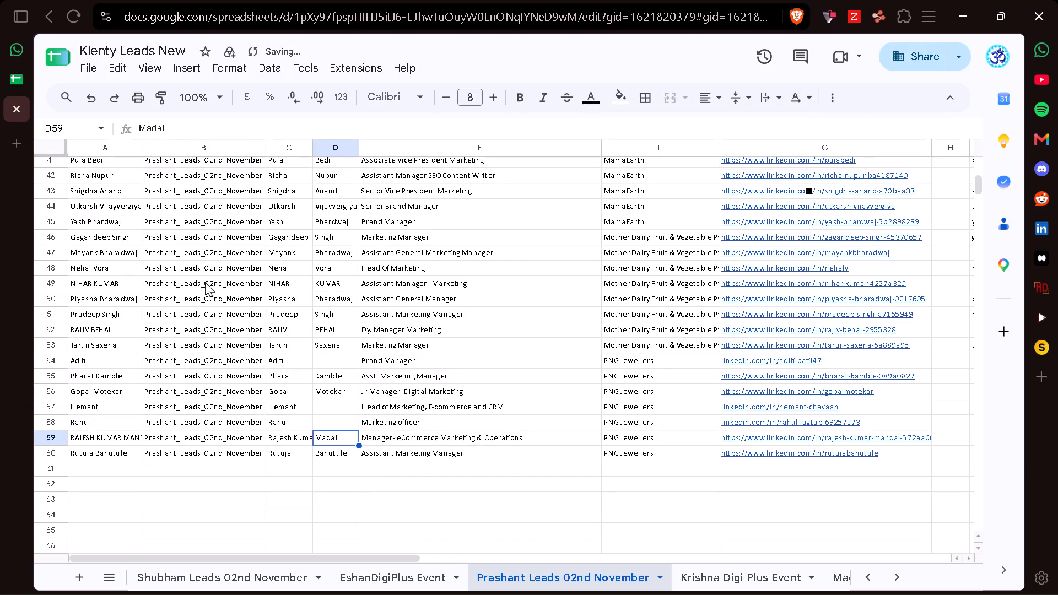
pyautogui.click(153, 126)
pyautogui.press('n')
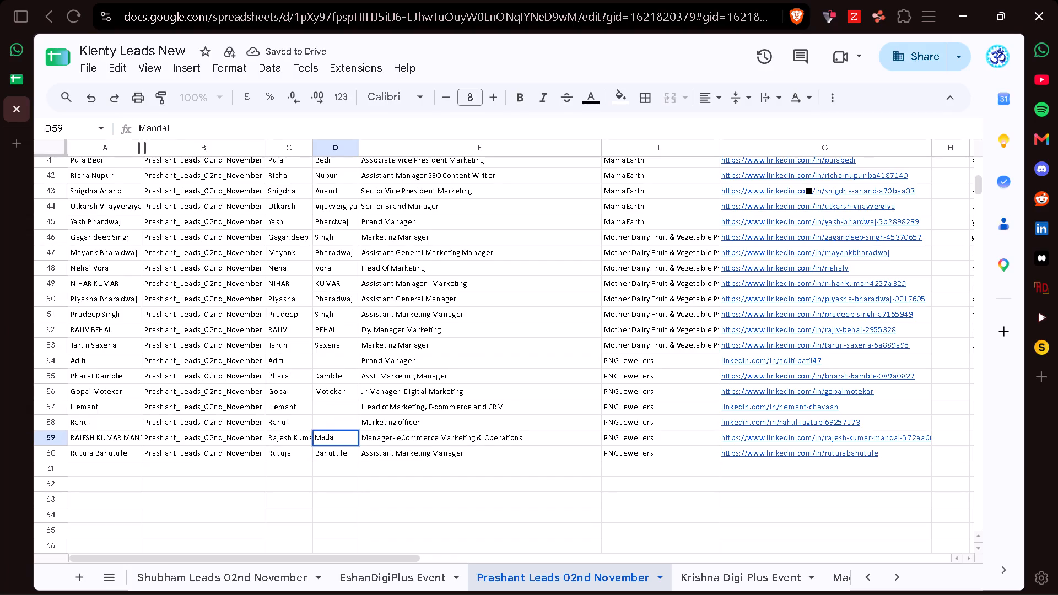
pyautogui.press('Return')
# Insert the missing space after the first name in the Hilton contacts' full names in cells A30 to A33.
pyautogui.scroll(1, 188, 323)
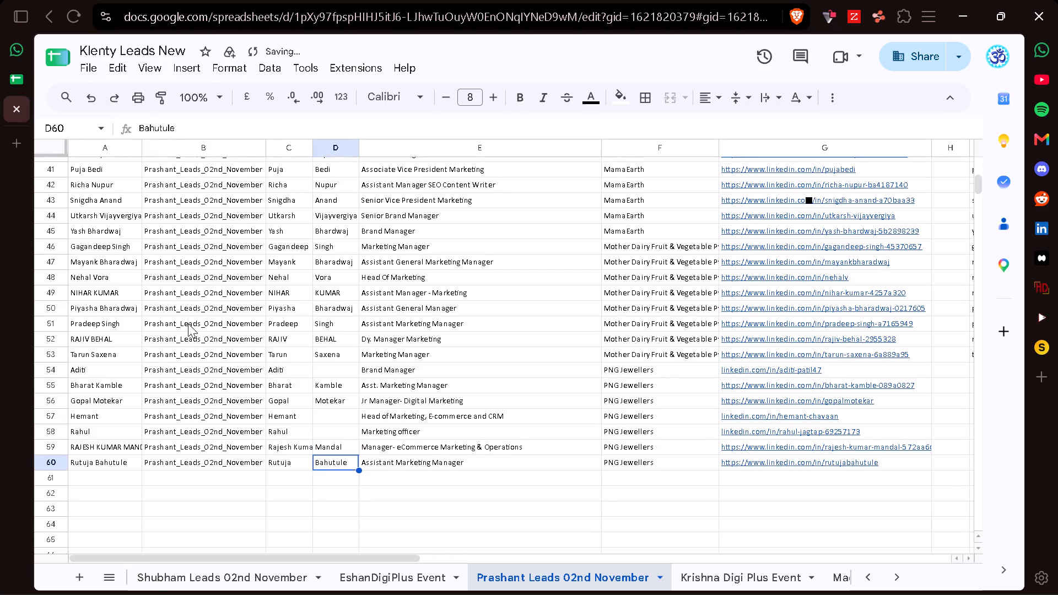
pyautogui.scroll(4, 188, 323)
pyautogui.scroll(-1, 188, 323)
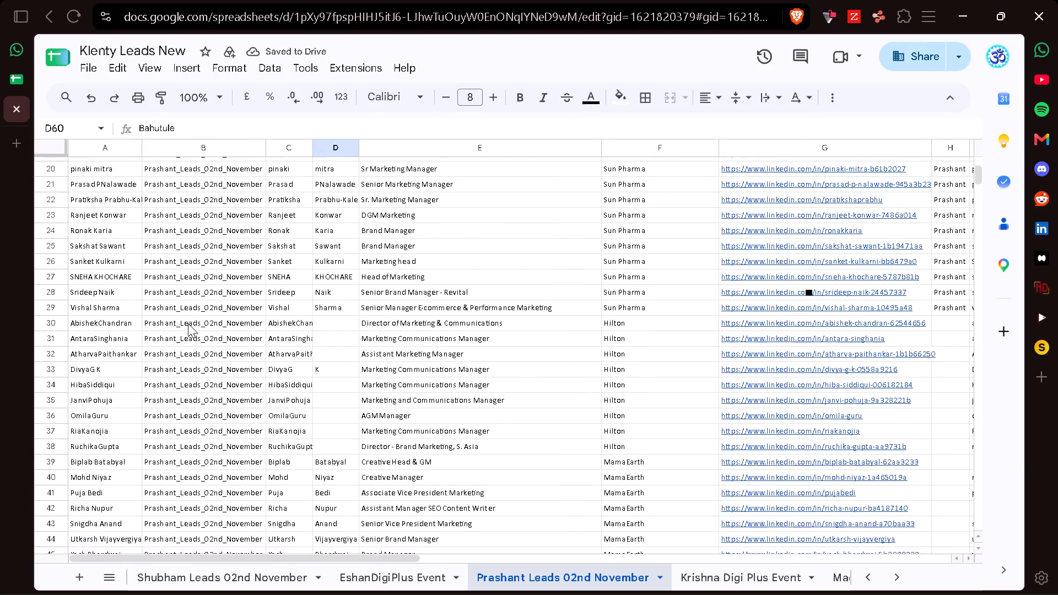
pyautogui.click(106, 318)
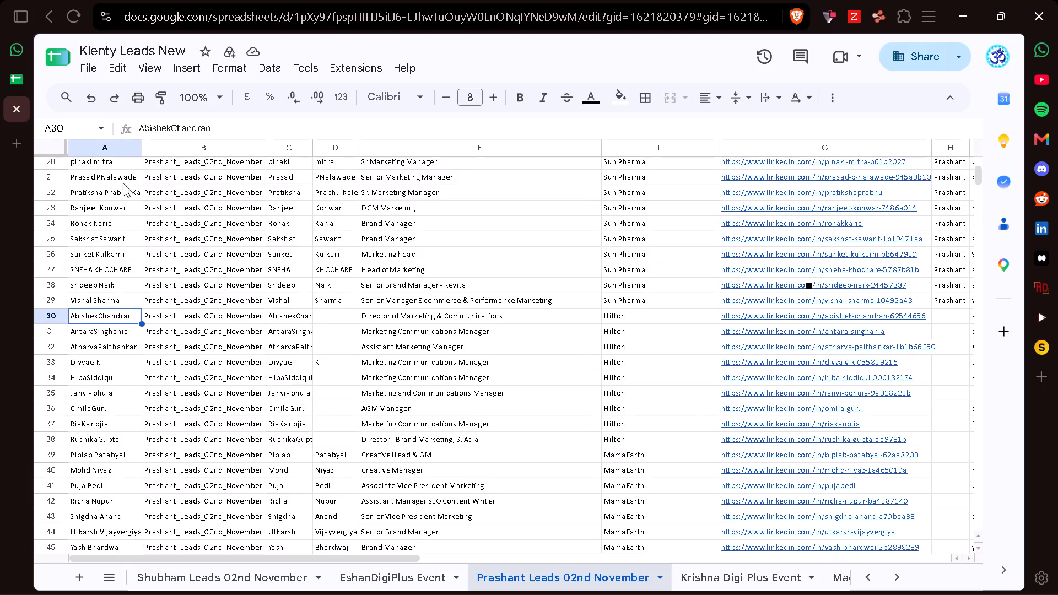
pyautogui.click(170, 129)
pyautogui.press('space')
pyautogui.press('Return')
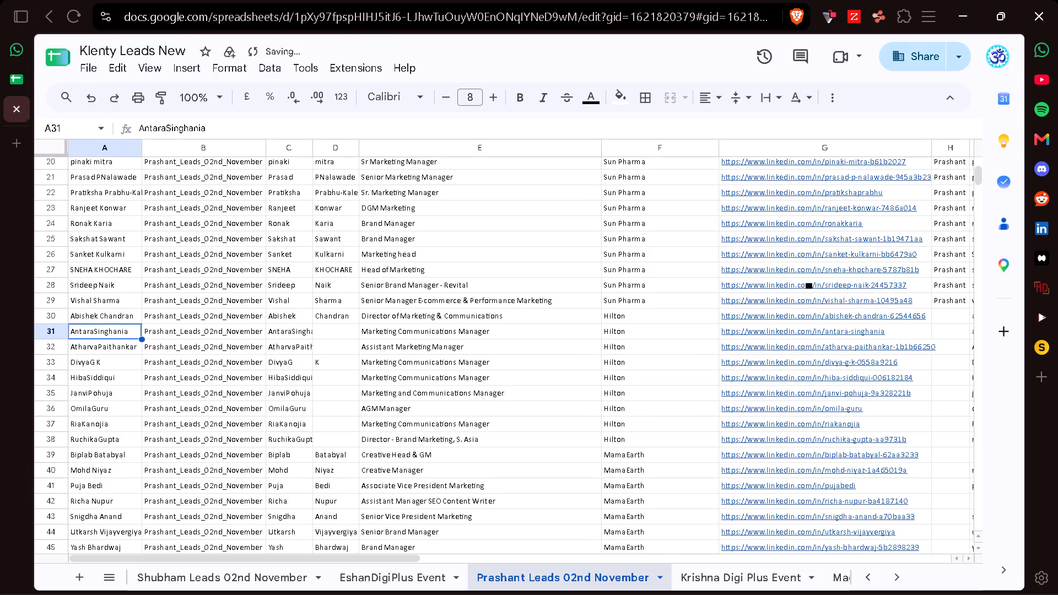
pyautogui.click(166, 129)
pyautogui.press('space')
pyautogui.press('Return')
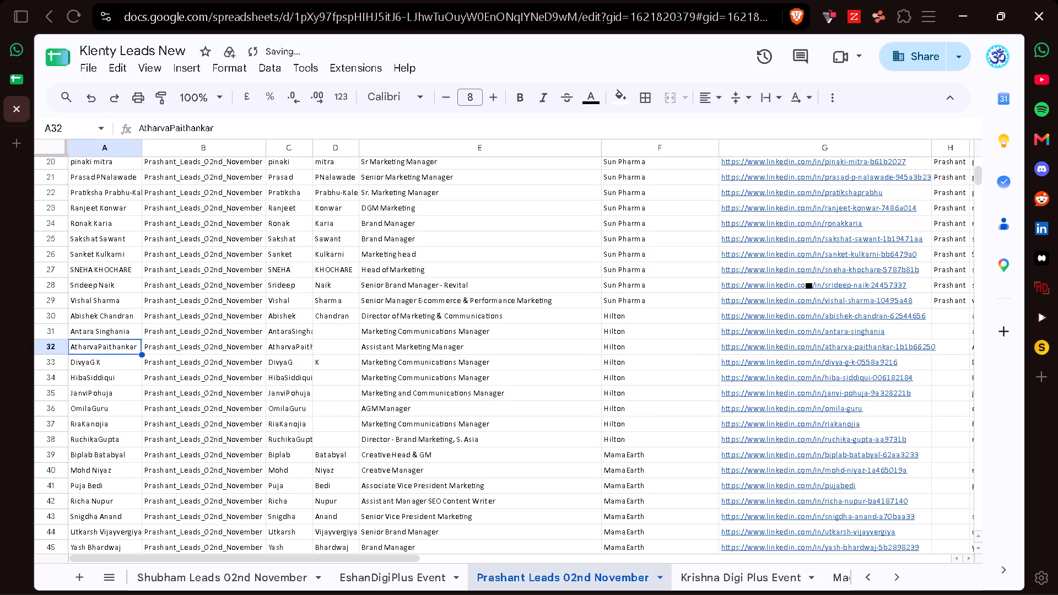
pyautogui.click(168, 128)
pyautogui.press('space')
pyautogui.press('Return')
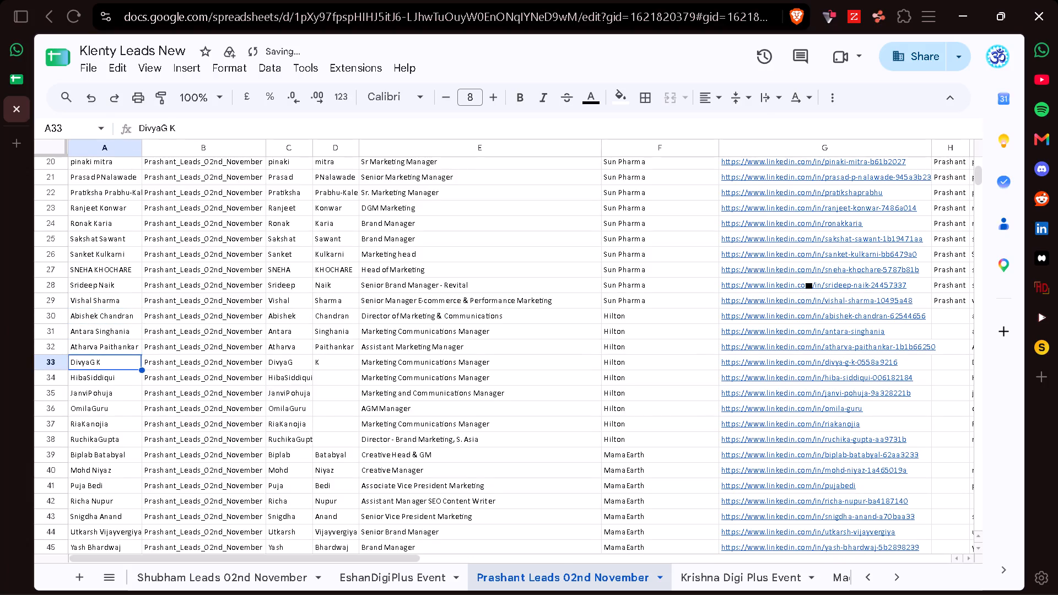
pyautogui.click(161, 127)
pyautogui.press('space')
pyautogui.press('Return')
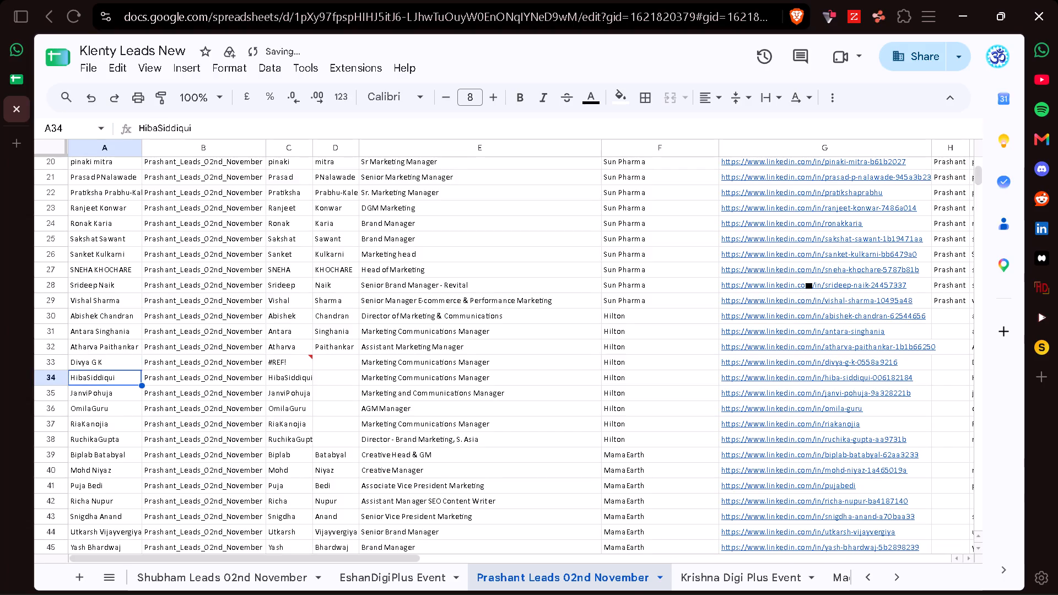
# Insert the missing space between first name and surname in the remaining Hilton contacts' names, cells A34 to A38.
pyautogui.click(158, 127)
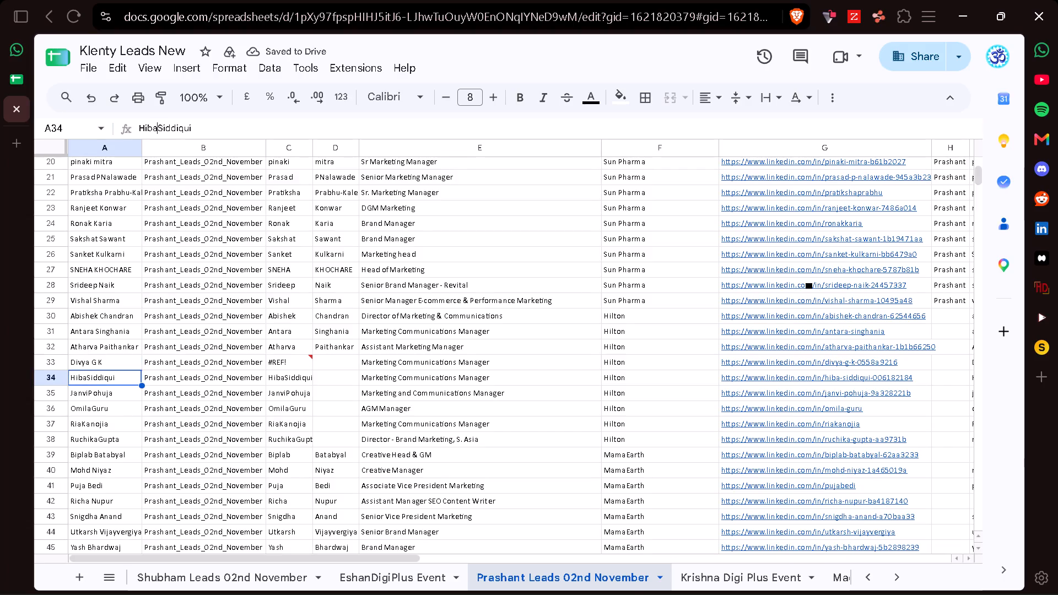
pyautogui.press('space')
pyautogui.press('Return')
pyautogui.click(161, 126)
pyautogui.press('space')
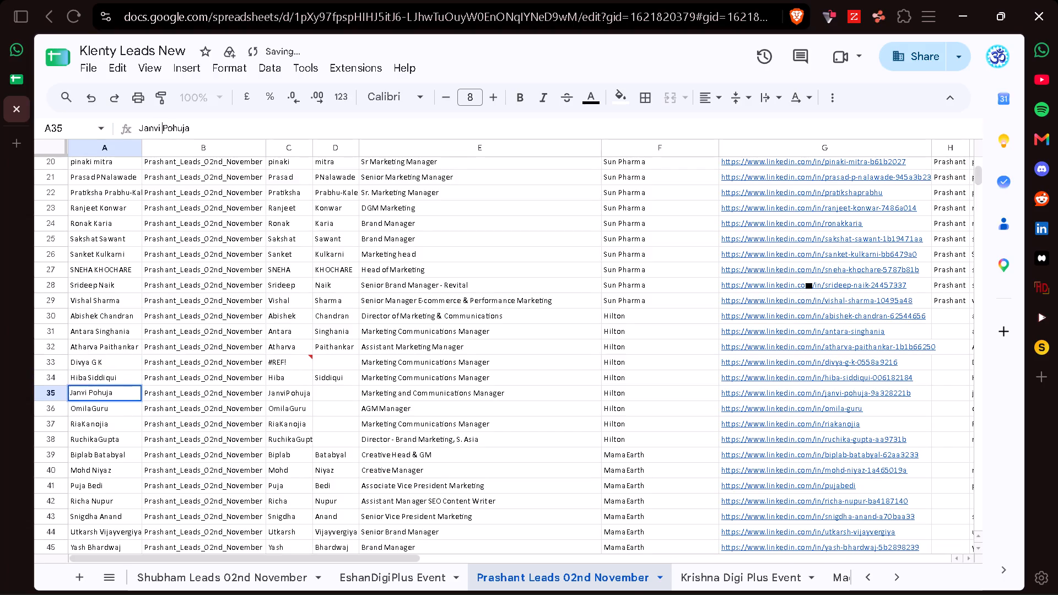
pyautogui.press('Return')
pyautogui.click(163, 128)
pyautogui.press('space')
pyautogui.press('Return')
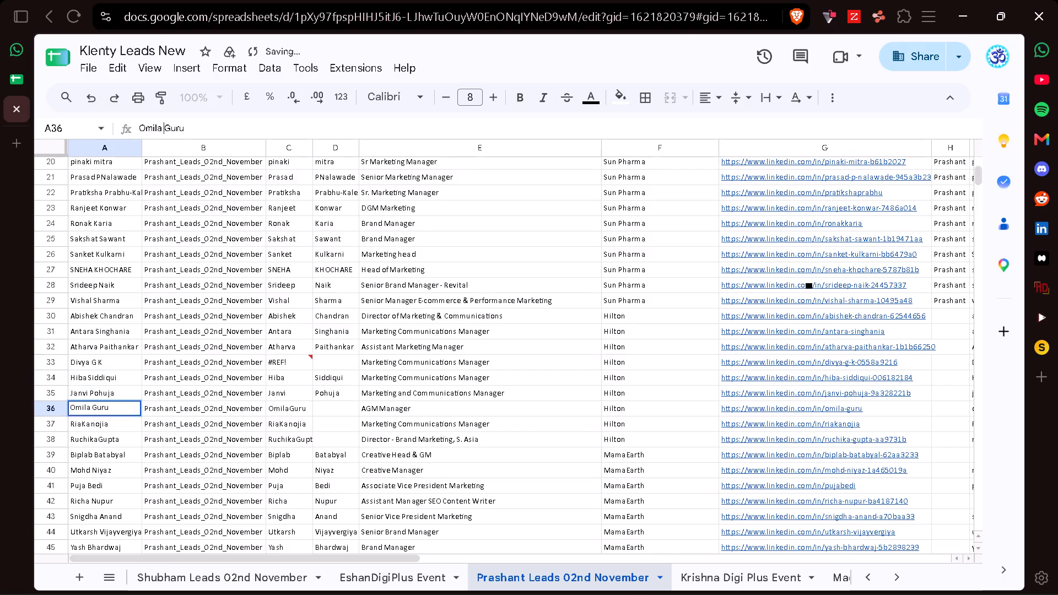
pyautogui.click(151, 126)
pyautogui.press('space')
pyautogui.press('Return')
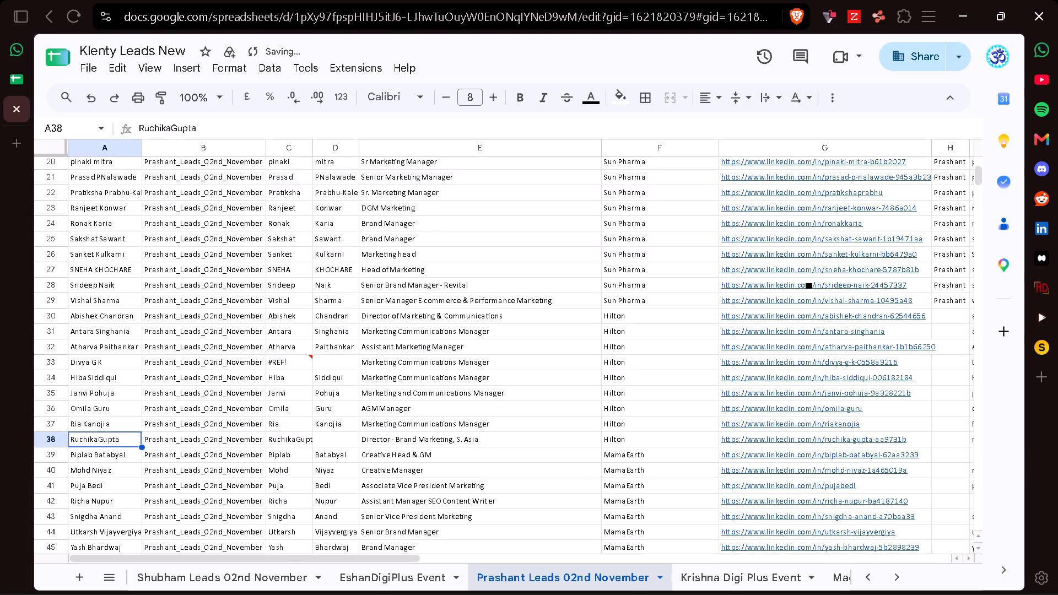
pyautogui.click(171, 129)
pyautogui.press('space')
pyautogui.press('Return')
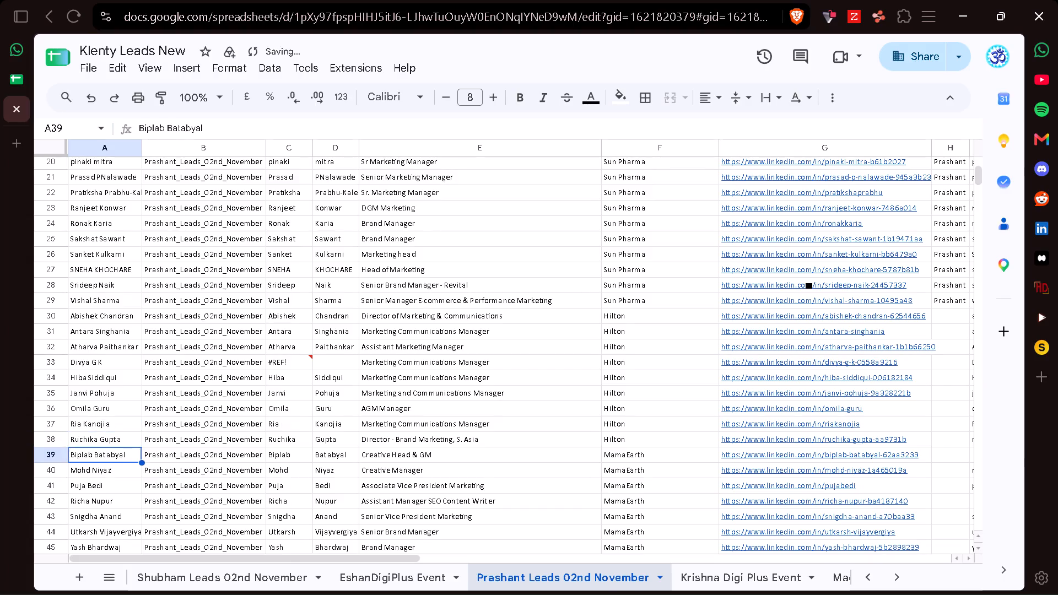
# Replace the split formula in row 33 with the contact's first name in C33 and the remaining initials in D33.
pyautogui.click(285, 365)
pyautogui.press('BackSpace')
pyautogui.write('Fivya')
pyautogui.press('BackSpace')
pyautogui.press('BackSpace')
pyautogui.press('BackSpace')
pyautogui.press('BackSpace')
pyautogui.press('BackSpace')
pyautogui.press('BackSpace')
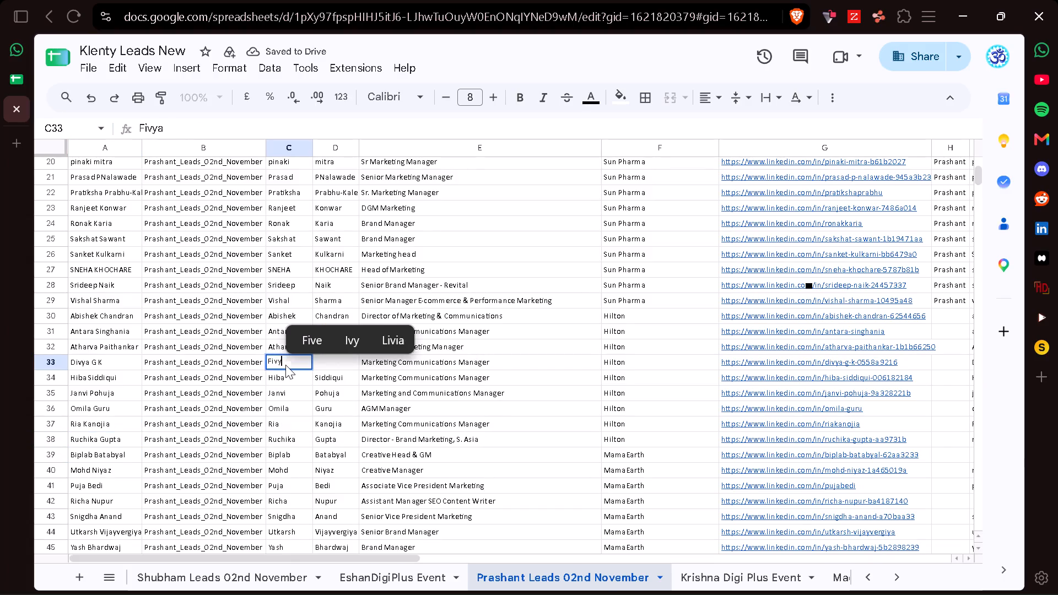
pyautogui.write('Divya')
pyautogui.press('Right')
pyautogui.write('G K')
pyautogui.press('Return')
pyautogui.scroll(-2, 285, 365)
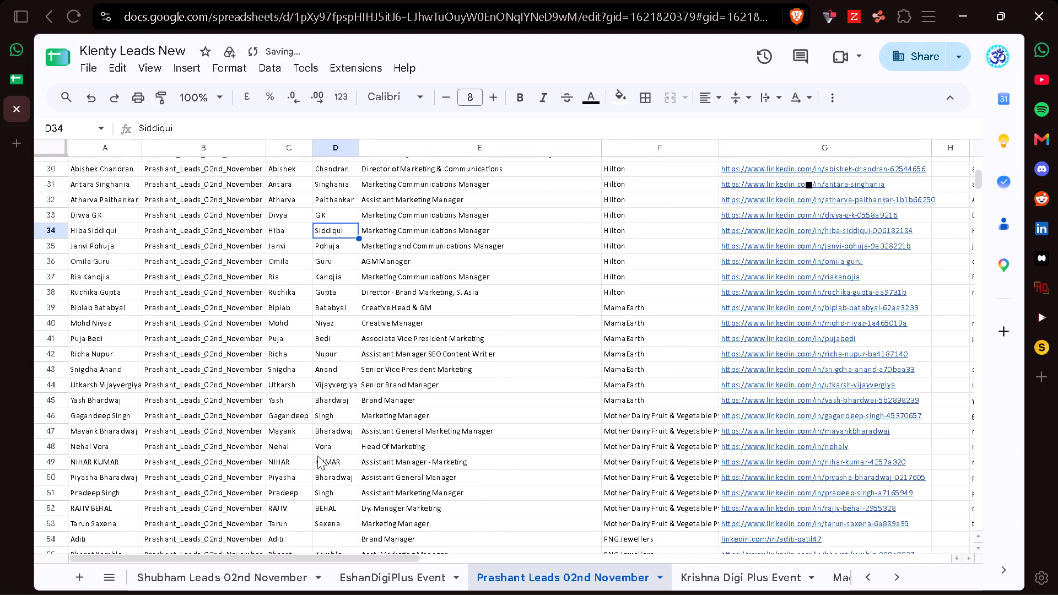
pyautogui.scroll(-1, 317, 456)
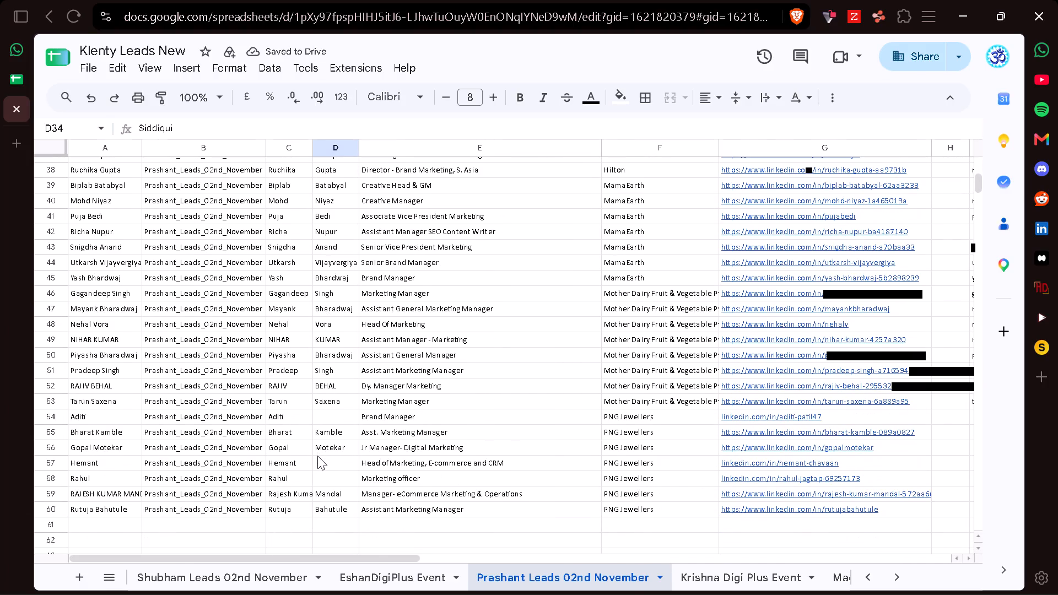
# Fill the owner name Prashant from H29 down column H through row 60.
pyautogui.scroll(2, 317, 456)
pyautogui.hscroll(1, 317, 456)
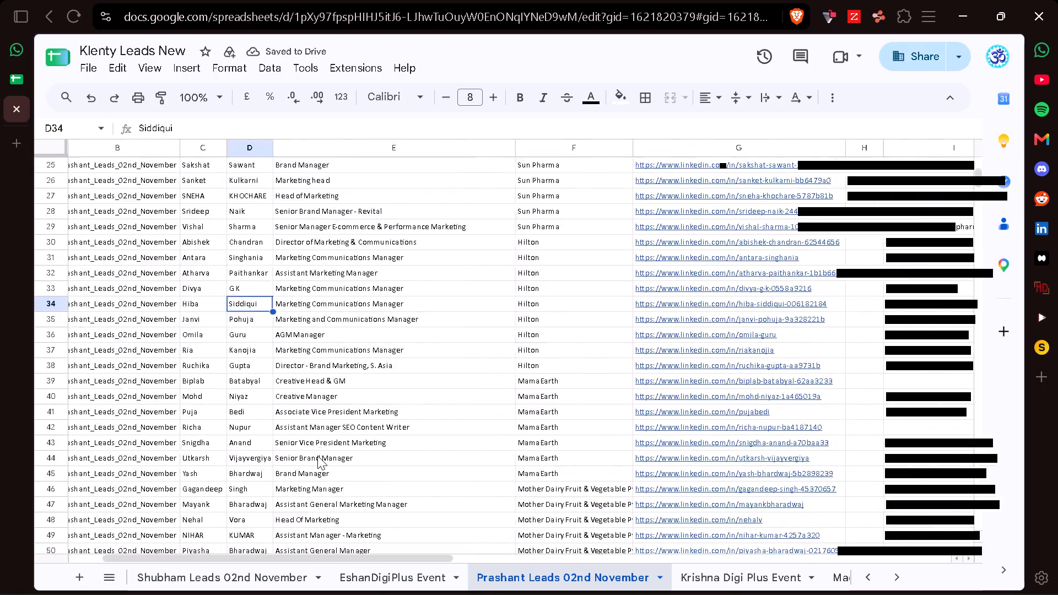
pyautogui.hscroll(1, 317, 456)
pyautogui.scroll(1, 317, 456)
pyautogui.hscroll(-4, 317, 456)
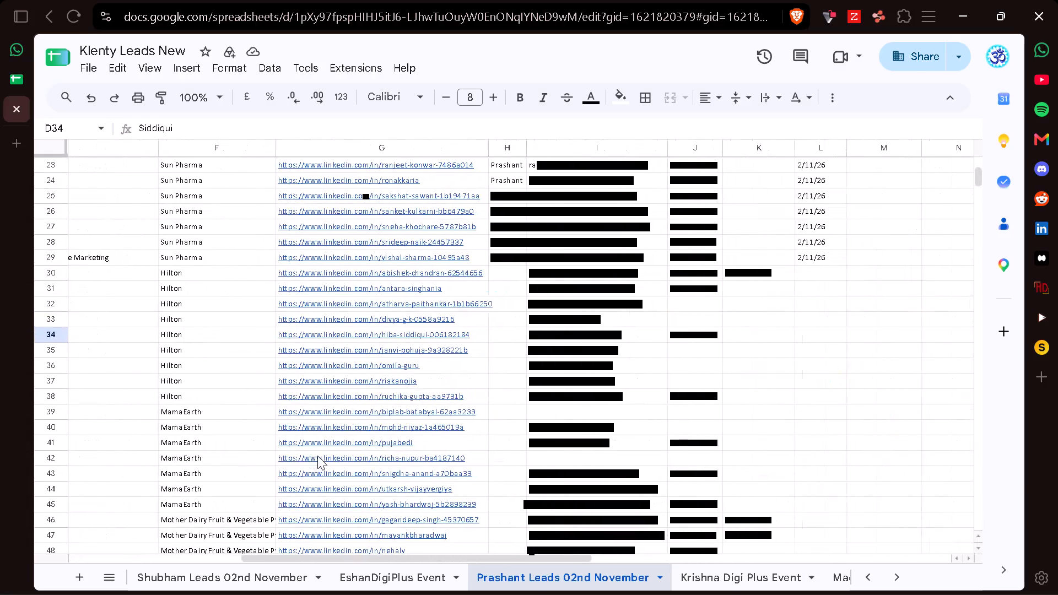
pyautogui.click(493, 262)
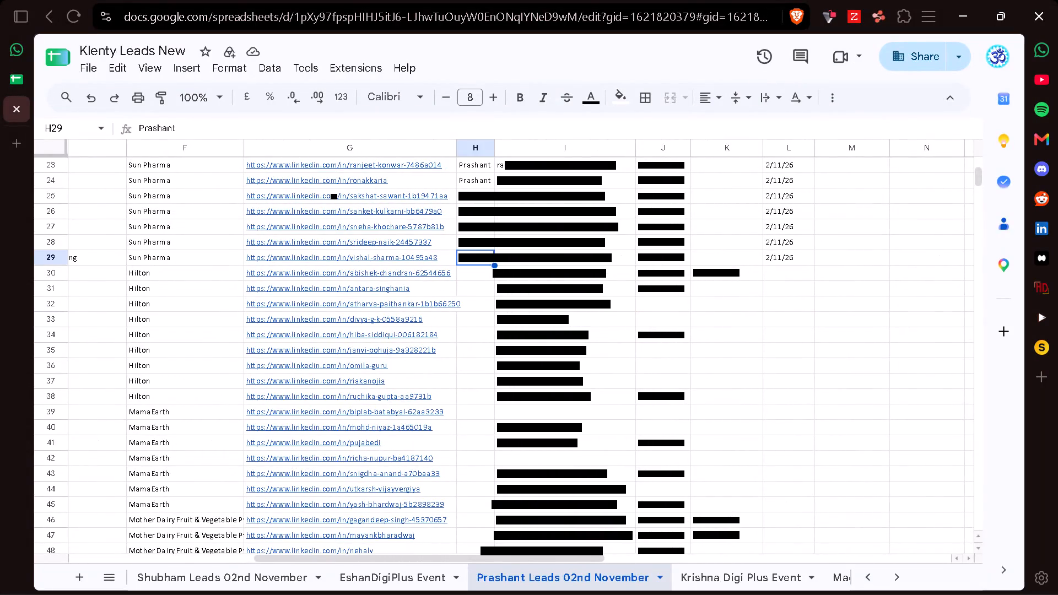
pyautogui.moveTo(494, 264); pyautogui.dragTo(476, 464)
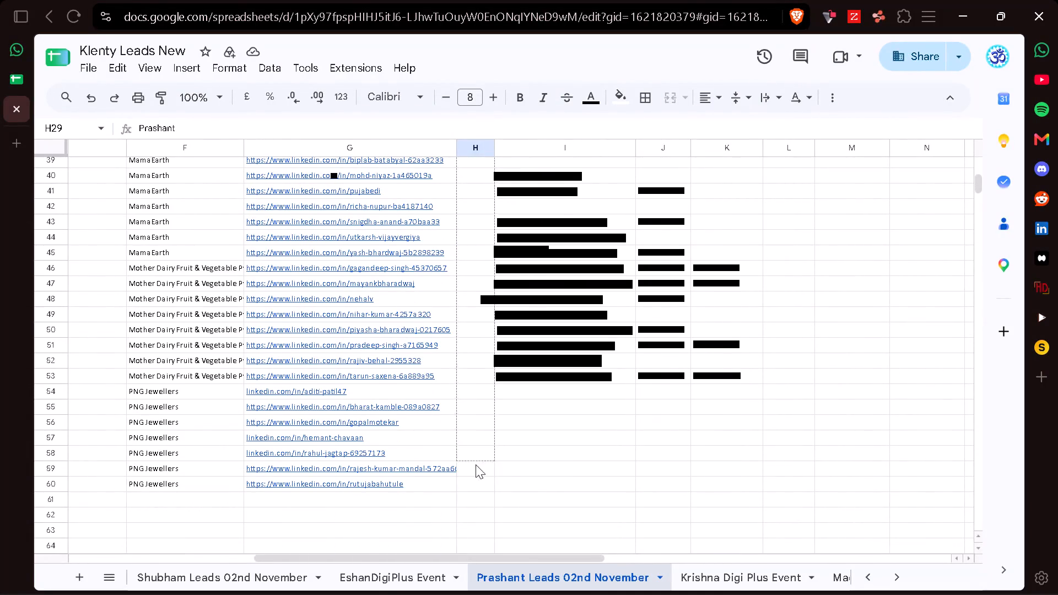
pyautogui.moveTo(476, 464); pyautogui.dragTo(478, 484)
# Copy the date 2/11/26 from L29 into cells L30 to L60.
pyautogui.scroll(2, 604, 374)
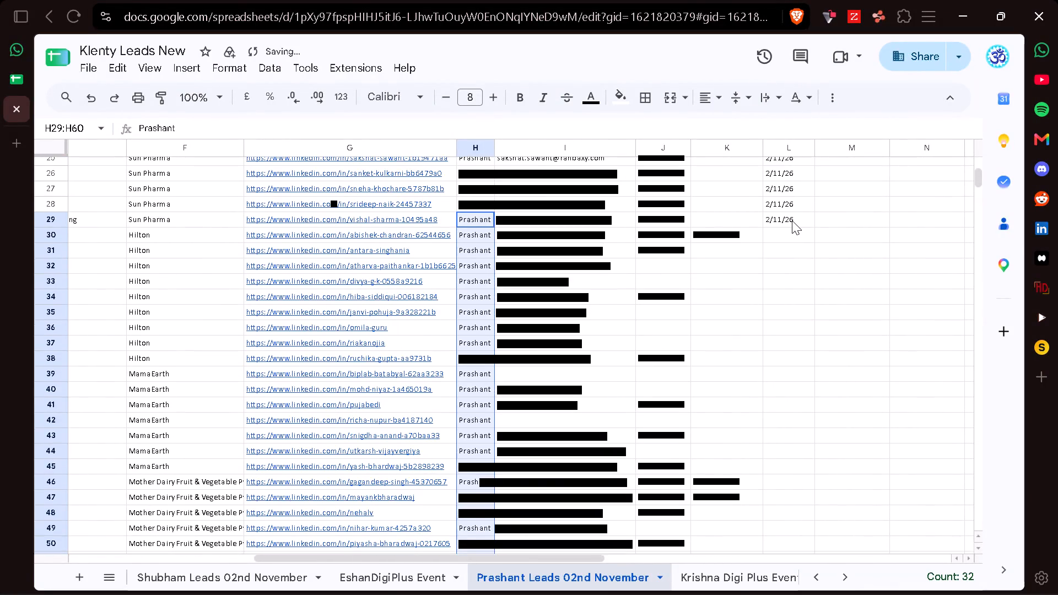
pyautogui.click(792, 220)
pyautogui.hotkey('ctrl', 'c')
pyautogui.click(774, 243)
pyautogui.hotkey('shift', 'Down')
pyautogui.hotkey('shift', 'Down')
pyautogui.hotkey('shift', 'Down')
pyautogui.hotkey('shift', 'Down')
pyautogui.hotkey('shift', 'Down')
pyautogui.hotkey('shift', 'Down')
pyautogui.hotkey('shift', 'Down')
pyautogui.hotkey('shift', 'Down')
pyautogui.hotkey('shift', 'Down')
pyautogui.hotkey('shift', 'Down')
pyautogui.hotkey('shift', 'Down')
pyautogui.hotkey('shift', 'Down')
pyautogui.hotkey('shift', 'Down')
pyautogui.hotkey('shift', 'Down')
pyautogui.hotkey('shift', 'Down')
pyautogui.hotkey('shift', 'Down')
pyautogui.hotkey('shift', 'Down')
pyautogui.hotkey('shift', 'Down')
pyautogui.hotkey('shift', 'Down')
pyautogui.hotkey('shift', 'Down')
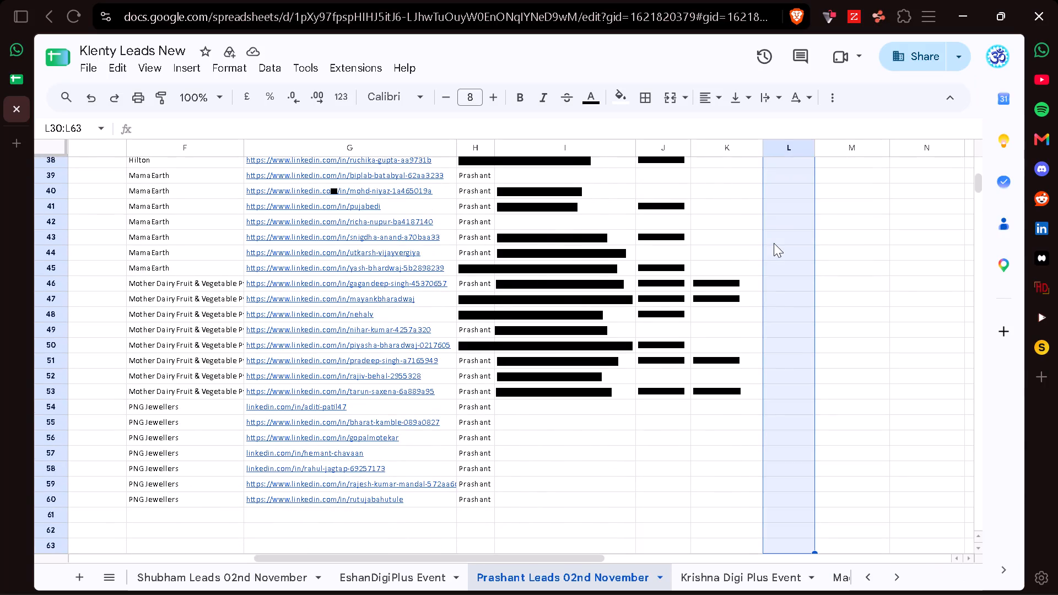
pyautogui.hotkey('shift', 'Up')
pyautogui.hotkey('shift', 'Up')
pyautogui.hotkey('shift', 'Up')
pyautogui.hotkey('ctrl', 'v')
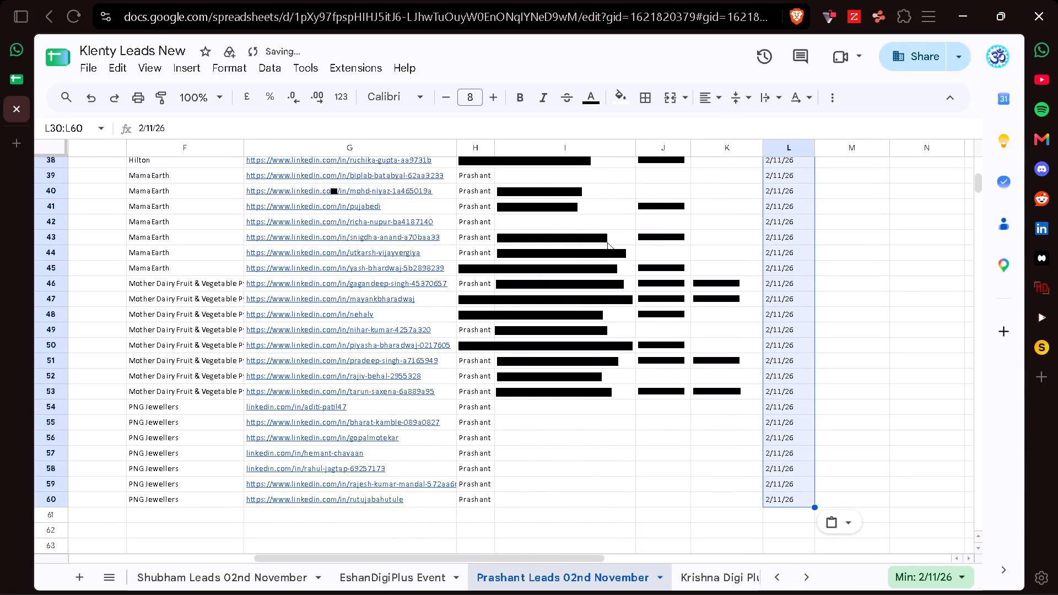
# Examine phone columns J and K across the newly added rows for contacts without a number.
pyautogui.scroll(2, 607, 242)
pyautogui.hscroll(-1, 598, 248)
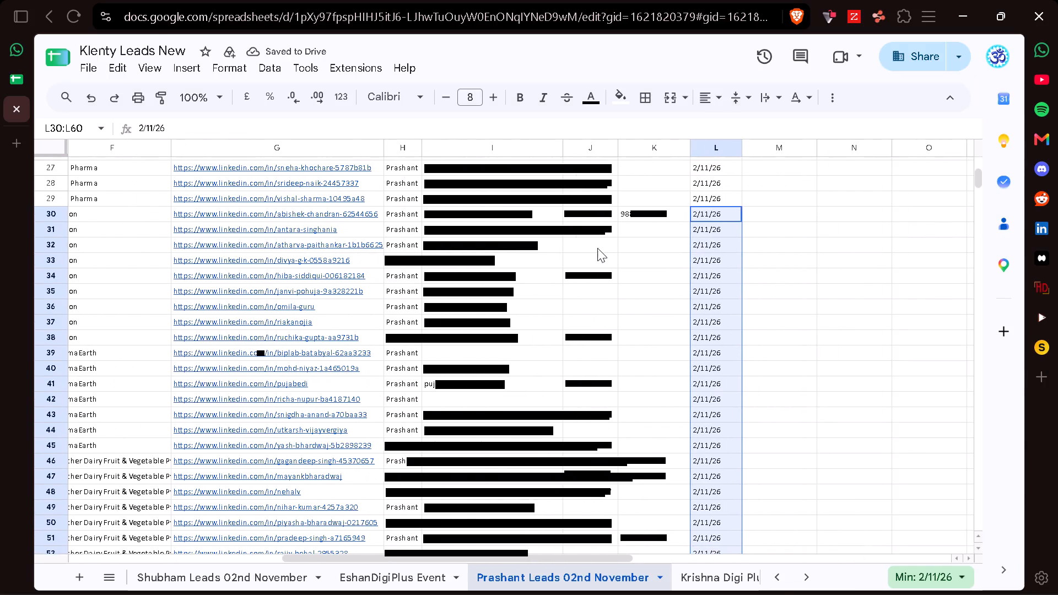
pyautogui.click(587, 246)
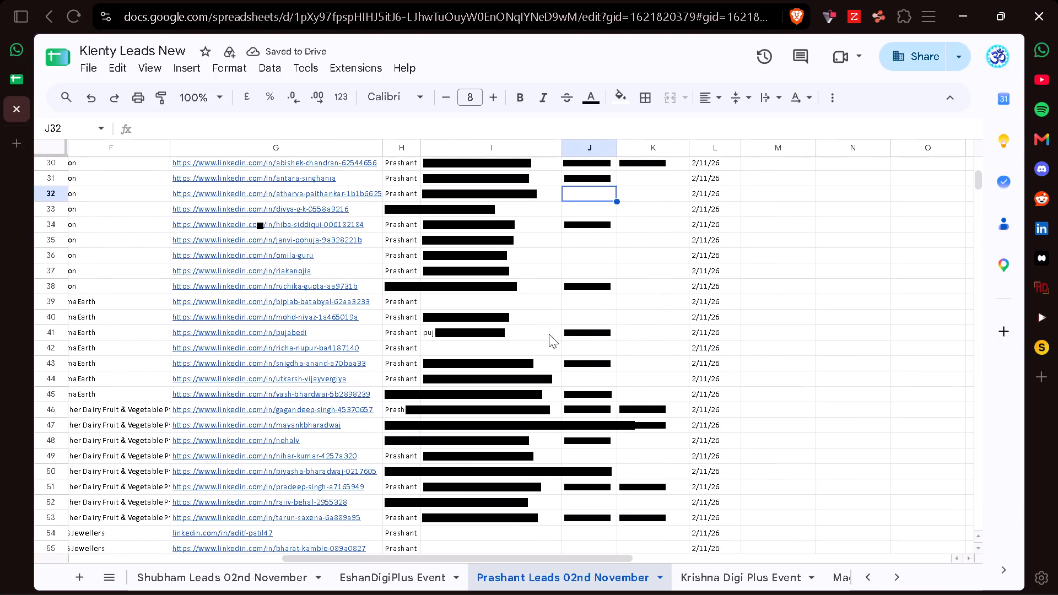
pyautogui.scroll(-1, 544, 378)
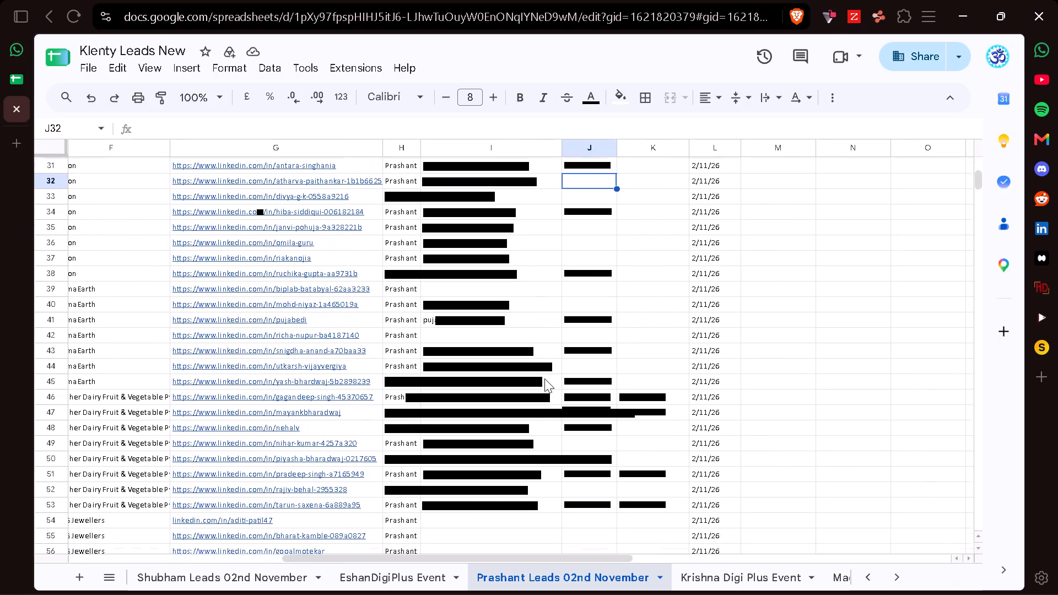
pyautogui.scroll(-1, 544, 378)
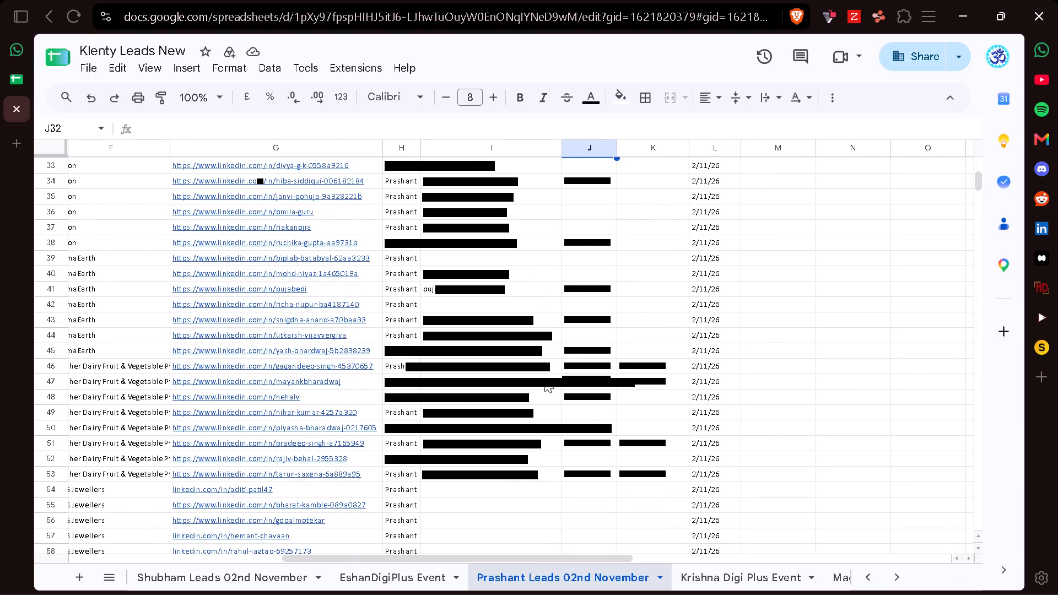
pyautogui.click(646, 479)
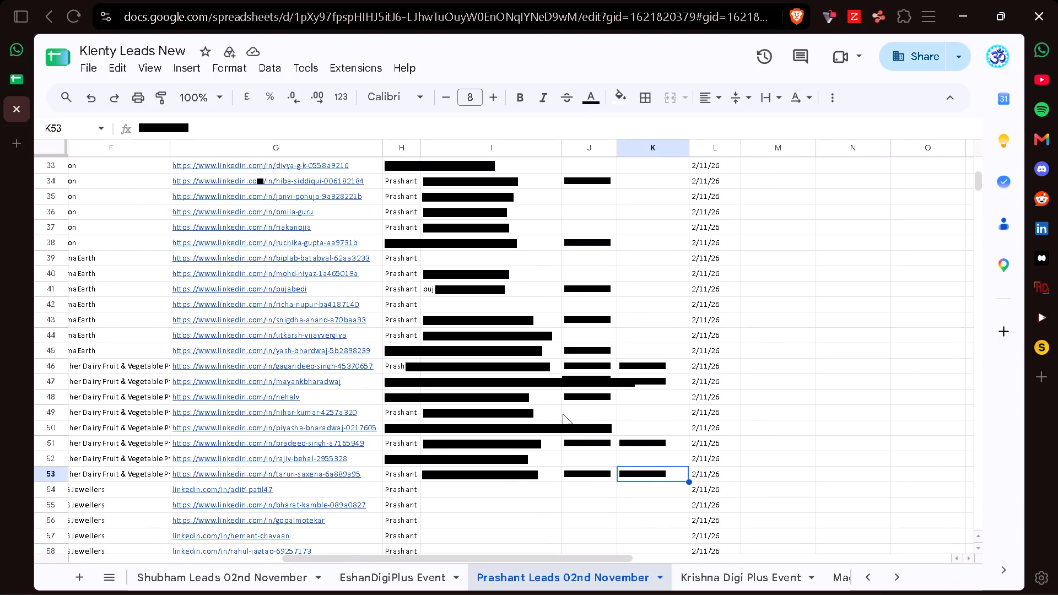
pyautogui.scroll(1, 563, 414)
# Look up the row 32 Hilton contact's phone number in SMARTe and ZoomInfo from the LinkedIn profile, revealing the SMARTe details.
pyautogui.click(571, 235)
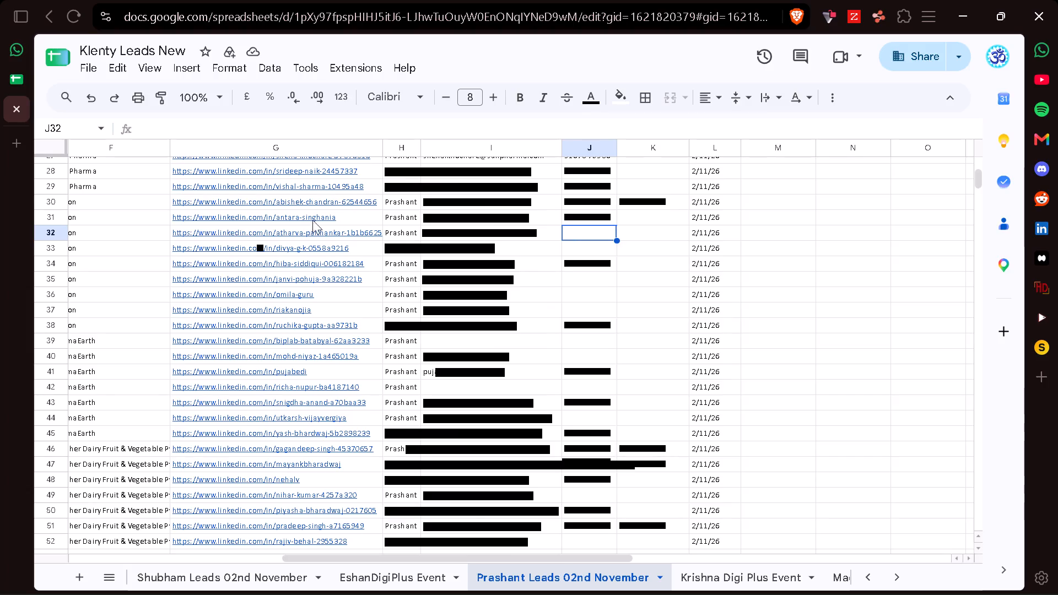
pyautogui.click(284, 262)
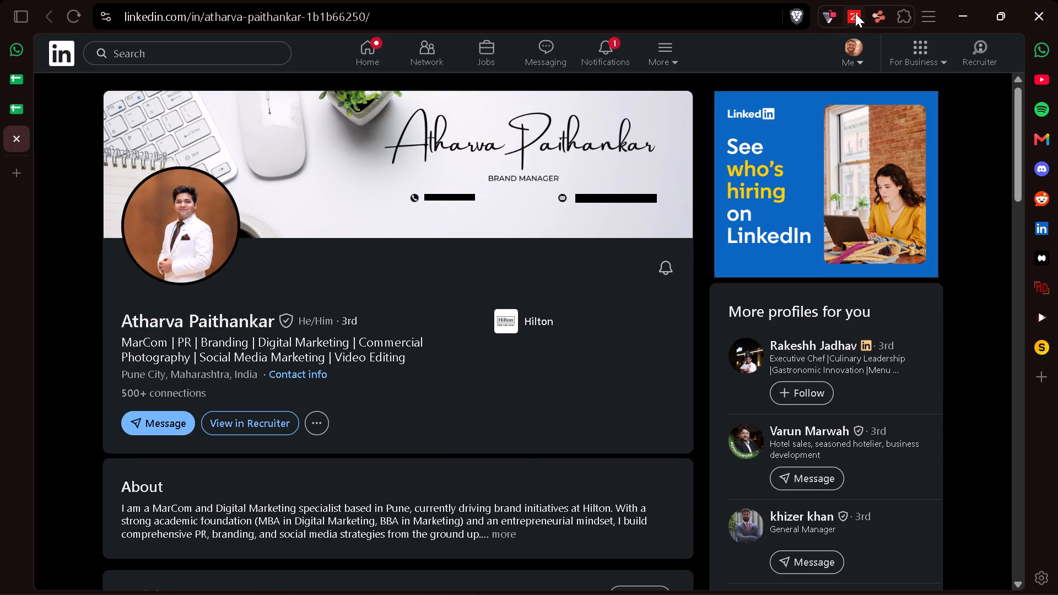
pyautogui.click(875, 17)
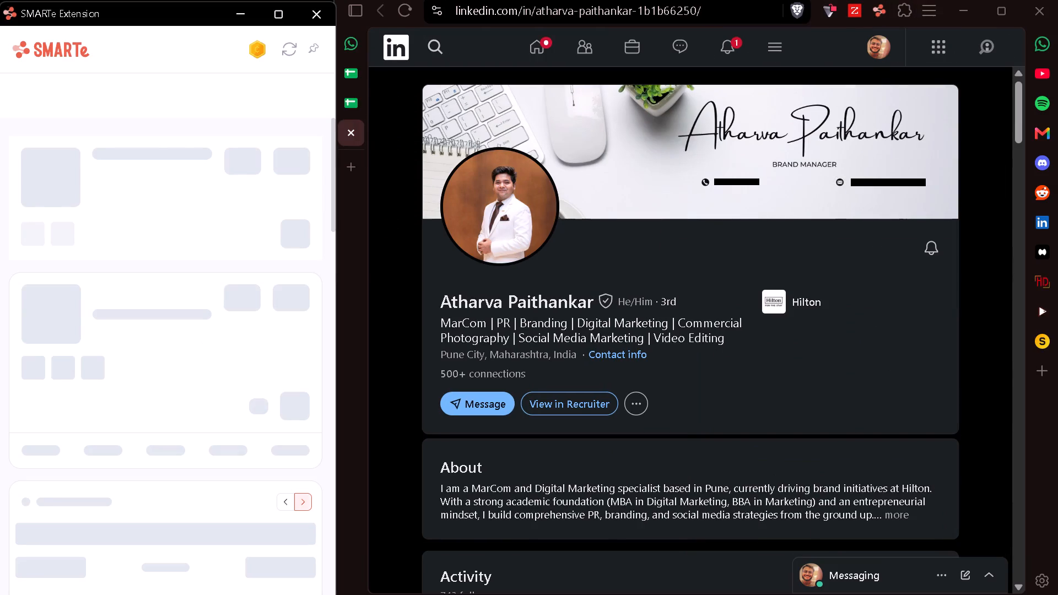
pyautogui.click(266, 238)
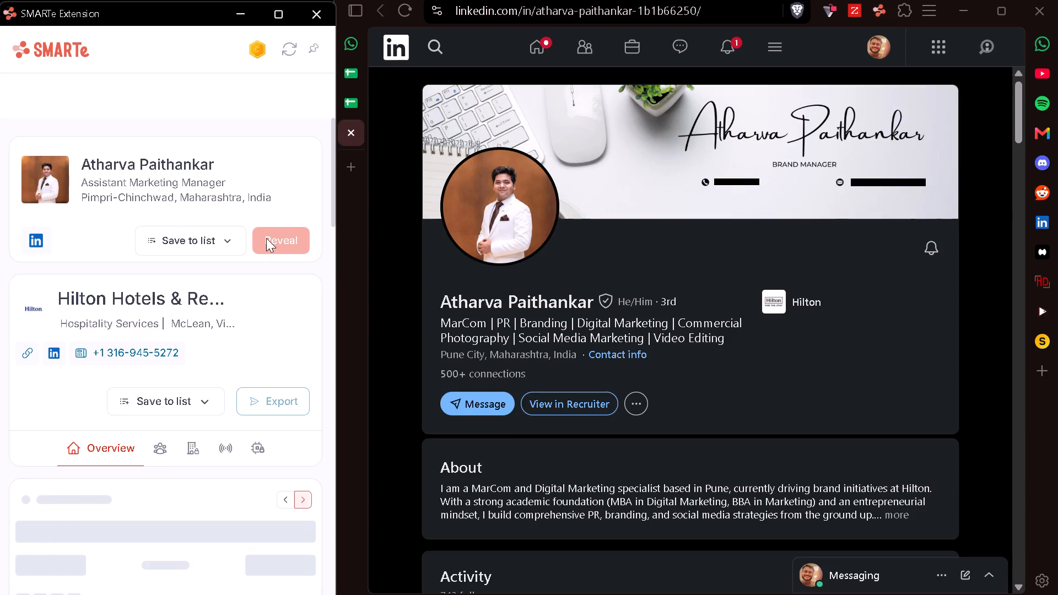
pyautogui.click(269, 239)
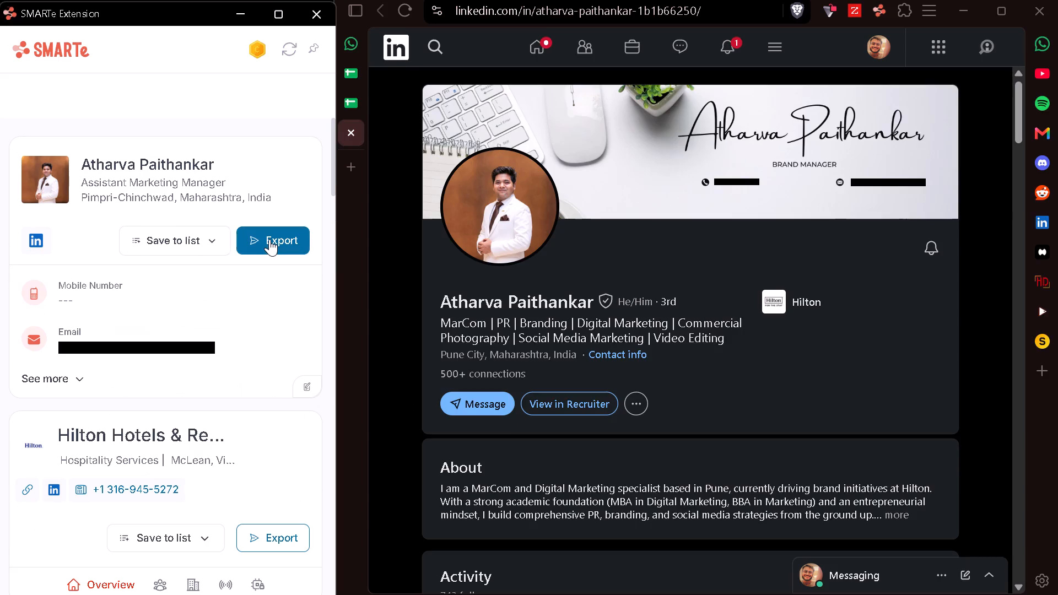
pyautogui.click(850, 2)
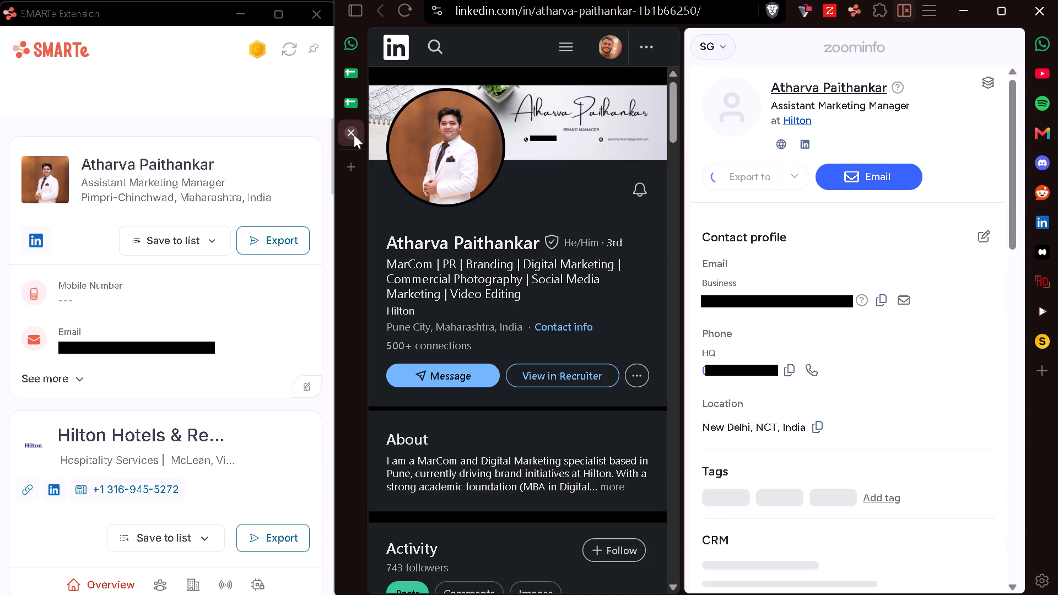
pyautogui.click(354, 134)
# Look up the row 33 Hilton contact's phone number in SMARTe and ZoomInfo from the linked LinkedIn profile.
pyautogui.hscroll(-1, 725, 262)
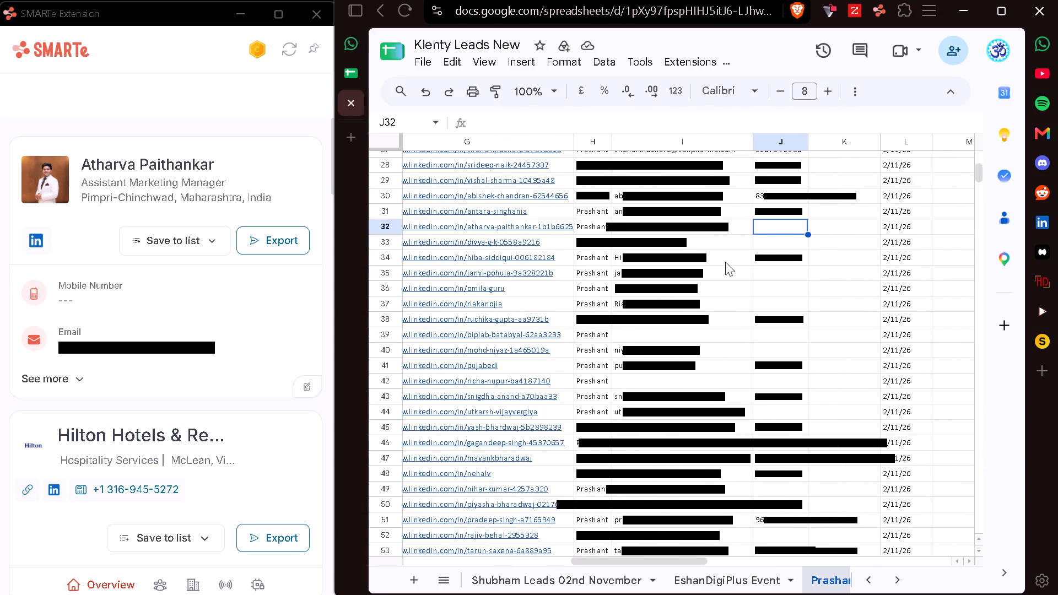
pyautogui.hscroll(-1, 725, 262)
pyautogui.press('Down')
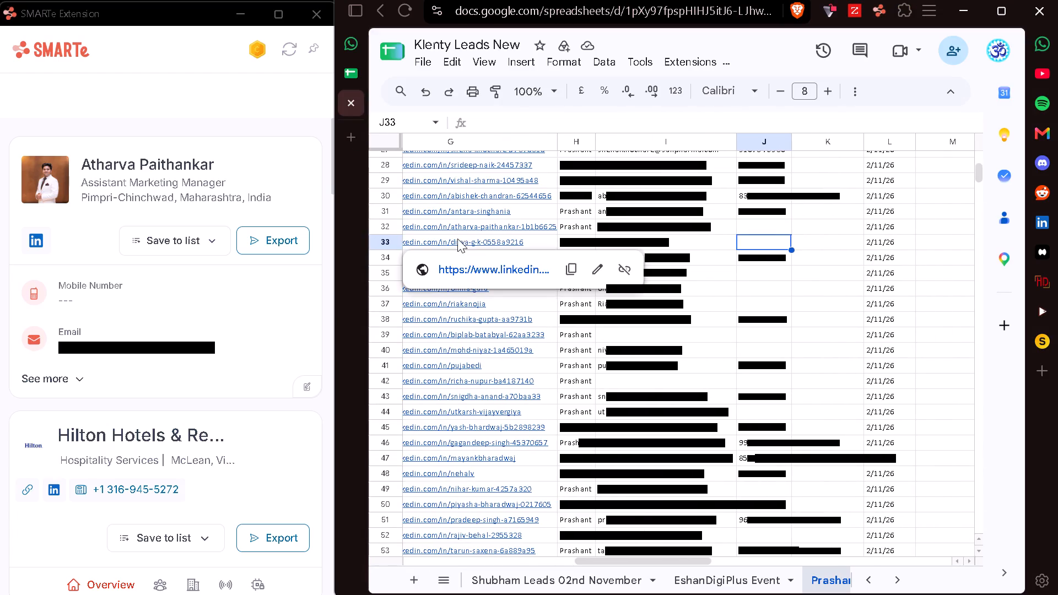
pyautogui.click(472, 271)
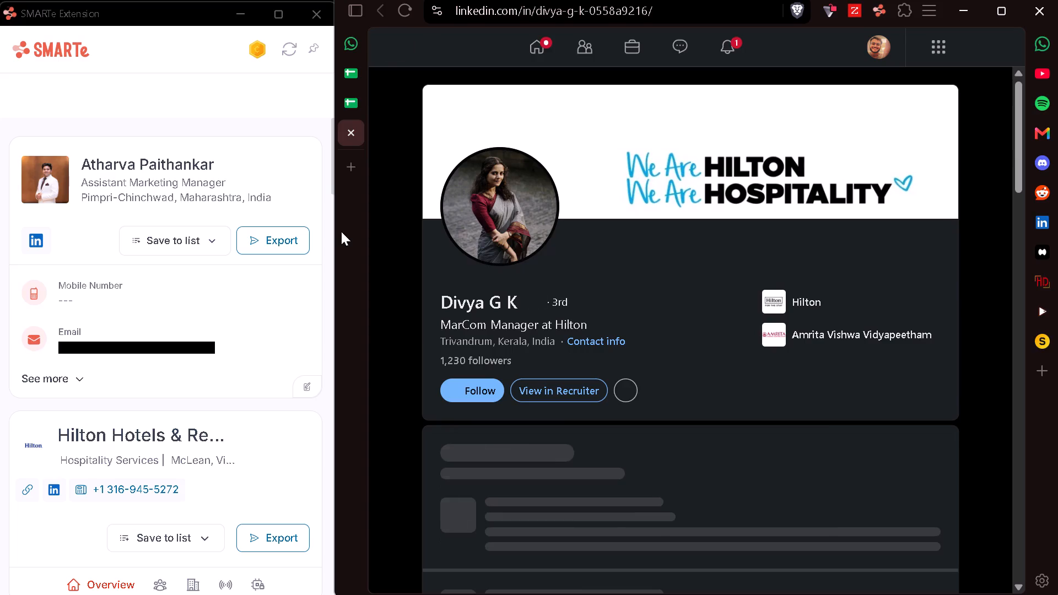
pyautogui.click(537, 295)
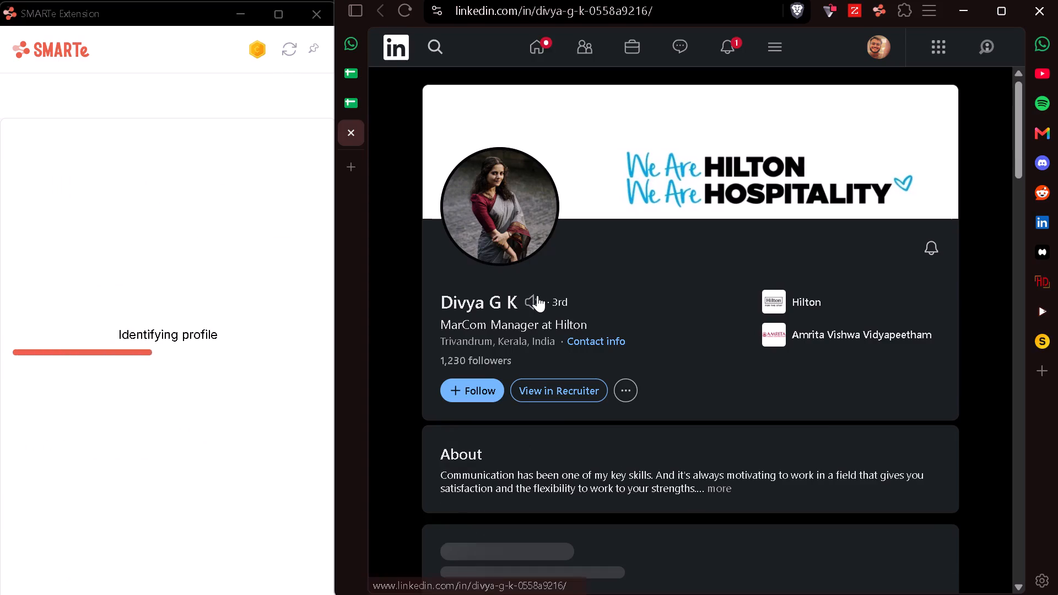
pyautogui.click(861, 6)
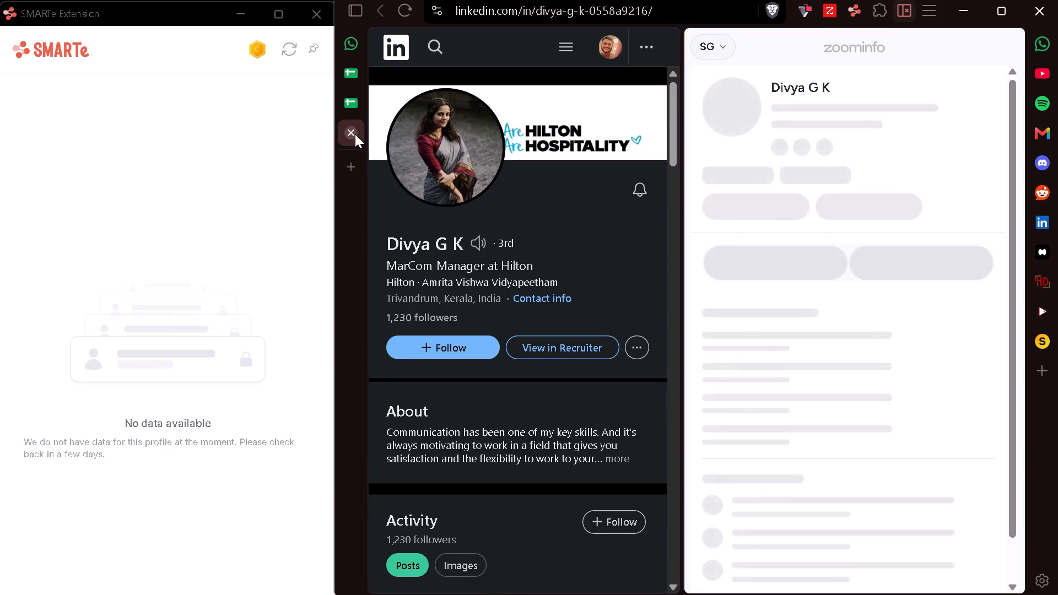
pyautogui.click(355, 134)
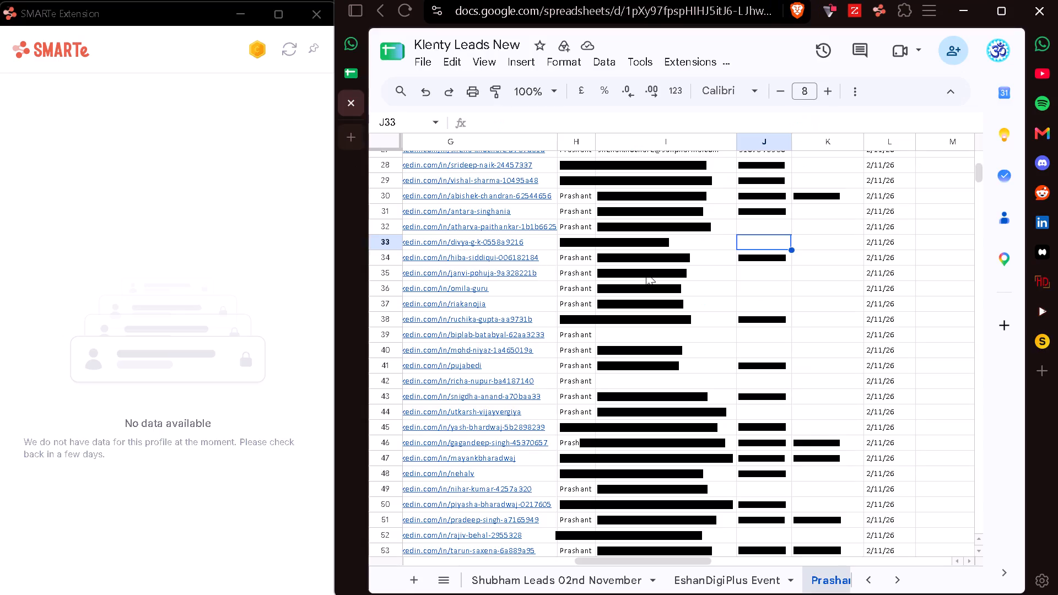
# Look up the row 35 Hilton contact's phone number in SMARTe and ZoomInfo from the LinkedIn profile, revealing the SMARTe details.
pyautogui.press('Down')
pyautogui.press('Down')
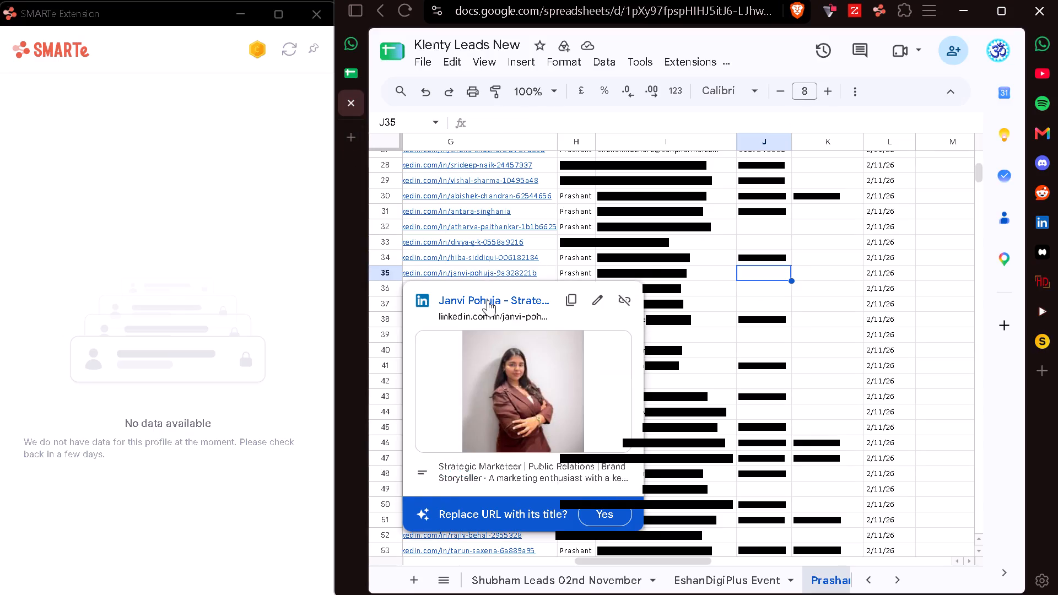
pyautogui.click(488, 301)
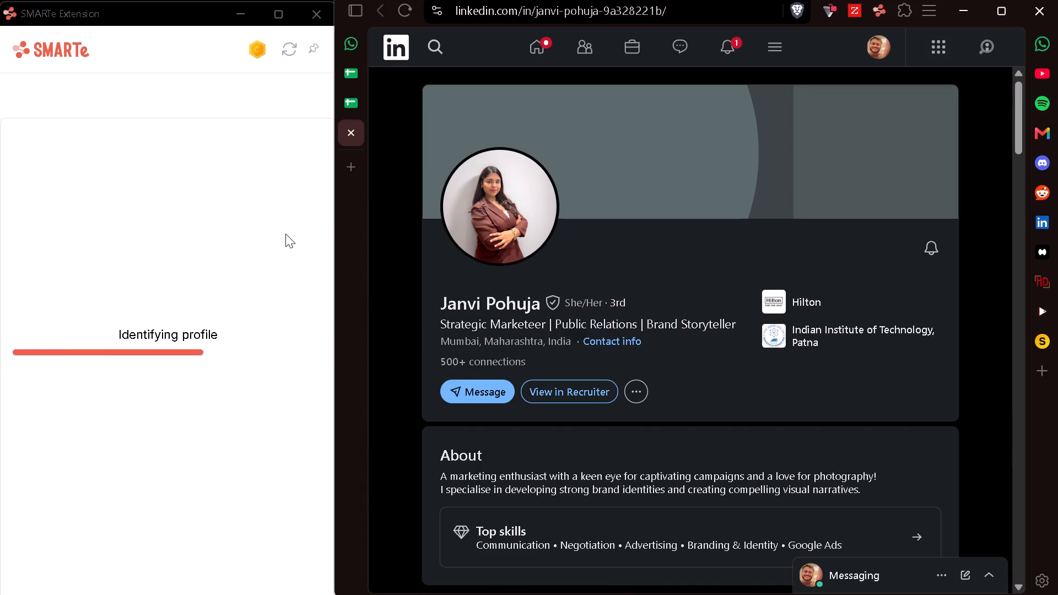
pyautogui.click(285, 246)
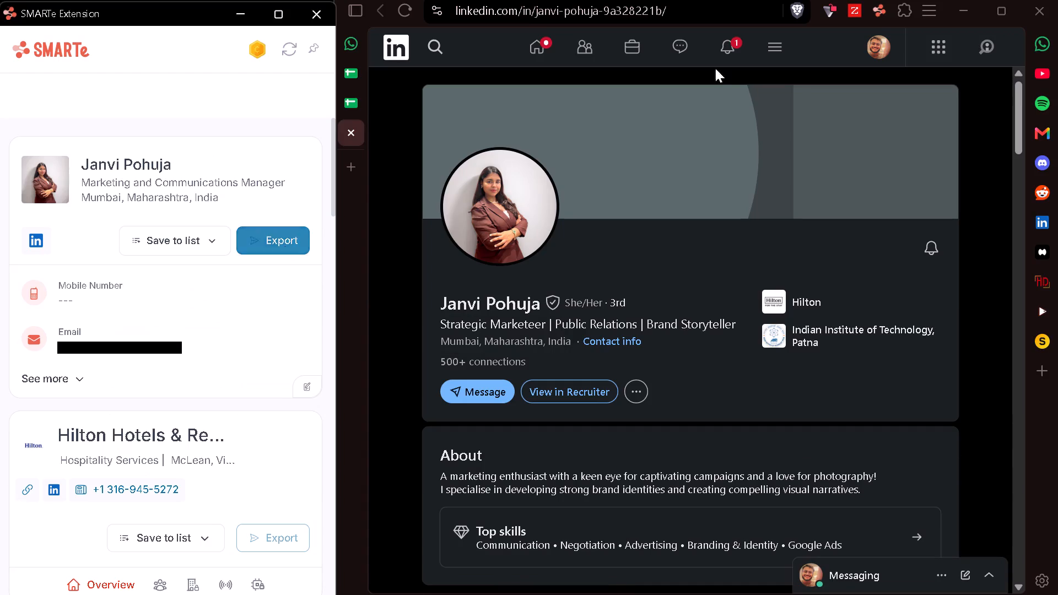
pyautogui.click(857, 9)
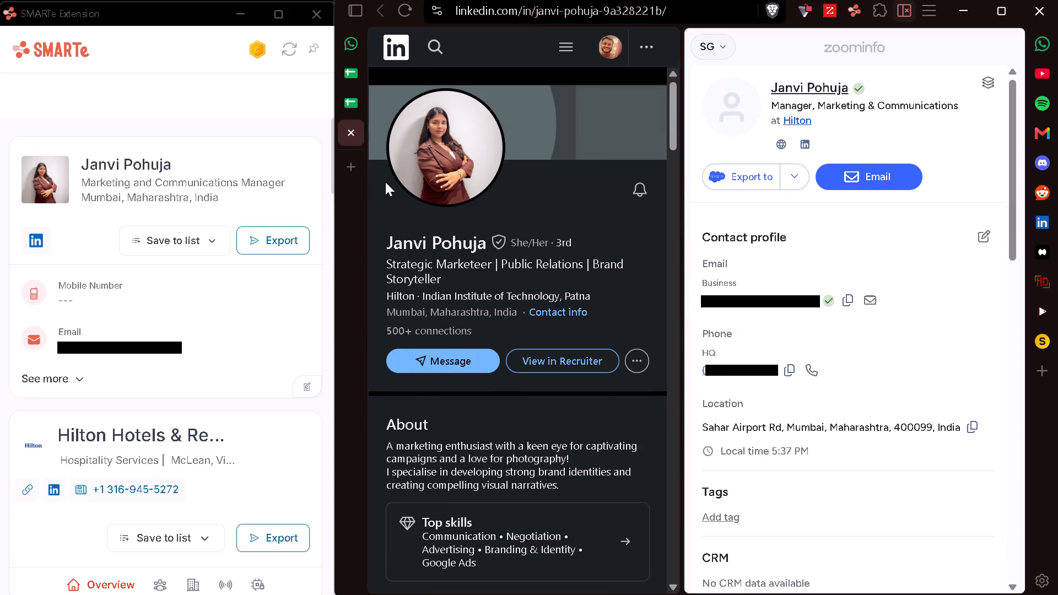
pyautogui.click(348, 136)
# Look up the row 36 Hilton contact's phone number in ZoomInfo and SMARTe from the LinkedIn profile, revealing the SMARTe details.
pyautogui.press('Down')
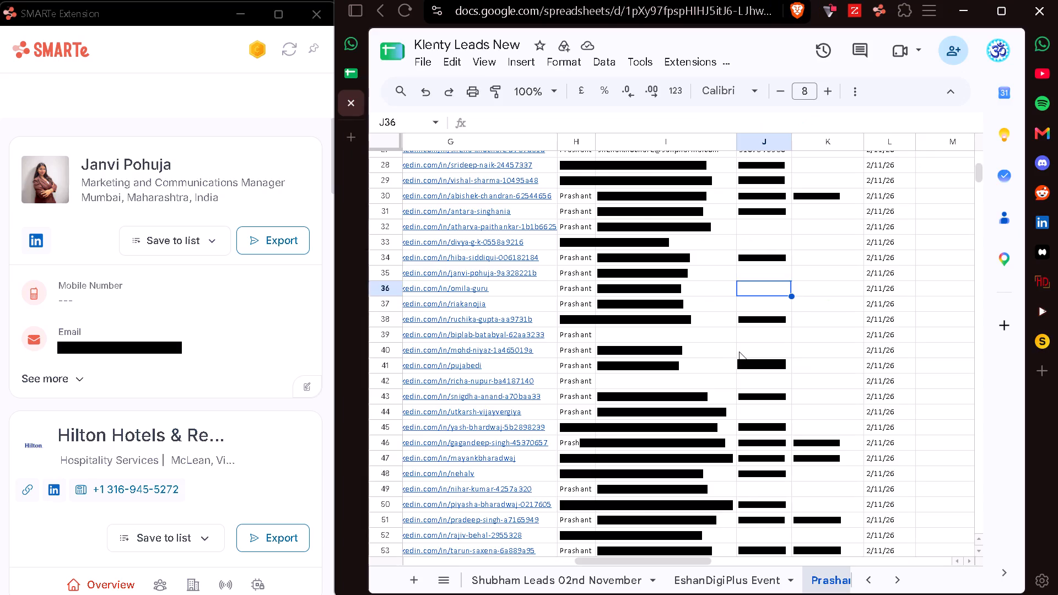
pyautogui.click(467, 314)
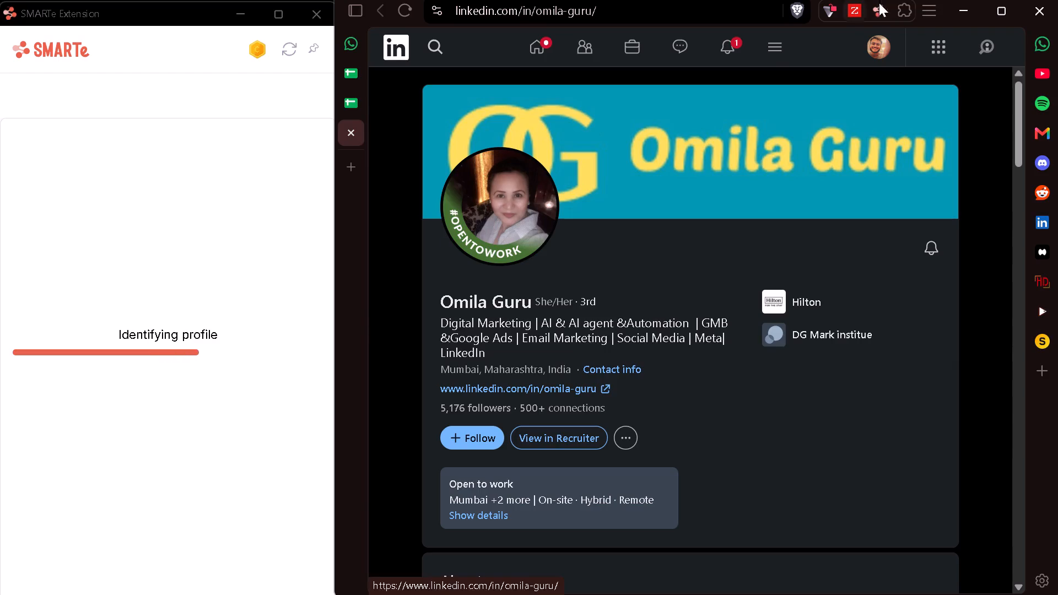
pyautogui.click(851, 14)
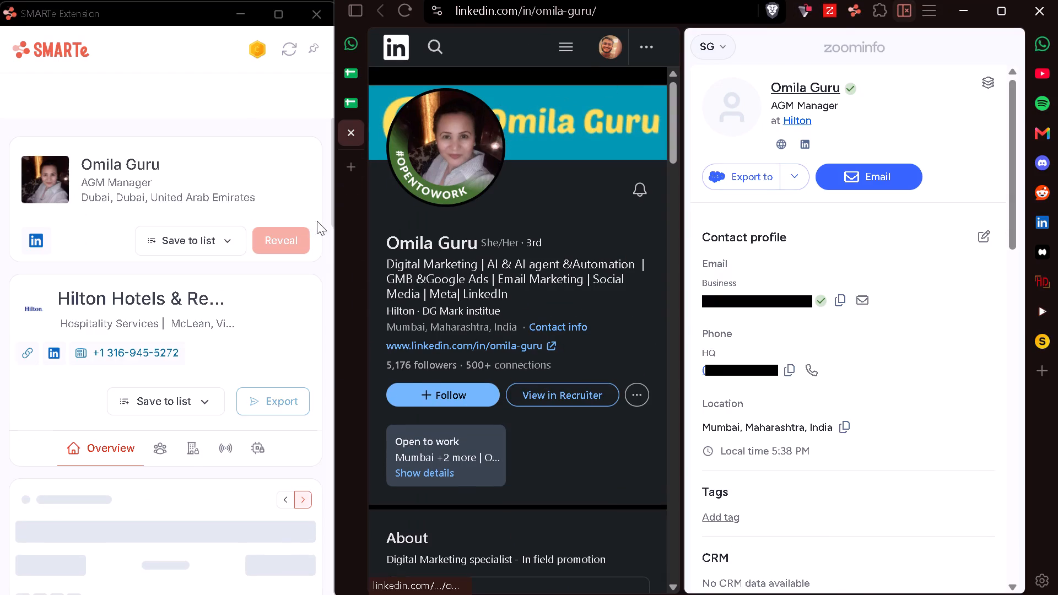
pyautogui.click(284, 239)
pyautogui.click(344, 131)
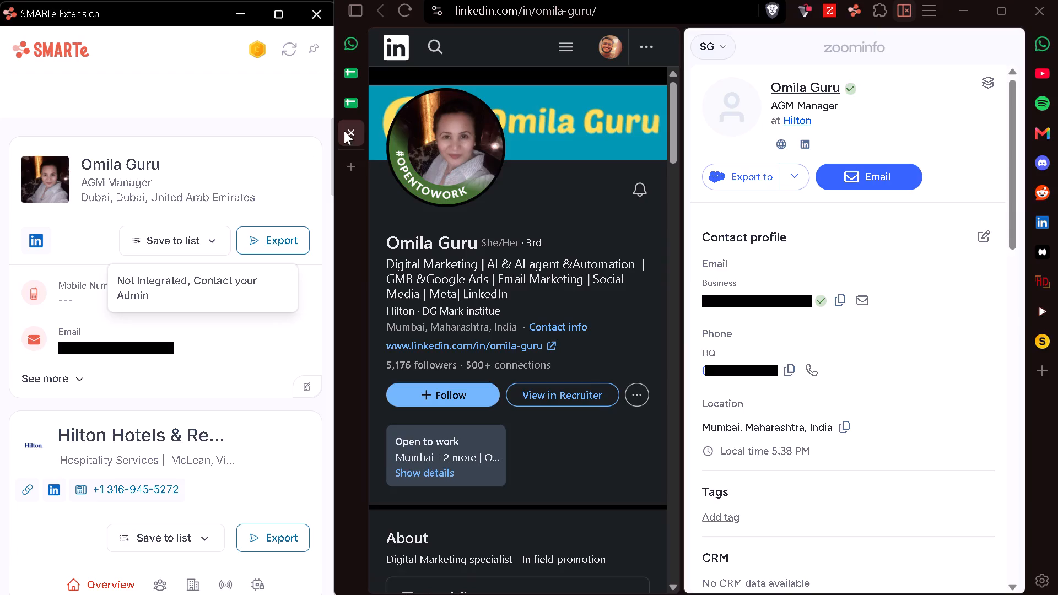
pyautogui.click(351, 132)
# Look up the row 37 Hilton contact's phone number in SMARTe and ZoomInfo from the linked LinkedIn profile.
pyautogui.press('Down')
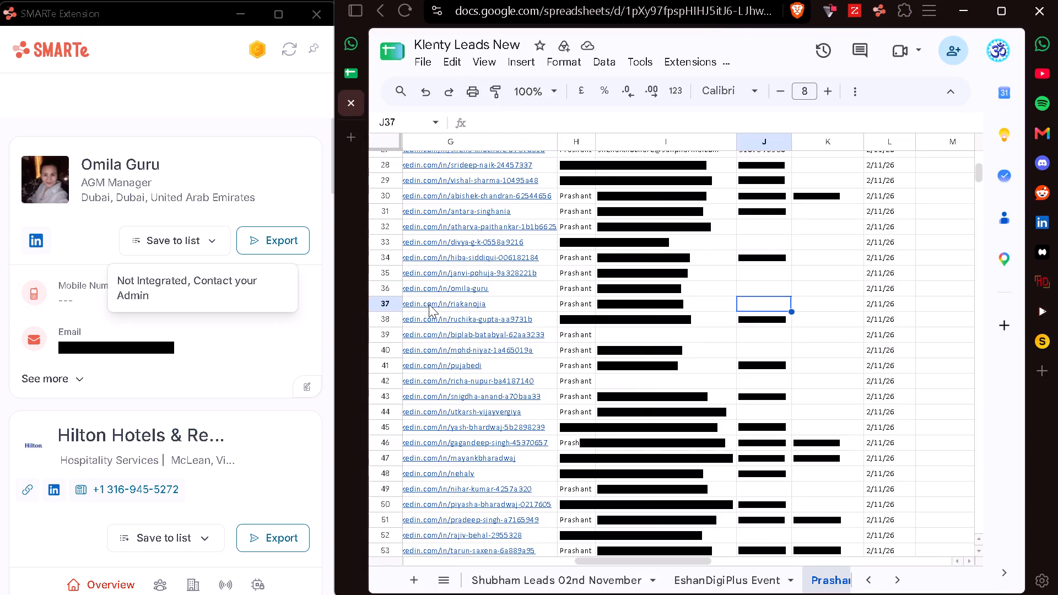
pyautogui.click(468, 328)
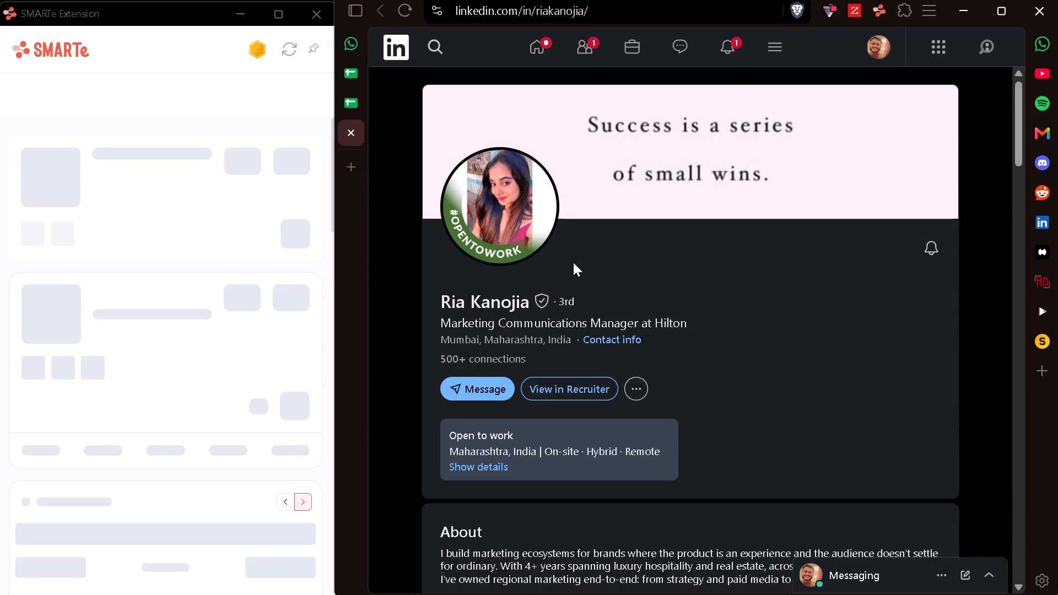
pyautogui.click(863, 14)
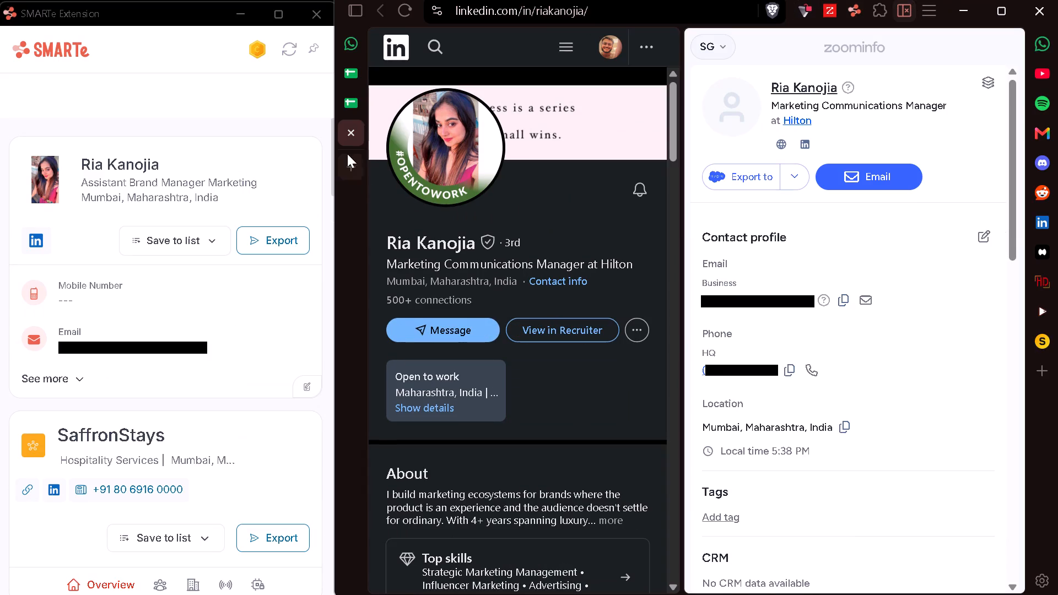
# Look up the row 39 Mamaearth contact's phone number in SMARTe and ZoomInfo from the linked LinkedIn profile.
pyautogui.click(349, 131)
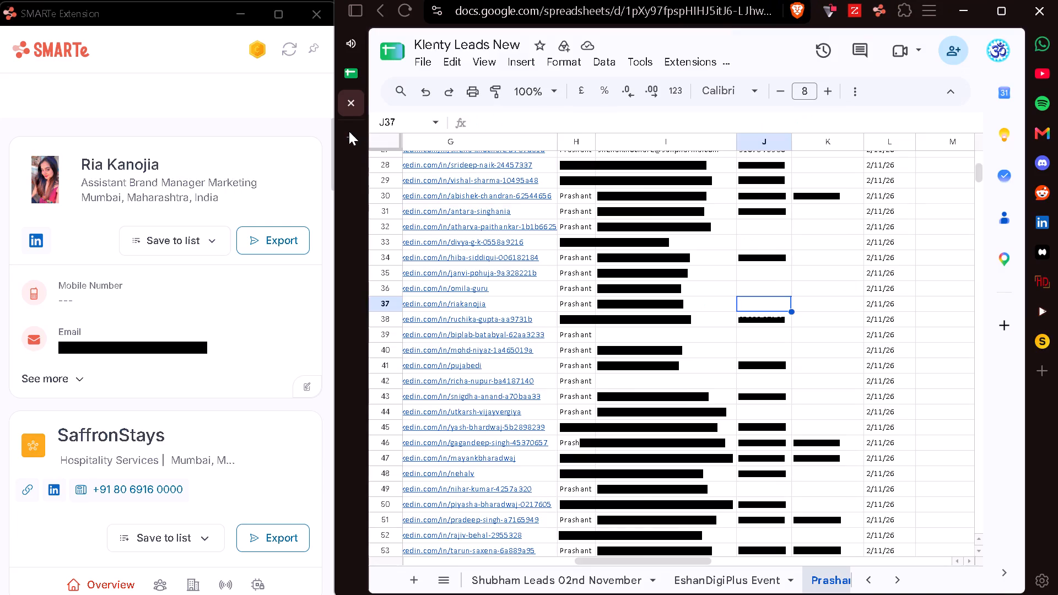
pyautogui.scroll(-3, 349, 131)
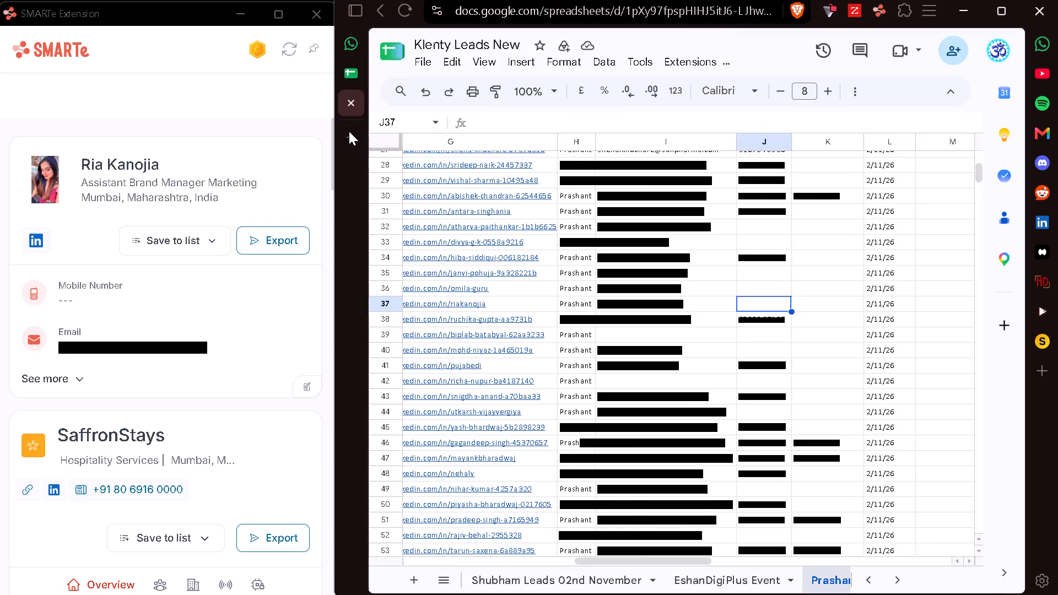
pyautogui.scroll(-2, 510, 405)
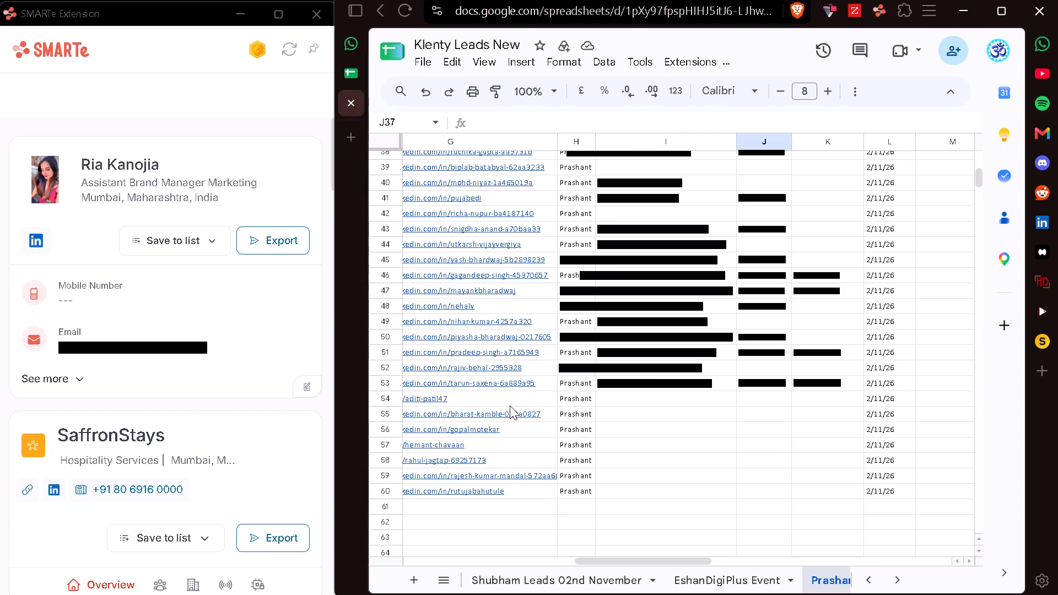
pyautogui.scroll(1, 613, 370)
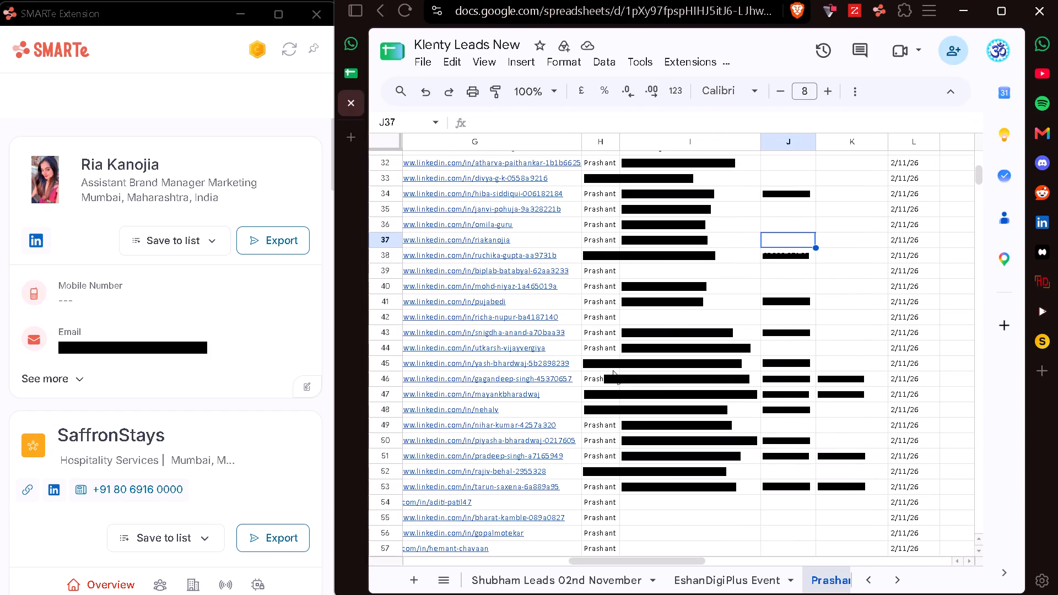
pyautogui.press('Down')
pyautogui.press('Down')
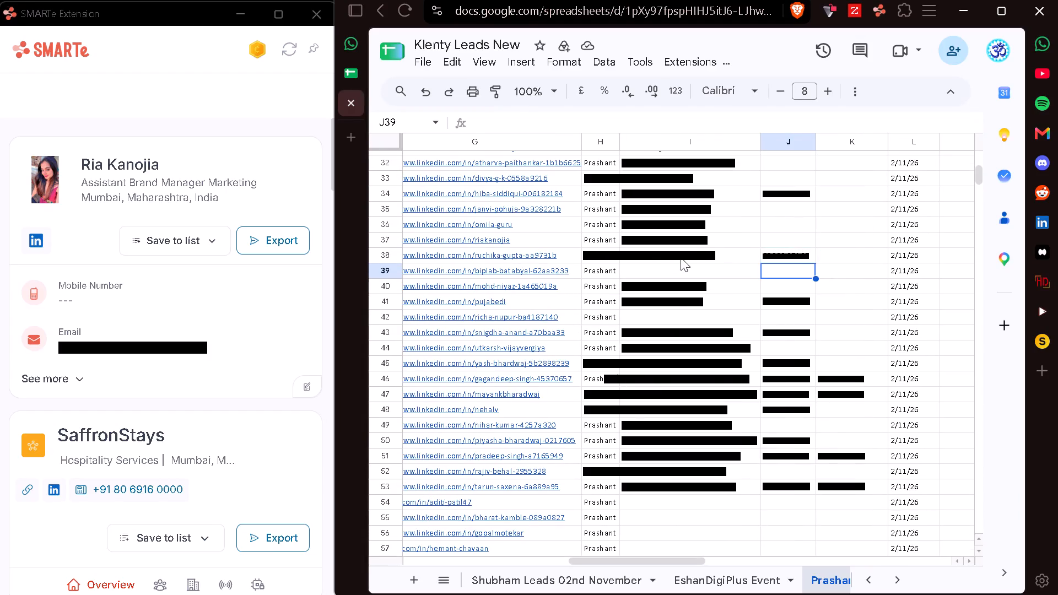
pyautogui.click(486, 295)
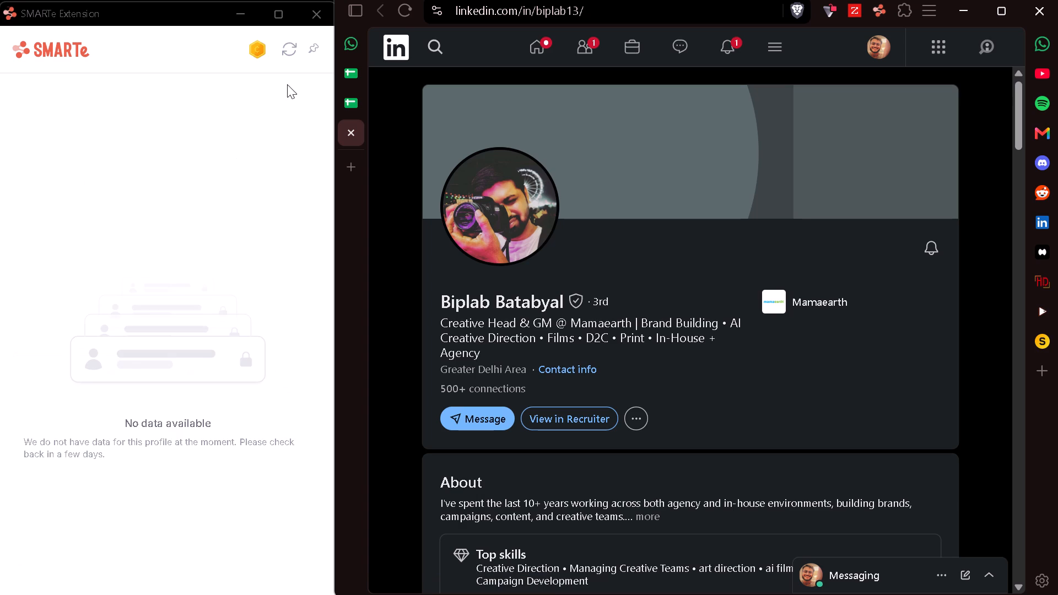
pyautogui.click(852, 19)
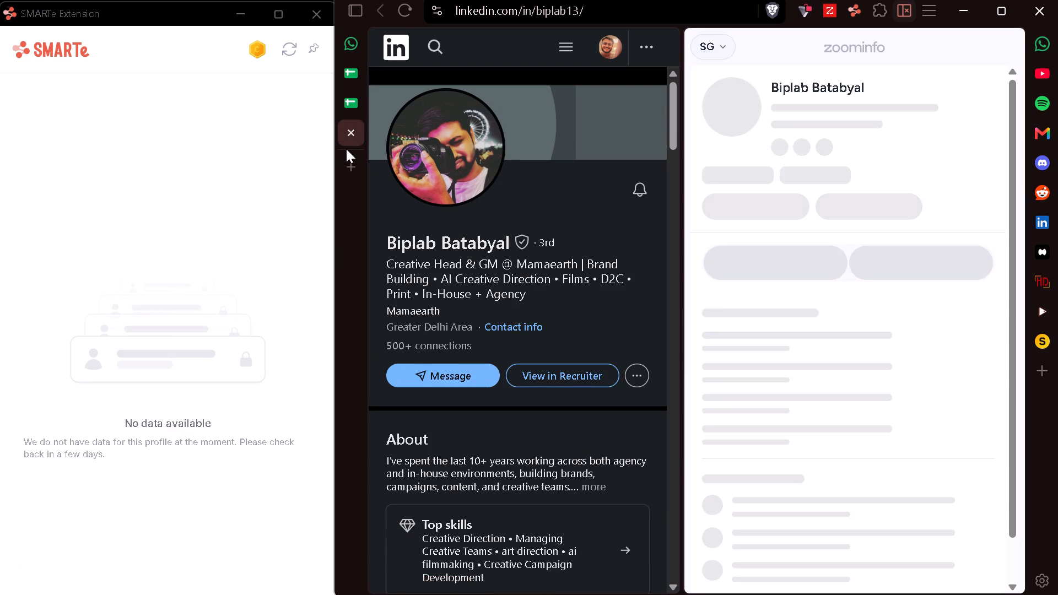
pyautogui.click(352, 138)
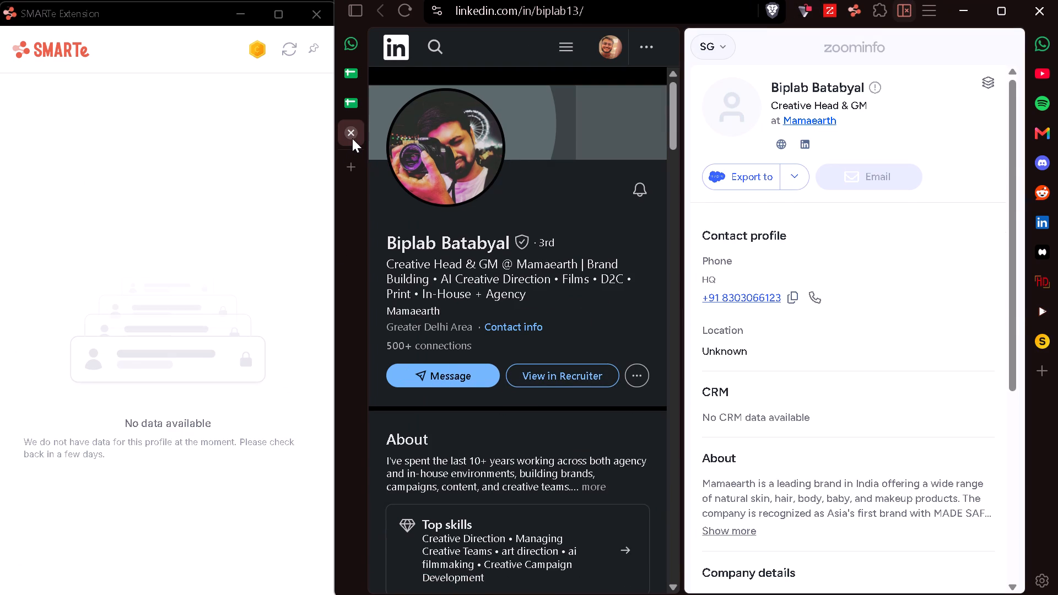
# Look up the row 40 Mamaearth contact's phone number in SMARTe and ZoomInfo from the LinkedIn profile, revealing the SMARTe details.
pyautogui.press('Down')
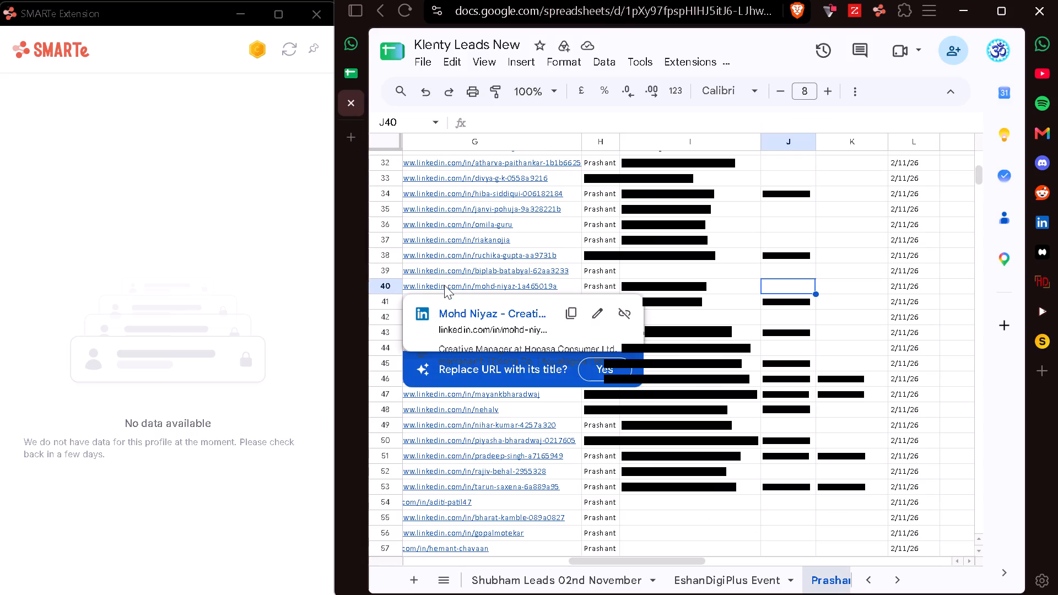
pyautogui.click(481, 316)
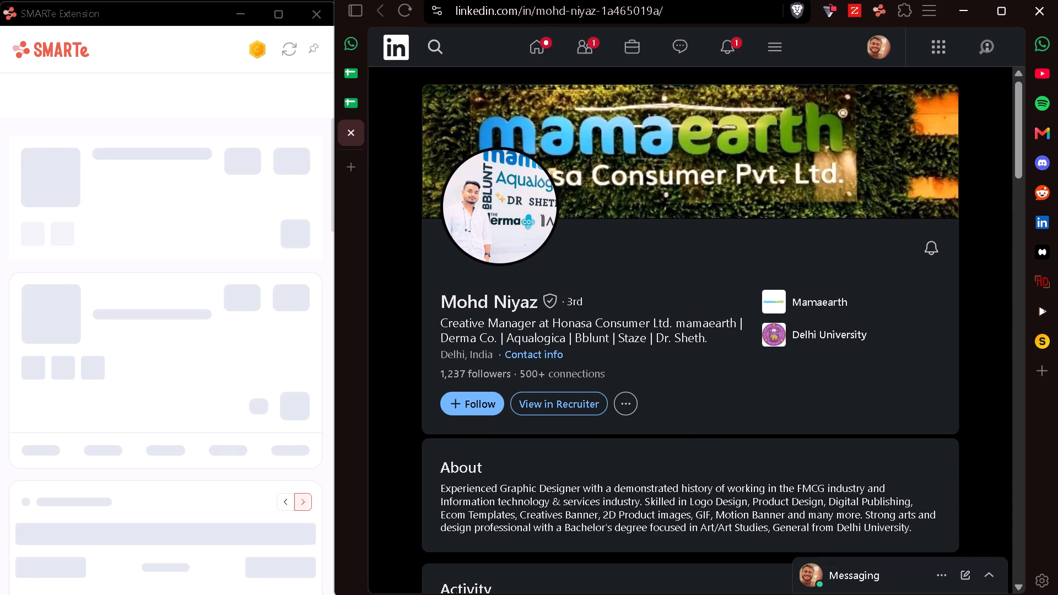
pyautogui.click(286, 243)
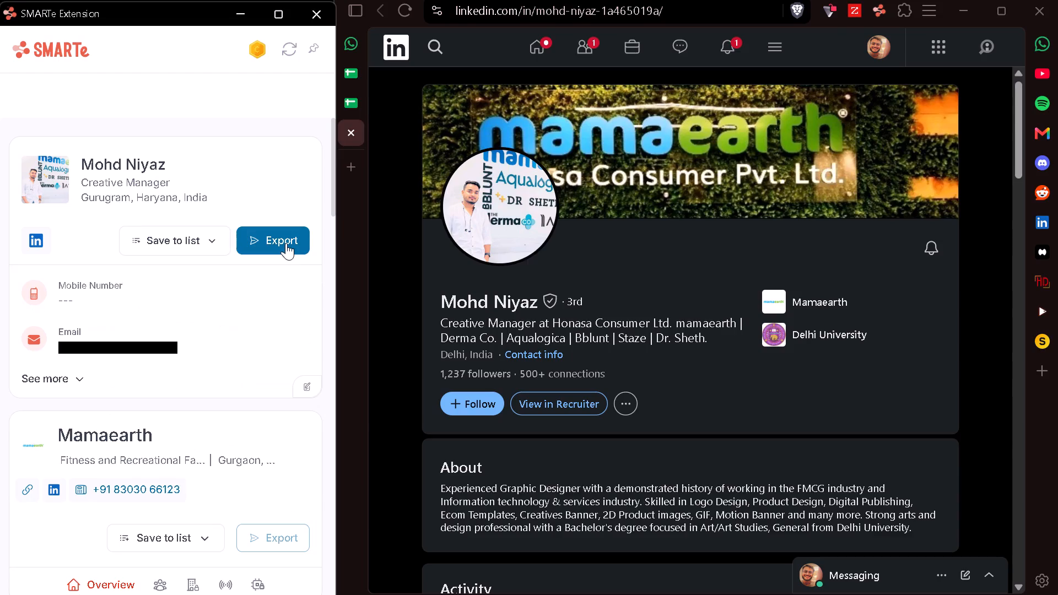
pyautogui.click(286, 243)
pyautogui.click(853, 13)
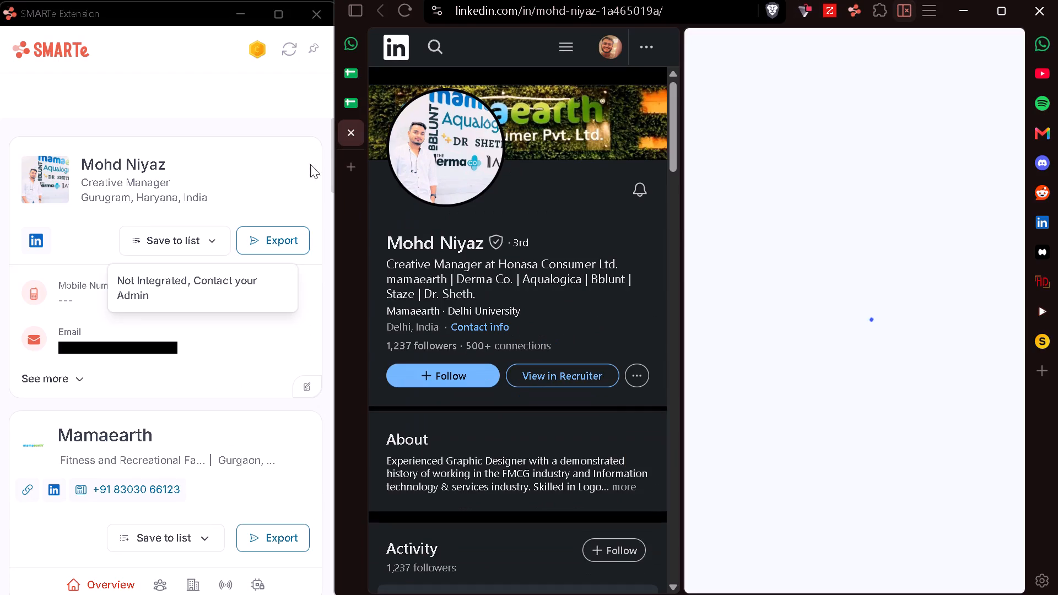
pyautogui.click(348, 134)
# Look up the row 42 Mamaearth contact's phone number in SMARTe from the linked LinkedIn profile, revealing the contact details.
pyautogui.press('Down')
pyautogui.press('Down')
pyautogui.scroll(-1, 704, 351)
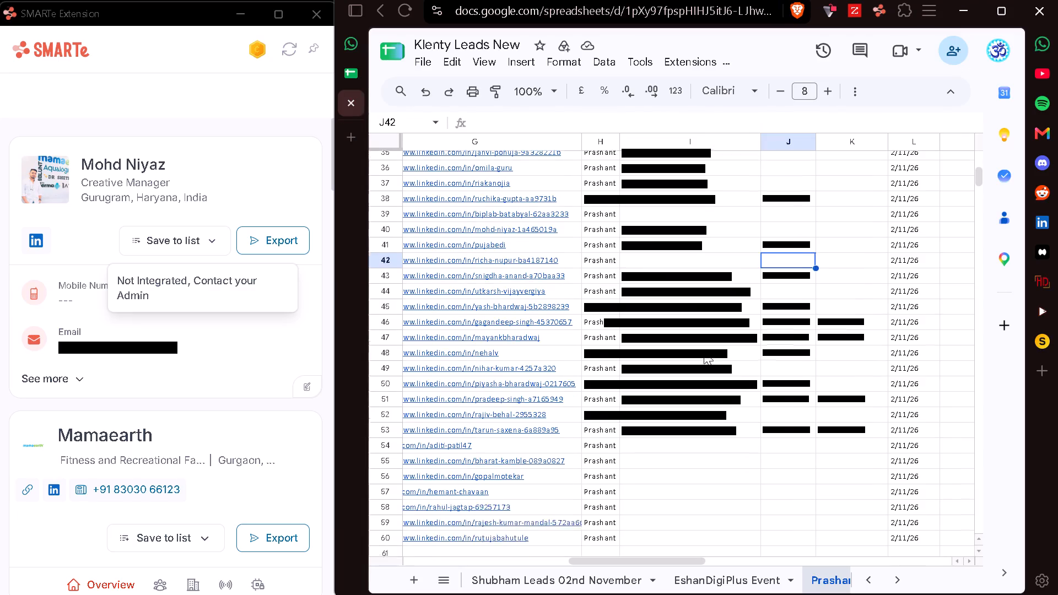
pyautogui.scroll(-1, 704, 351)
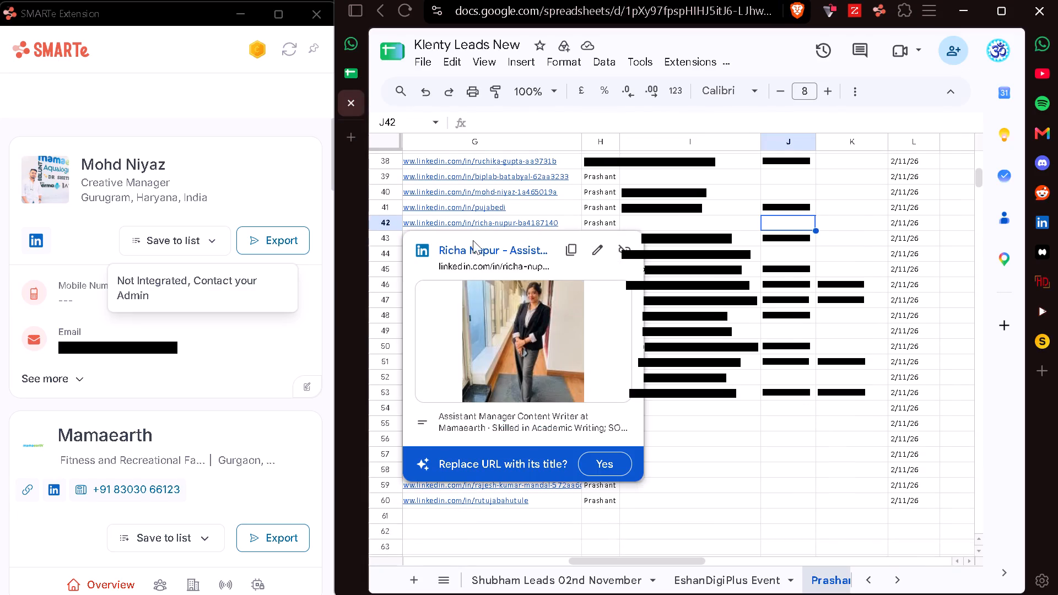
pyautogui.click(473, 242)
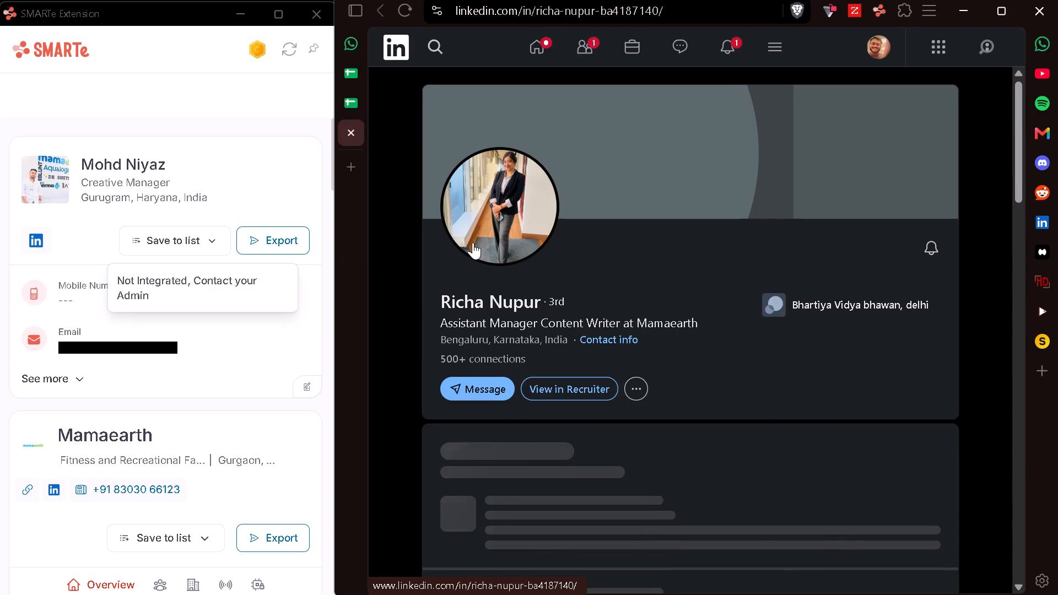
pyautogui.scroll(-4, 510, 404)
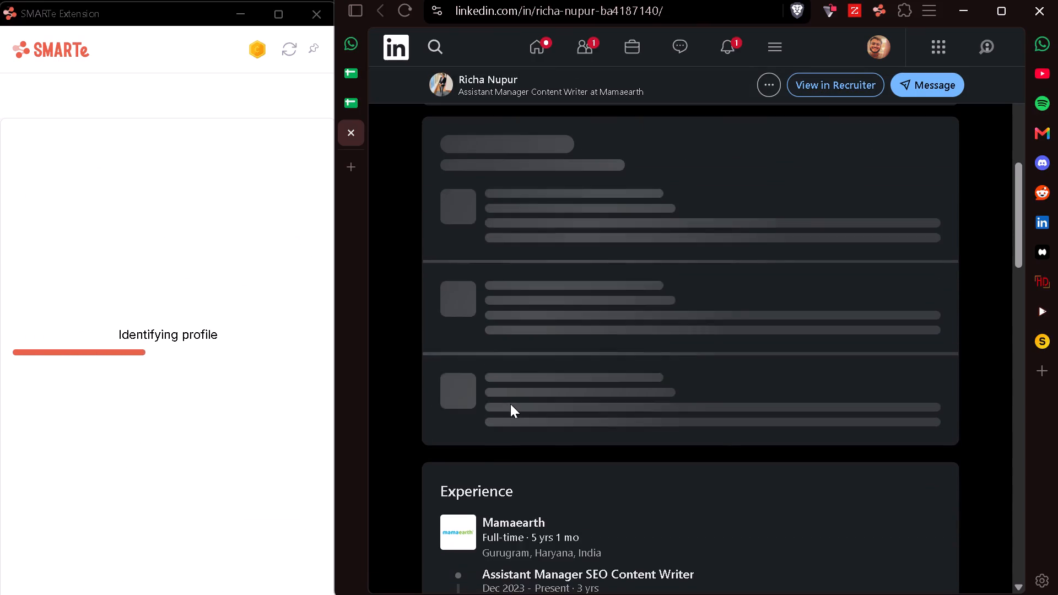
pyautogui.scroll(9, 510, 404)
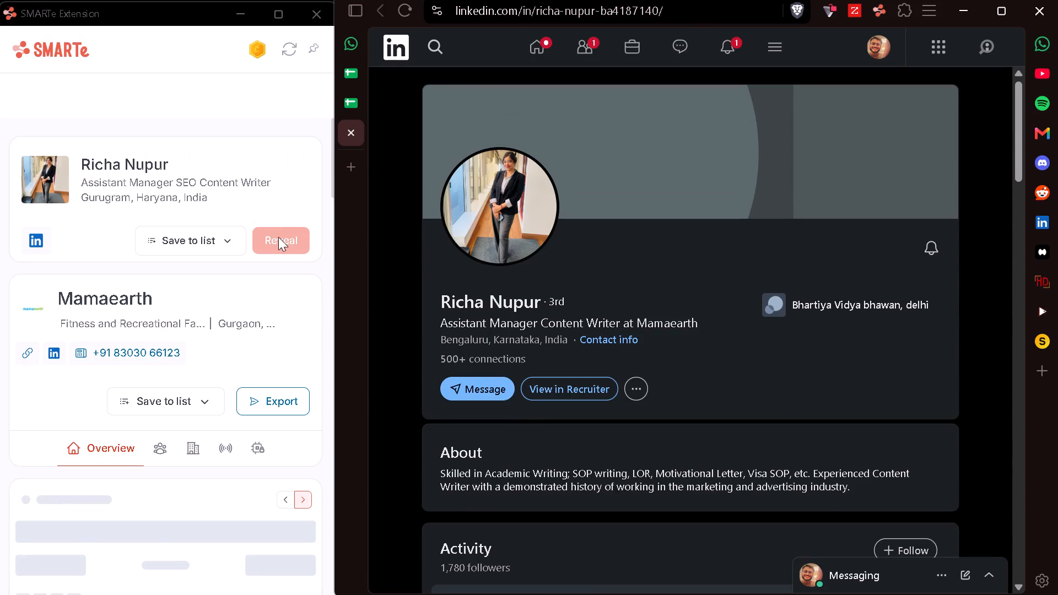
pyautogui.click(278, 237)
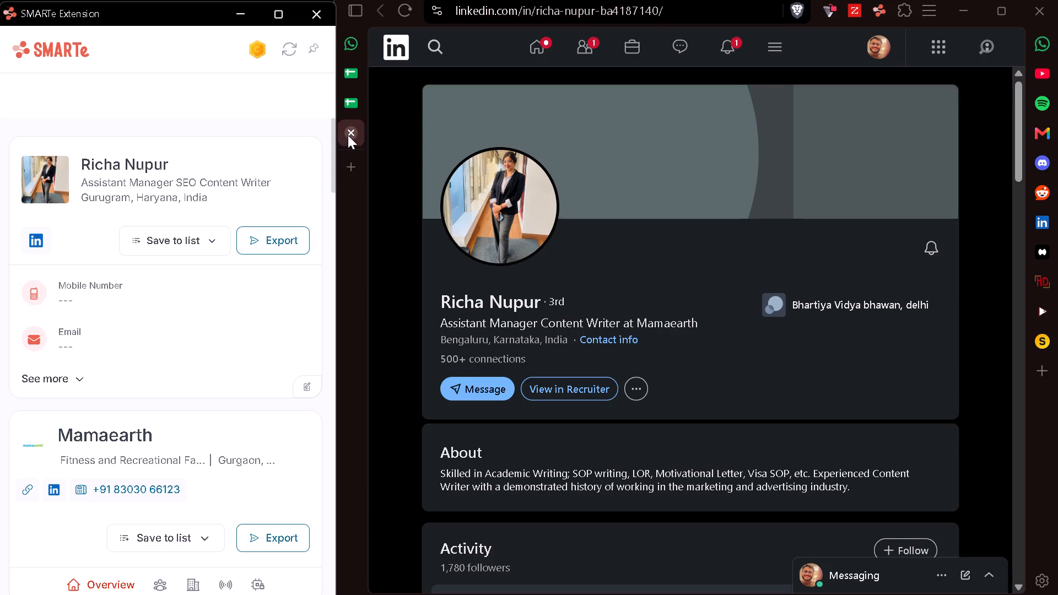
pyautogui.click(348, 135)
# Look up the row 44 Mamaearth contact's phone number in SMARTe and ZoomInfo from the LinkedIn profile, copying the ZoomInfo business email.
pyautogui.press('Down')
pyautogui.press('Down')
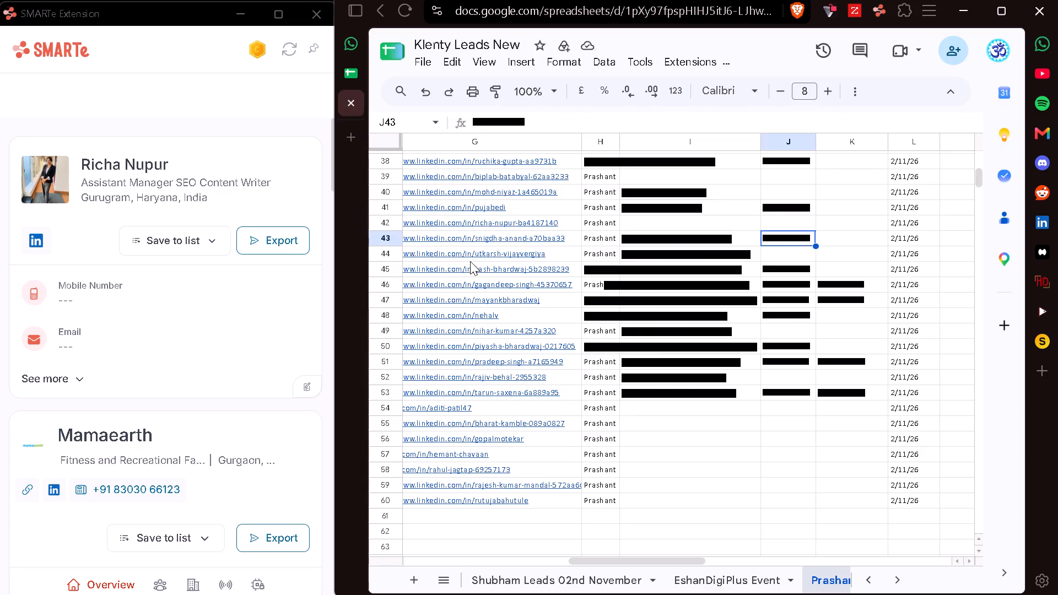
pyautogui.click(478, 283)
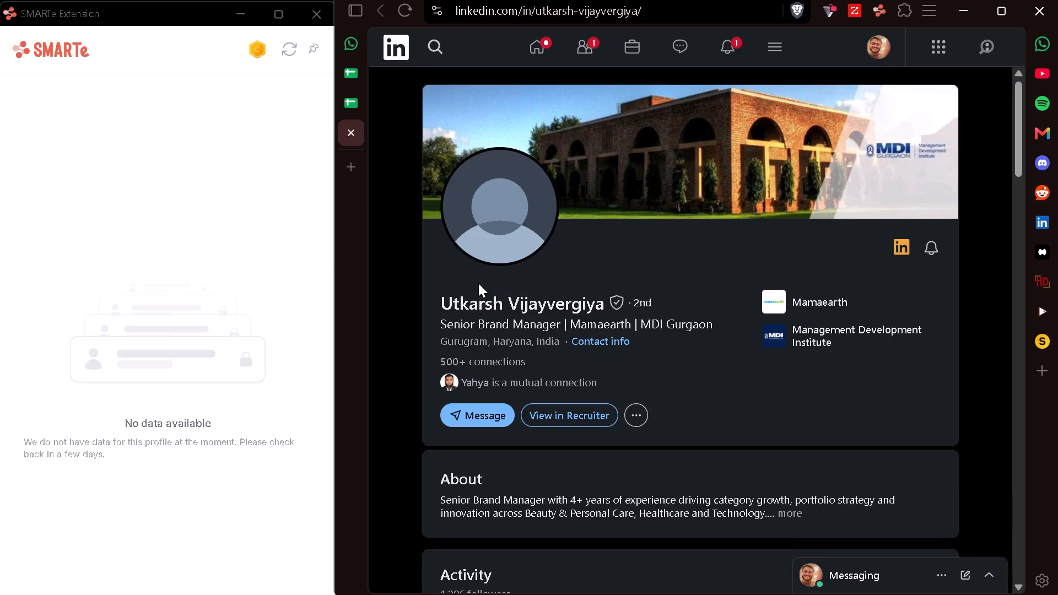
pyautogui.hscroll(1, 516, 183)
pyautogui.click(854, 10)
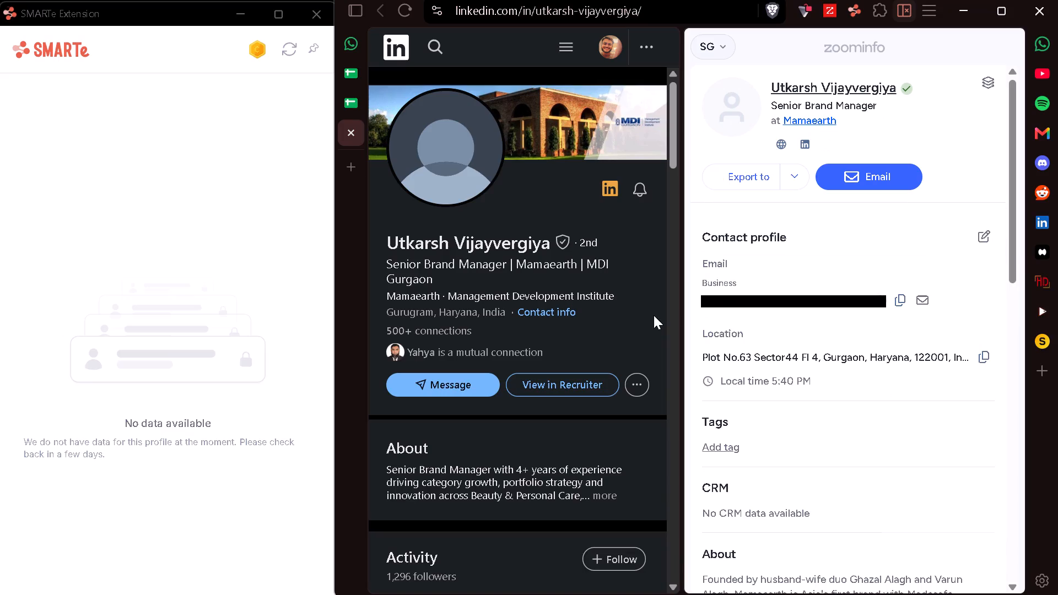
pyautogui.click(894, 297)
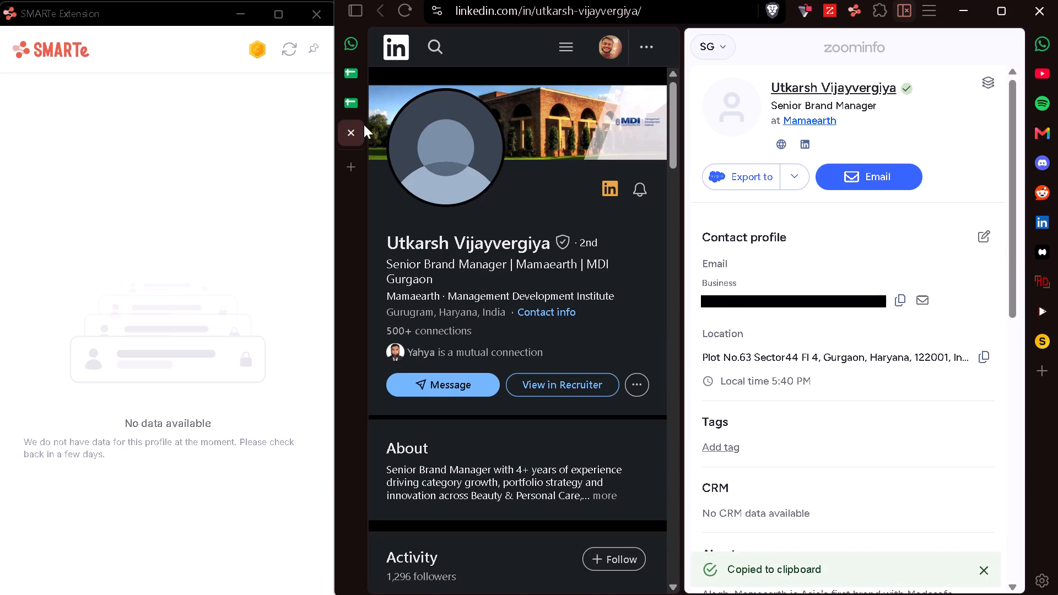
pyautogui.click(353, 131)
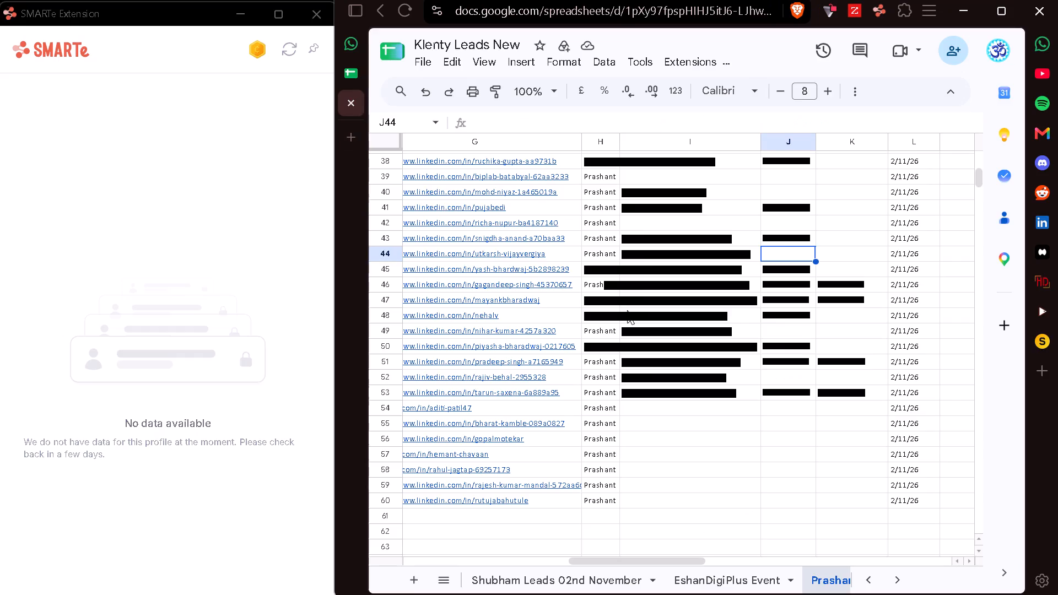
# Look up the row 49 Mother Dairy contact's phone number in SMARTe and ZoomInfo from the LinkedIn profile, revealing the SMARTe details.
pyautogui.press('Down')
pyautogui.press('Down')
pyautogui.press('Down')
pyautogui.press('Down')
pyautogui.press('Down')
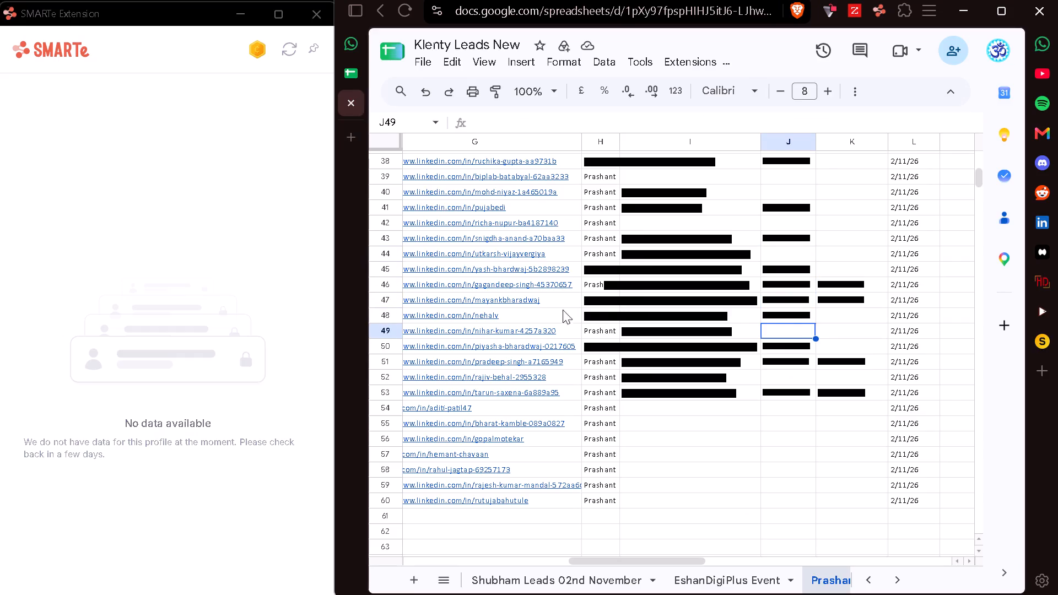
pyautogui.click(508, 359)
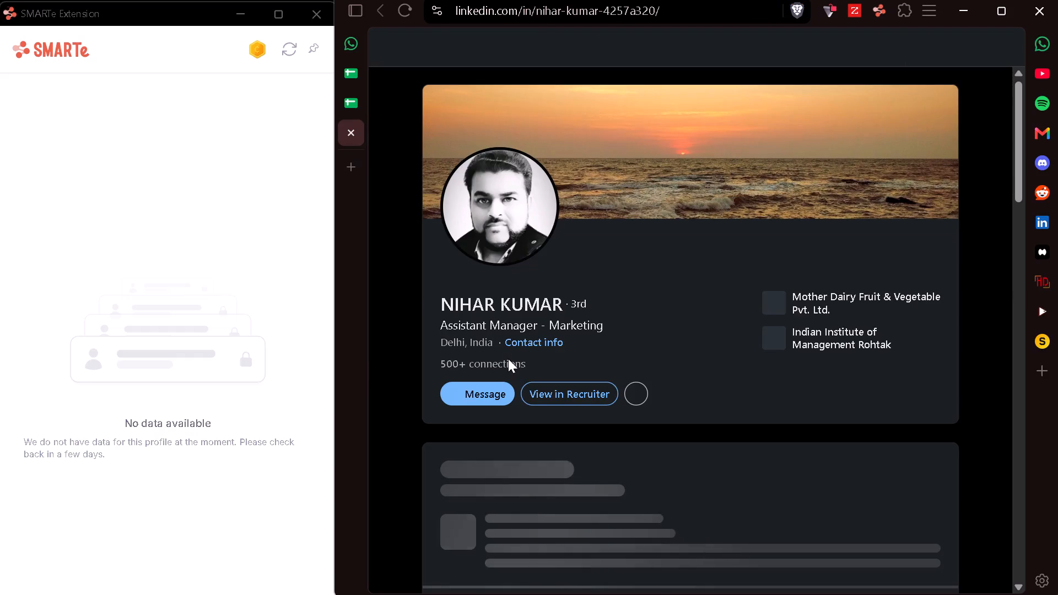
pyautogui.hscroll(1, 649, 63)
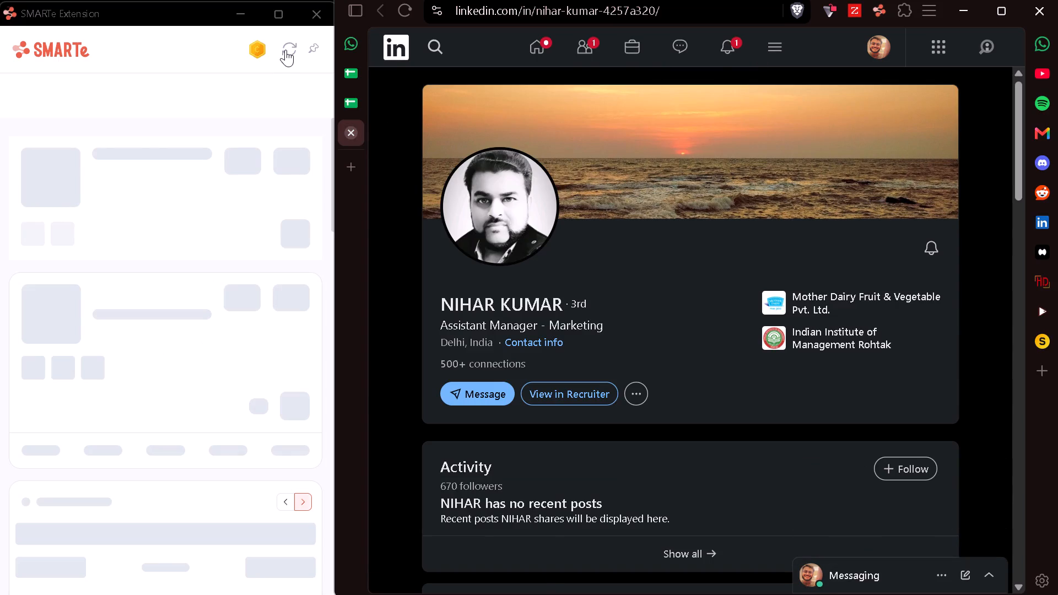
pyautogui.click(283, 237)
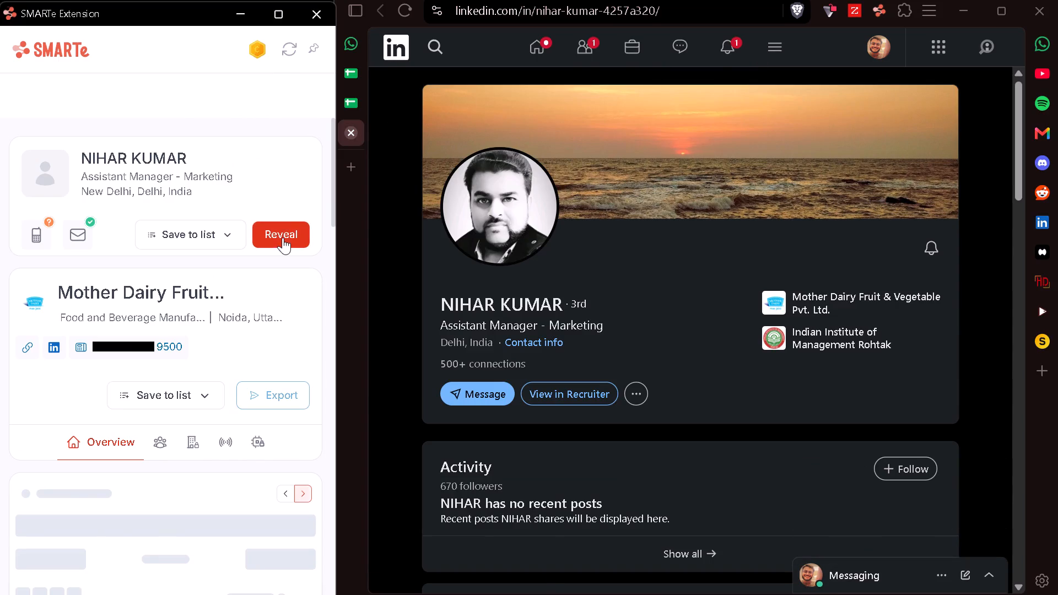
pyautogui.click(283, 237)
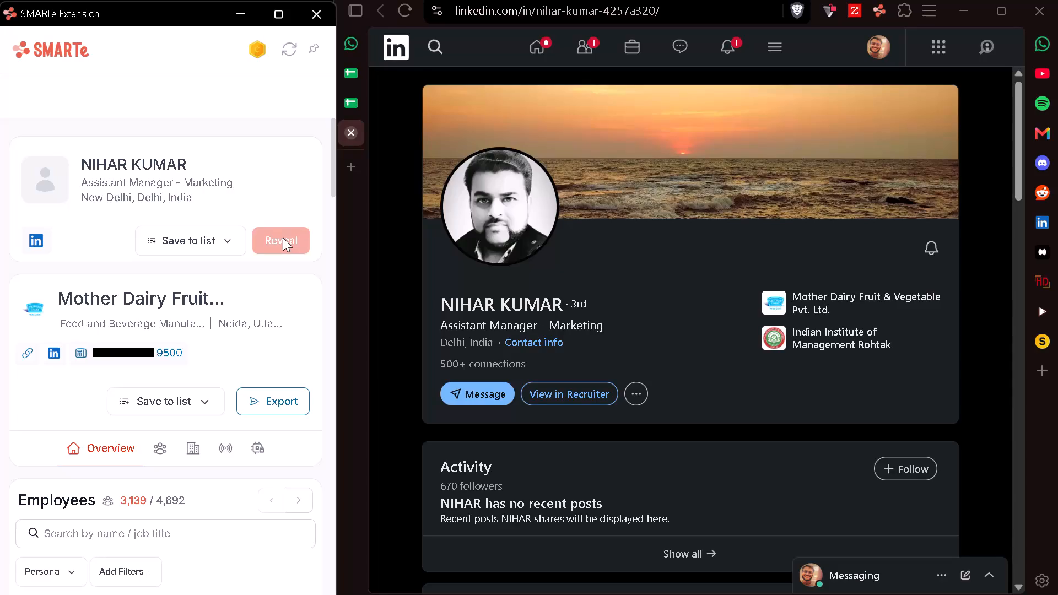
pyautogui.hscroll(-1, 229, 457)
pyautogui.scroll(-4, 196, 332)
pyautogui.scroll(9, 196, 332)
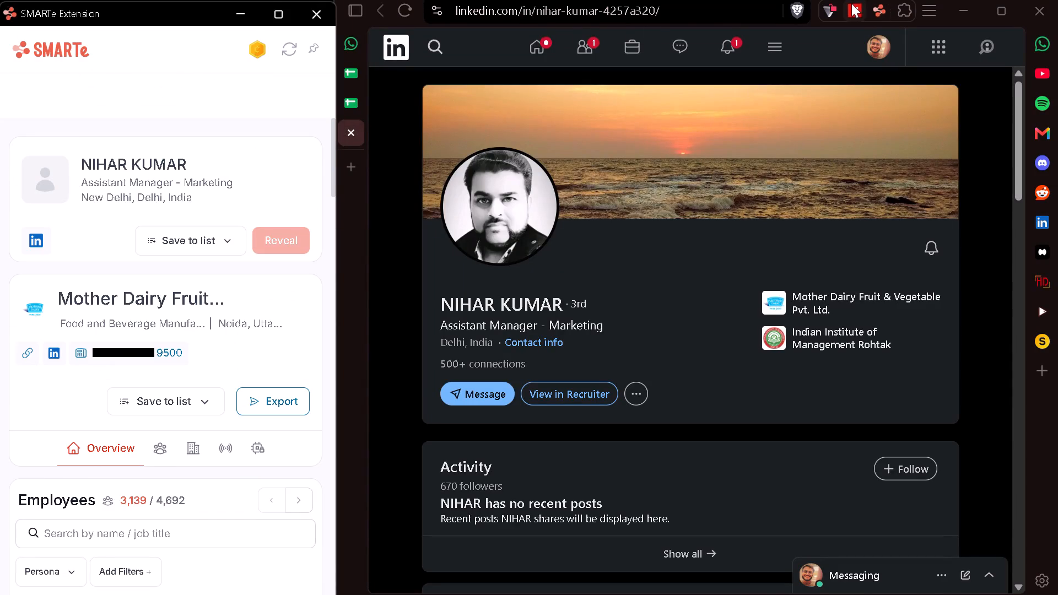
pyautogui.click(851, 3)
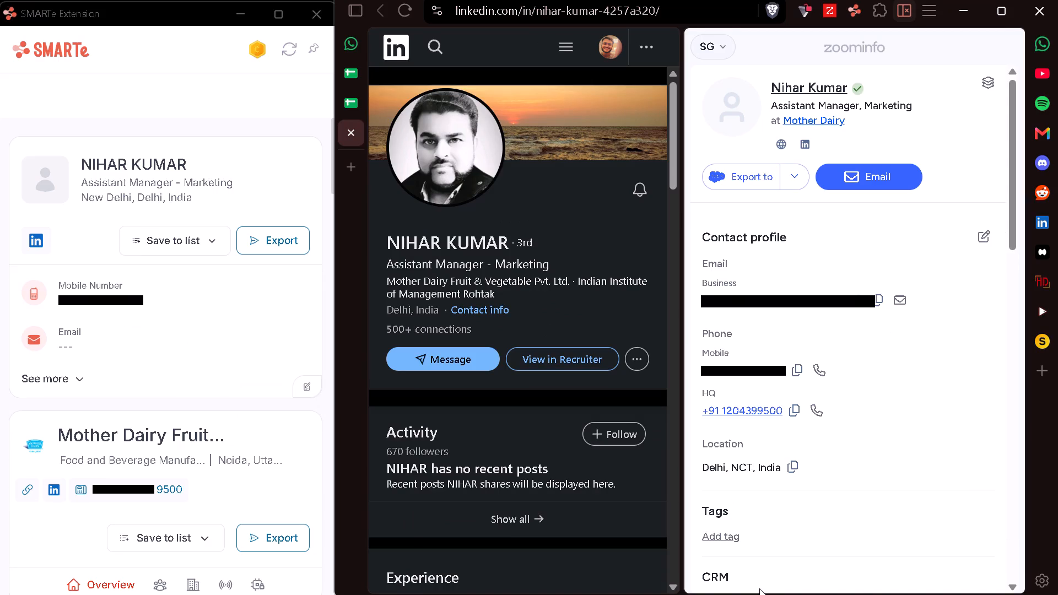
# Copy the row 49 contact's ZoomInfo mobile number into cell J49, trim its leading prefix, and return to the LinkedIn profile.
pyautogui.click(800, 365)
pyautogui.click(348, 106)
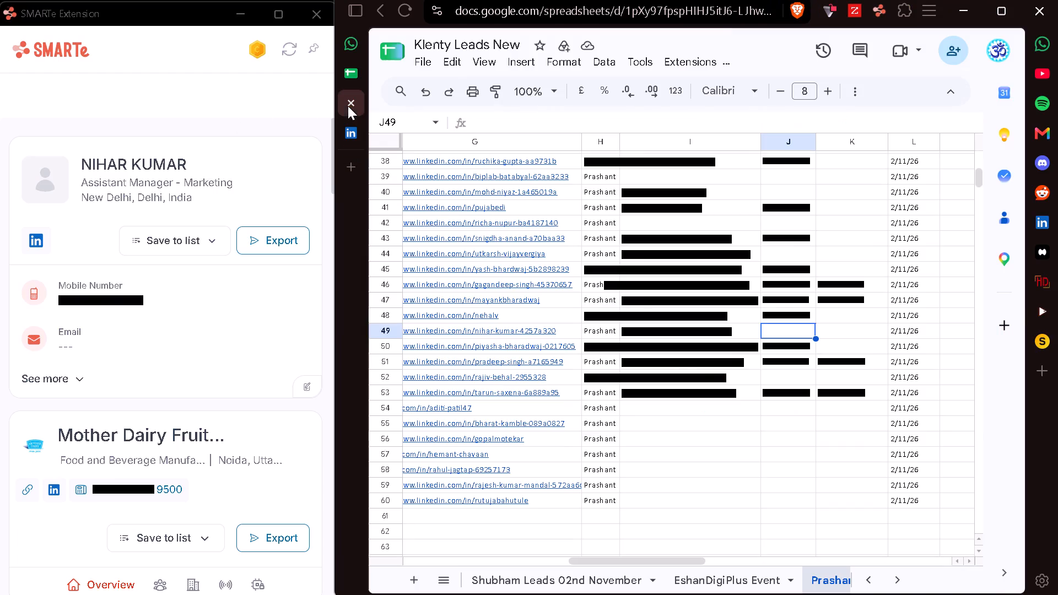
pyautogui.hotkey('ctrl', 'v')
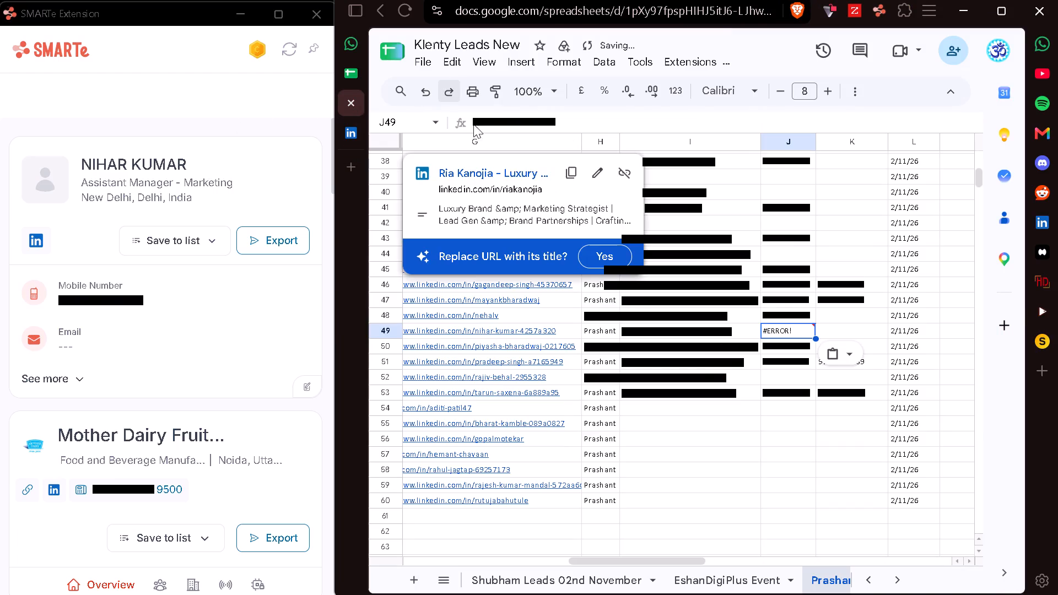
pyautogui.click(494, 119)
pyautogui.press('BackSpace')
pyautogui.press('BackSpace')
pyautogui.press('BackSpace')
pyautogui.press('BackSpace')
pyautogui.press('BackSpace')
pyautogui.press('BackSpace')
pyautogui.press('BackSpace')
pyautogui.press('BackSpace')
pyautogui.press('BackSpace')
pyautogui.press('BackSpace')
pyautogui.press('BackSpace')
pyautogui.press('BackSpace')
pyautogui.press('BackSpace')
pyautogui.press('BackSpace')
pyautogui.press('BackSpace')
pyautogui.press('BackSpace')
pyautogui.press('BackSpace')
pyautogui.click(769, 375)
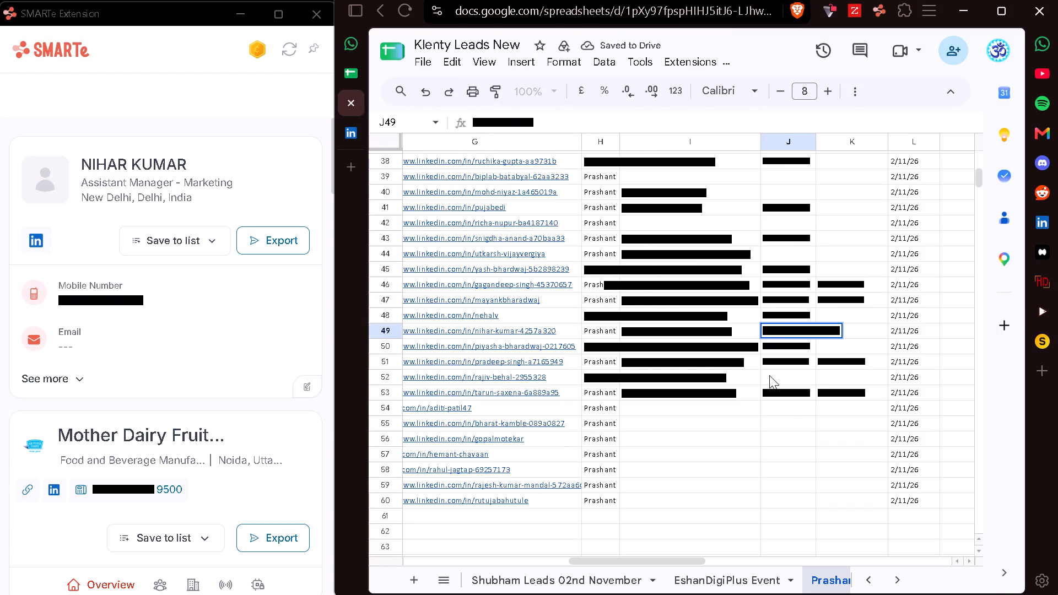
pyautogui.click(343, 135)
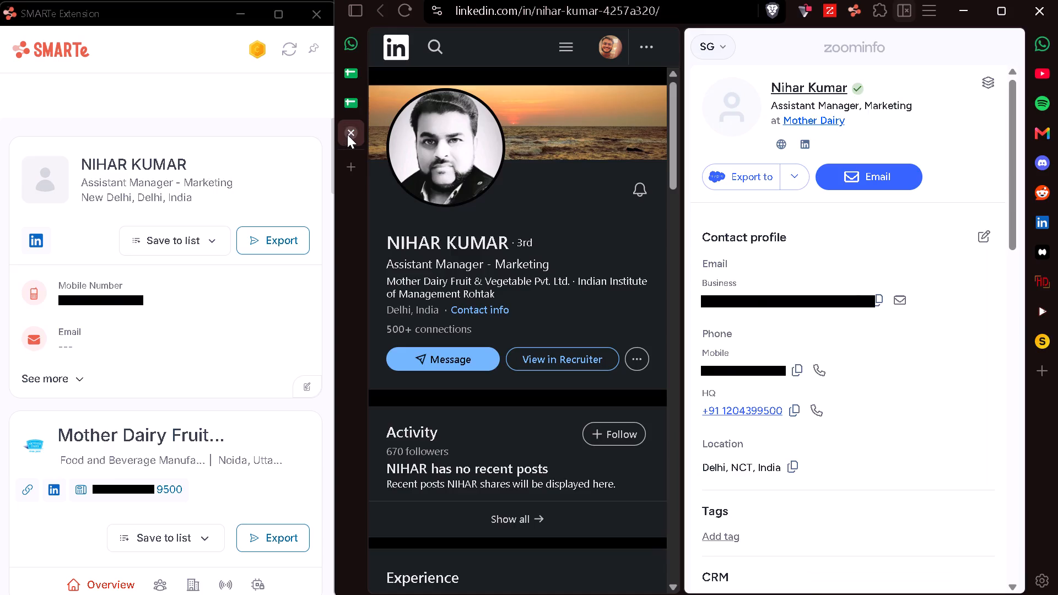
# Check the row 52 Mother Dairy contact's LinkedIn profile, close SMARTe, and delete row 52 from Prashant Leads 02nd November.
pyautogui.click(347, 134)
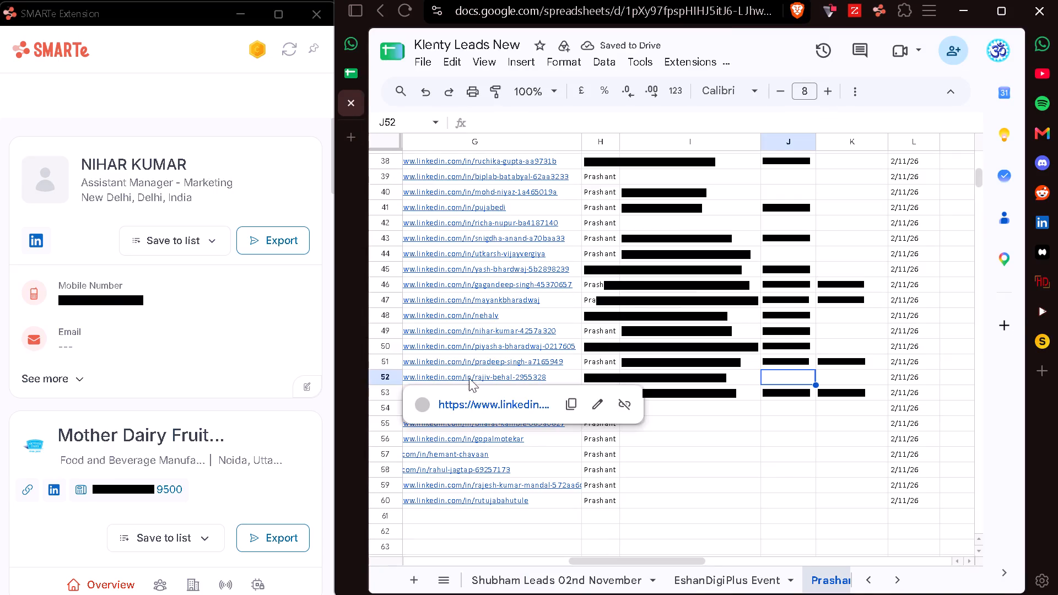
pyautogui.click(484, 399)
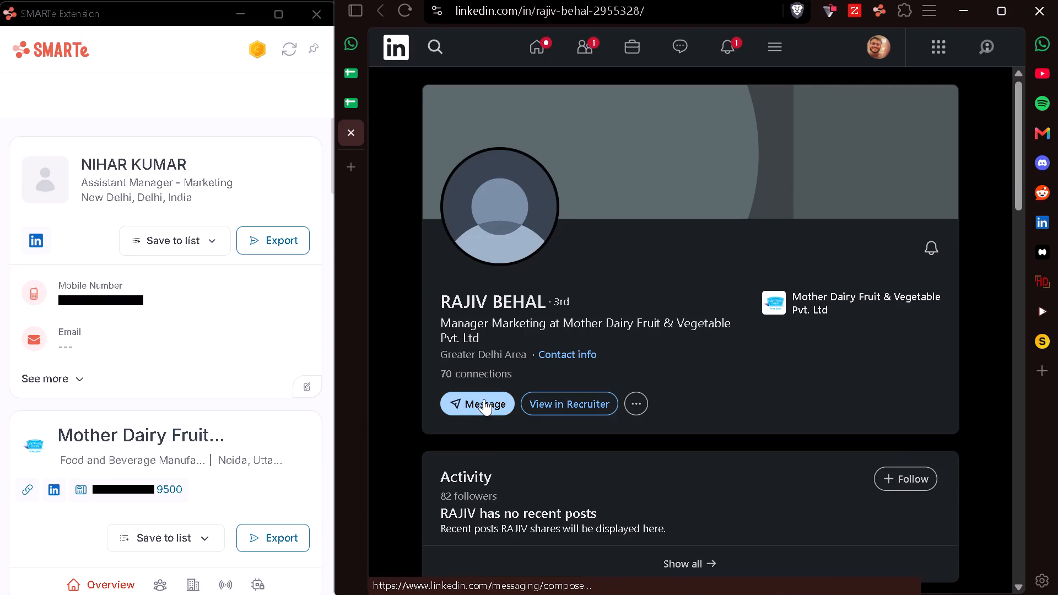
pyautogui.click(316, 22)
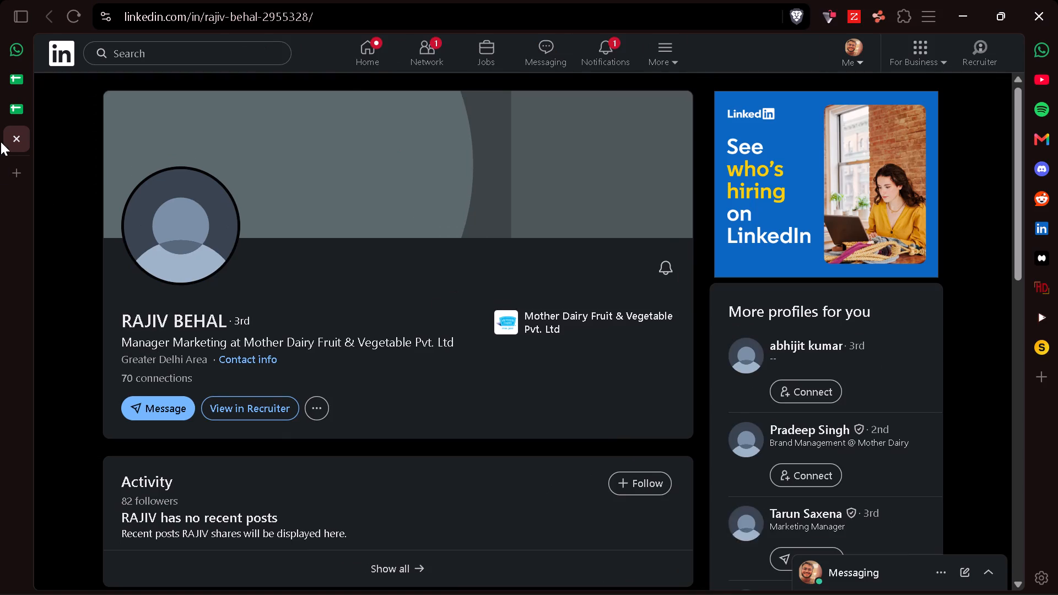
pyautogui.click(12, 140)
pyautogui.hscroll(7, 272, 317)
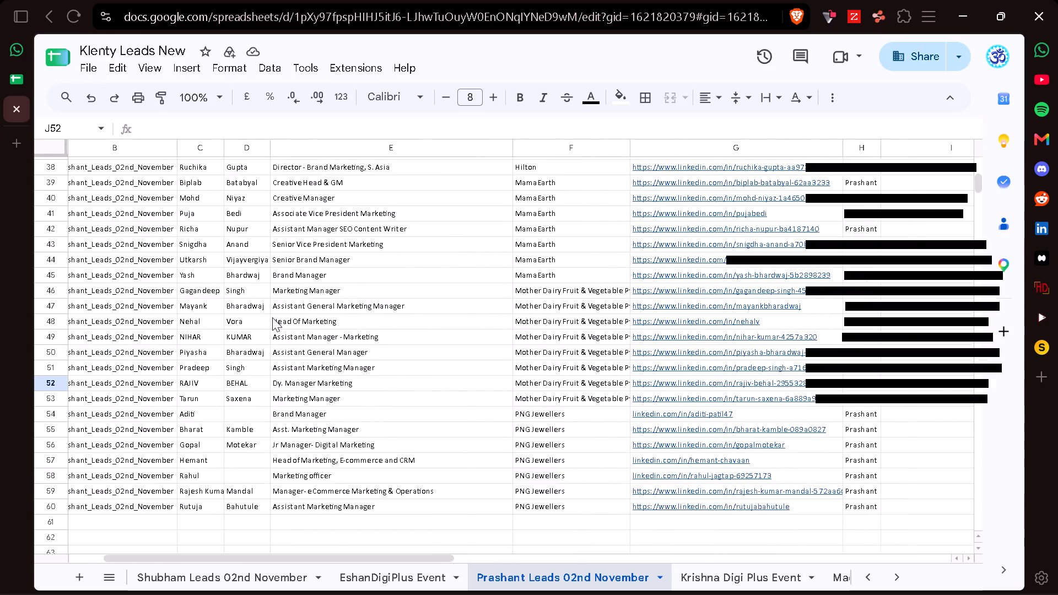
pyautogui.hscroll(5, 120, 359)
pyautogui.click(51, 386)
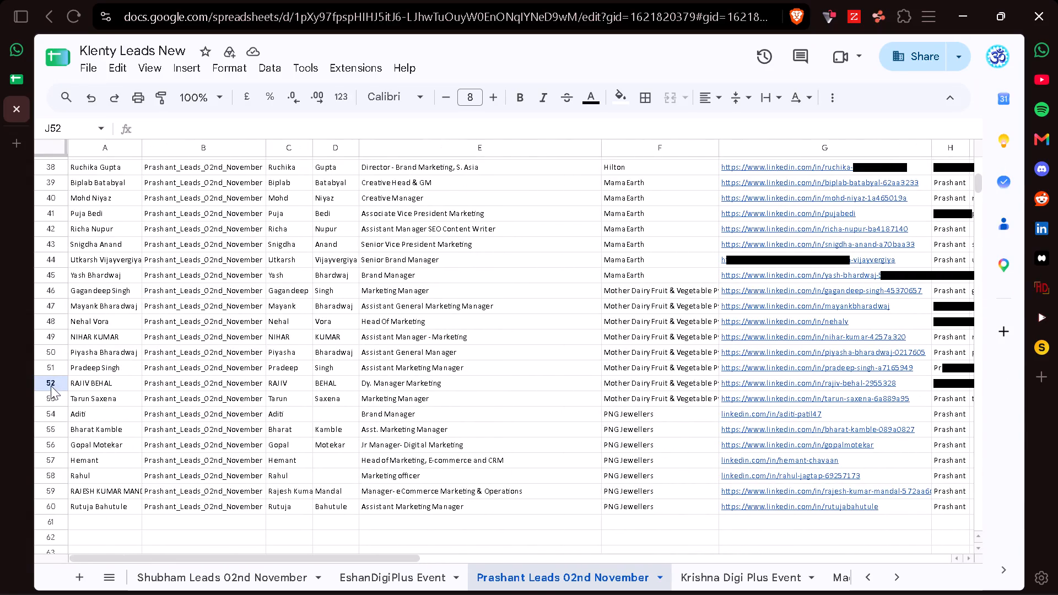
pyautogui.rightClick(51, 386)
pyautogui.click(83, 376)
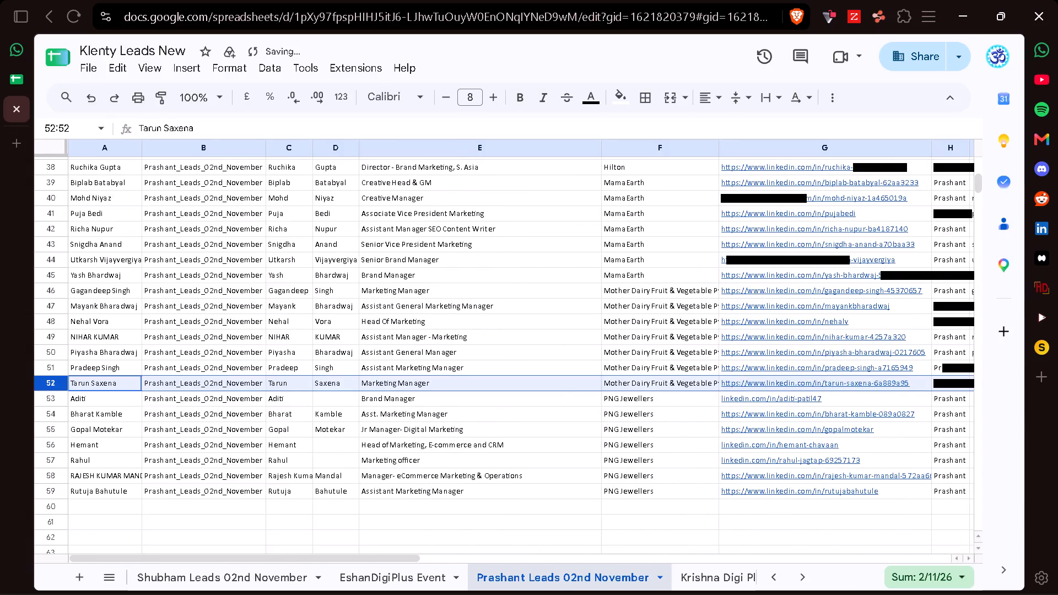
# Look up the row 53 PNG Jewellers contact in SMARTe and ZoomInfo from the LinkedIn profile, revealing the SMARTe contact details.
pyautogui.hscroll(-4, 563, 393)
pyautogui.click(543, 396)
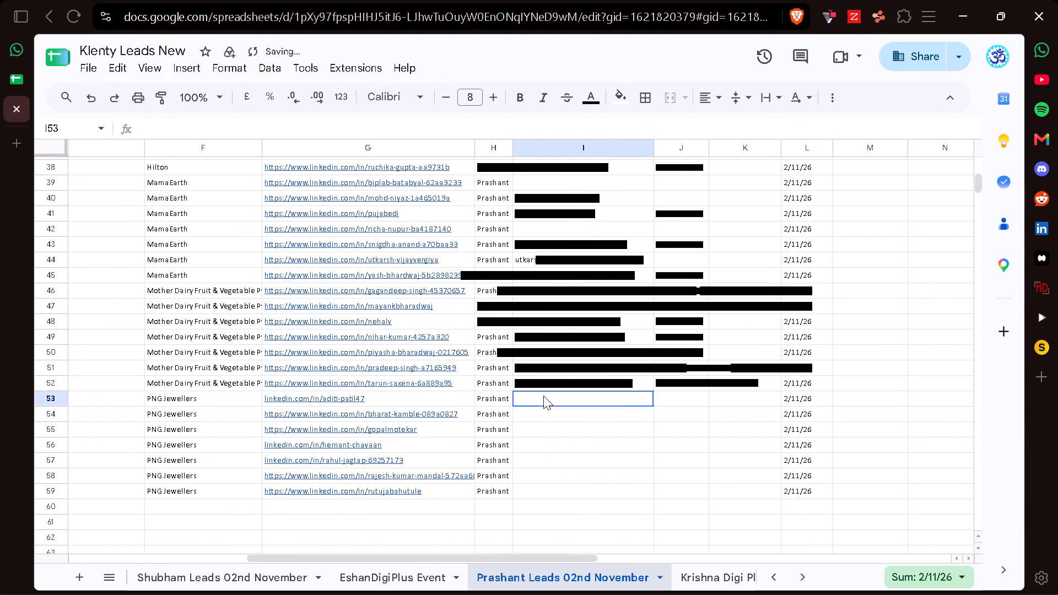
pyautogui.scroll(-1, 543, 396)
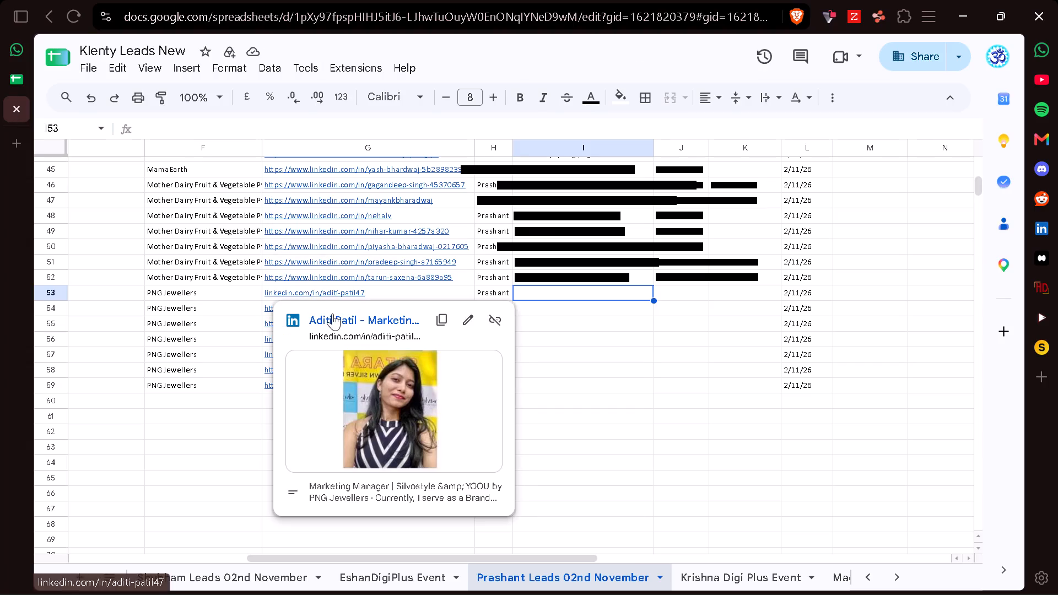
pyautogui.click(332, 313)
pyautogui.click(872, 17)
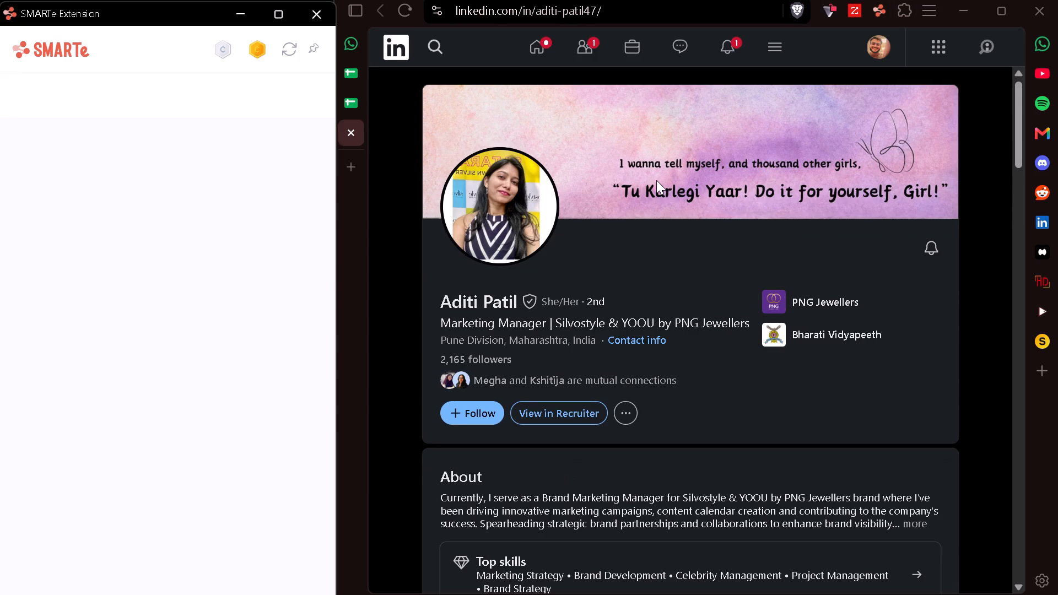
pyautogui.click(847, 12)
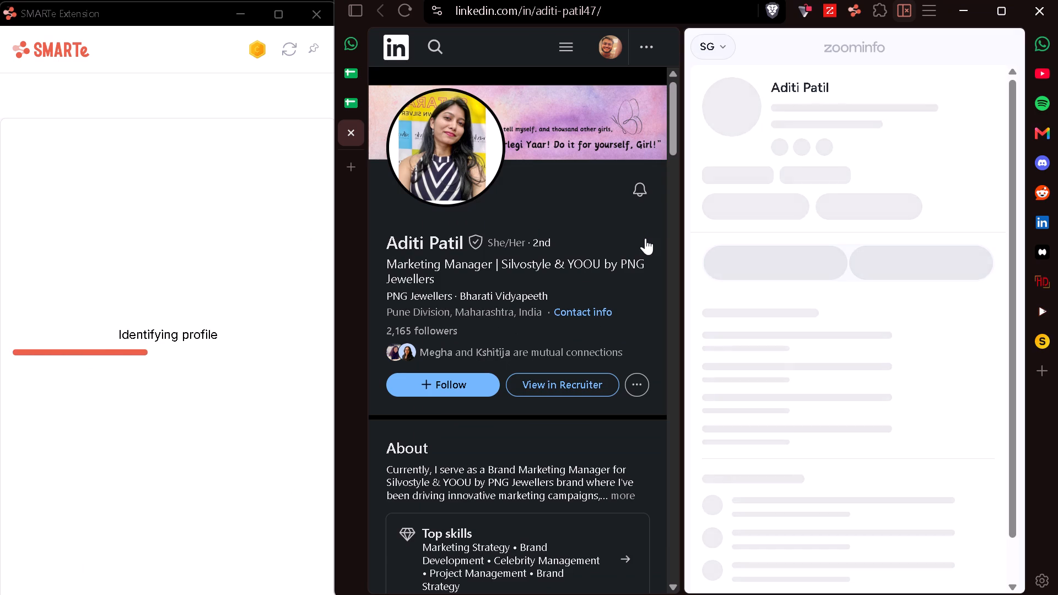
pyautogui.click(906, 14)
pyautogui.click(262, 245)
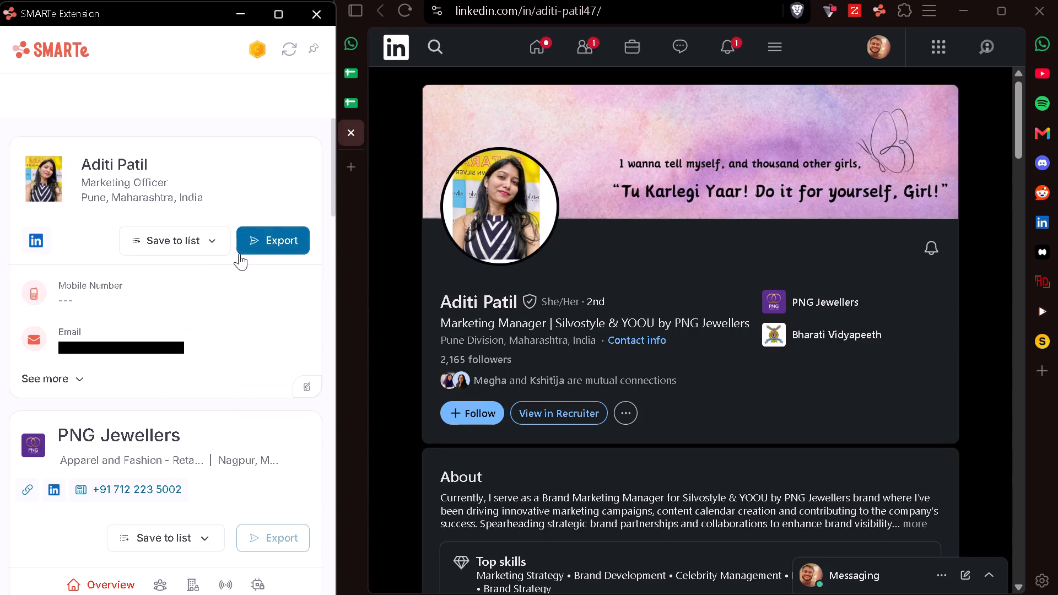
# Copy the row 53 contact's SMARTe email address into cell I53 of the leads sheet.
pyautogui.click(202, 348)
pyautogui.click(355, 129)
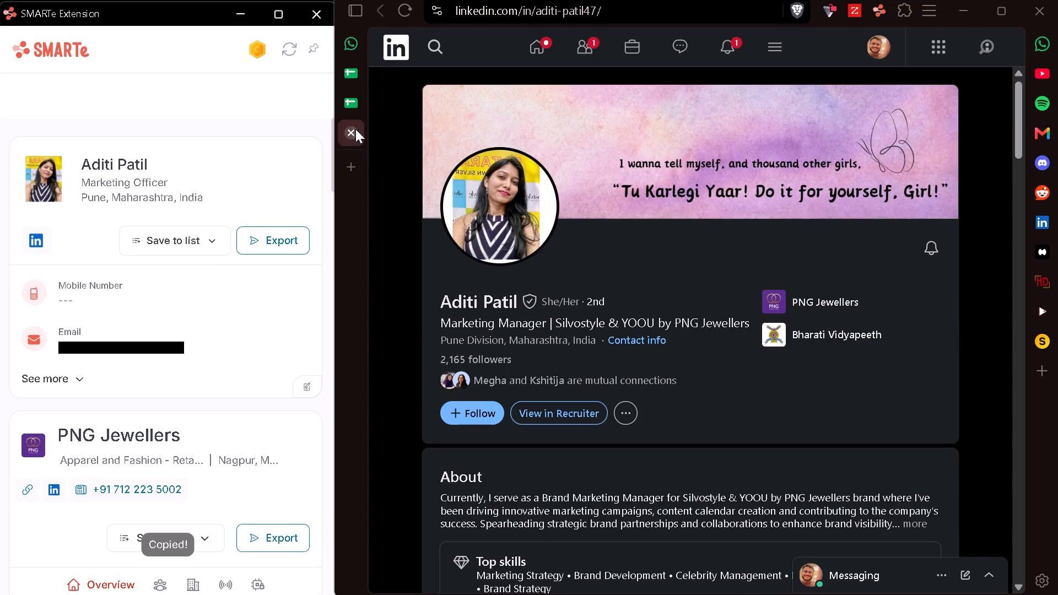
pyautogui.hotkey('ctrl', 'v')
pyautogui.press('Down')
# Check the row 54 PNG Jewellers Asst. Marketing Manager's LinkedIn profile and delete row 54 from the sheet.
pyautogui.hscroll(-2, 682, 365)
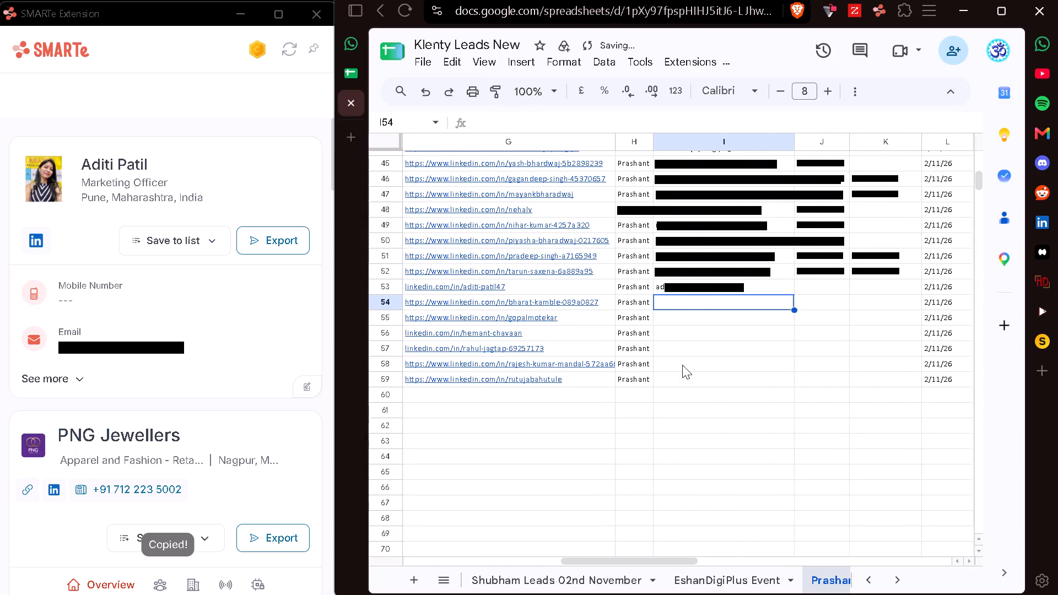
pyautogui.click(504, 331)
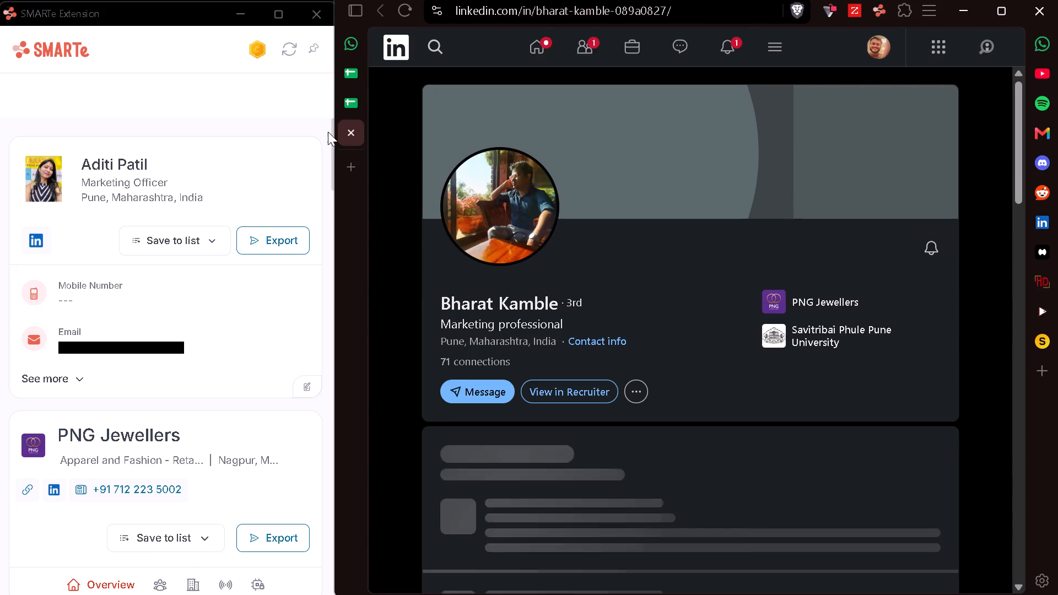
pyautogui.click(344, 131)
pyautogui.hscroll(5, 401, 359)
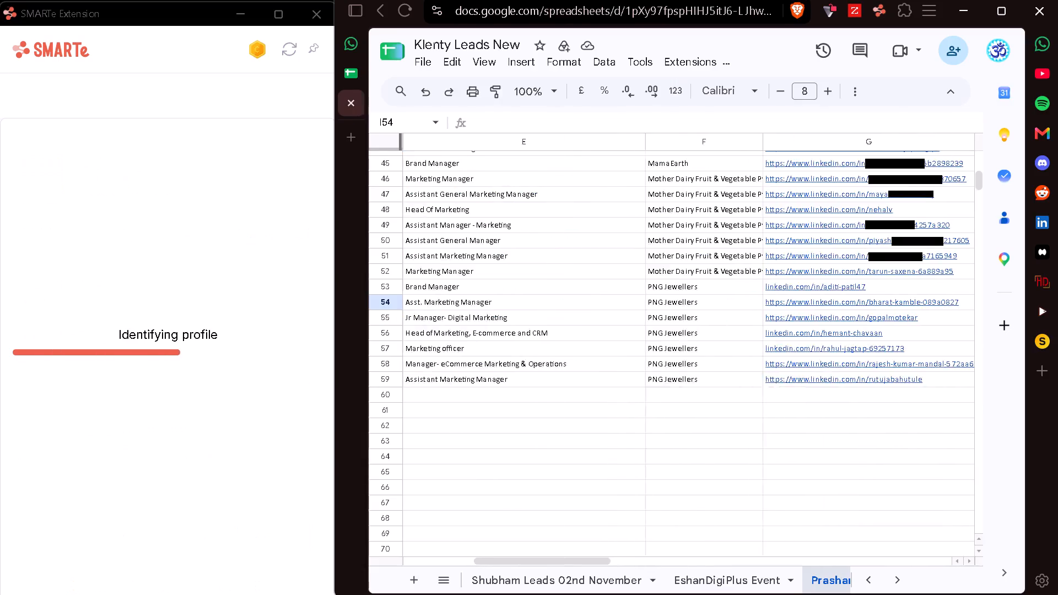
pyautogui.hscroll(3, 401, 359)
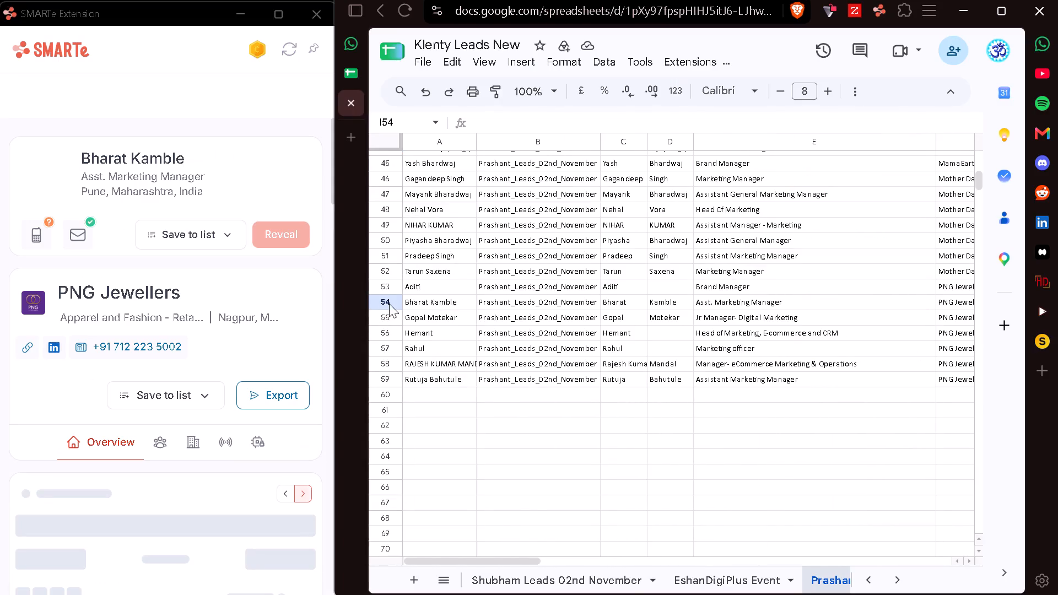
pyautogui.click(389, 304)
pyautogui.rightClick(389, 304)
pyautogui.click(429, 373)
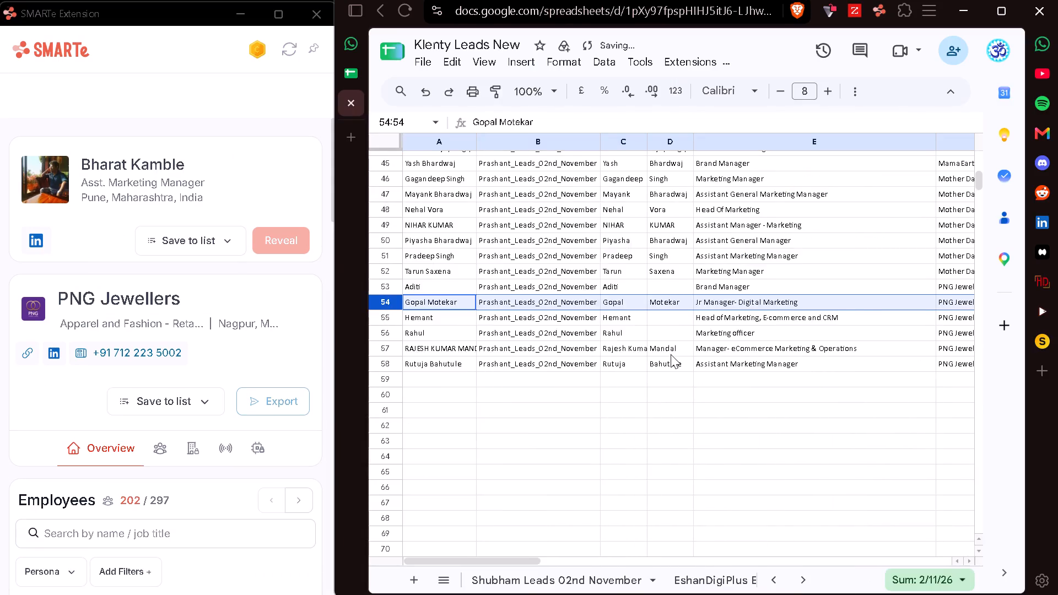
# Open the LinkedIn profile of the PNG Jewellers Jr Manager- Digital Marketing in row 54 and reveal the contact details in SMARTe.
pyautogui.hscroll(-4, 671, 354)
pyautogui.click(827, 306)
pyautogui.hscroll(-1, 827, 306)
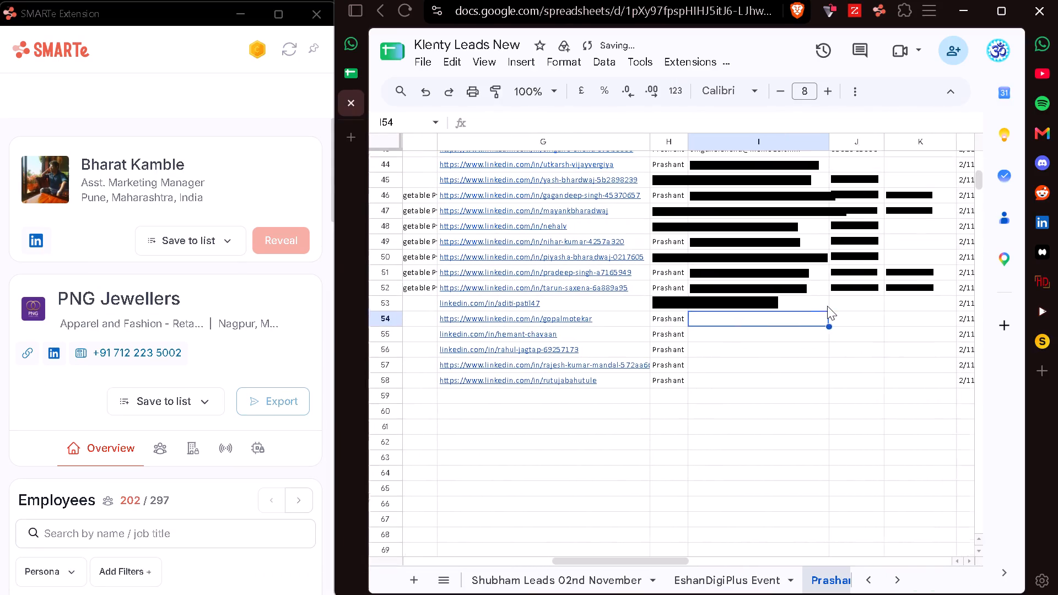
pyautogui.hscroll(-1, 827, 306)
pyautogui.click(510, 343)
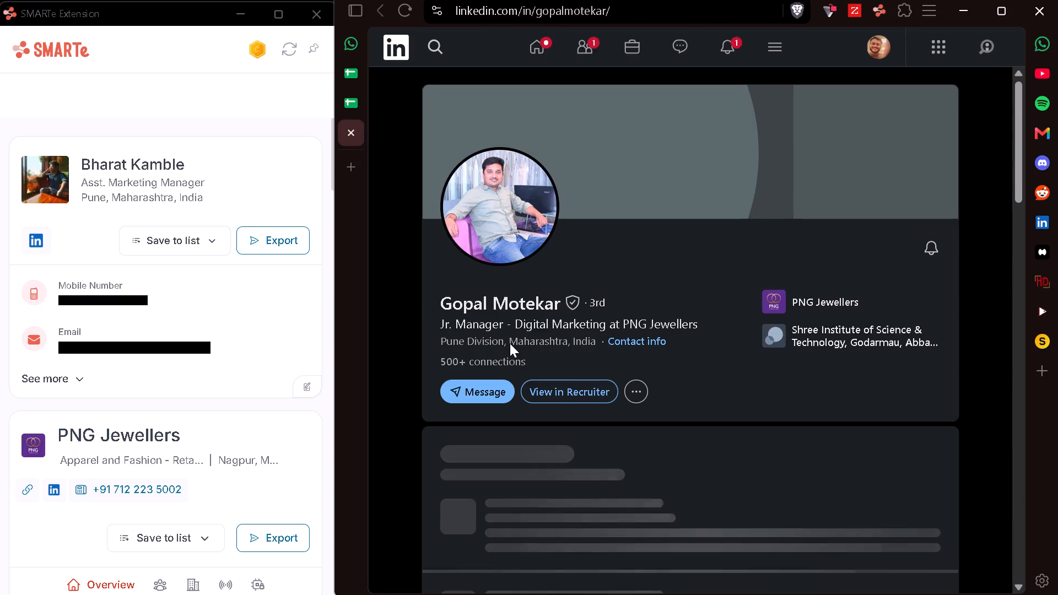
pyautogui.scroll(-3, 510, 343)
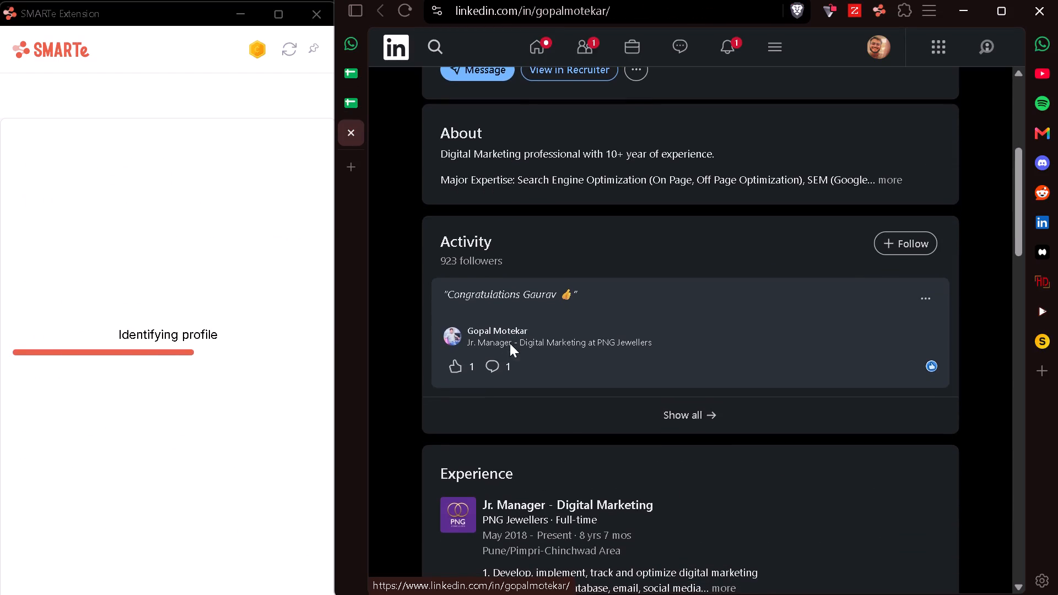
pyautogui.scroll(7, 510, 343)
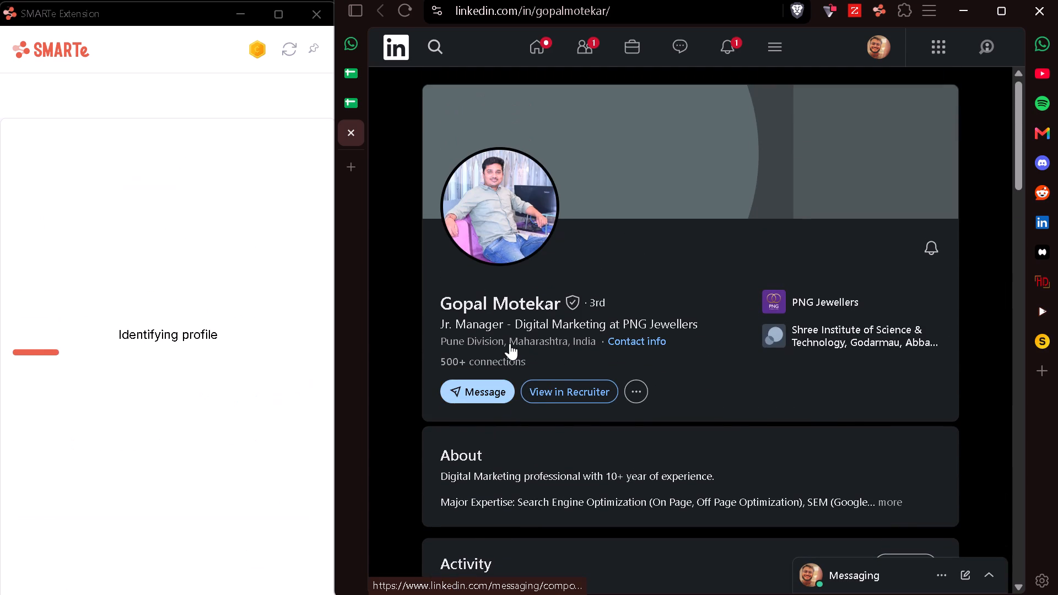
pyautogui.click(353, 101)
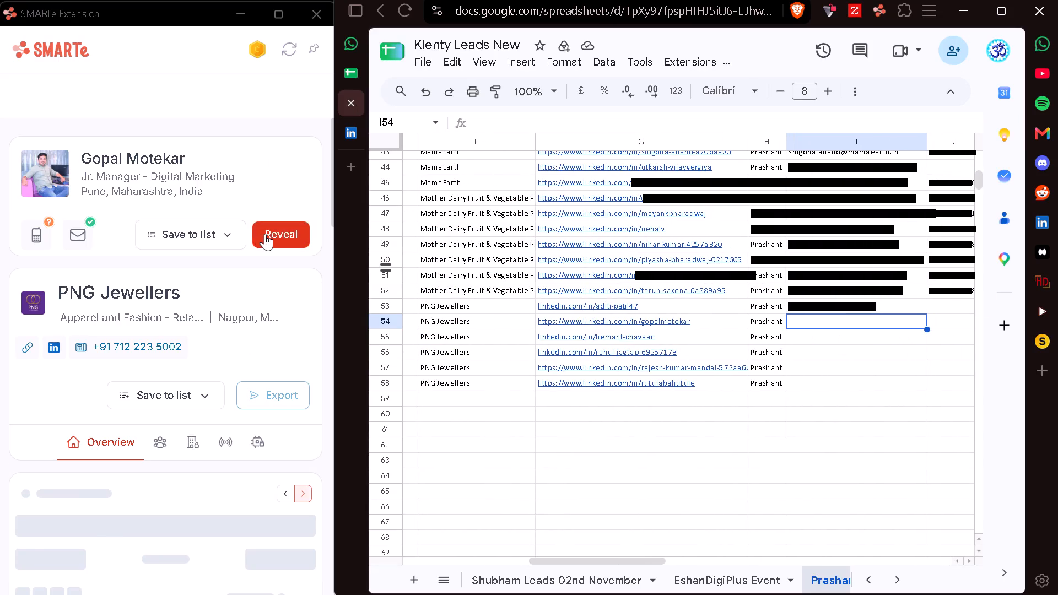
pyautogui.click(268, 234)
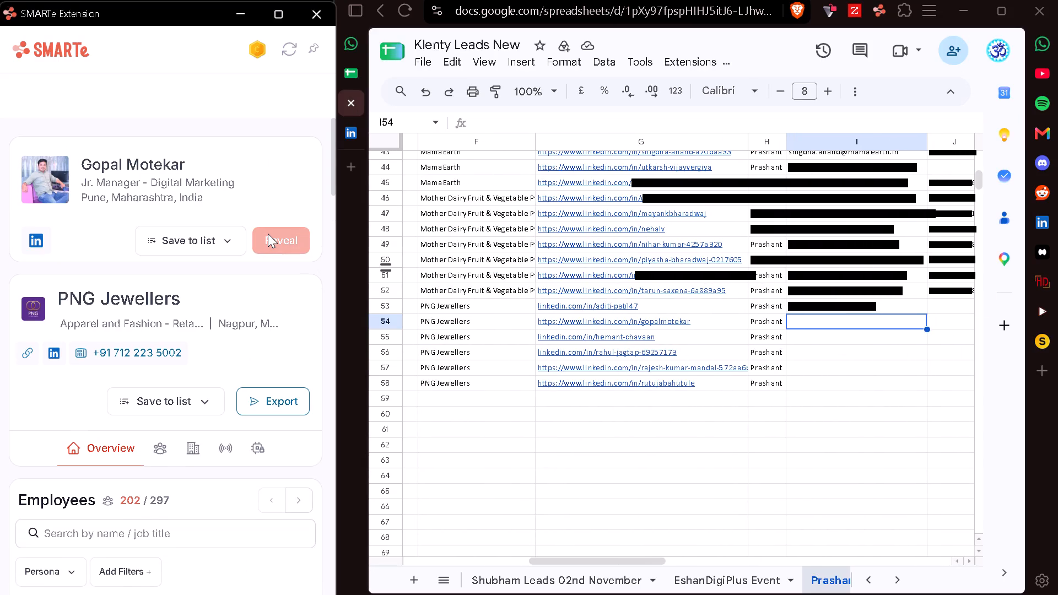
# Copy the row 54 contact's SMARTe email address into cell I54, closing ZoomInfo again.
pyautogui.hscroll(-2, 645, 377)
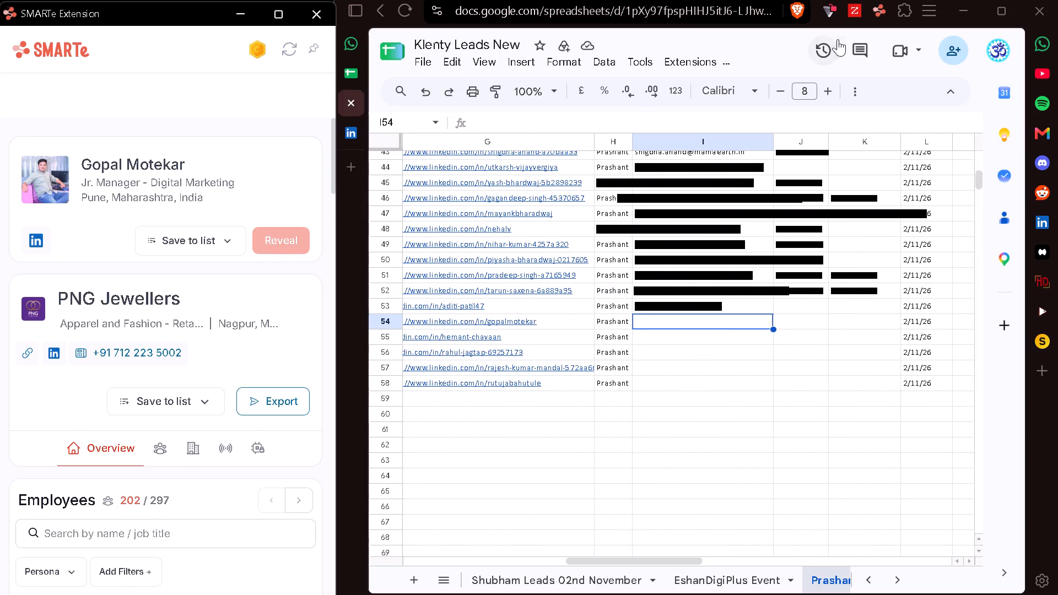
pyautogui.click(864, 10)
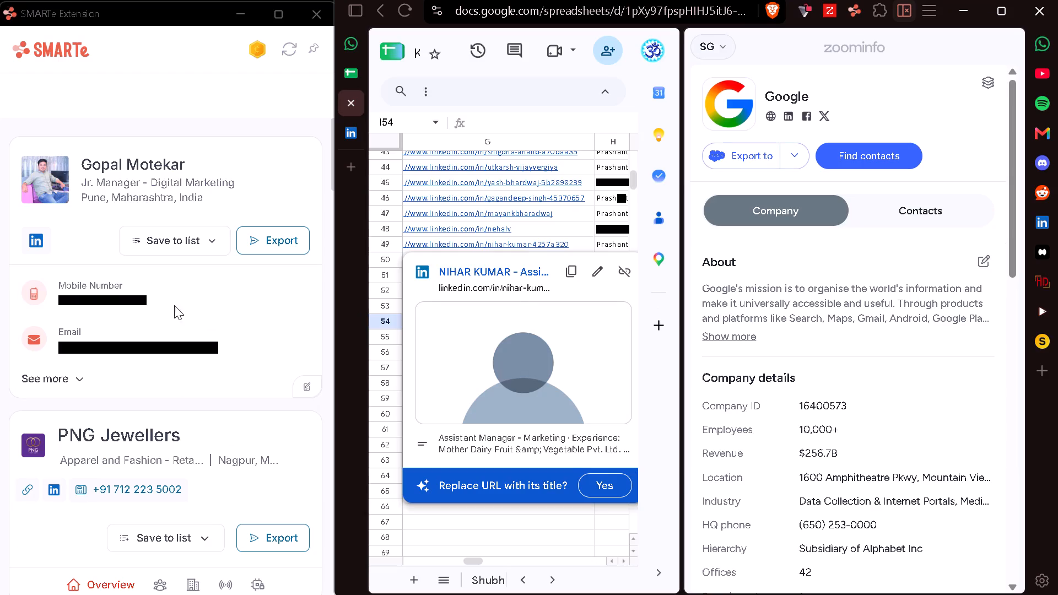
pyautogui.click(230, 352)
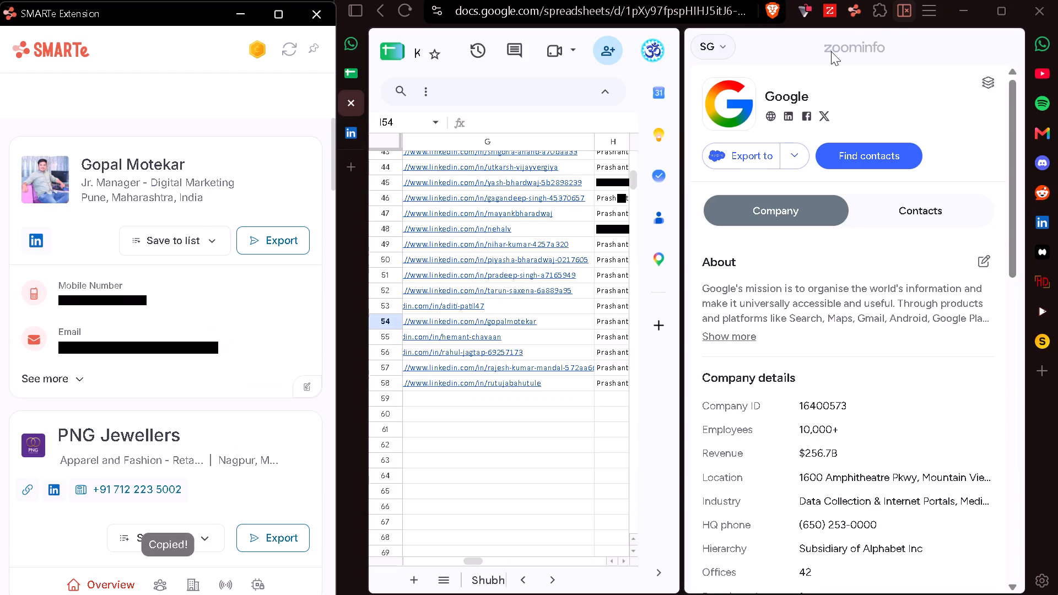
pyautogui.click(903, 8)
pyautogui.hotkey('ctrl', 'v')
pyautogui.press('Right')
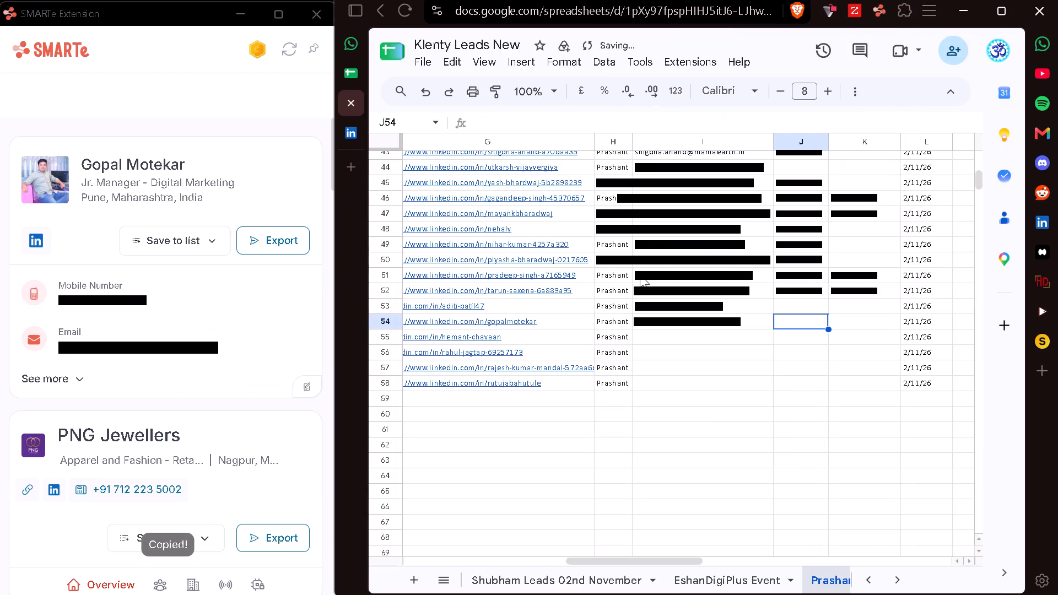
# Copy the row 54 contact's SMARTe mobile number into cell J54 and trim its leading prefix.
pyautogui.click(169, 300)
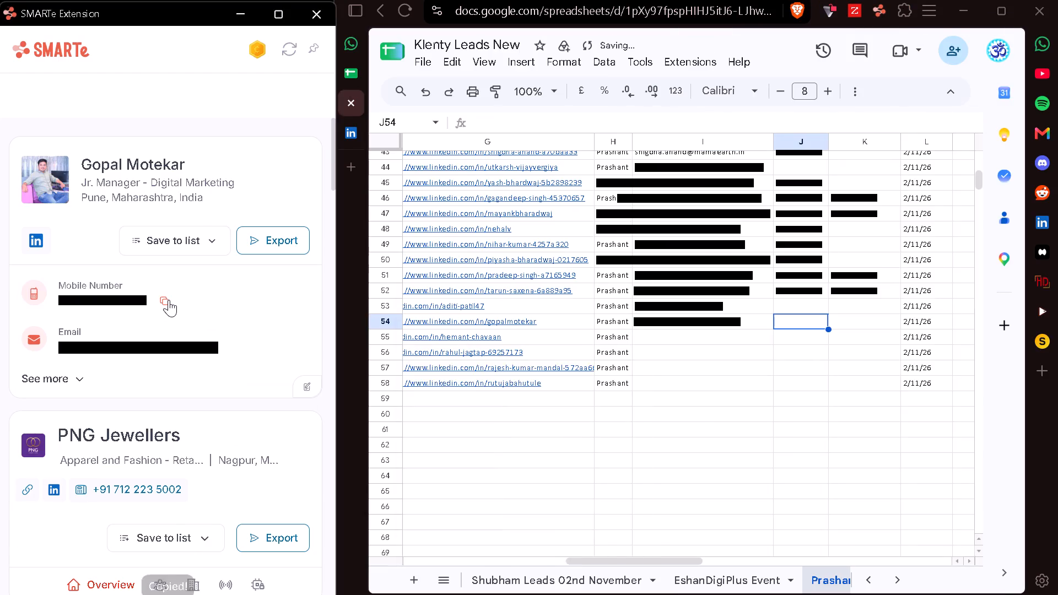
pyautogui.hotkey('ctrl', 'v')
pyautogui.click(795, 322)
pyautogui.hotkey('ctrl', 'v')
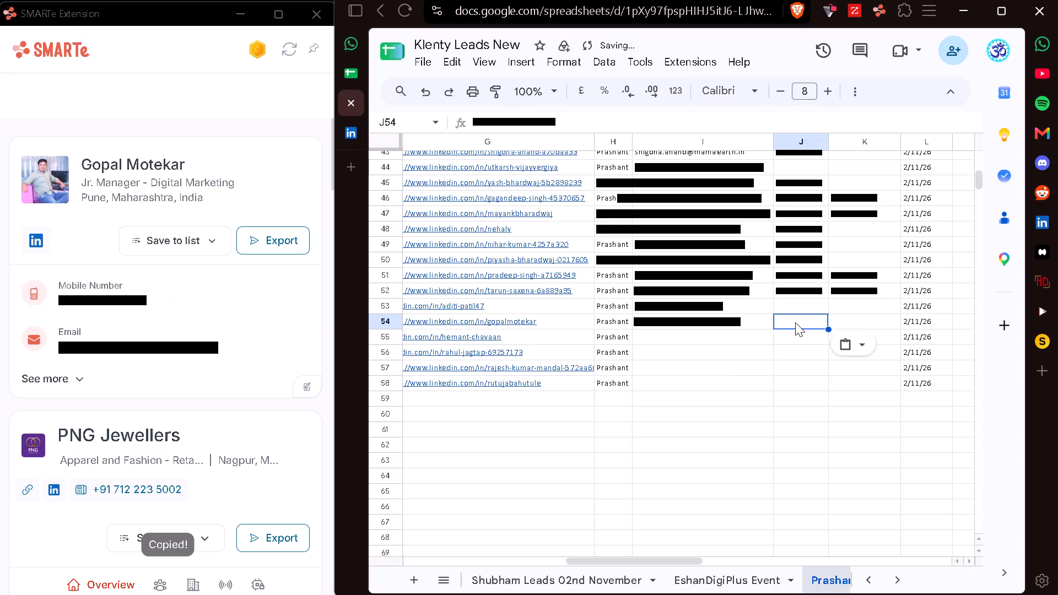
pyautogui.click(493, 126)
pyautogui.press('BackSpace')
pyautogui.press('BackSpace')
pyautogui.press('BackSpace')
pyautogui.press('BackSpace')
pyautogui.press('BackSpace')
pyautogui.press('BackSpace')
pyautogui.press('BackSpace')
pyautogui.press('BackSpace')
pyautogui.press('BackSpace')
pyautogui.press('BackSpace')
pyautogui.press('BackSpace')
pyautogui.press('BackSpace')
pyautogui.press('BackSpace')
pyautogui.press('BackSpace')
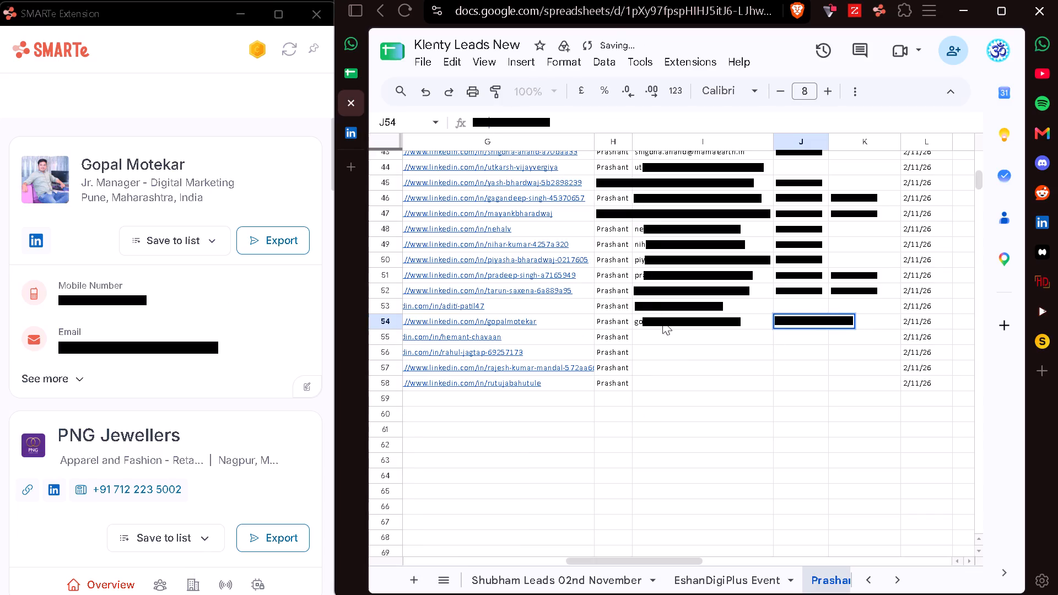
pyautogui.click(667, 348)
# Open the LinkedIn profile of the PNG Jewellers Head of Marketing, E-commerce and CRM in row 55 and send a connection invitation without a note.
pyautogui.press('Up')
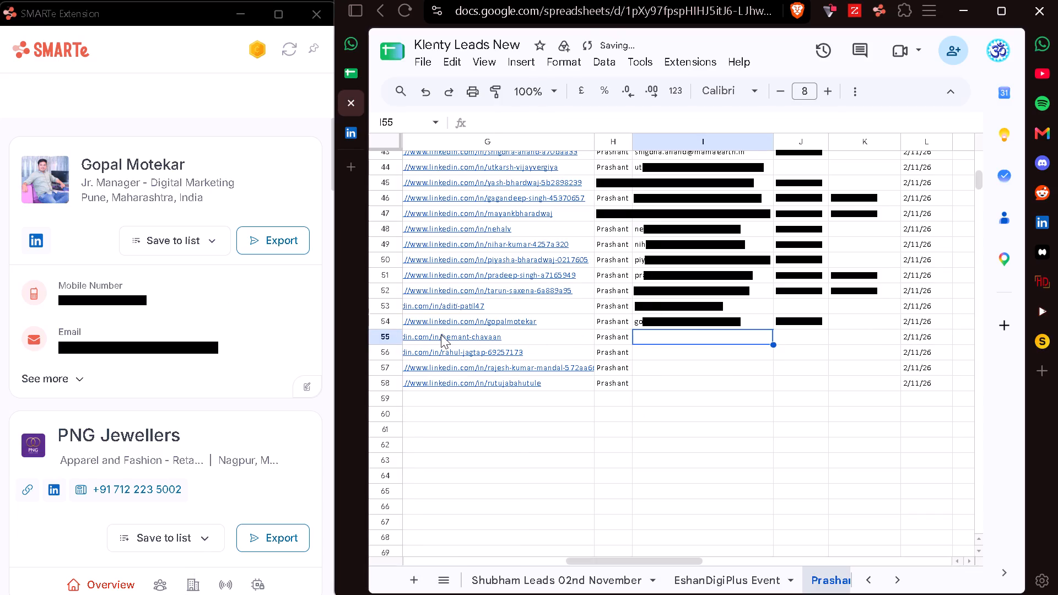
pyautogui.click(483, 369)
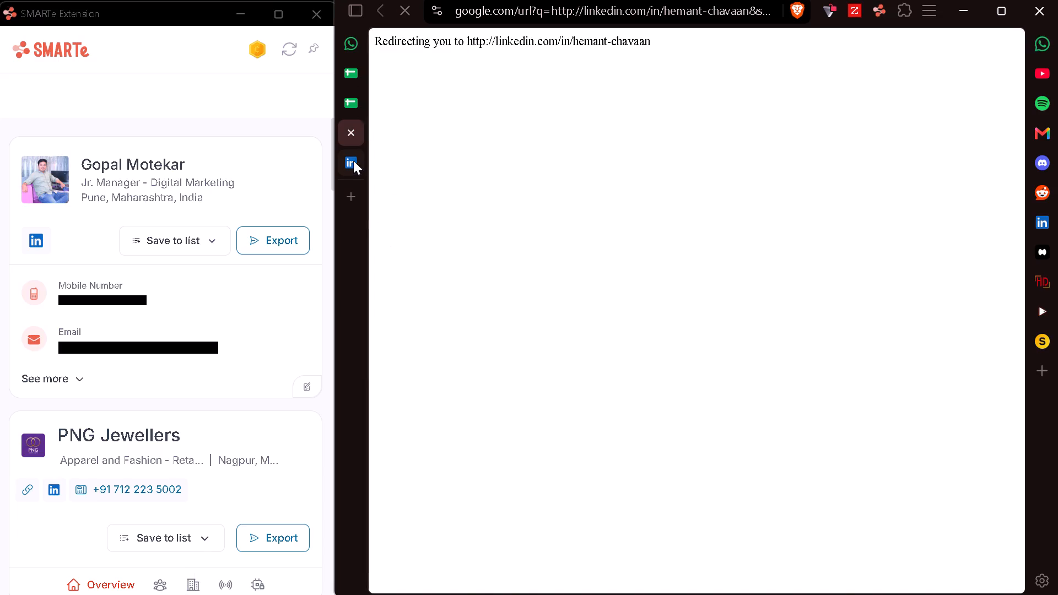
pyautogui.doubleClick(349, 160)
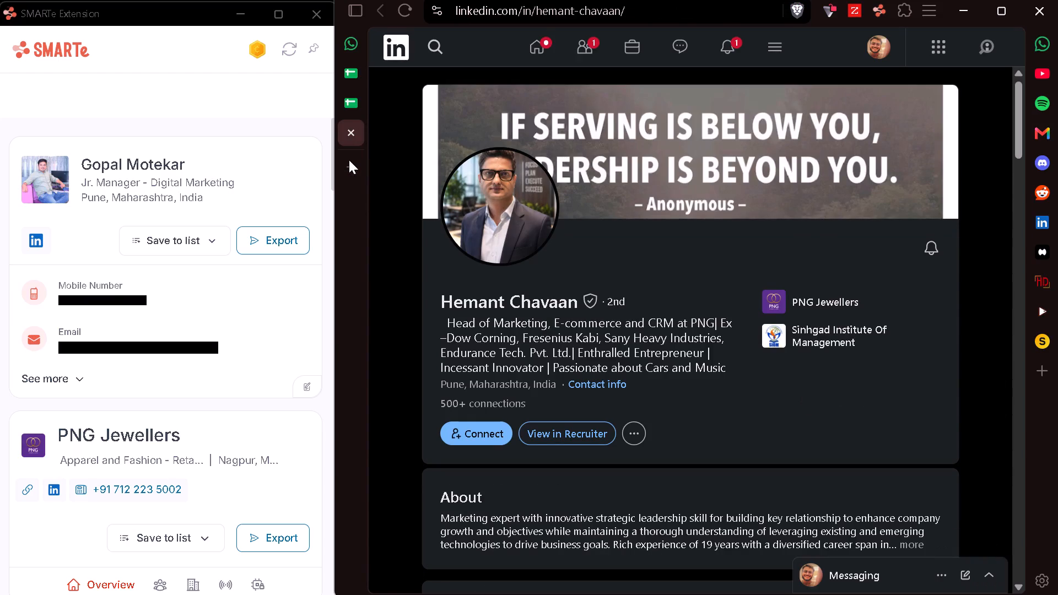
pyautogui.click(479, 441)
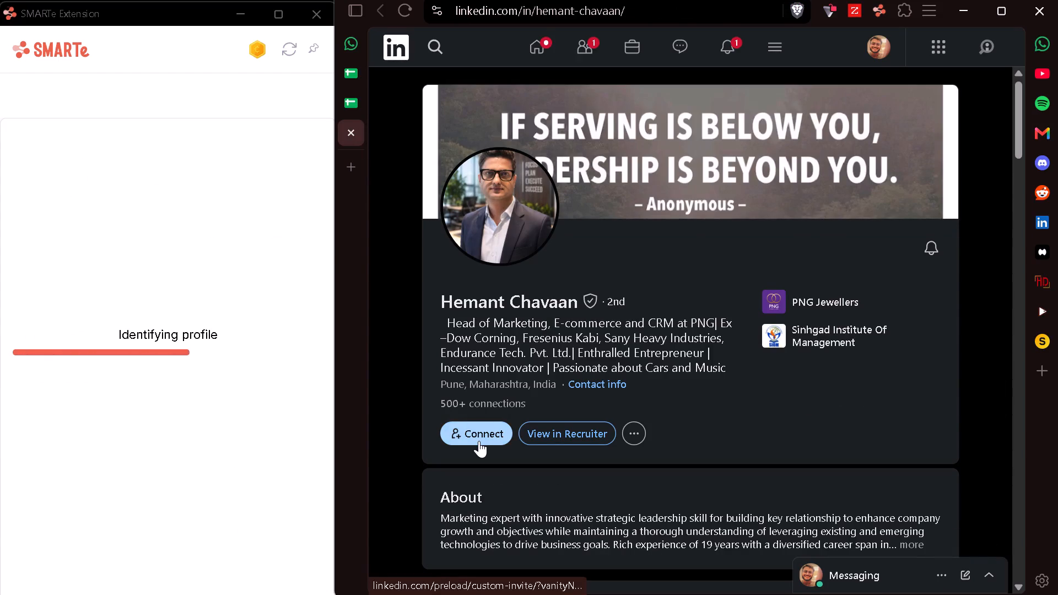
pyautogui.click(793, 225)
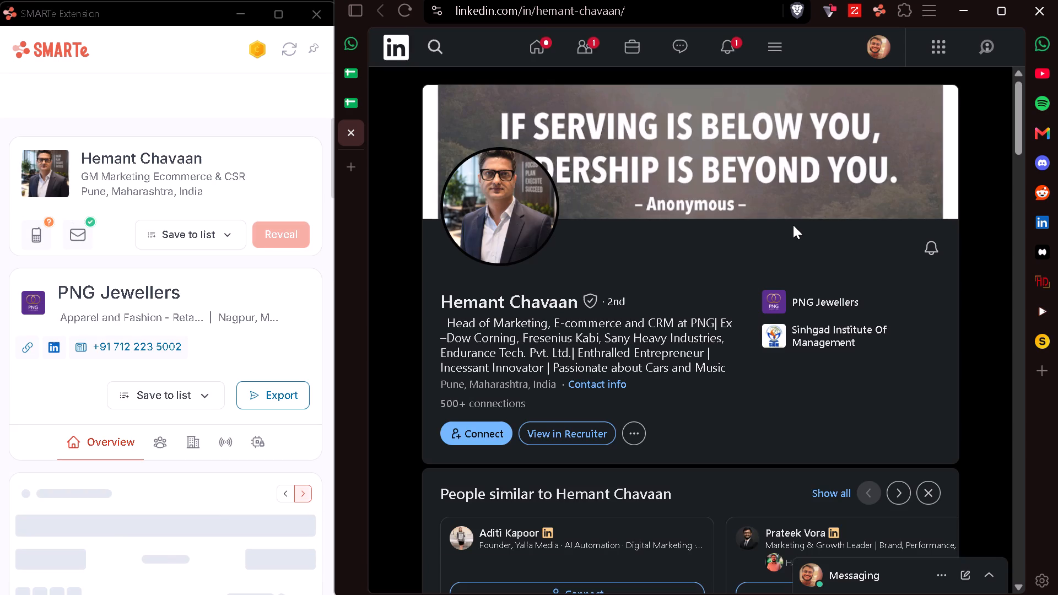
# Reveal the row 55 contact in SMARTe and copy the email address into cell I55, opening ZoomInfo on the profile as well.
pyautogui.click(268, 228)
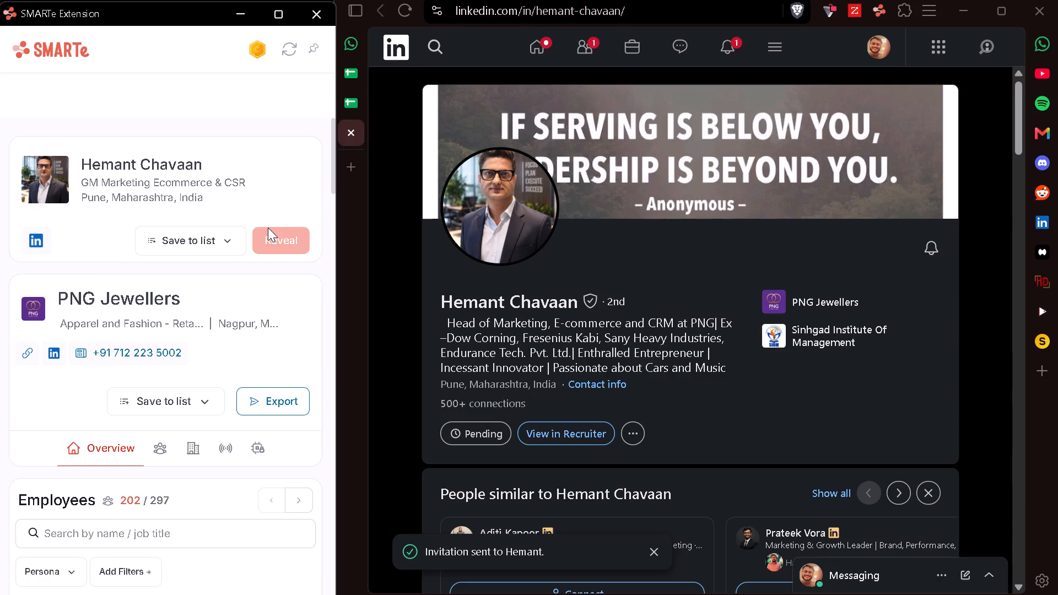
pyautogui.click(235, 345)
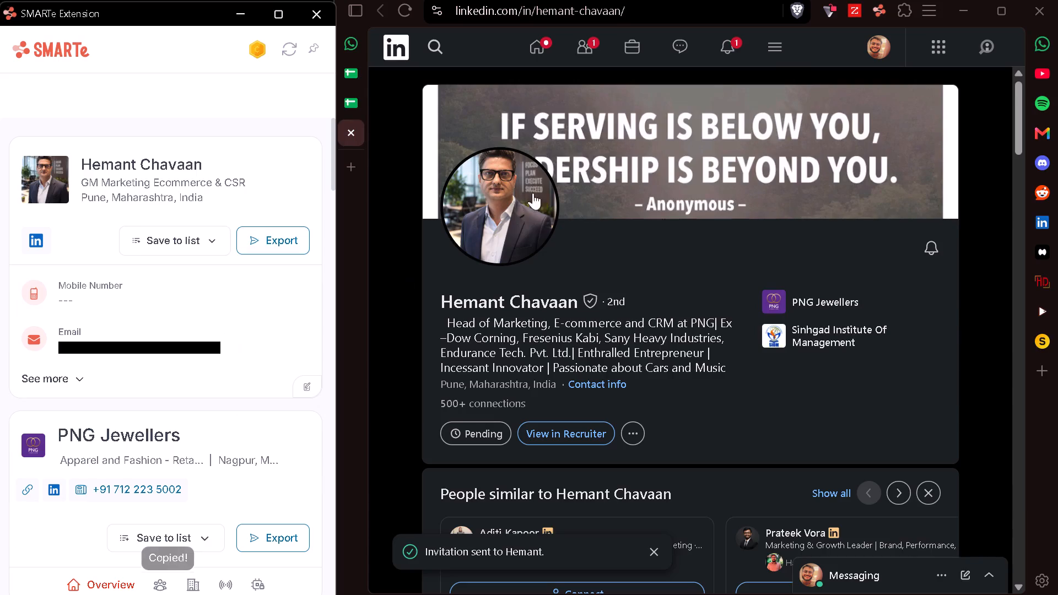
pyautogui.click(853, 6)
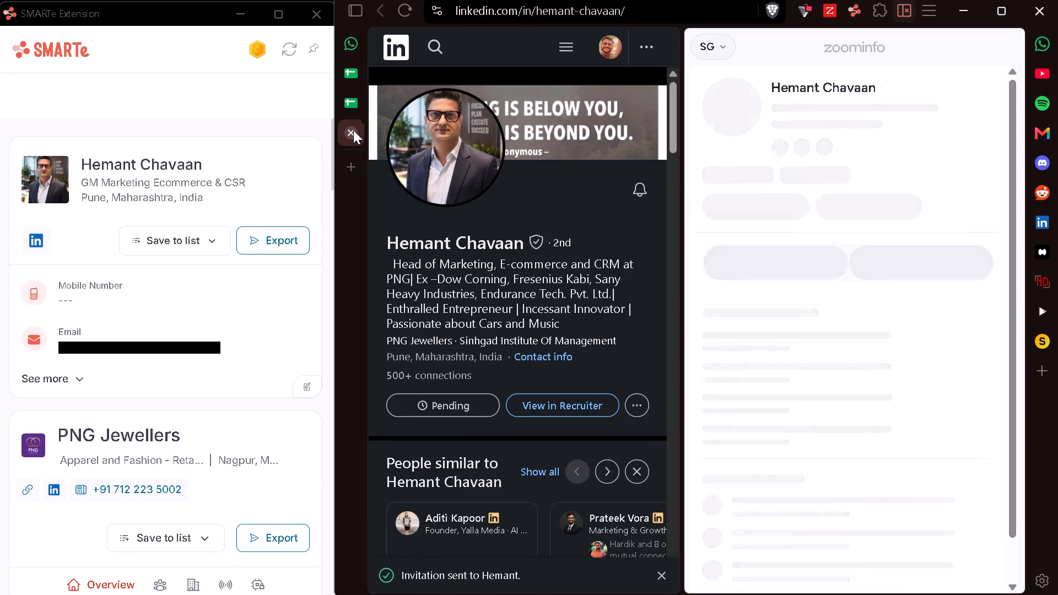
pyautogui.click(353, 108)
pyautogui.hotkey('ctrl', 'v')
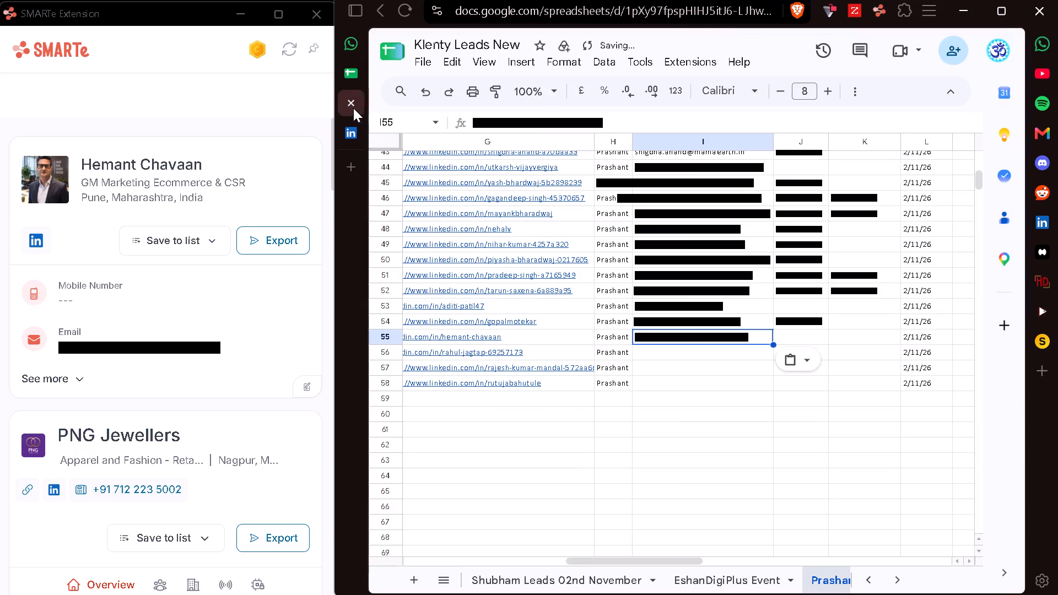
# Copy the row 55 contact's ZoomInfo mobile number into cell J55 and trim its leading prefix, closing the LinkedIn profile.
pyautogui.press('Right')
pyautogui.click(357, 134)
pyautogui.click(790, 298)
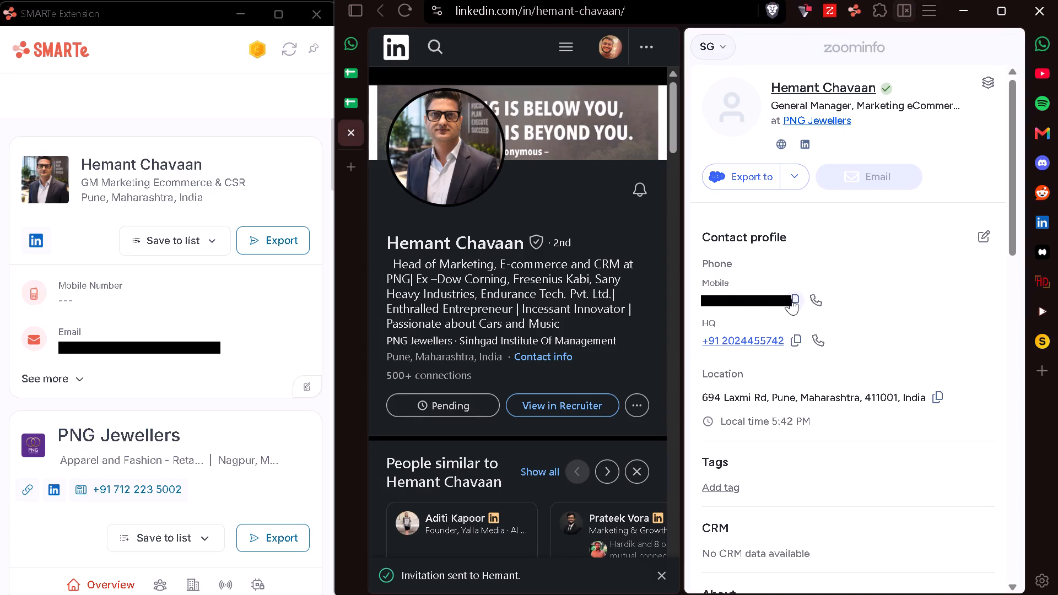
pyautogui.click(350, 131)
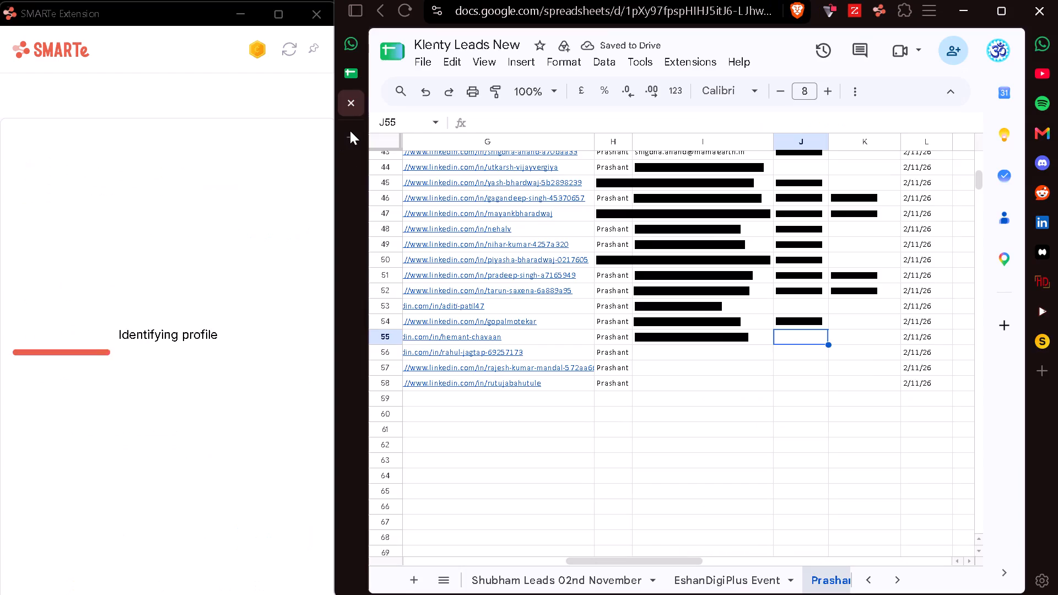
pyautogui.hotkey('ctrl', 'v')
pyautogui.click(493, 120)
pyautogui.press('BackSpace')
pyautogui.press('BackSpace')
pyautogui.press('BackSpace')
pyautogui.press('BackSpace')
pyautogui.press('BackSpace')
pyautogui.press('BackSpace')
pyautogui.press('BackSpace')
pyautogui.press('BackSpace')
pyautogui.press('BackSpace')
pyautogui.press('BackSpace')
pyautogui.press('BackSpace')
pyautogui.press('BackSpace')
pyautogui.press('BackSpace')
pyautogui.press('BackSpace')
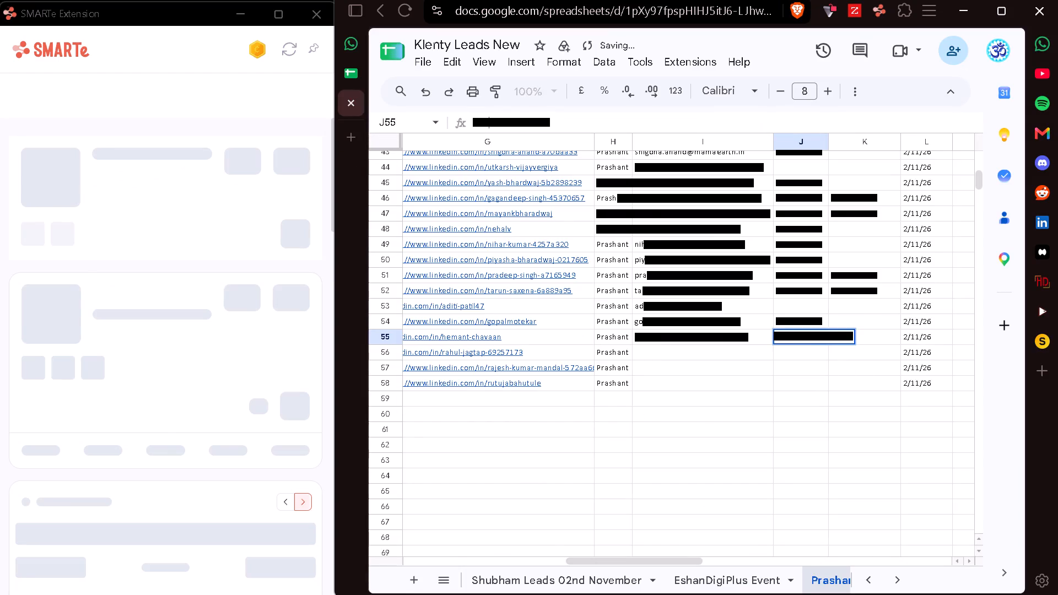
# Check the LinkedIn profile of the PNG Jewellers Marketing officer in row 56 and delete row 56 from the sheet.
pyautogui.click(676, 352)
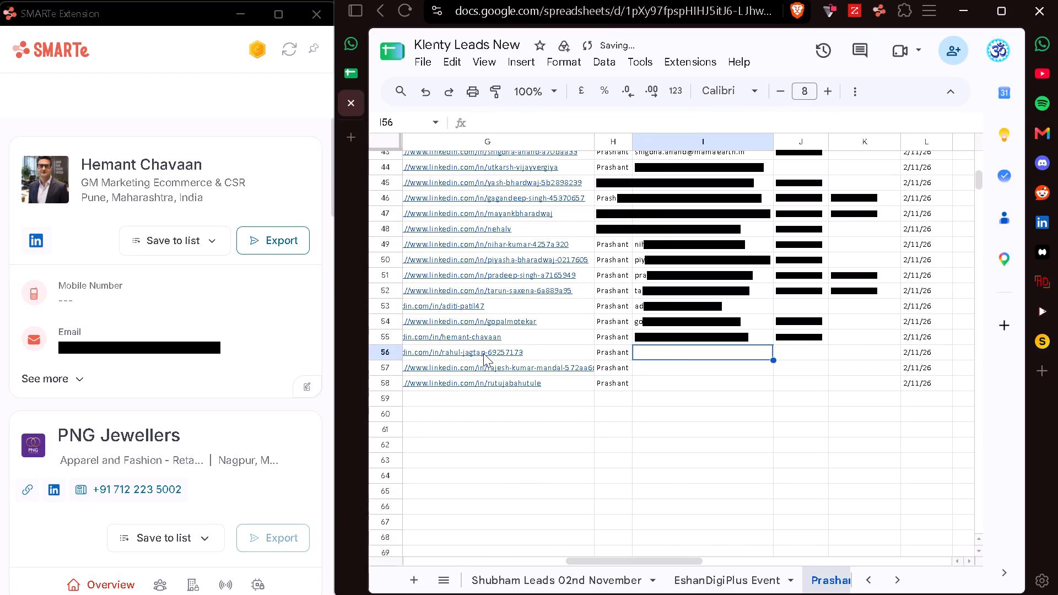
pyautogui.click(495, 269)
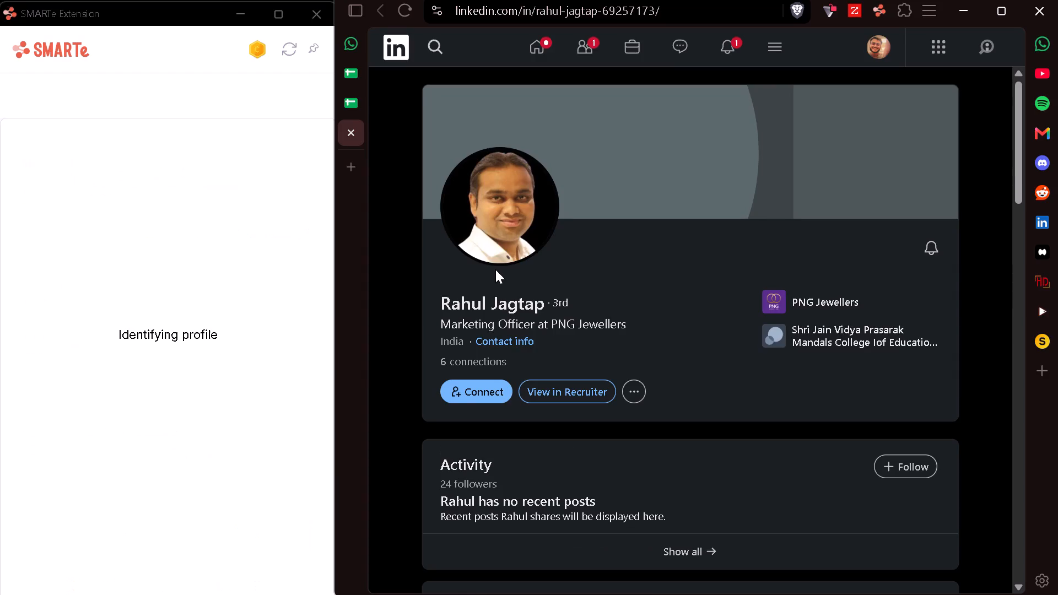
pyautogui.click(347, 138)
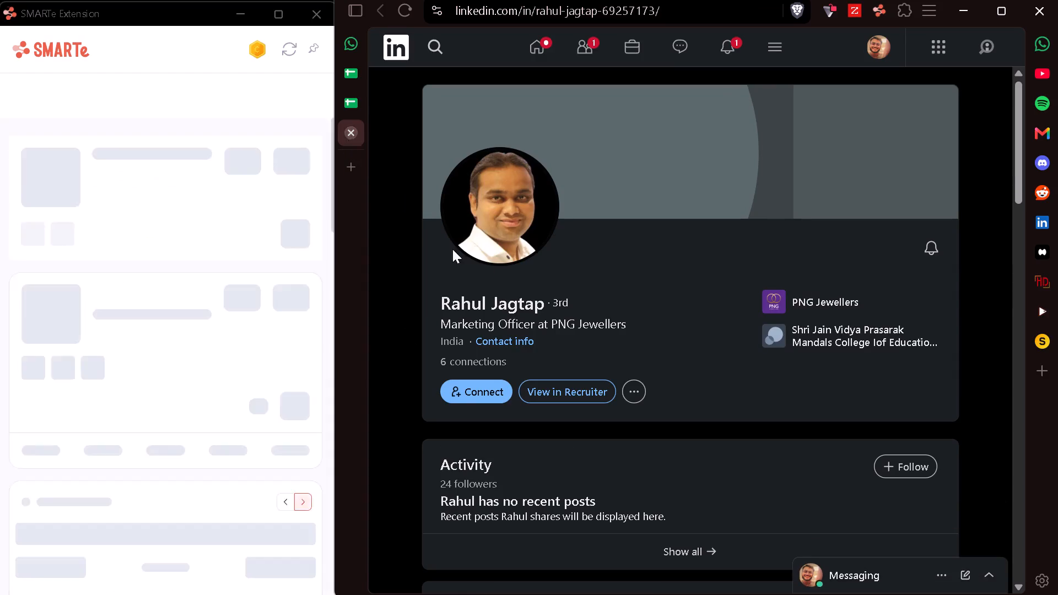
pyautogui.hscroll(7, 494, 301)
pyautogui.click(384, 351)
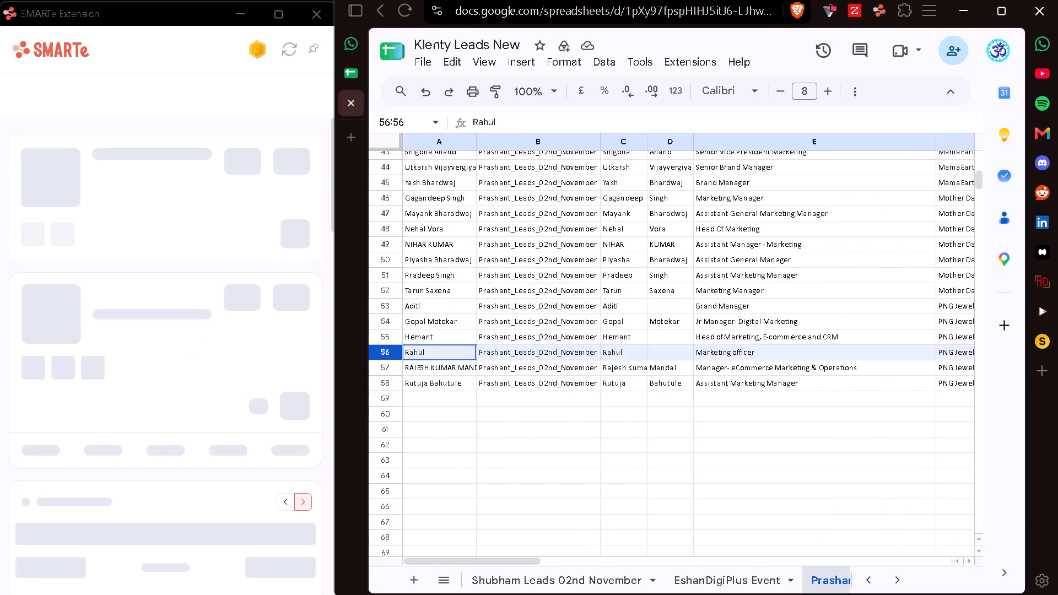
pyautogui.rightClick(384, 351)
pyautogui.click(418, 378)
# Open the LinkedIn profile of the PNG Jewellers Manager- eCommerce Marketing & Operations in row 56 and reveal the contact details in SMARTe.
pyautogui.hscroll(-2, 723, 412)
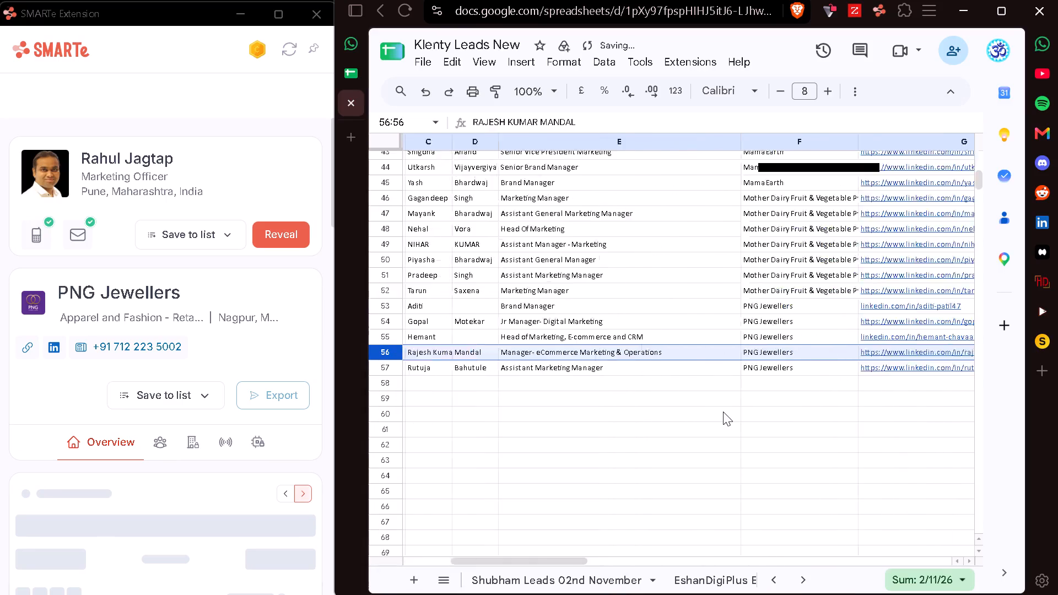
pyautogui.hscroll(-3, 723, 412)
pyautogui.click(764, 356)
pyautogui.hscroll(-1, 764, 356)
pyautogui.click(548, 277)
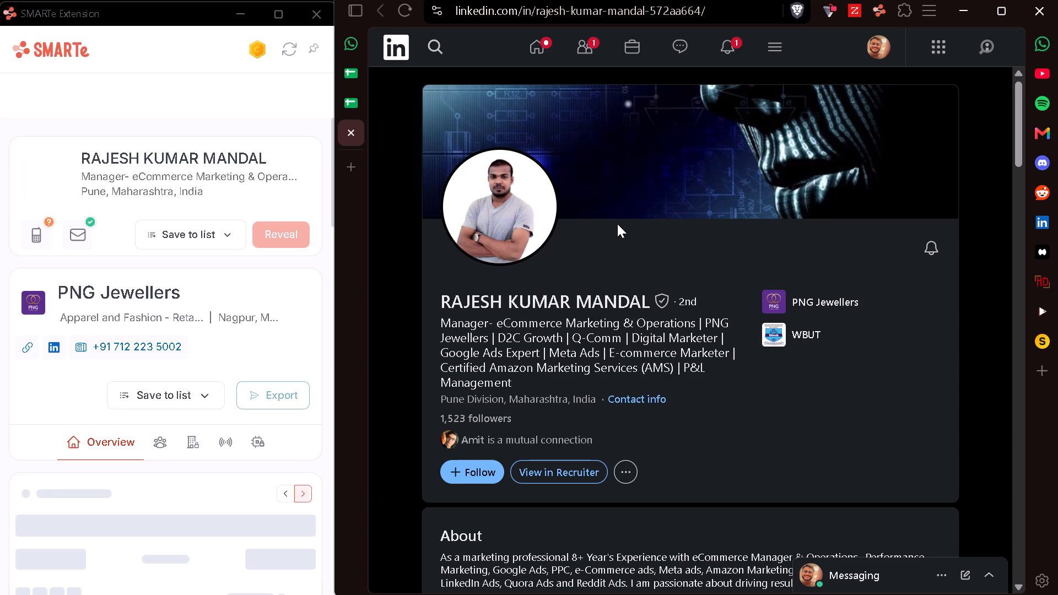
pyautogui.click(279, 226)
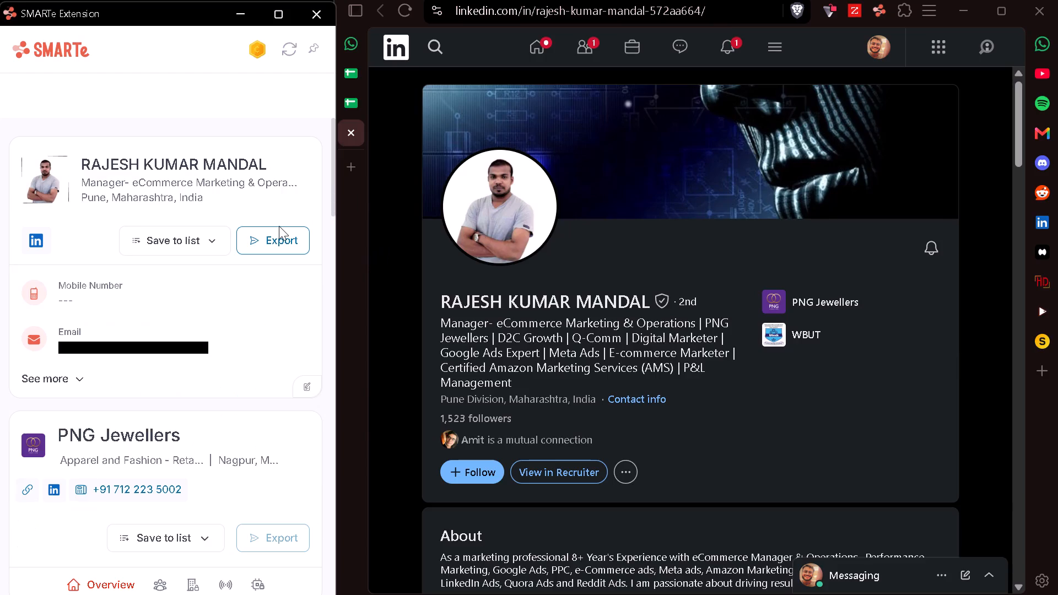
# Copy the row 56 contact's SMARTe email address into cell I56, opening ZoomInfo on the profile as well.
pyautogui.click(224, 348)
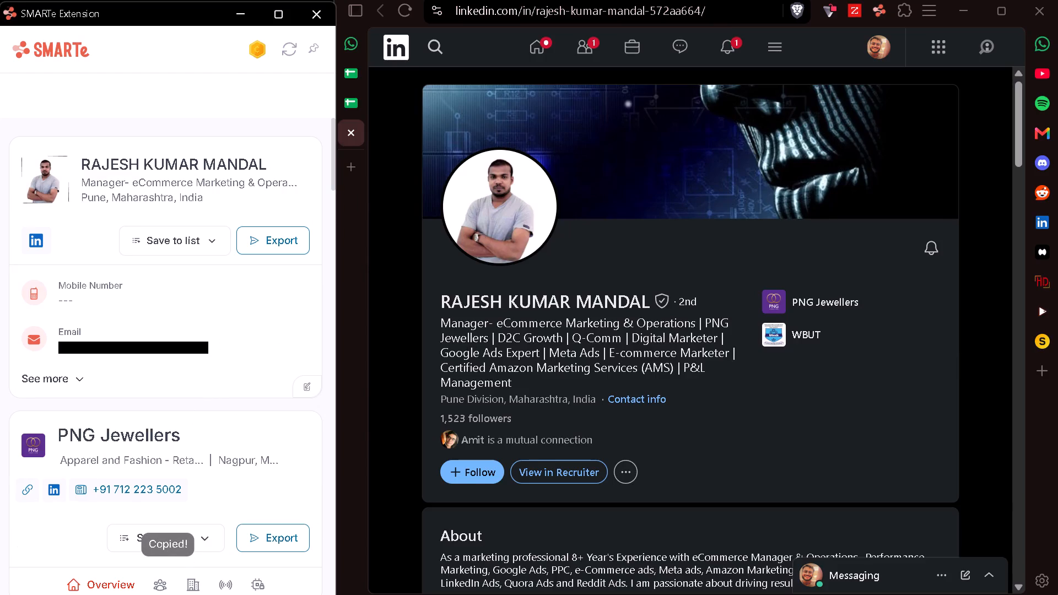
pyautogui.click(854, 12)
pyautogui.click(351, 99)
pyautogui.hotkey('ctrl', 'v')
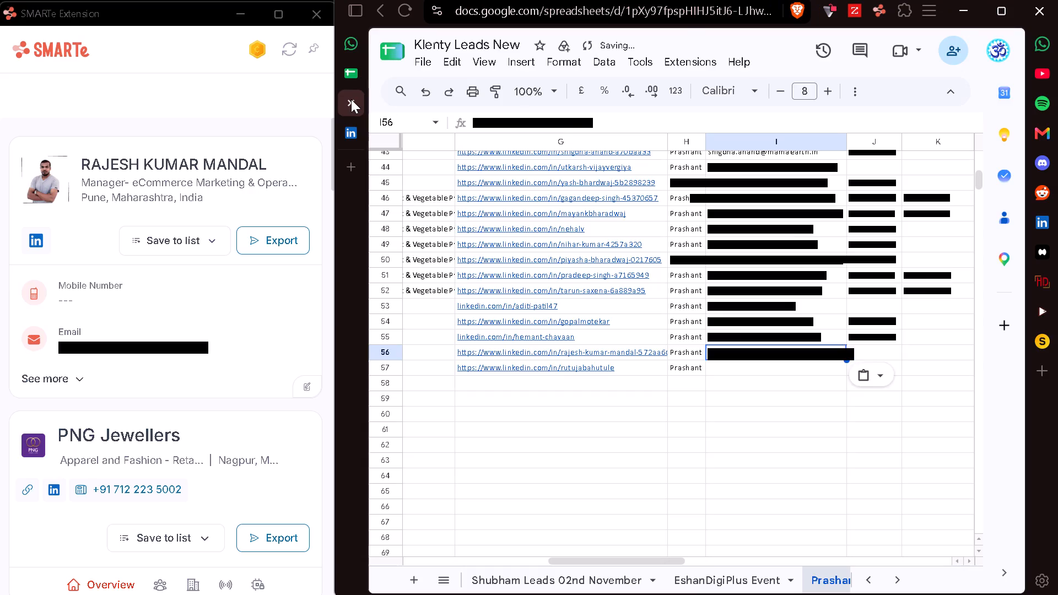
# Check ZoomInfo for the row 56 contact's mobile number and close the LinkedIn profile.
pyautogui.press('Right')
pyautogui.click(349, 136)
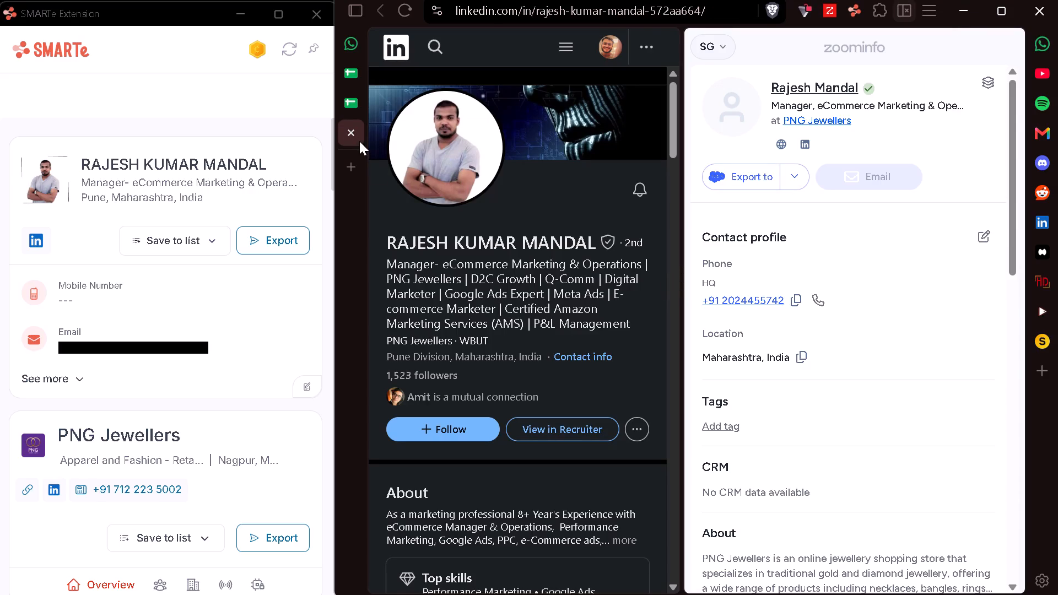
pyautogui.click(349, 132)
# Open the LinkedIn profile of the PNG Jewellers Assistant Marketing Manager in row 57 and send a connection invitation without a note.
pyautogui.click(721, 371)
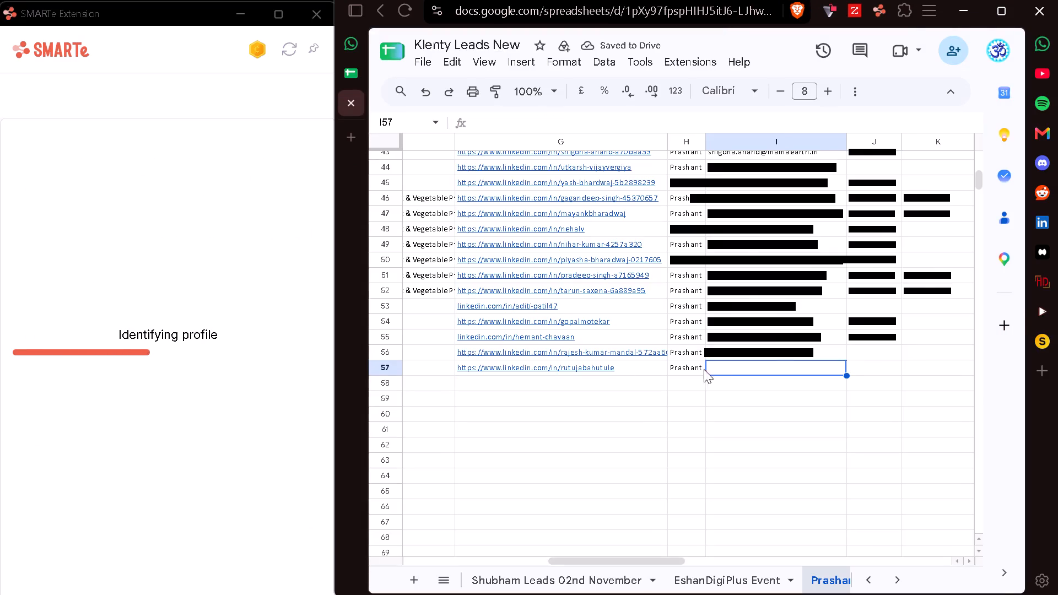
pyautogui.click(538, 242)
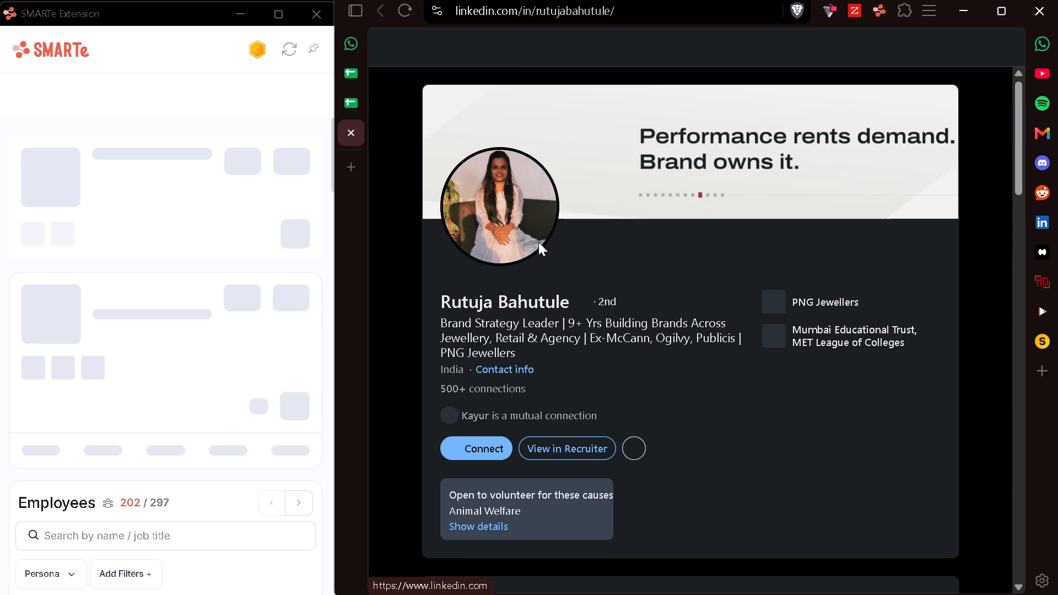
pyautogui.click(460, 452)
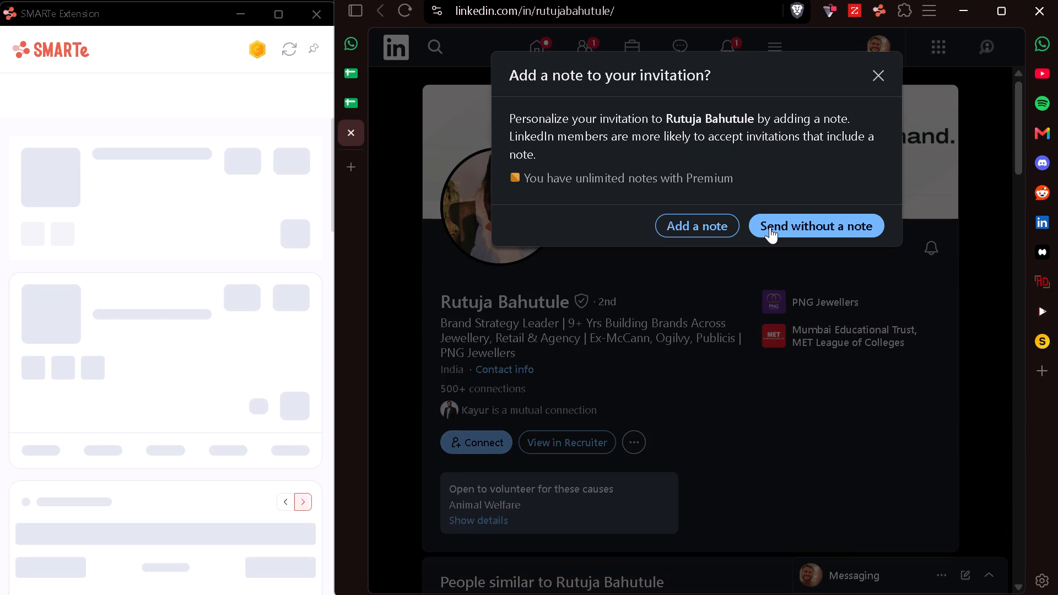
pyautogui.click(780, 221)
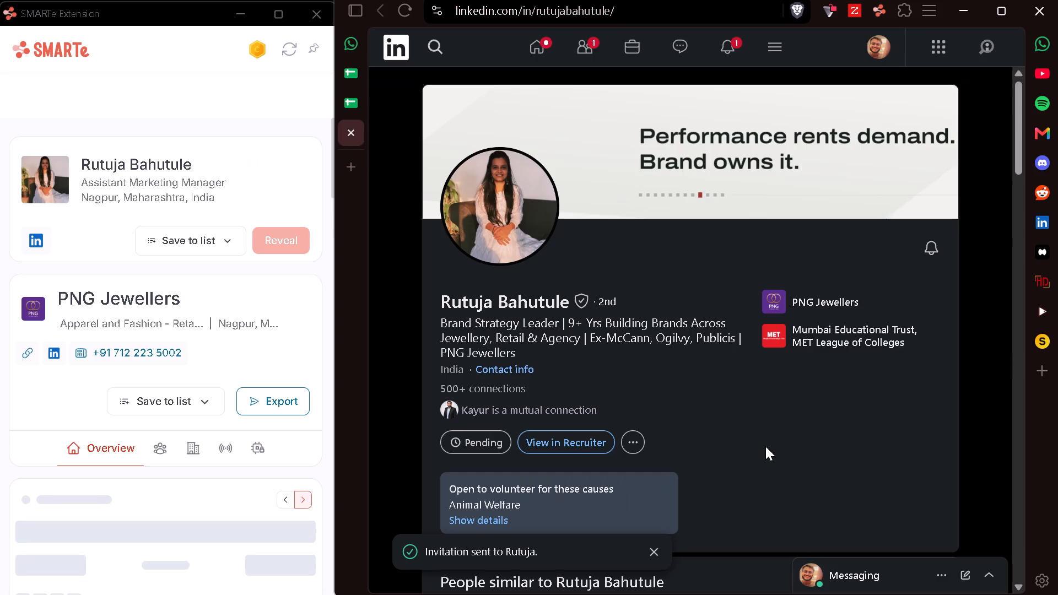
# Reveal the row 57 contact in SMARTe and copy the email address into cell I57.
pyautogui.click(279, 243)
pyautogui.click(279, 243)
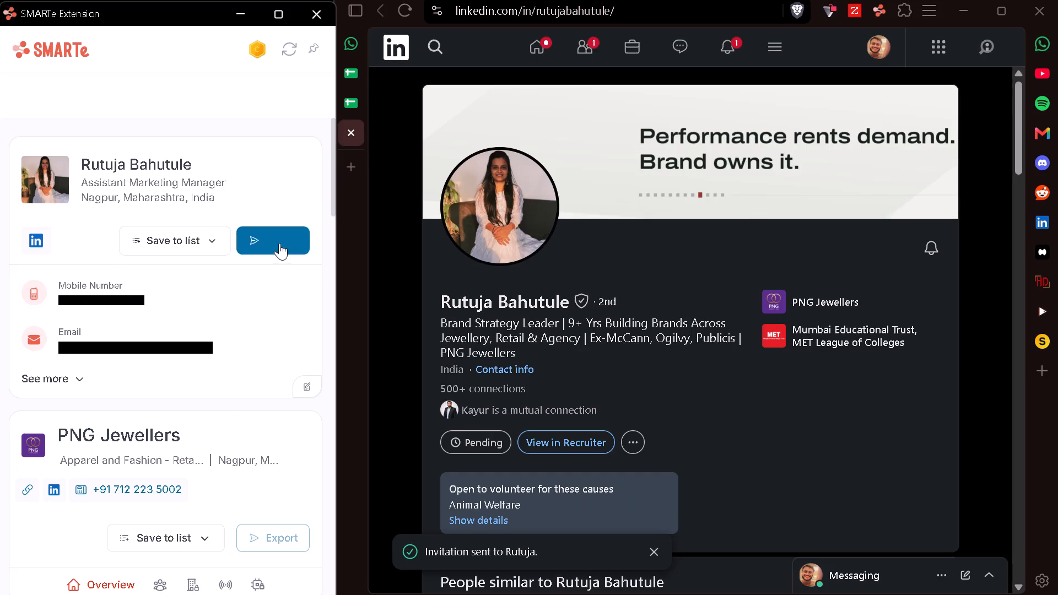
pyautogui.click(226, 345)
pyautogui.click(353, 103)
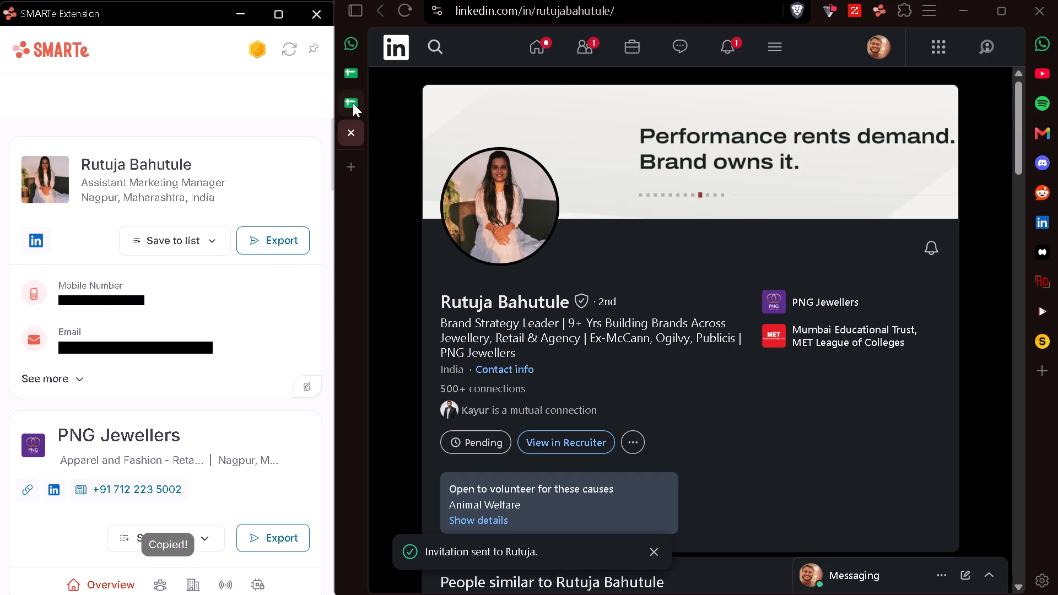
pyautogui.hotkey('ctrl', 'v')
# Copy the row 57 contact's SMARTe mobile number into cell J57 and trim its leading prefix, closing the SMARTe extension window.
pyautogui.press('Right')
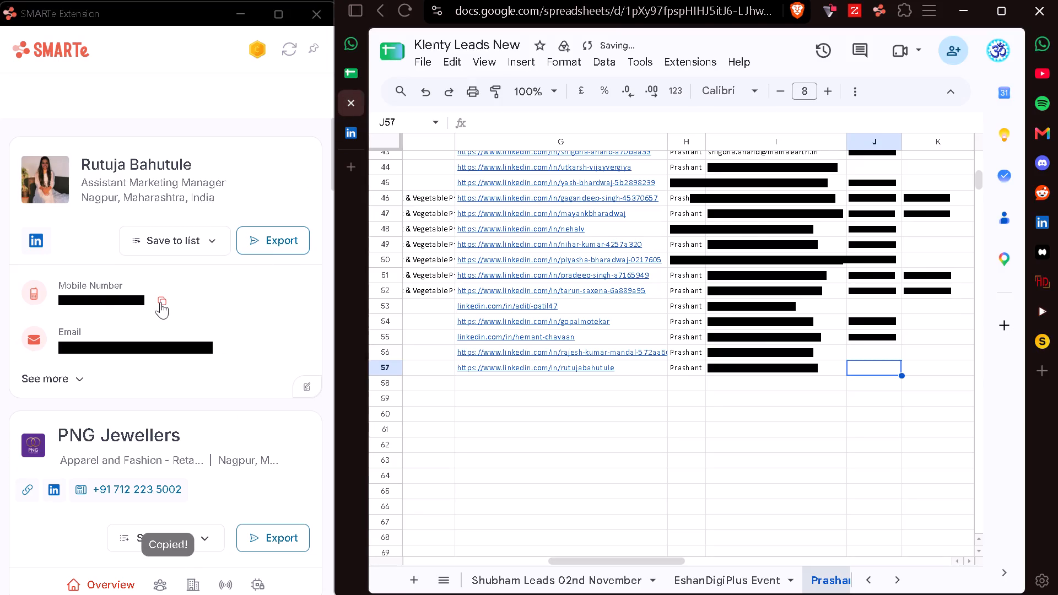
pyautogui.click(160, 302)
pyautogui.click(310, 20)
pyautogui.hotkey('ctrl', 'v')
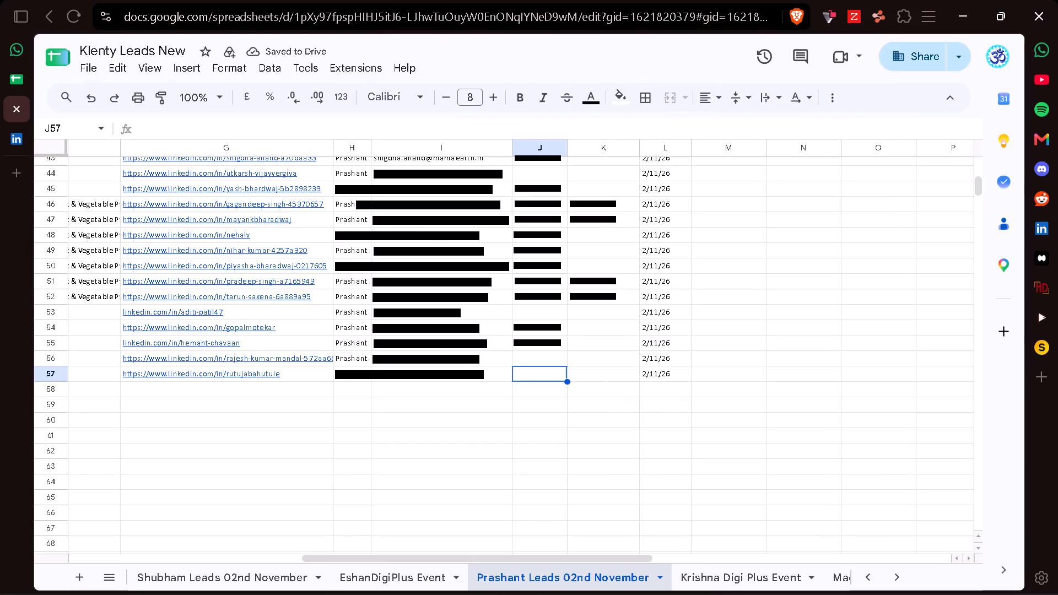
pyautogui.click(159, 132)
pyautogui.press('BackSpace')
pyautogui.press('BackSpace')
pyautogui.press('BackSpace')
pyautogui.press('BackSpace')
pyautogui.press('BackSpace')
pyautogui.press('BackSpace')
pyautogui.press('BackSpace')
pyautogui.press('BackSpace')
pyautogui.press('BackSpace')
pyautogui.press('BackSpace')
pyautogui.press('BackSpace')
pyautogui.press('BackSpace')
pyautogui.click(224, 393)
# Review the contact rows in Prashant Leads 02nd November and return to the row 57 contact's LinkedIn profile.
pyautogui.hscroll(2, 274, 408)
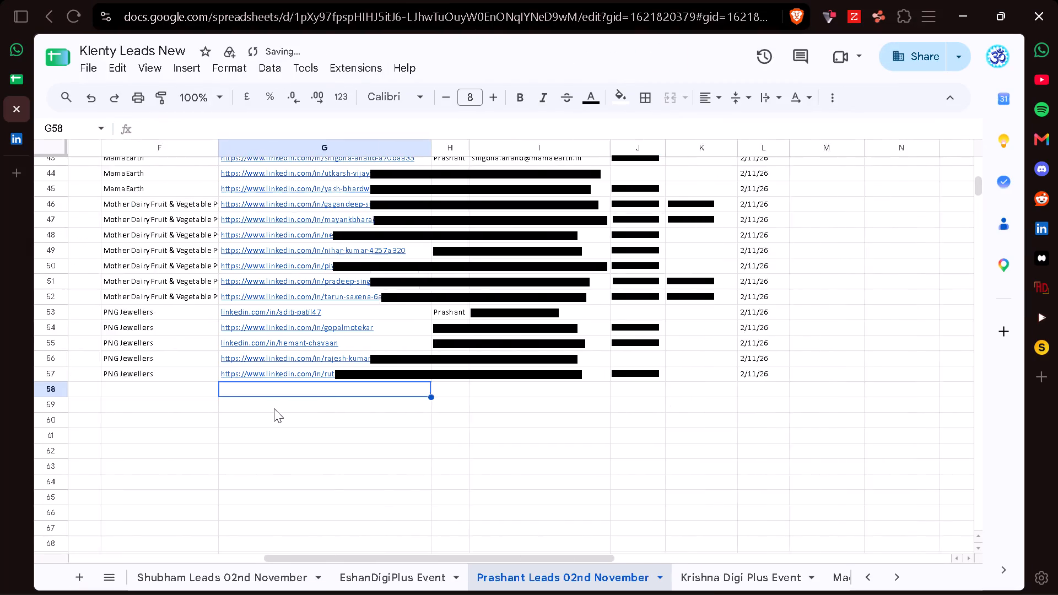
pyautogui.hscroll(3, 274, 408)
pyautogui.click(92, 390)
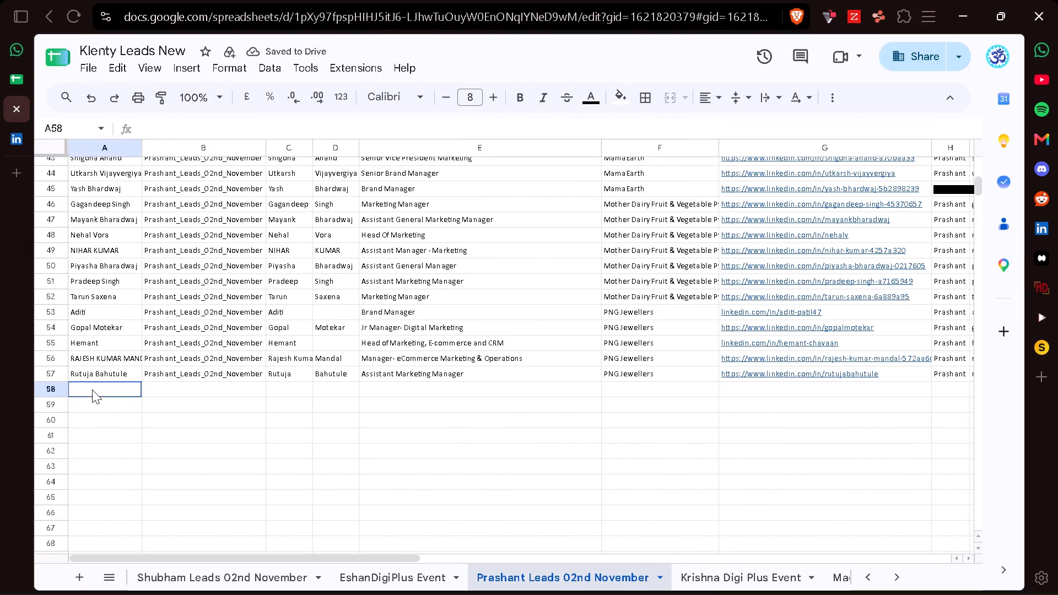
pyautogui.scroll(4, 322, 371)
pyautogui.hscroll(1, 322, 371)
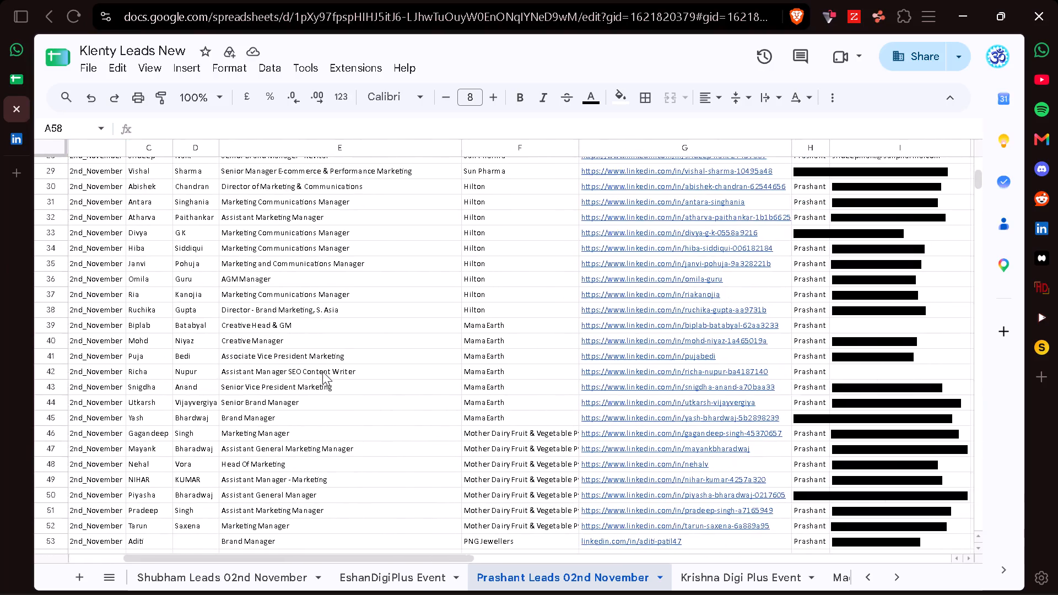
pyautogui.hscroll(1, 322, 371)
pyautogui.click(16, 143)
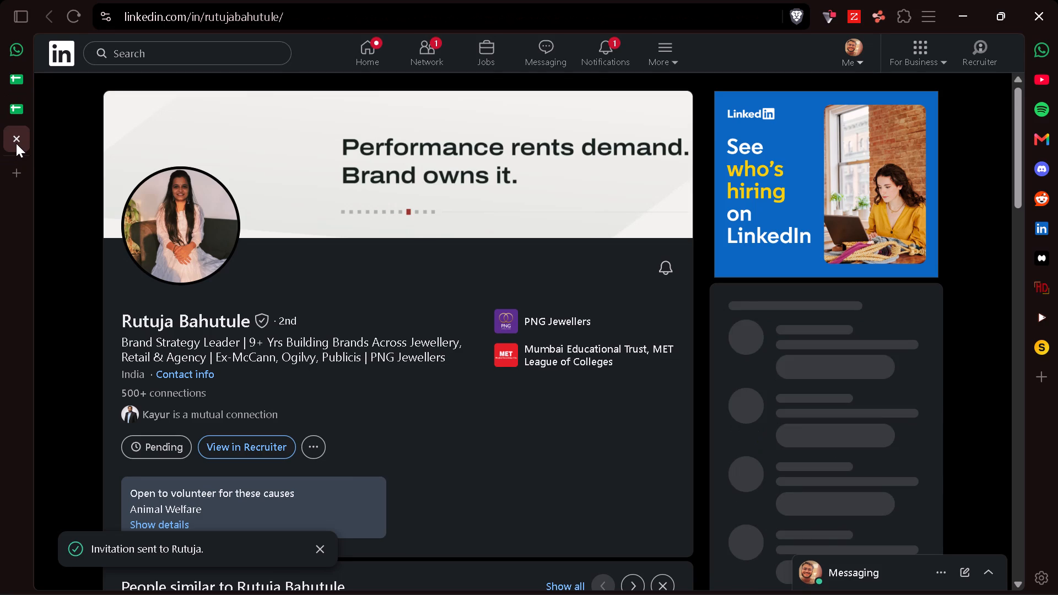
pyautogui.click(16, 143)
pyautogui.click(16, 80)
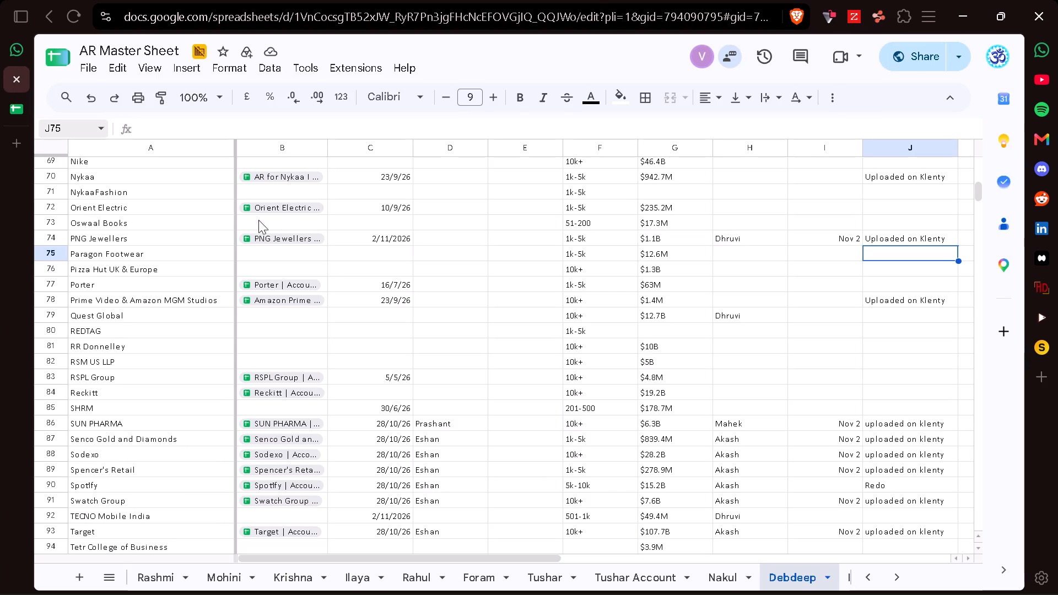
pyautogui.hscroll(-1, 408, 345)
pyautogui.hscroll(2, 408, 345)
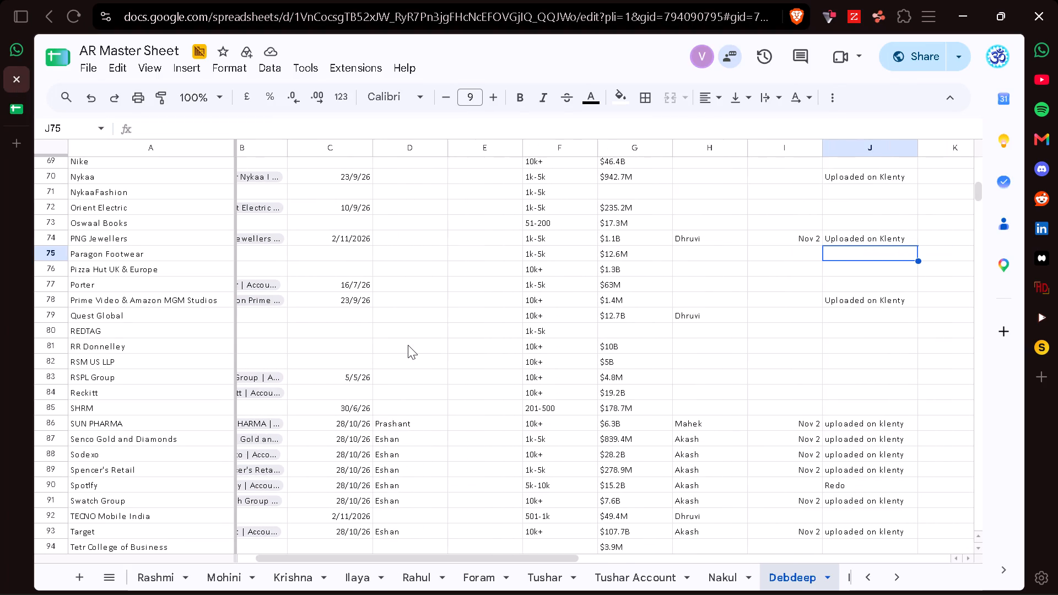
pyautogui.scroll(3, 408, 345)
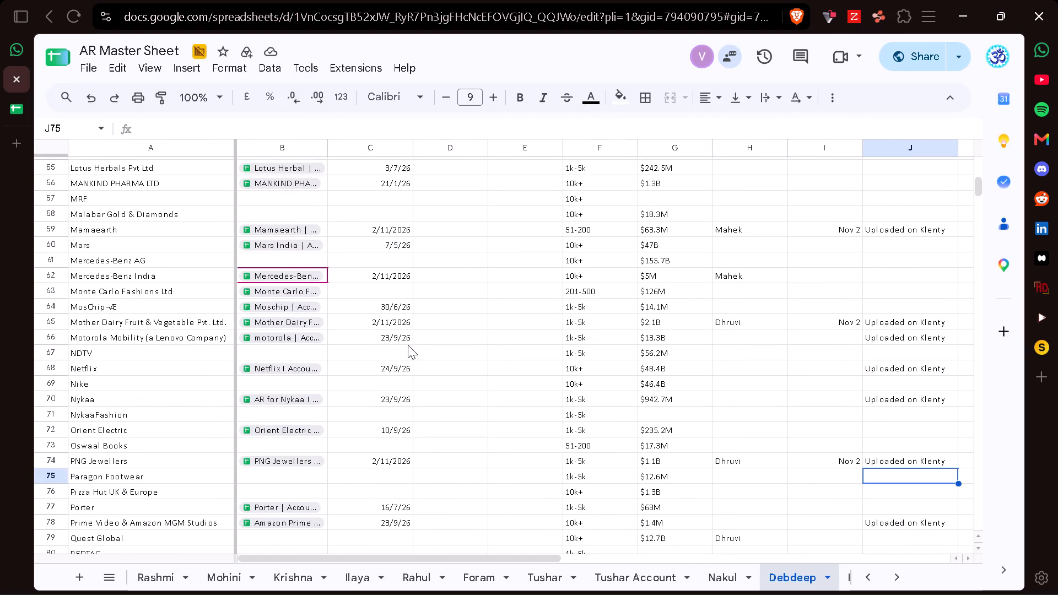
pyautogui.hscroll(-1, 445, 310)
pyautogui.hscroll(2, 445, 310)
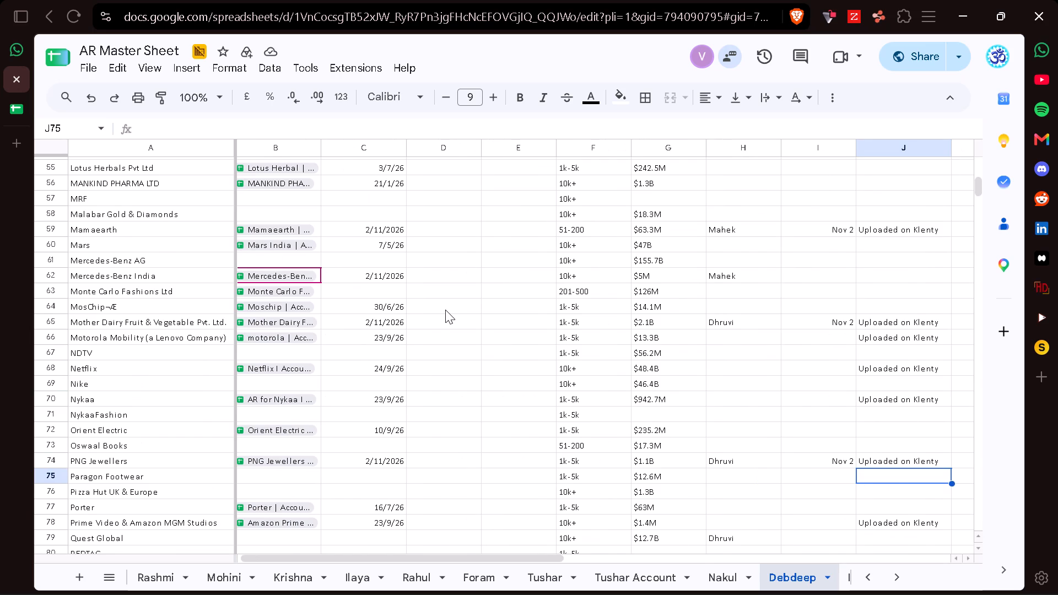
pyautogui.scroll(2, 445, 310)
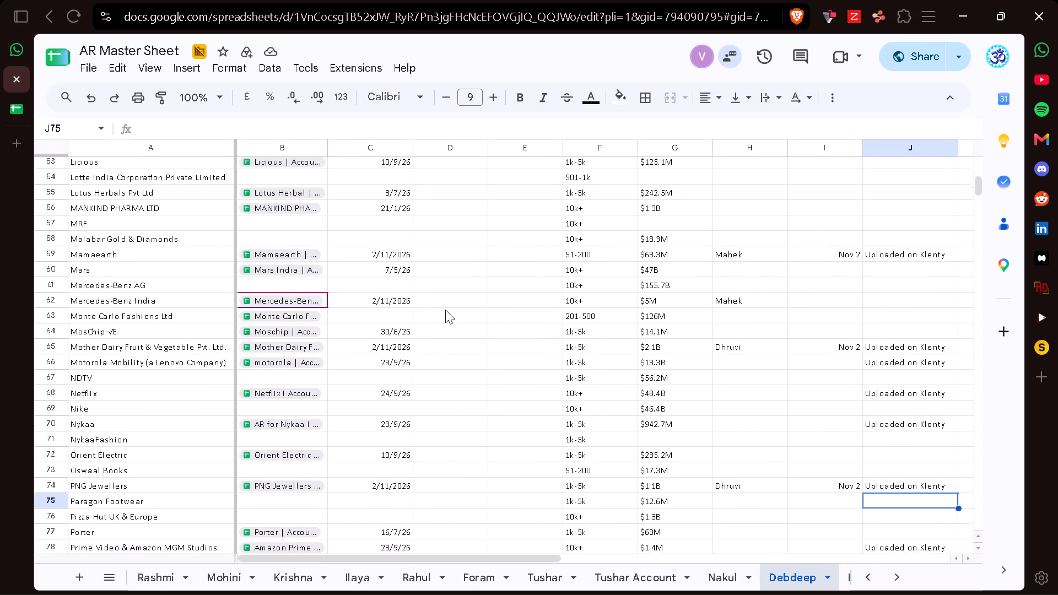
pyautogui.scroll(1, 445, 310)
pyautogui.click(325, 356)
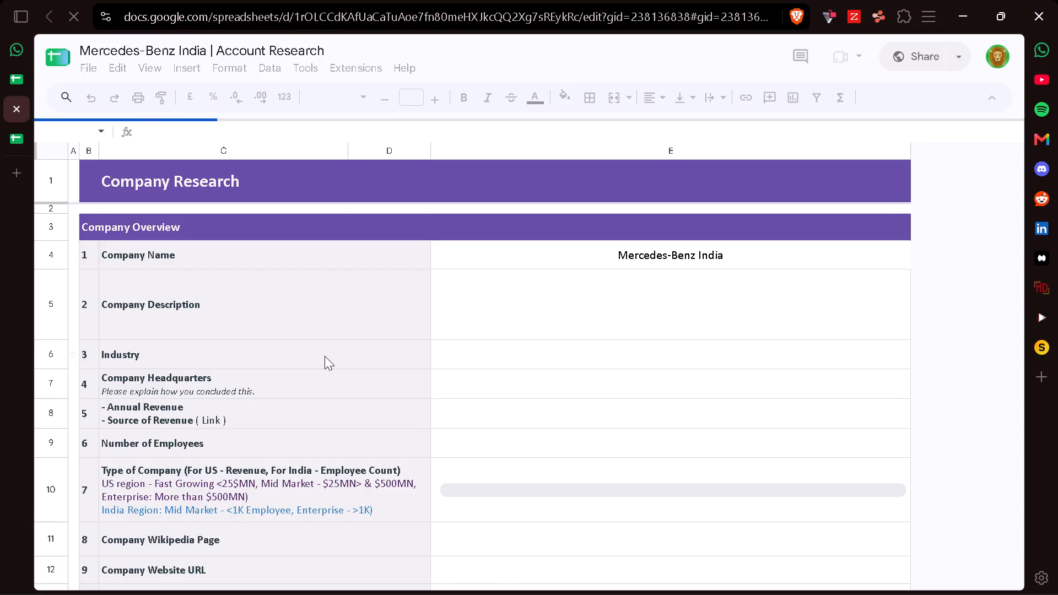
pyautogui.click(321, 567)
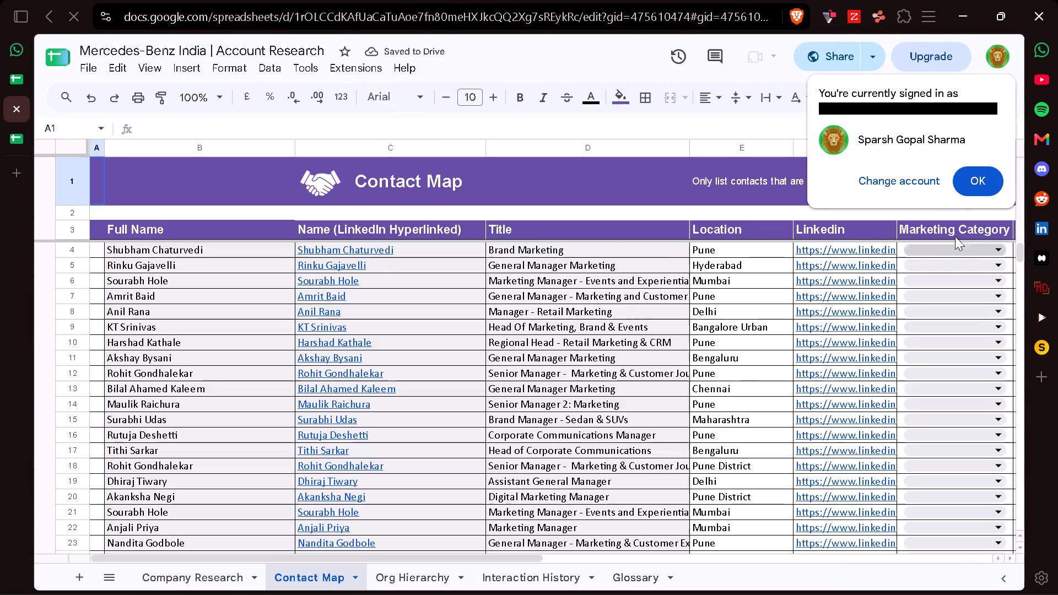
pyautogui.click(978, 186)
# Fit the Contact Map's Title column to the width of its job titles.
pyautogui.scroll(-1, 565, 376)
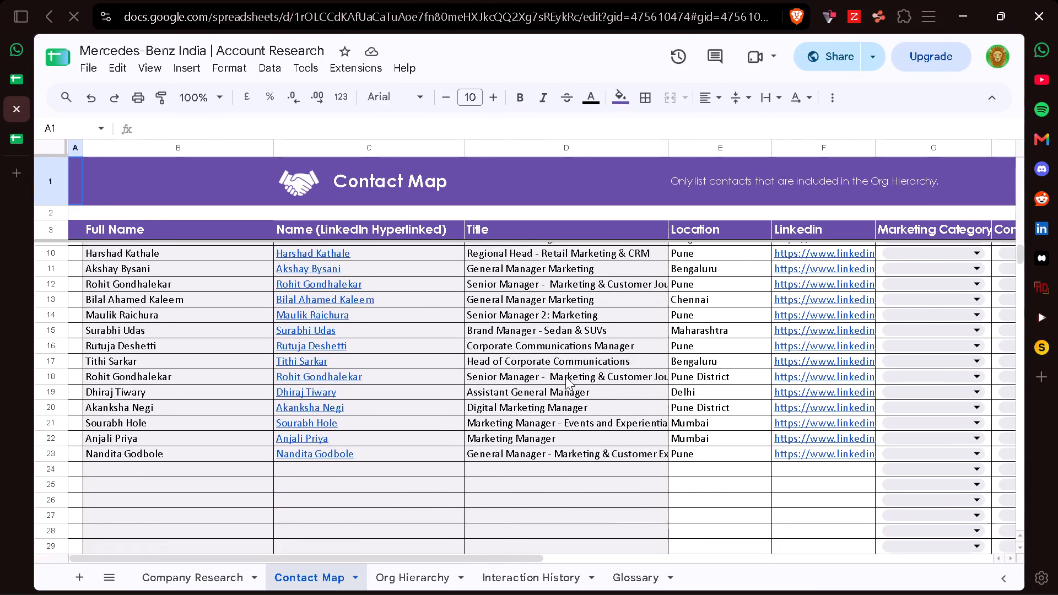
pyautogui.scroll(3, 565, 376)
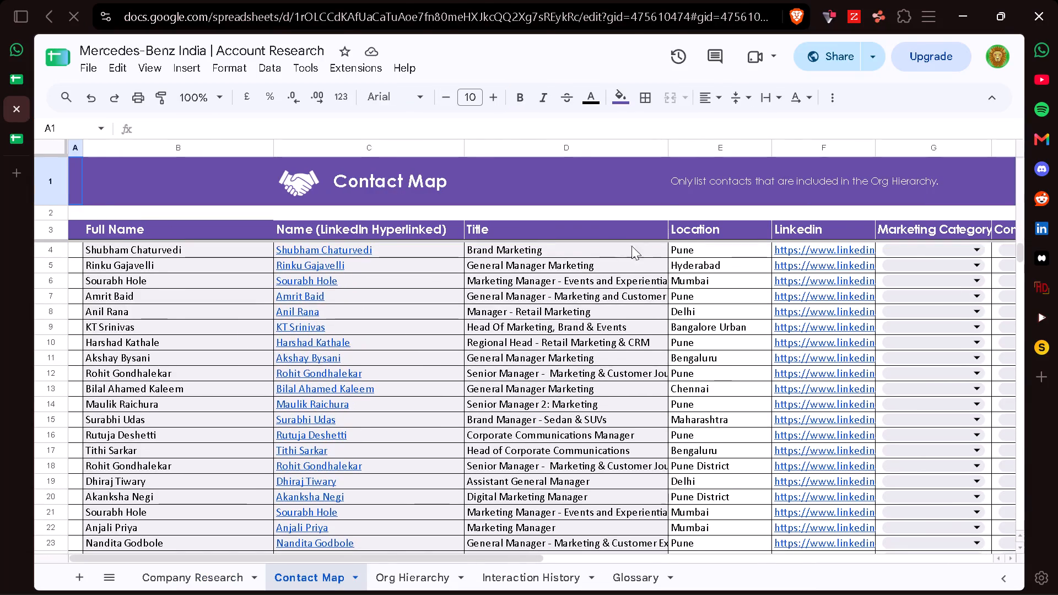
pyautogui.click(670, 141)
pyautogui.doubleClick(668, 147)
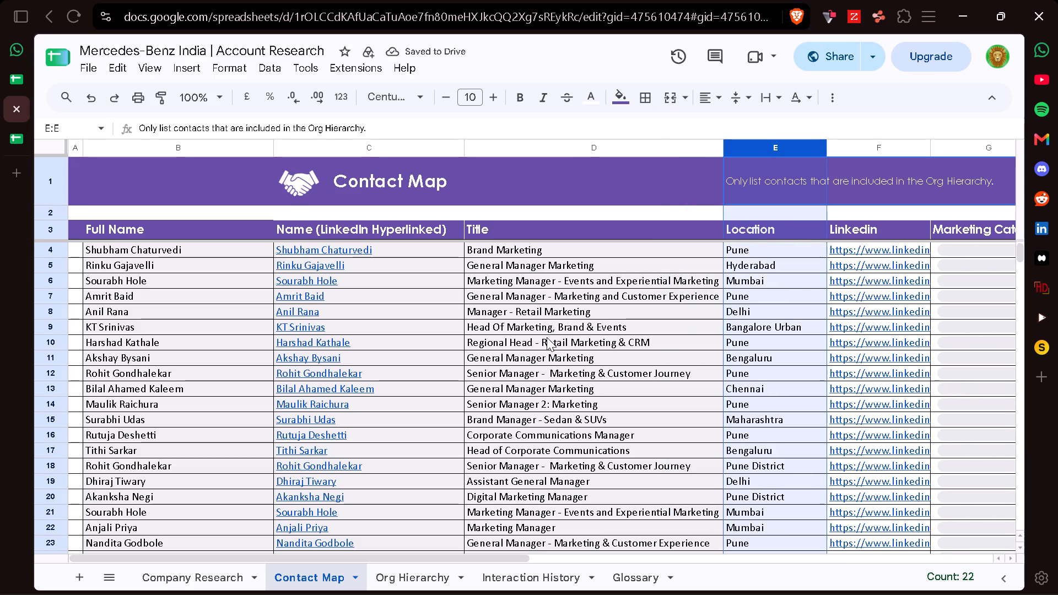
# Delete the Contact Map rows of the Manager - Retail Marketing in Delhi and the Regional Head - Retail Marketing & CRM.
pyautogui.click(48, 312)
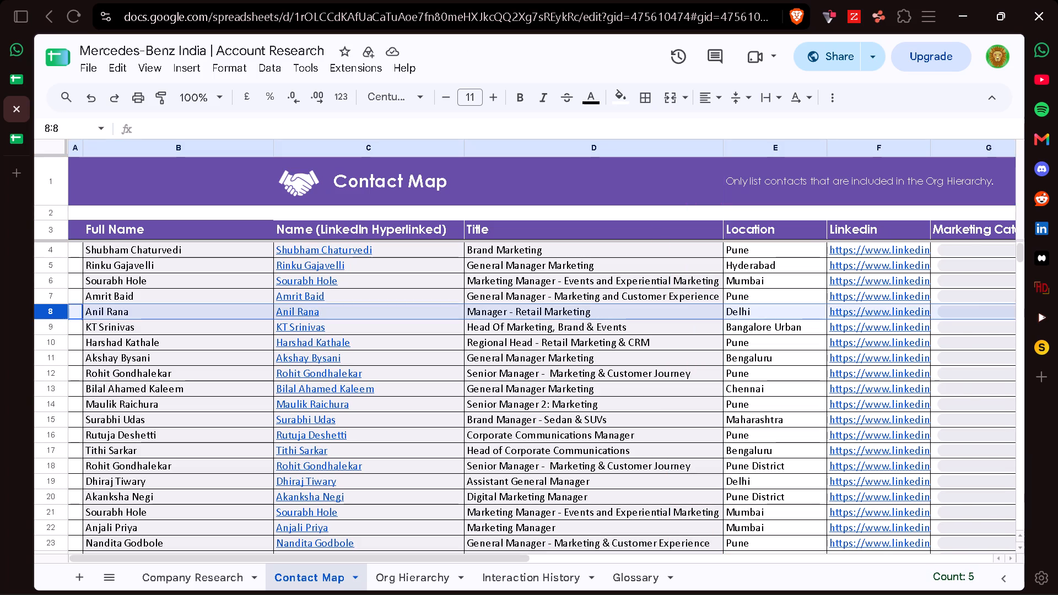
pyautogui.rightClick(48, 312)
pyautogui.click(96, 366)
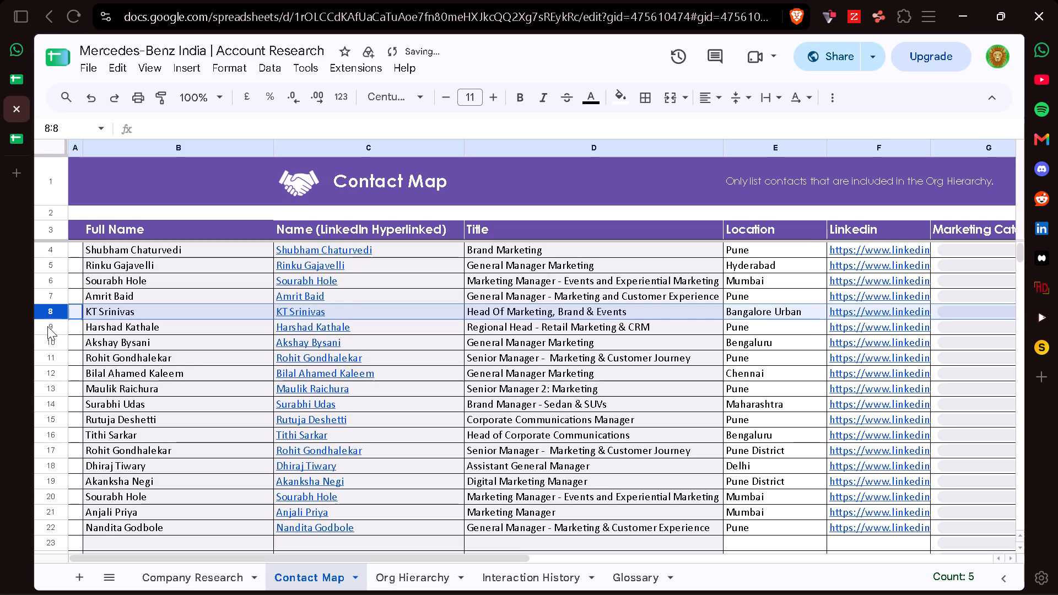
pyautogui.click(47, 326)
pyautogui.rightClick(47, 326)
pyautogui.click(77, 361)
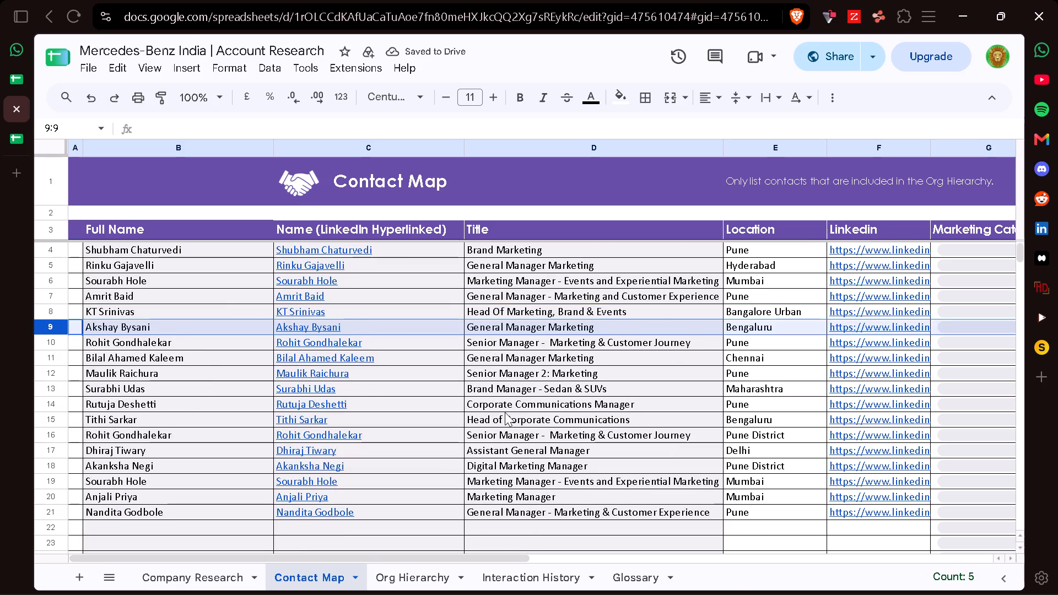
# Delete the Contact Map rows of the Head of Corporate Communications in Bengaluru and the Assistant General Manager in Delhi.
pyautogui.click(48, 414)
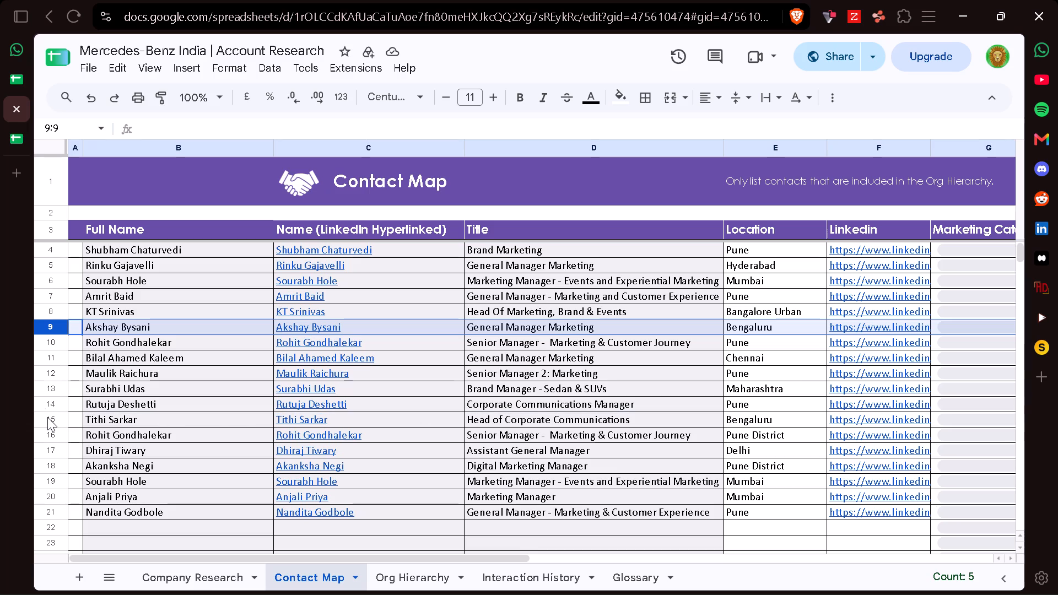
pyautogui.click(47, 417)
pyautogui.rightClick(47, 417)
pyautogui.click(94, 367)
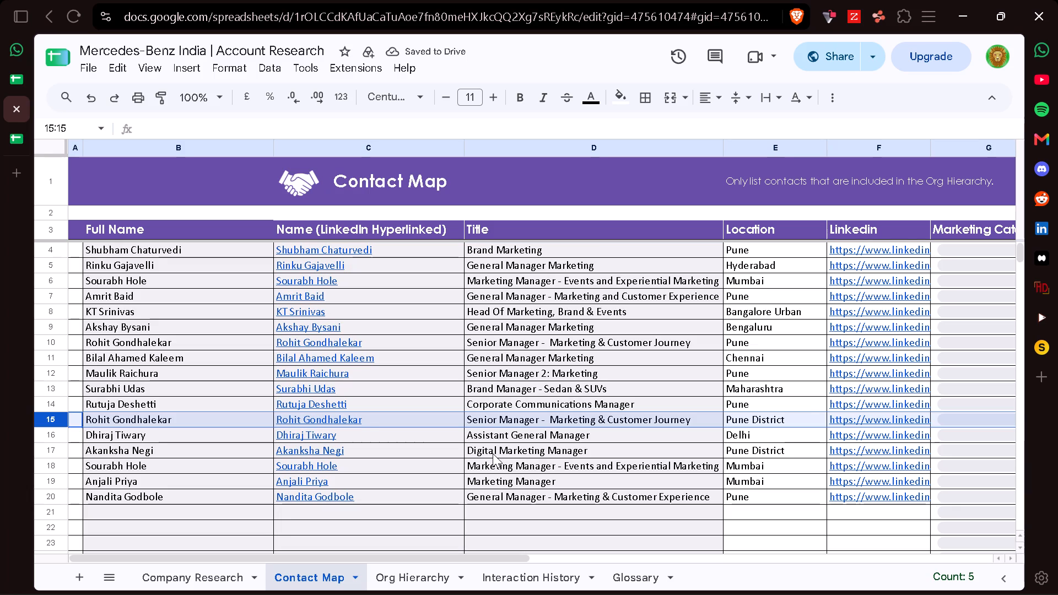
pyautogui.click(53, 436)
pyautogui.rightClick(53, 436)
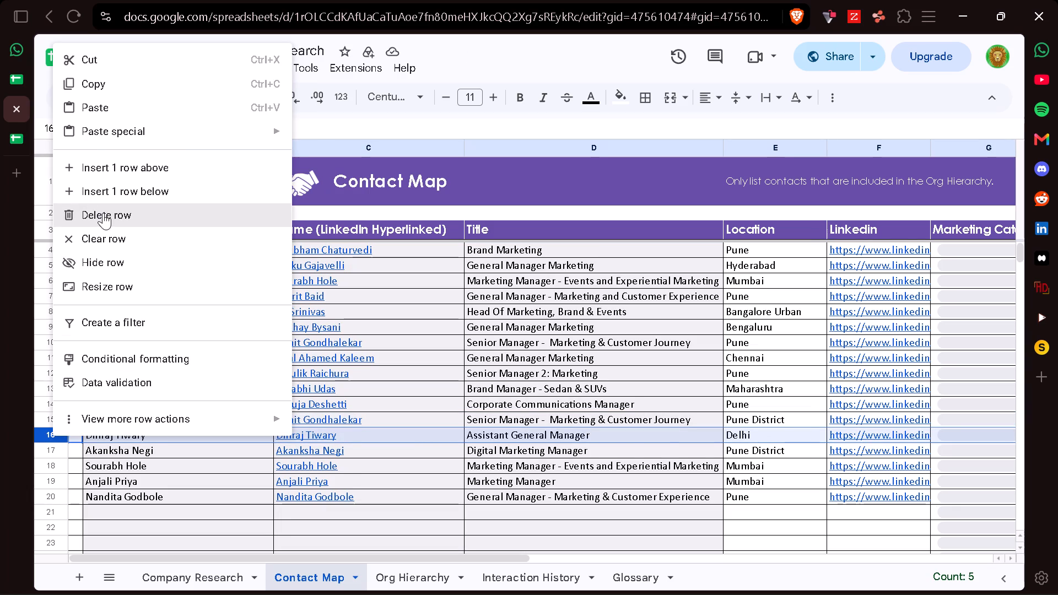
pyautogui.click(103, 213)
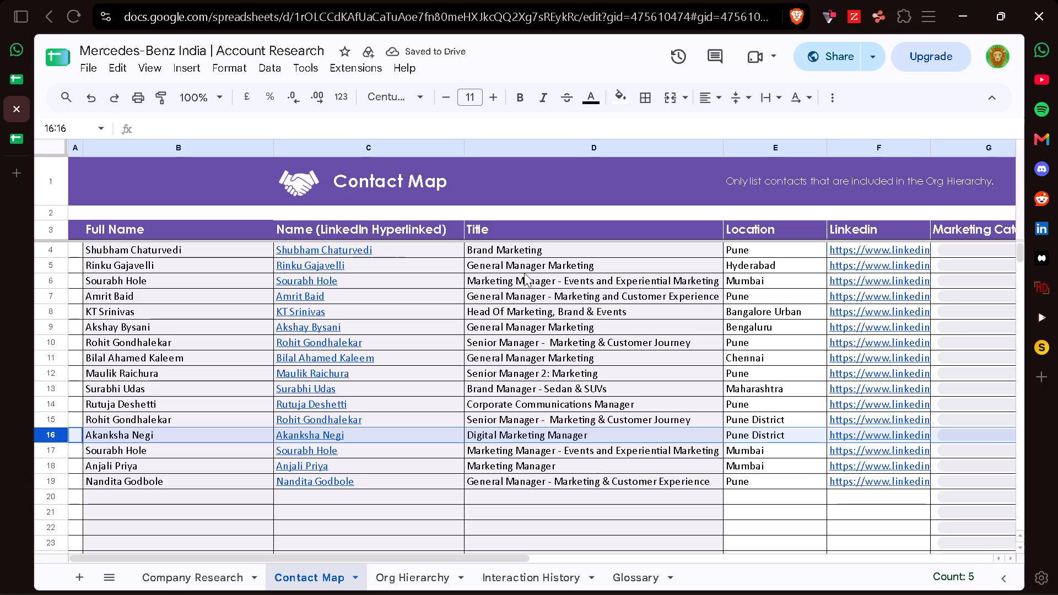
# Sort the Mercedes-Benz India contacts in range B4:F19 alphabetically by full name.
pyautogui.hscroll(-4, 524, 273)
pyautogui.hscroll(3, 524, 273)
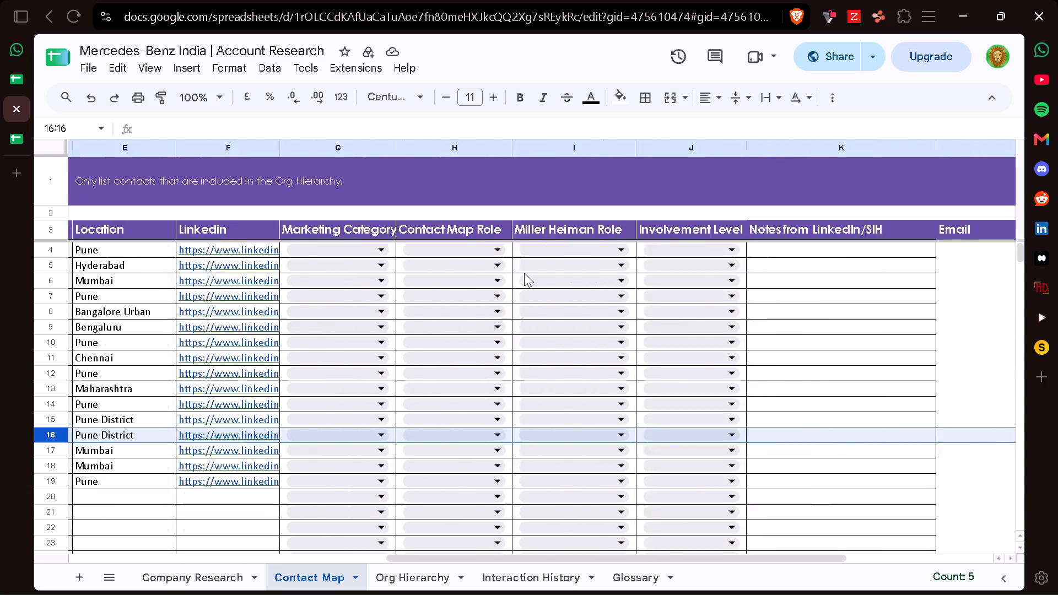
pyautogui.hscroll(1, 524, 273)
pyautogui.click(132, 246)
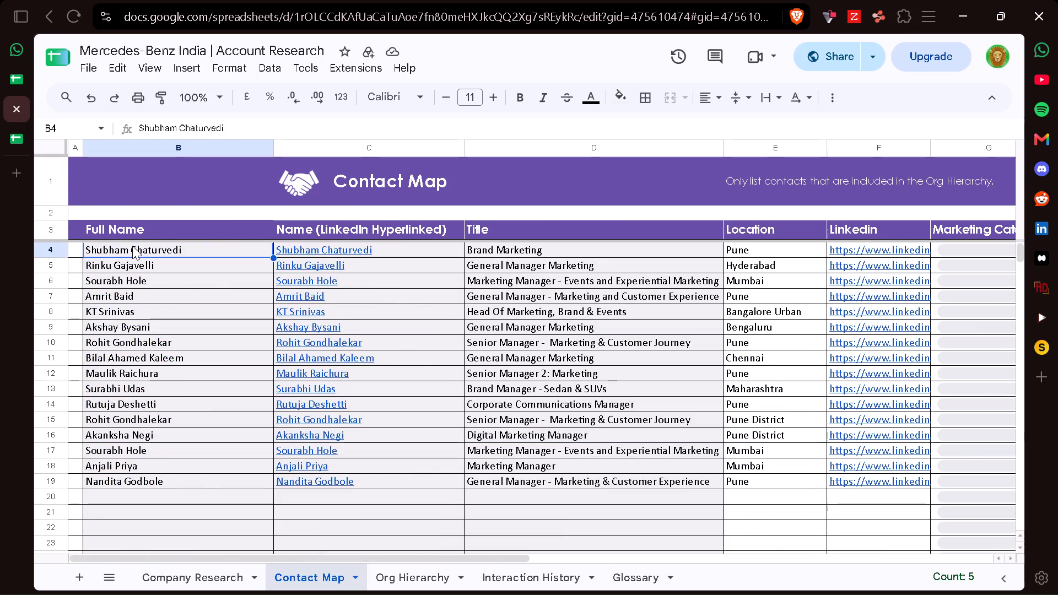
pyautogui.hotkey('ctrl', 'shift', 'Down')
pyautogui.hotkey('ctrl', 'shift', 'Right')
pyautogui.rightClick(132, 246)
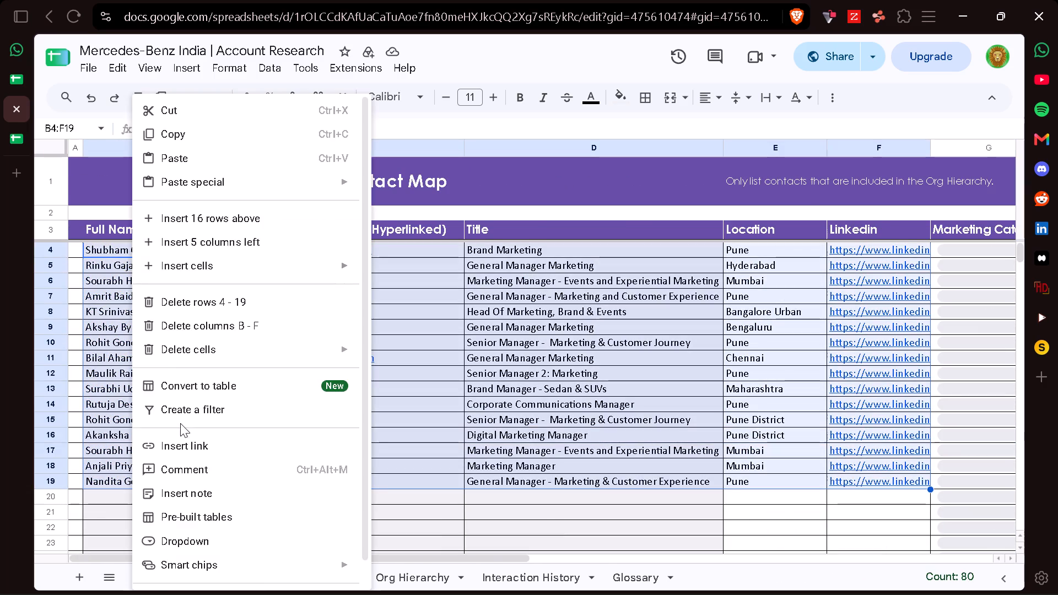
pyautogui.scroll(-5, 180, 423)
pyautogui.click(409, 495)
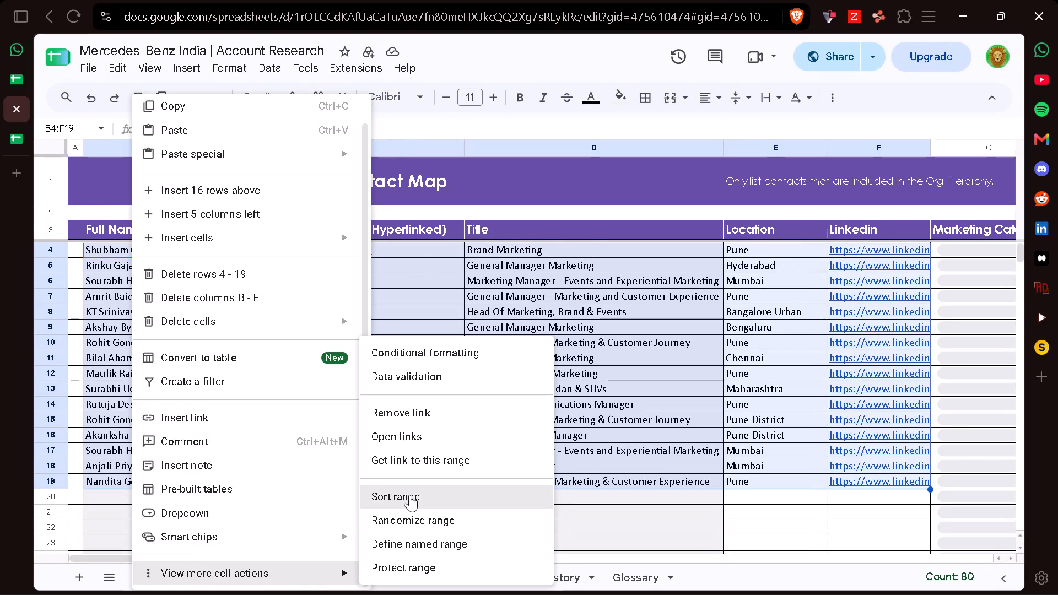
pyautogui.click(660, 407)
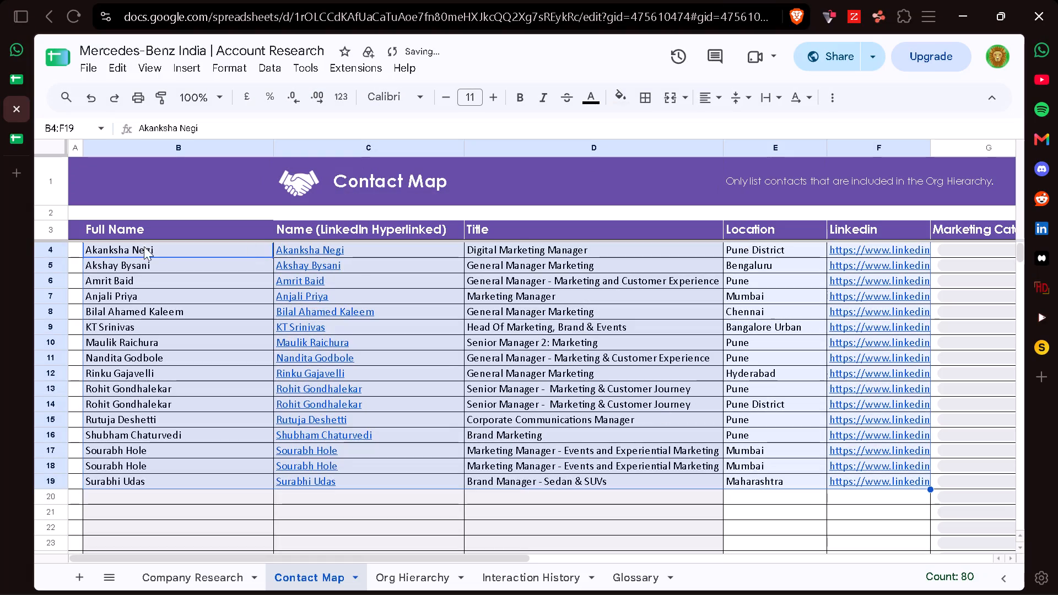
# Copy the full names from B4:B19 into Prashant Leads 02nd November, starting at cell A58.
pyautogui.click(126, 253)
pyautogui.hotkey('ctrl', 'shift', 'Down')
pyautogui.hotkey('ctrl', 'c')
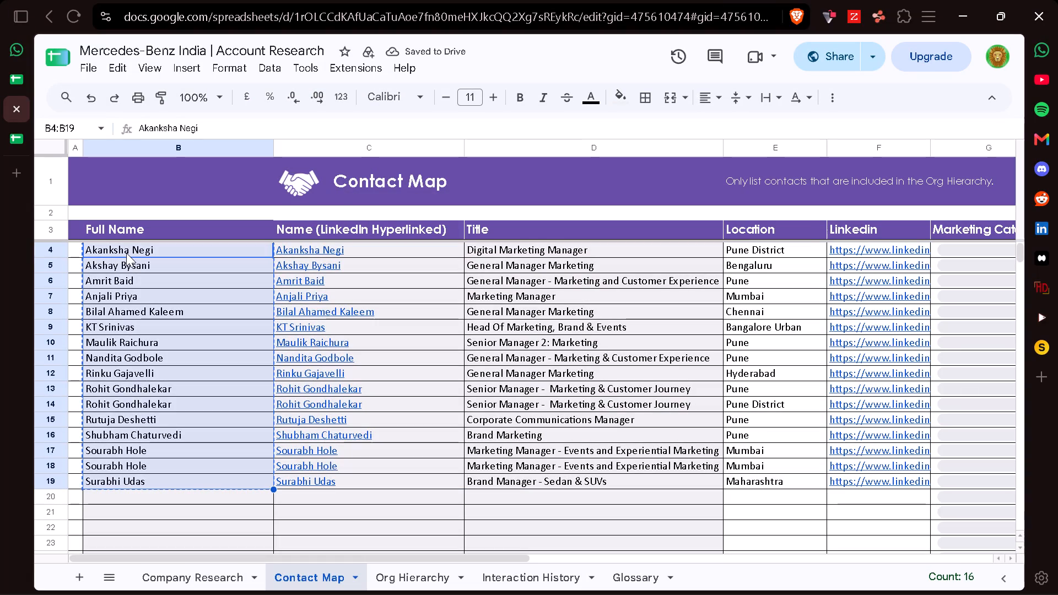
pyautogui.click(12, 140)
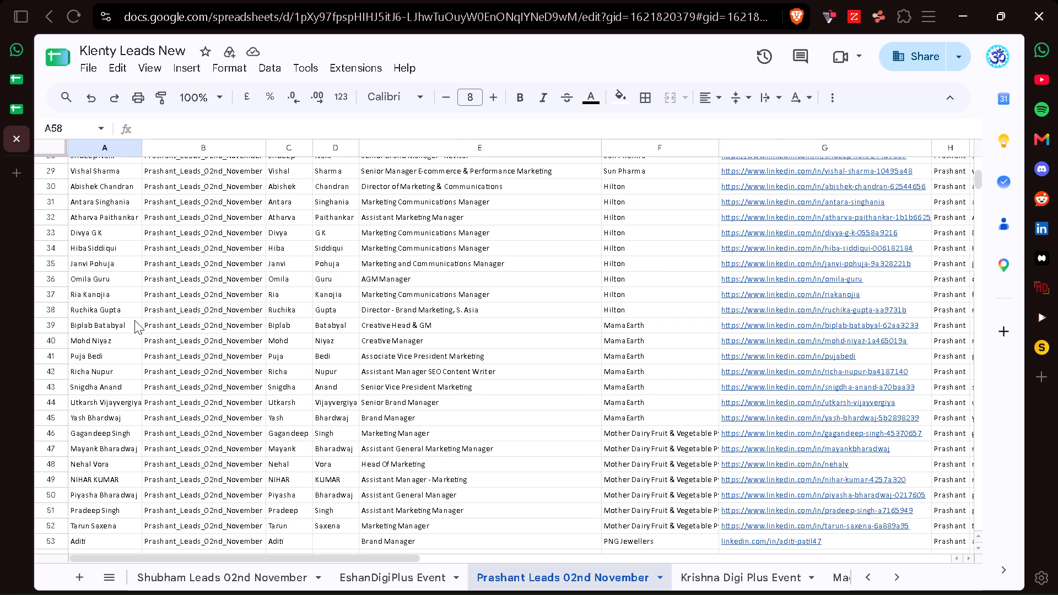
pyautogui.scroll(-4, 176, 390)
pyautogui.hotkey('ctrl', 'v')
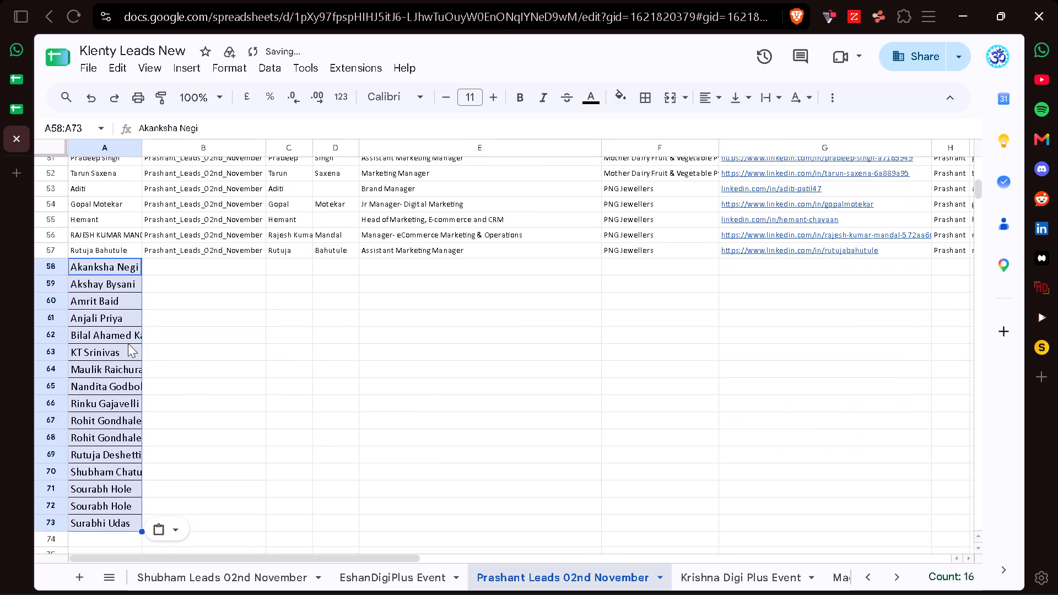
# Copy the job titles from D4:D19 of the Contact Map into Prashant Leads 02nd November, starting at cell E58.
pyautogui.scroll(-1, 128, 343)
pyautogui.click(178, 226)
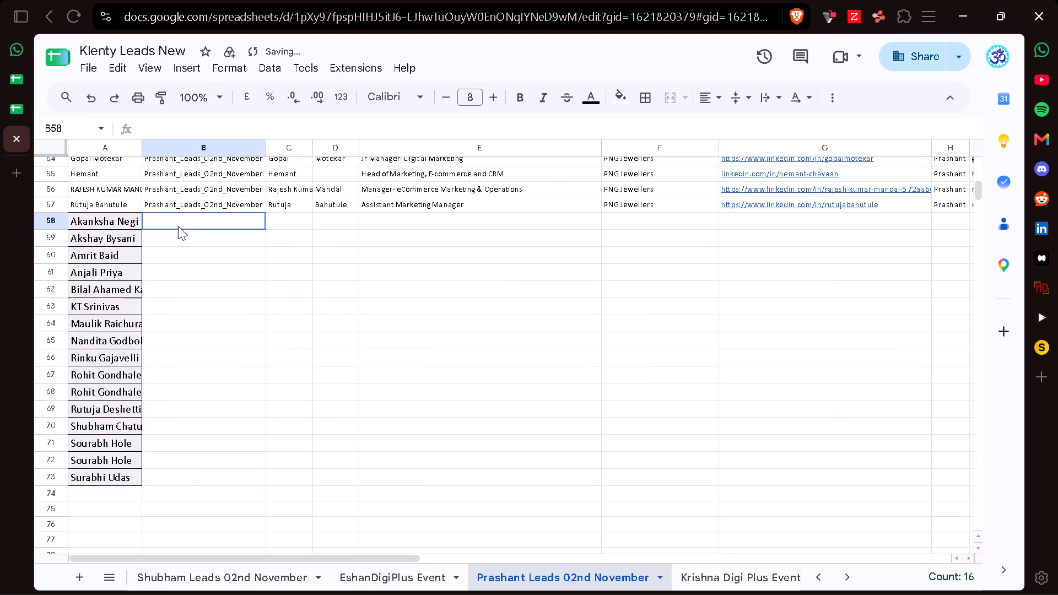
pyautogui.press('Right')
pyautogui.press('Right')
pyautogui.press('Right')
pyautogui.click(12, 108)
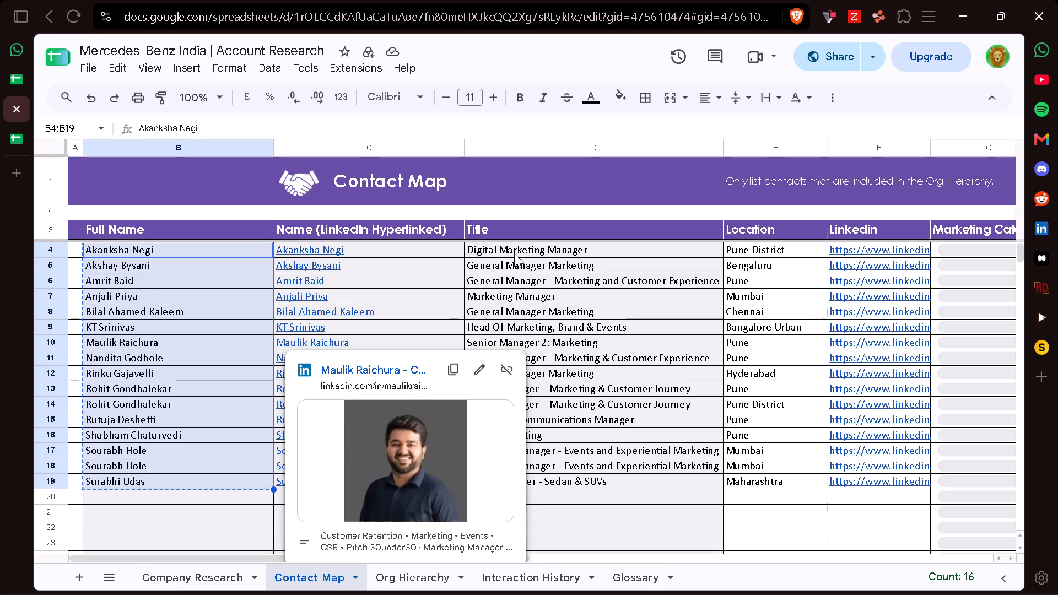
pyautogui.click(514, 253)
pyautogui.hotkey('ctrl', 'shift', 'Down')
pyautogui.hotkey('ctrl', 'c')
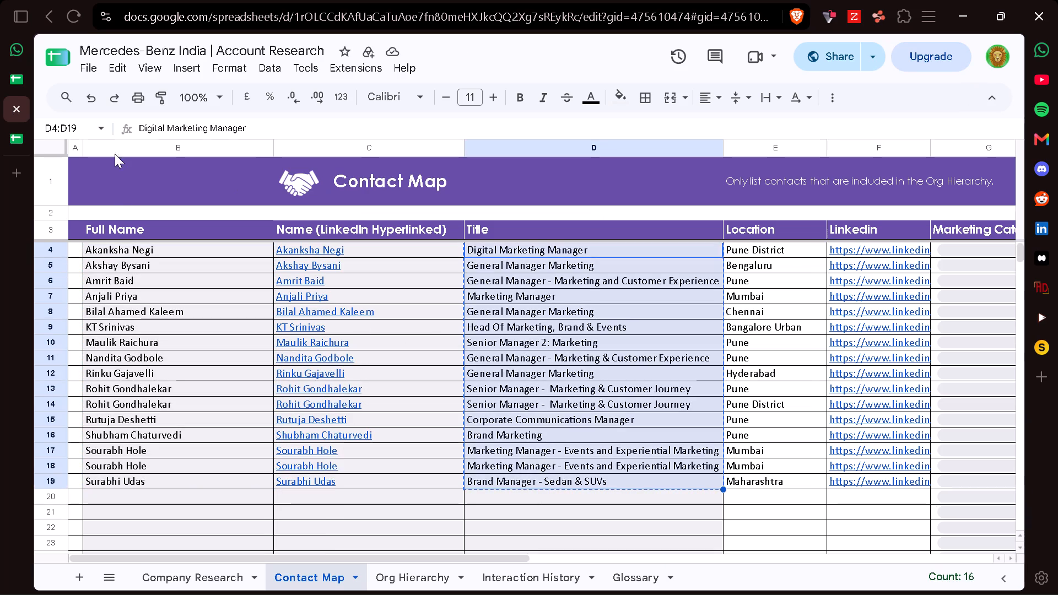
pyautogui.click(24, 149)
pyautogui.hotkey('ctrl', 'v')
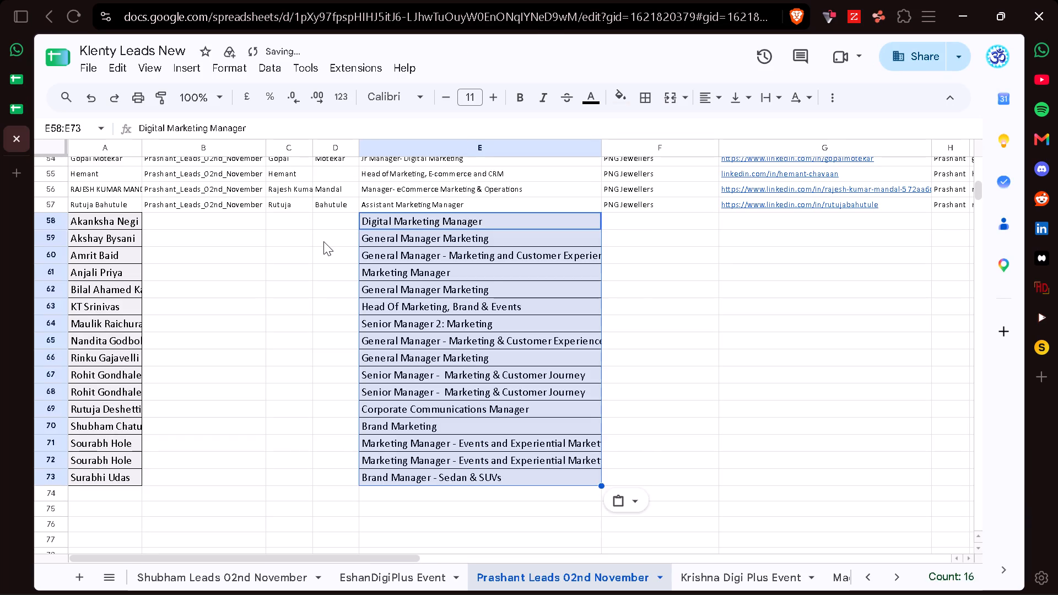
# Copy the company name Mercedes-Benz India from the research file's title into F58 and fill it down to F73, clearing the extra F74 entry.
pyautogui.press('Right')
pyautogui.press('Right')
pyautogui.press('Left')
pyautogui.click(15, 107)
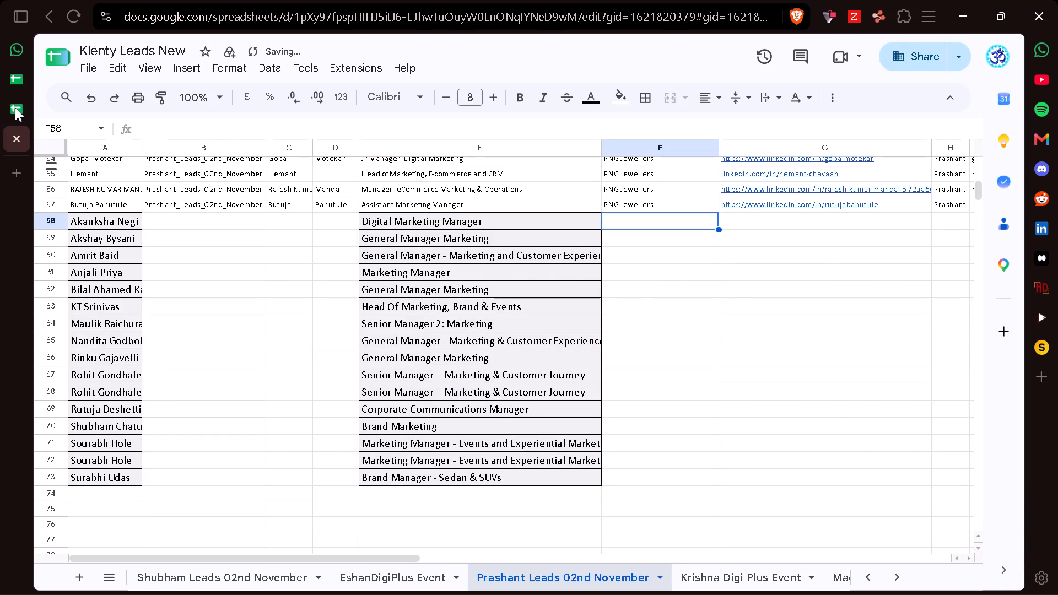
pyautogui.click(80, 46)
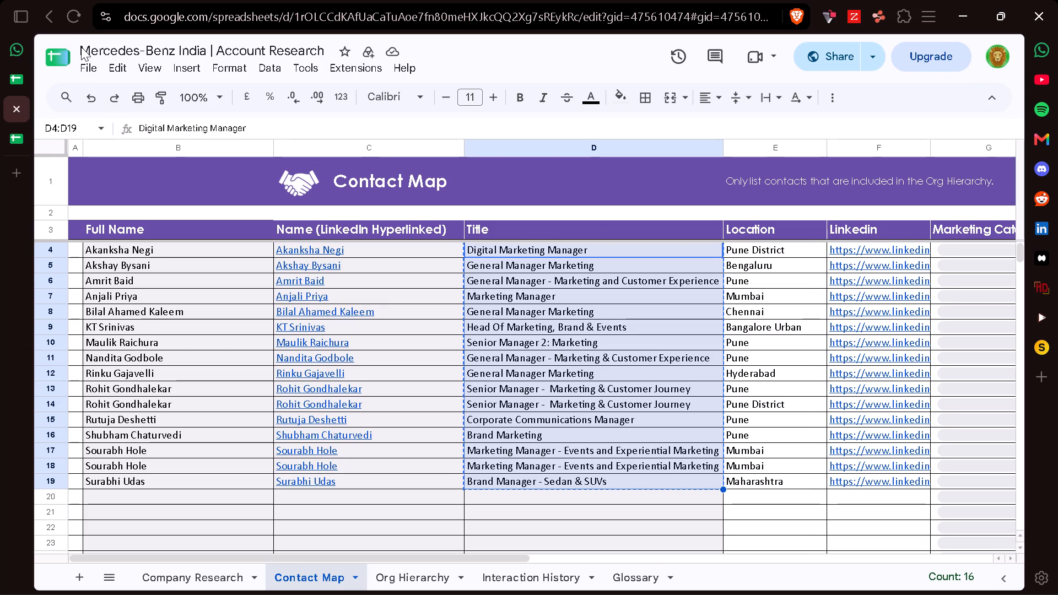
pyautogui.moveTo(83, 50); pyautogui.dragTo(204, 49)
pyautogui.hotkey('ctrl', 'c')
pyautogui.click(12, 143)
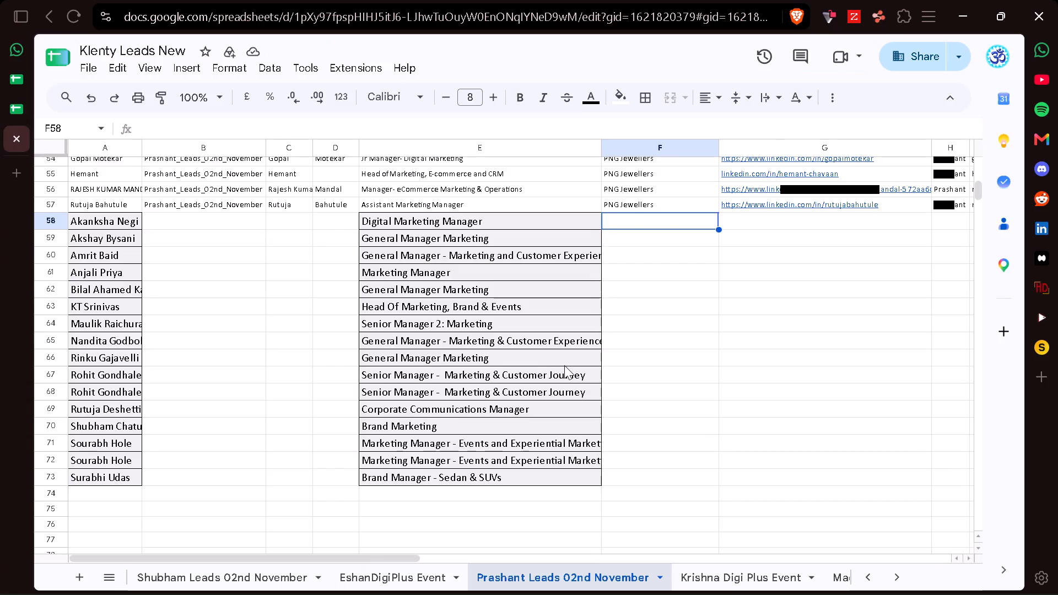
pyautogui.hotkey('ctrl', 'v')
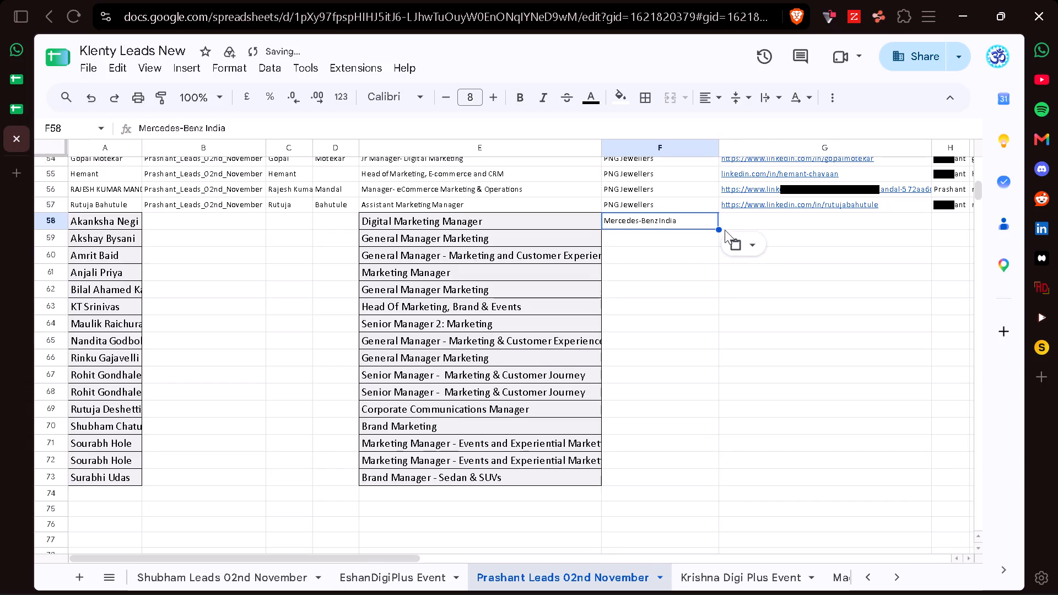
pyautogui.moveTo(717, 229); pyautogui.dragTo(701, 487)
pyautogui.click(701, 487)
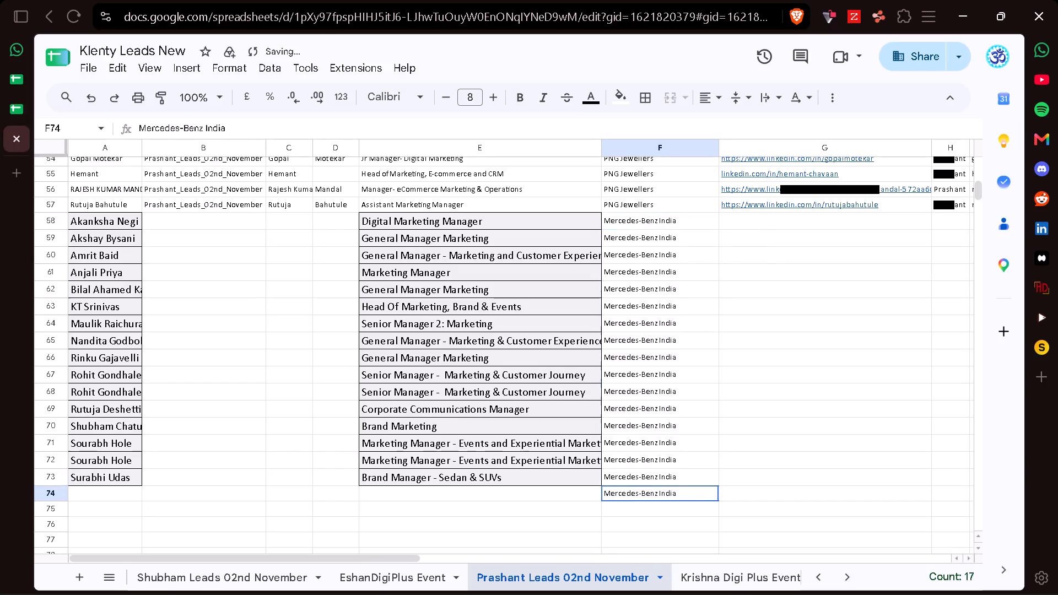
pyautogui.press('BackSpace')
# Copy the LinkedIn URLs from F4:F19 of the Mercedes-Benz India Contact Map into Prashant Leads 02nd November, starting at cell G58.
pyautogui.hscroll(-2, 701, 487)
pyautogui.click(26, 115)
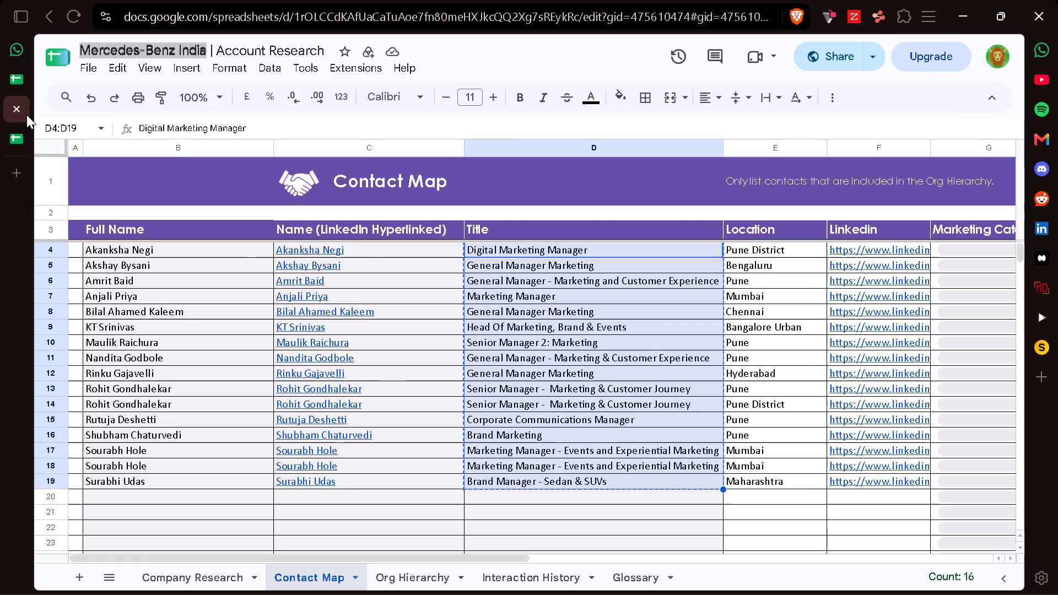
pyautogui.click(829, 258)
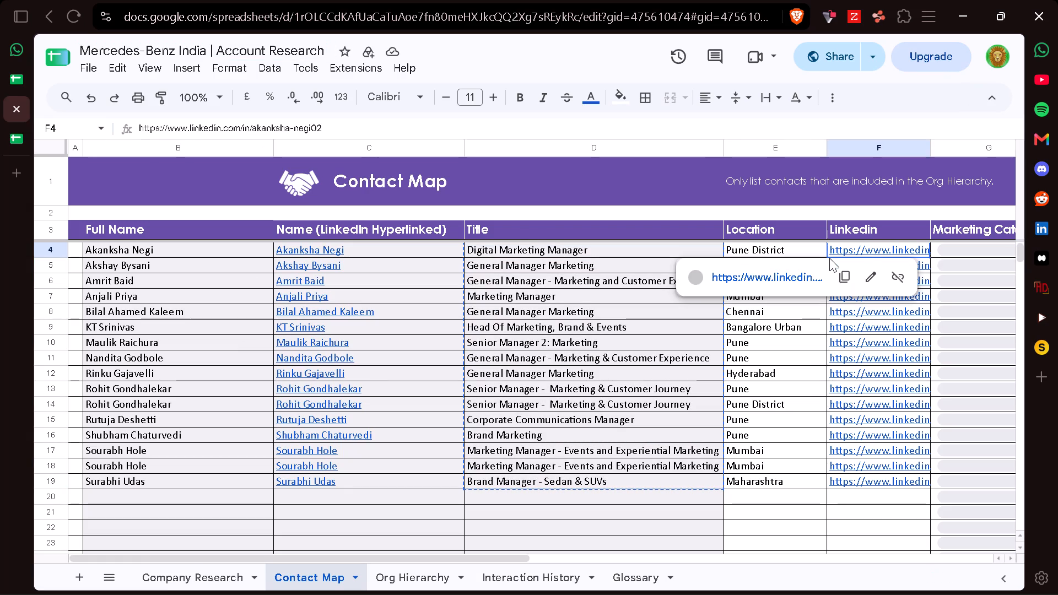
pyautogui.hotkey('ctrl', 'shift', 'Down')
pyautogui.hotkey('ctrl', 'c')
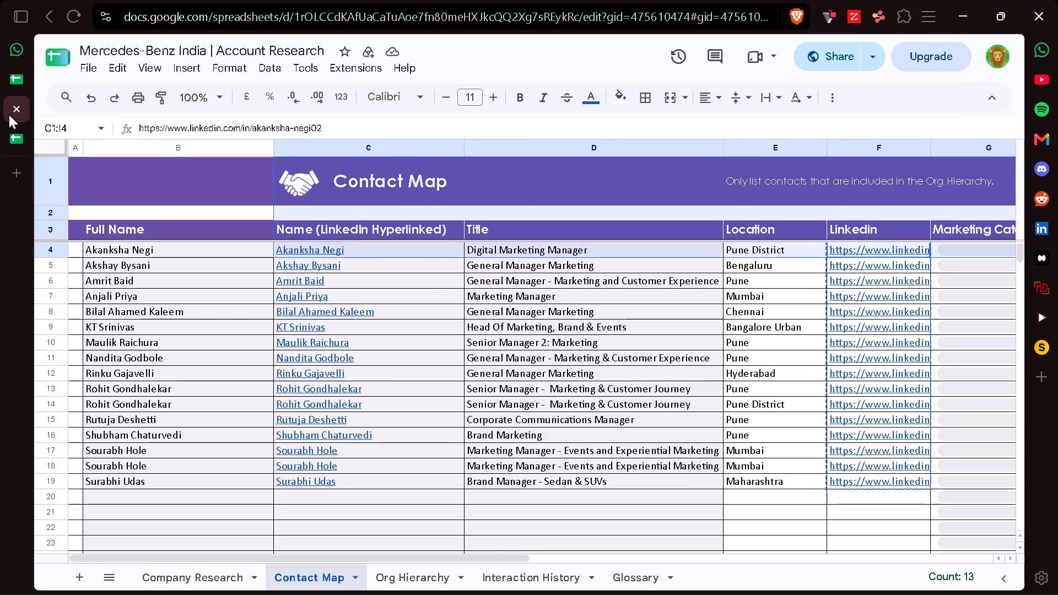
pyautogui.click(9, 127)
pyautogui.click(532, 218)
pyautogui.hotkey('ctrl', 'v')
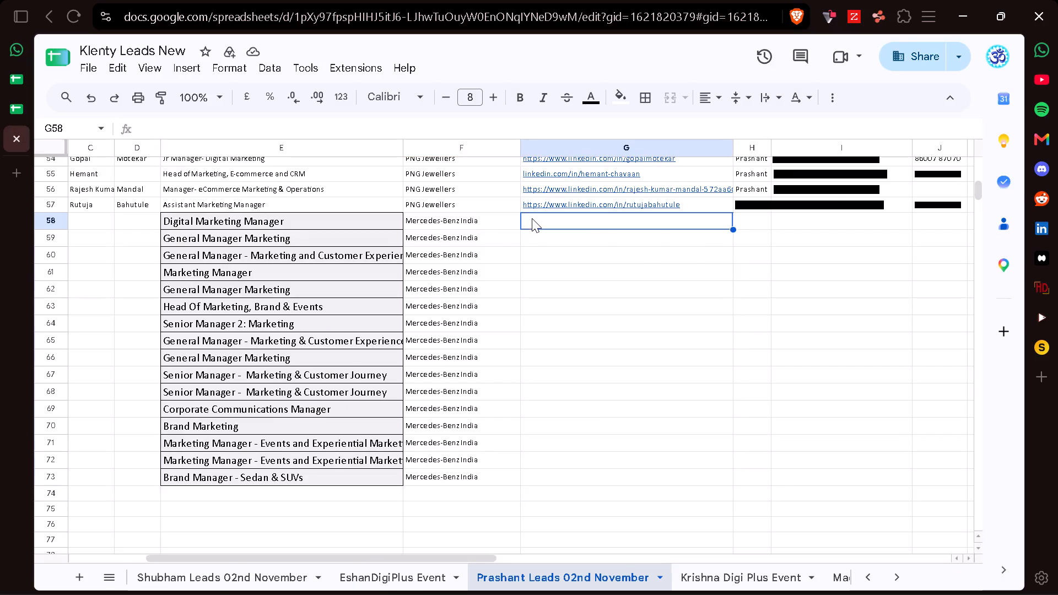
# Copy Prashant_Leads_02nd_November from B57 into B58:B73.
pyautogui.hscroll(4, 325, 327)
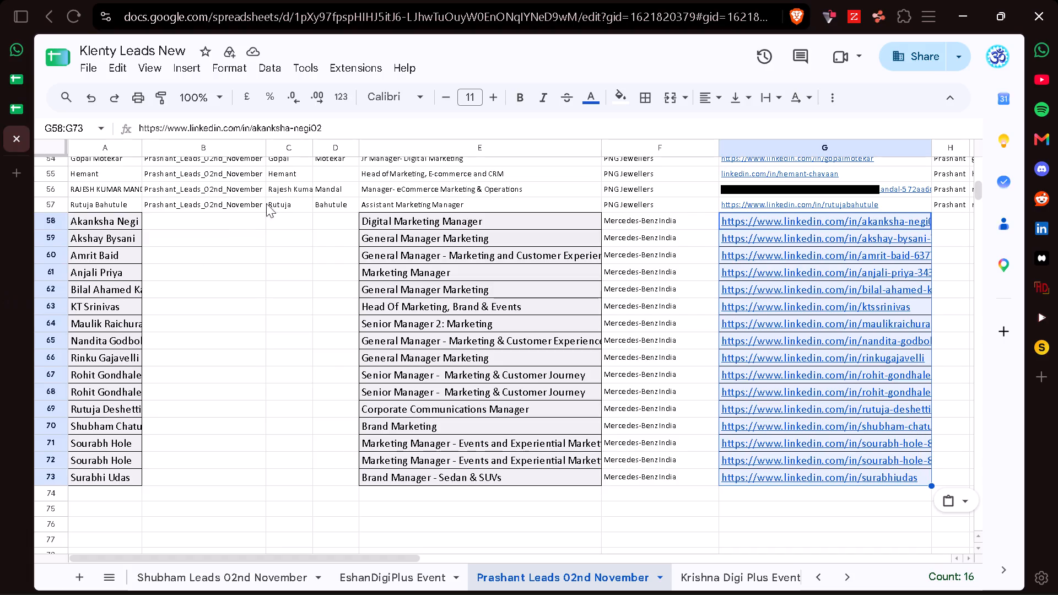
pyautogui.click(252, 207)
pyautogui.hotkey('ctrl', 'c')
pyautogui.press('Down')
pyautogui.hotkey('shift', 'Down')
pyautogui.hotkey('shift', 'Down')
pyautogui.hotkey('shift', 'Down')
pyautogui.hotkey('shift', 'Down')
pyautogui.hotkey('shift', 'Down')
pyautogui.hotkey('shift', 'Down')
pyautogui.hotkey('shift', 'Down')
pyautogui.hotkey('shift', 'Down')
pyautogui.hotkey('shift', 'Down')
pyautogui.hotkey('shift', 'Down')
pyautogui.hotkey('shift', 'Down')
pyautogui.hotkey('shift', 'Down')
pyautogui.hotkey('shift', 'Down')
pyautogui.hotkey('shift', 'Down')
pyautogui.hotkey('shift', 'Down')
pyautogui.hotkey('shift', 'Down')
pyautogui.hotkey('shift', 'Down')
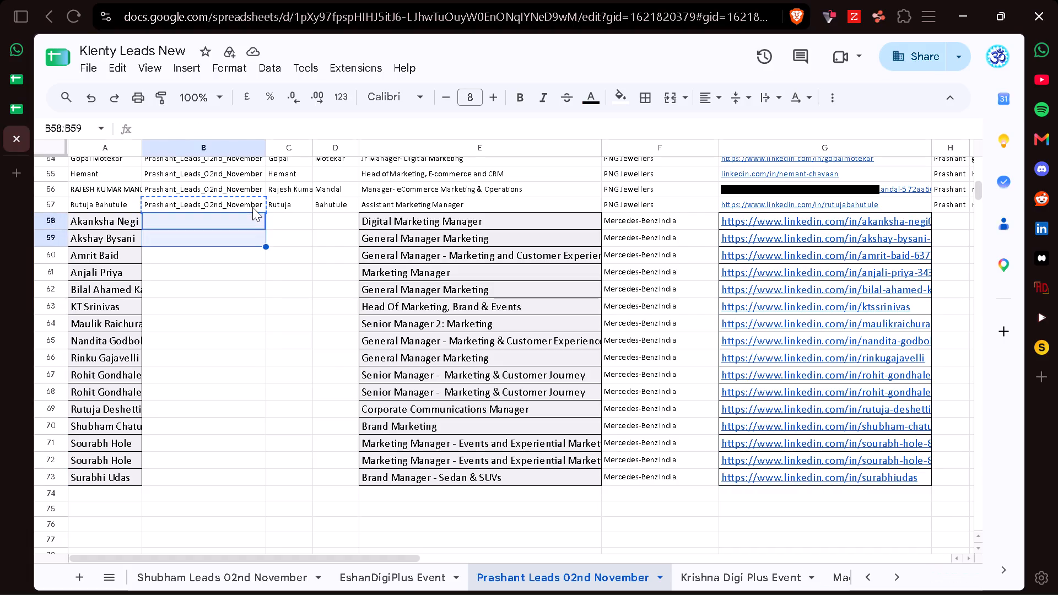
pyautogui.hotkey('shift', 'Up')
pyautogui.hotkey('shift', 'Up')
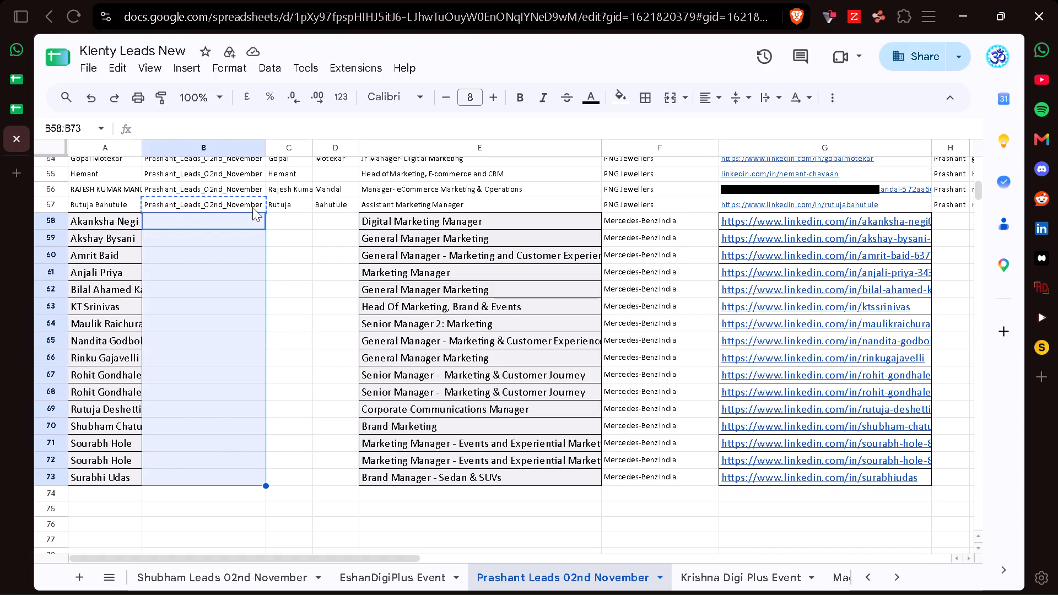
pyautogui.hotkey('ctrl', 'v')
# Fill the SPLIT name formula from C57 down to C73.
pyautogui.click(306, 204)
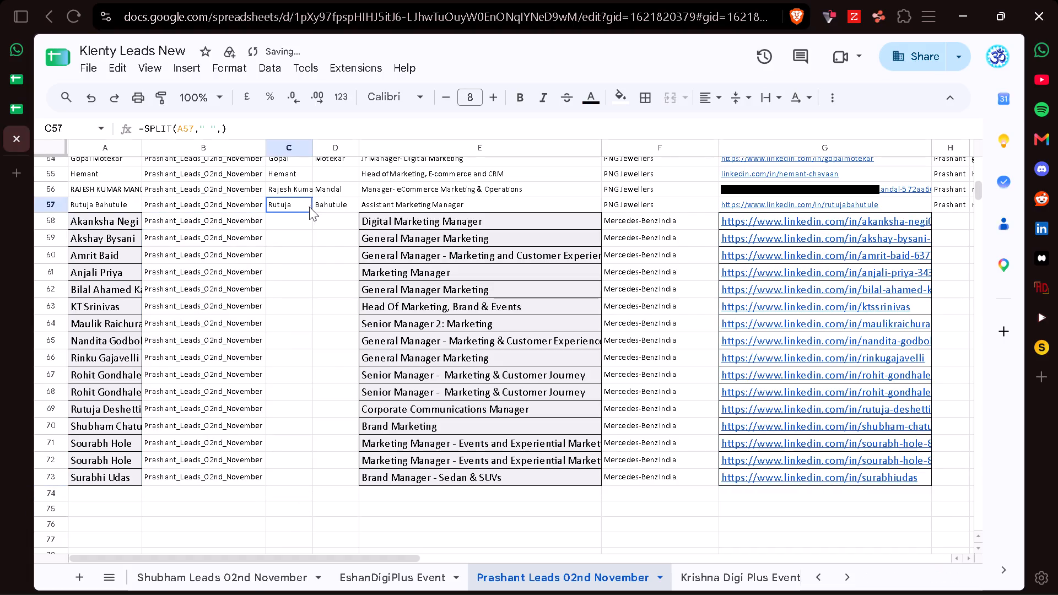
pyautogui.moveTo(312, 210); pyautogui.dragTo(300, 475)
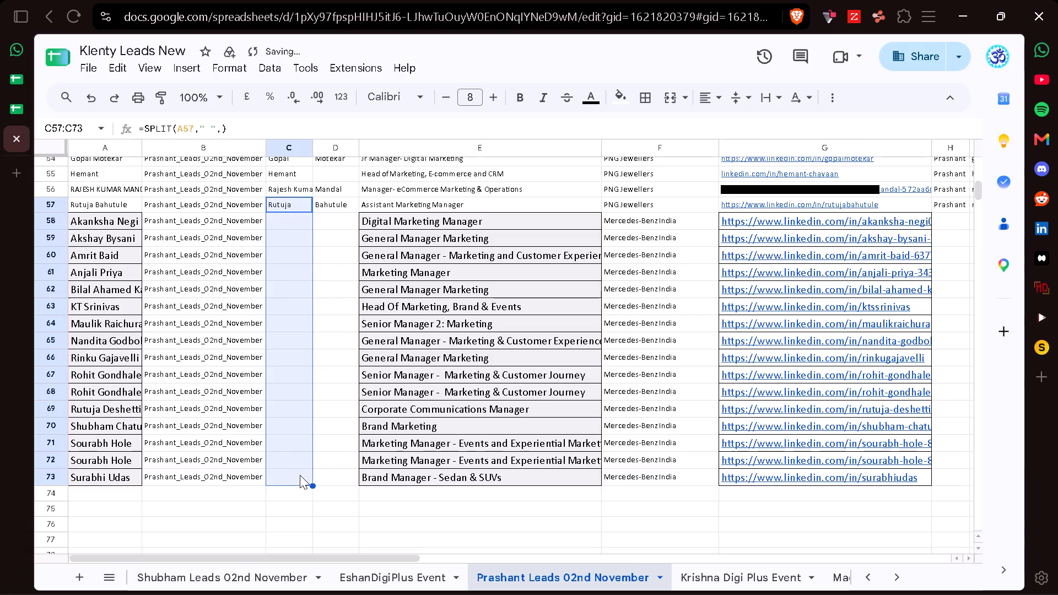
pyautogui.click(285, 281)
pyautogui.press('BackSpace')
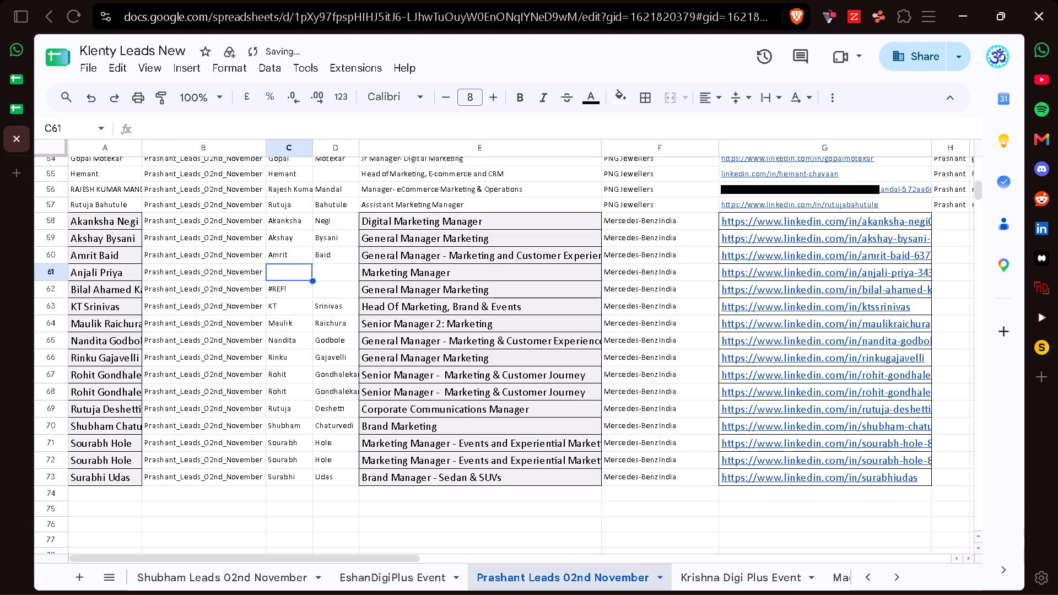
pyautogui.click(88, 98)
# Replace the SPLIT formula in C62 with the first two names from A62, and enter the surname in D62.
pyautogui.press('Down')
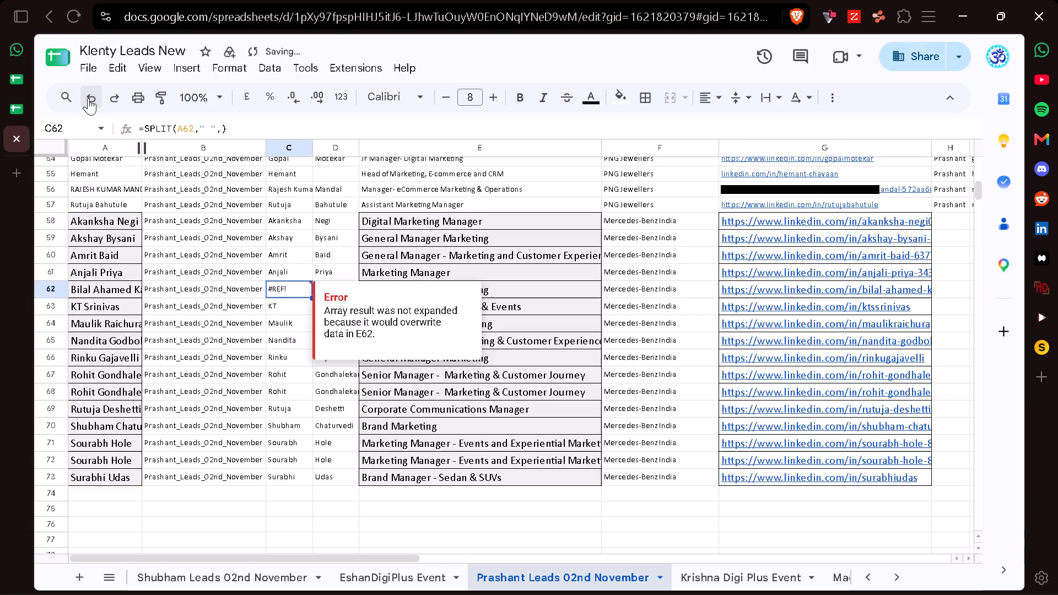
pyautogui.press('BackSpace')
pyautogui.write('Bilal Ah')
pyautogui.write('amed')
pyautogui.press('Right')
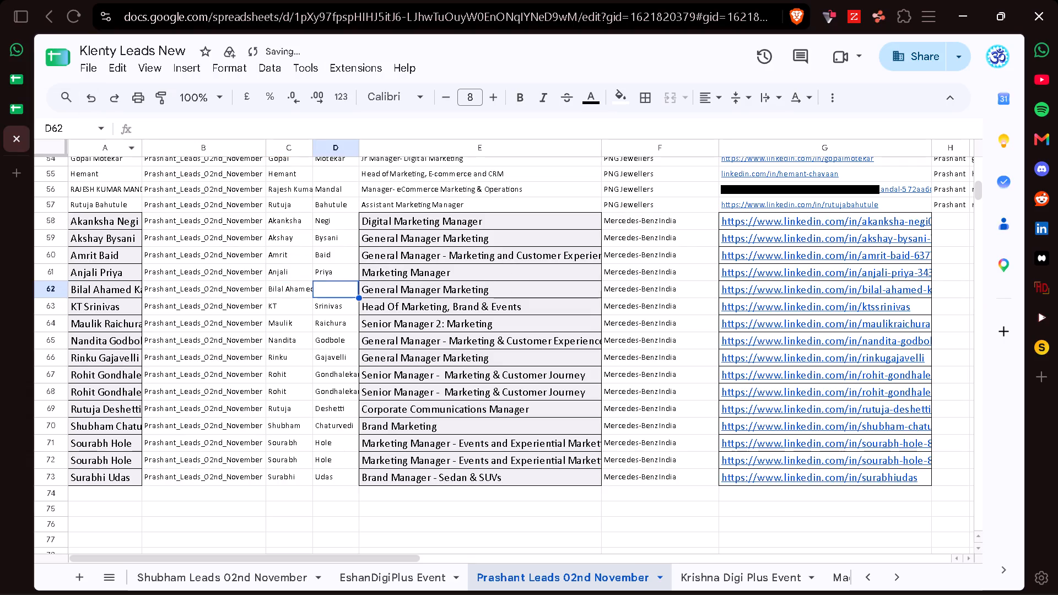
pyautogui.click(118, 286)
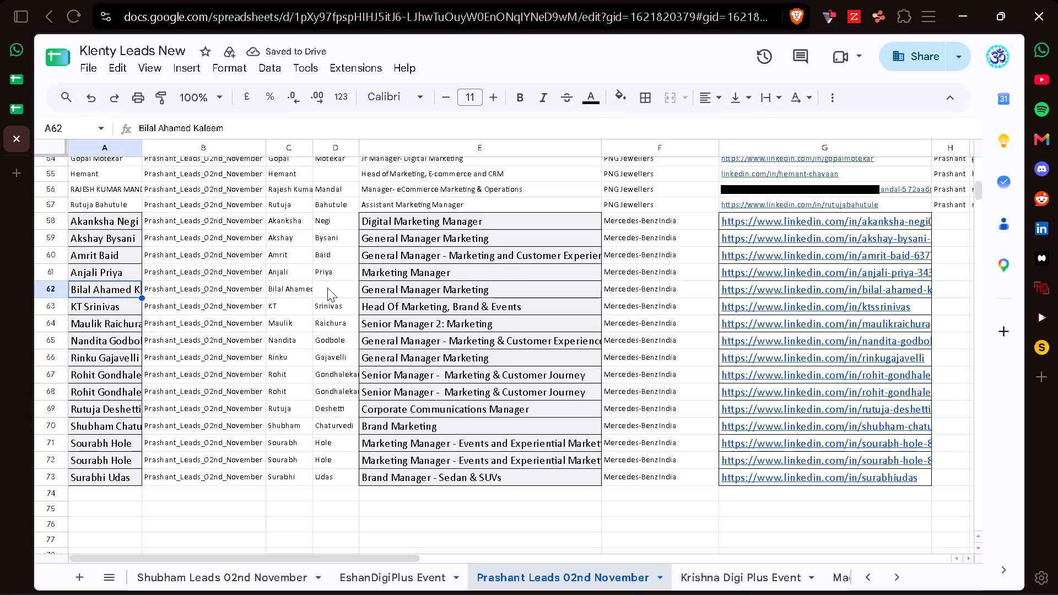
pyautogui.click(327, 288)
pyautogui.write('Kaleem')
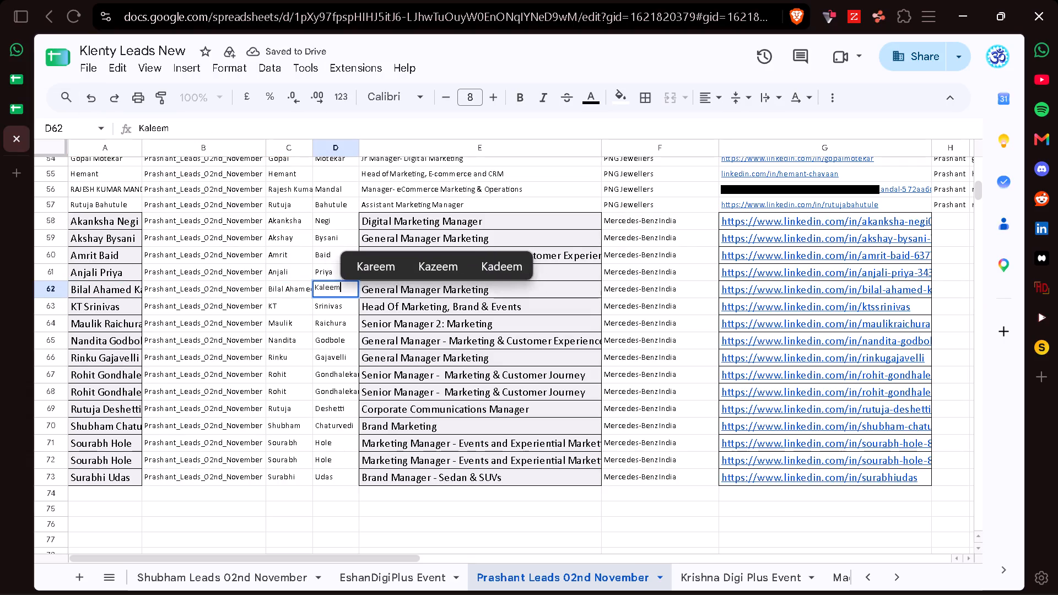
pyautogui.click(118, 289)
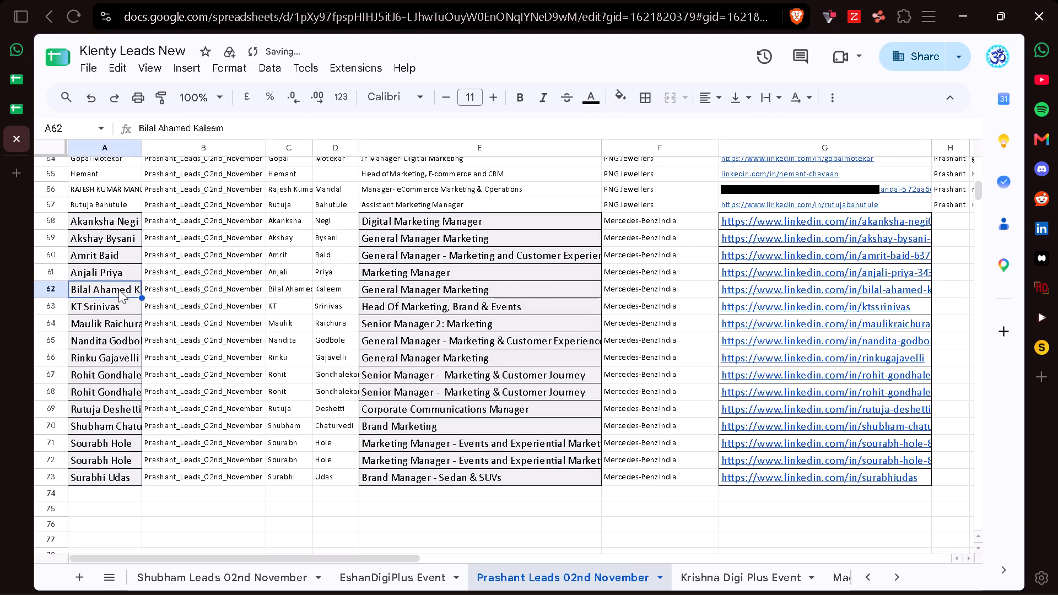
pyautogui.press('Right')
# Fill the owner name Prashant from H57 down to H73.
pyautogui.hscroll(-3, 330, 394)
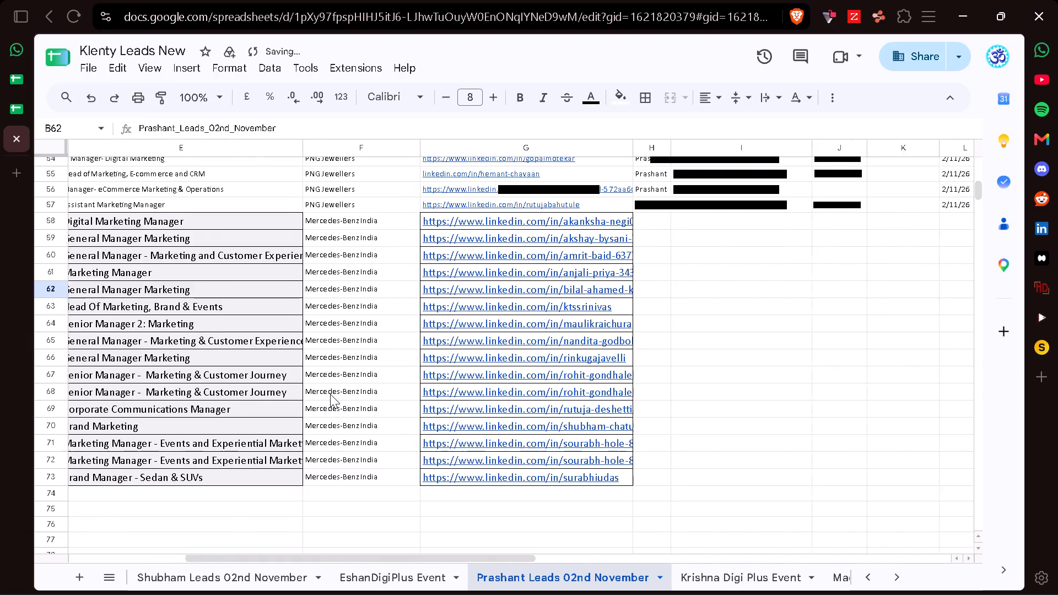
pyautogui.hscroll(-2, 330, 394)
pyautogui.click(262, 204)
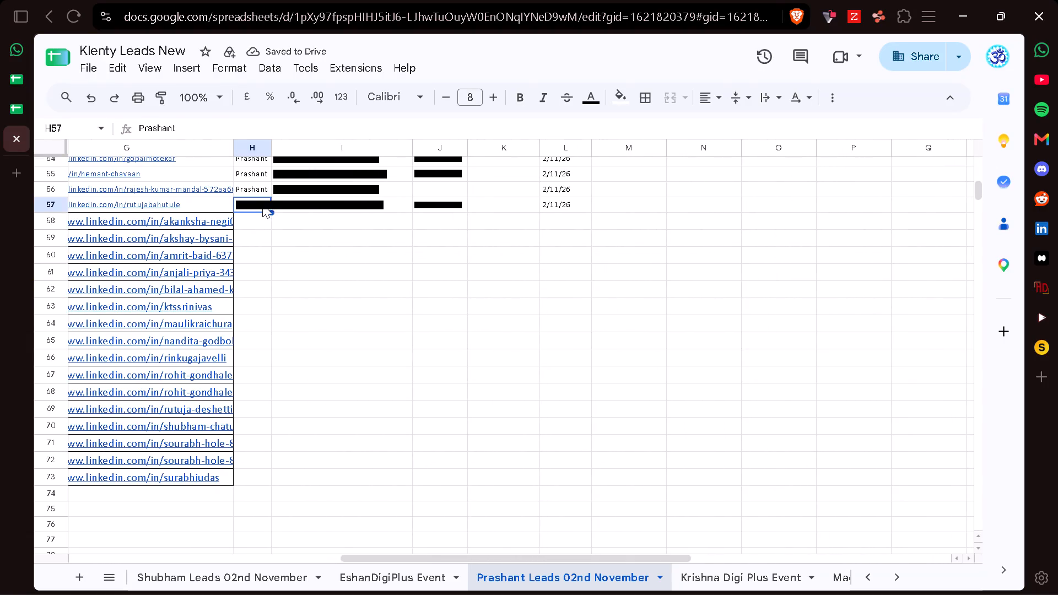
pyautogui.moveTo(269, 210); pyautogui.dragTo(255, 503)
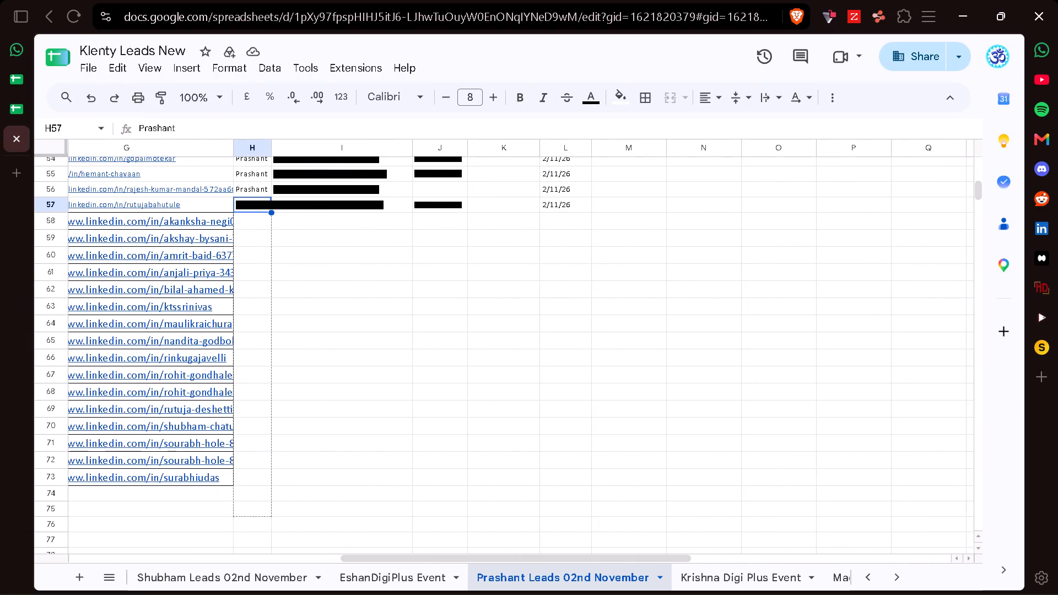
pyautogui.moveTo(255, 503); pyautogui.dragTo(258, 483)
# Copy the date 2/11/26 from L57 into L58:L73.
pyautogui.click(548, 205)
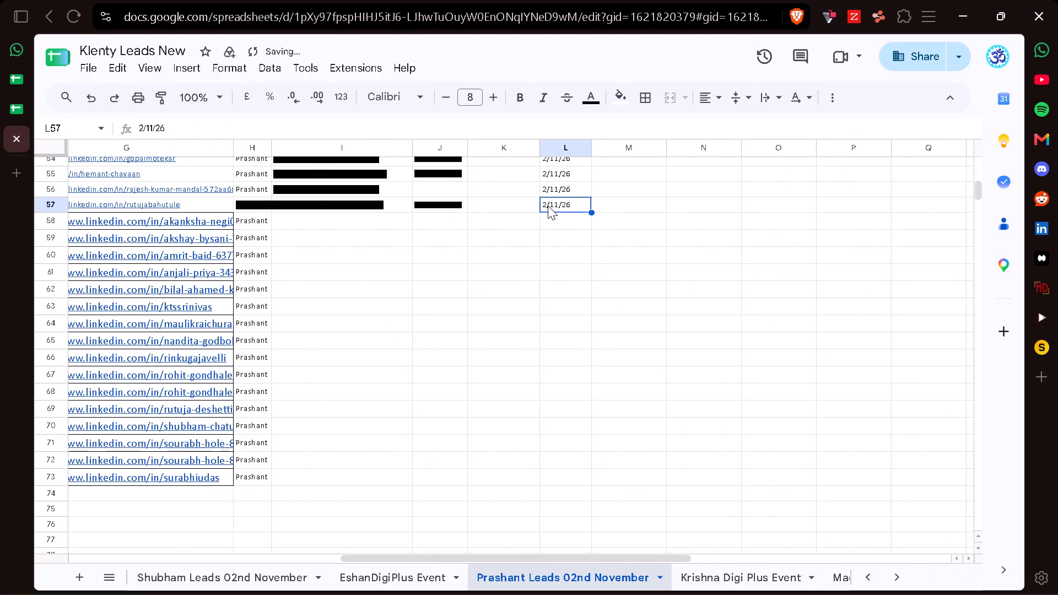
pyautogui.hotkey('ctrl', 'x')
pyautogui.press('Down')
pyautogui.press('Up')
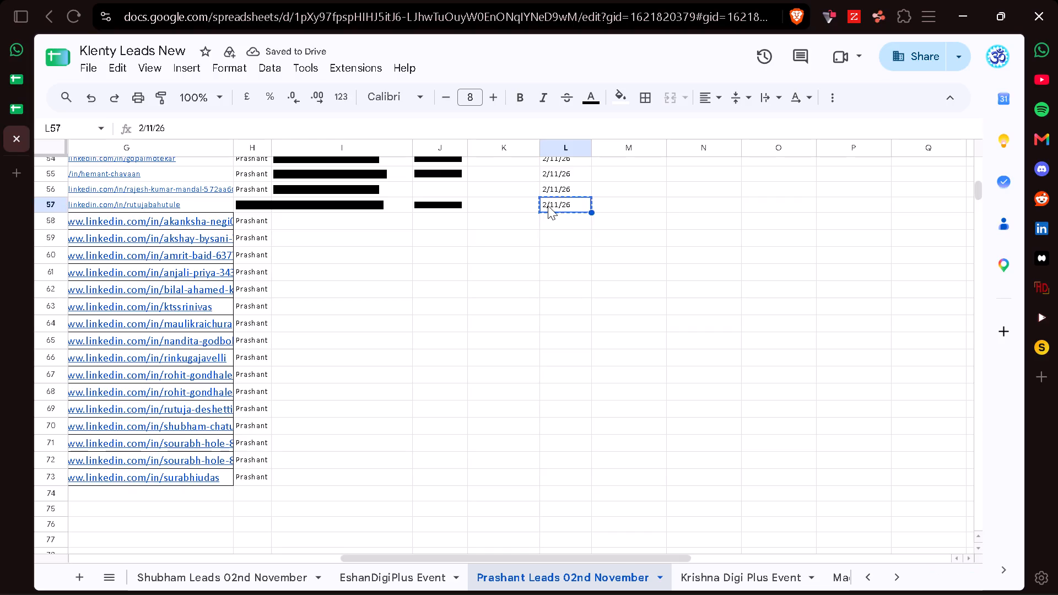
pyautogui.hotkey('ctrl', 'c')
pyautogui.press('Down')
pyautogui.hotkey('shift', 'Down')
pyautogui.hotkey('shift', 'Down')
pyautogui.hotkey('shift', 'Down')
pyautogui.hotkey('shift', 'Down')
pyautogui.hotkey('shift', 'Down')
pyautogui.hotkey('shift', 'Down')
pyautogui.hotkey('shift', 'Down')
pyautogui.hotkey('shift', 'Down')
pyautogui.hotkey('shift', 'Down')
pyautogui.hotkey('shift', 'Down')
pyautogui.hotkey('shift', 'Down')
pyautogui.hotkey('shift', 'Down')
pyautogui.hotkey('shift', 'Down')
pyautogui.hotkey('shift', 'Down')
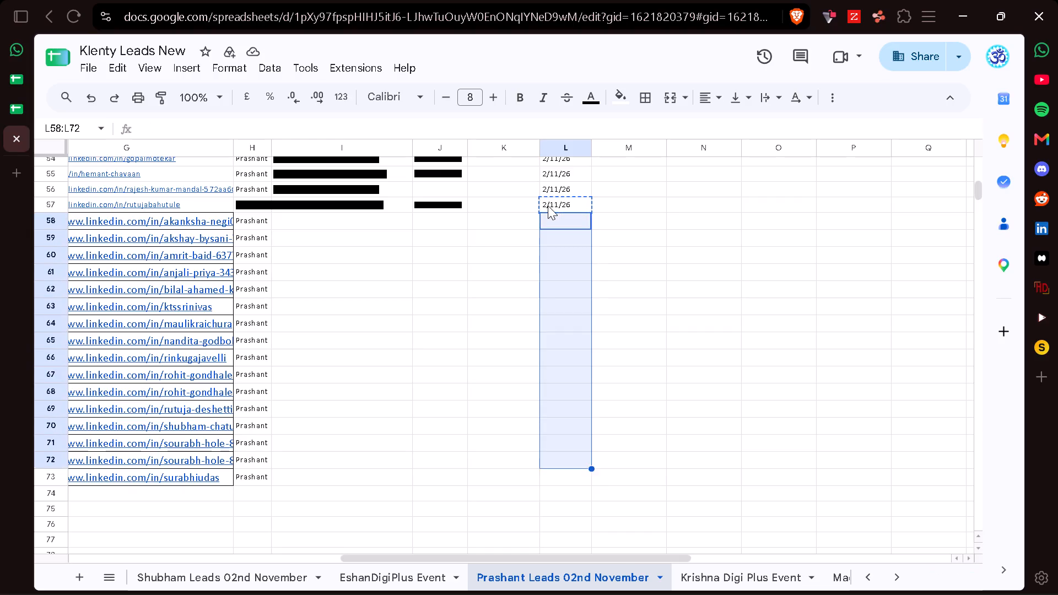
pyautogui.hotkey('shift', 'Down')
pyautogui.hotkey('ctrl', 'v')
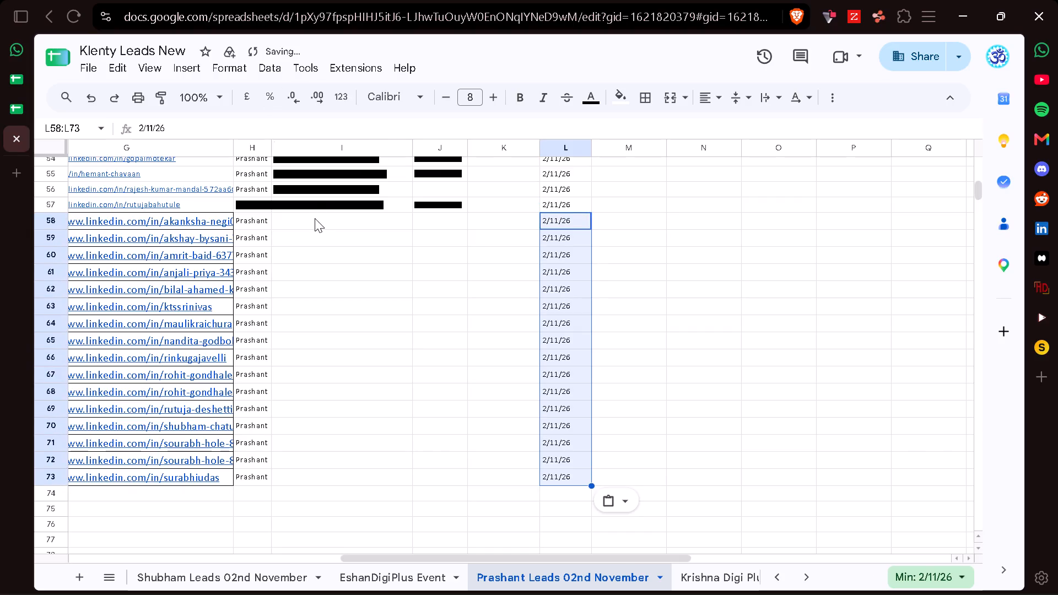
# Set the font size of the Mercedes-Benz India rows in A58:L73 to 8.
pyautogui.click(315, 218)
pyautogui.hscroll(9, 315, 218)
pyautogui.click(104, 220)
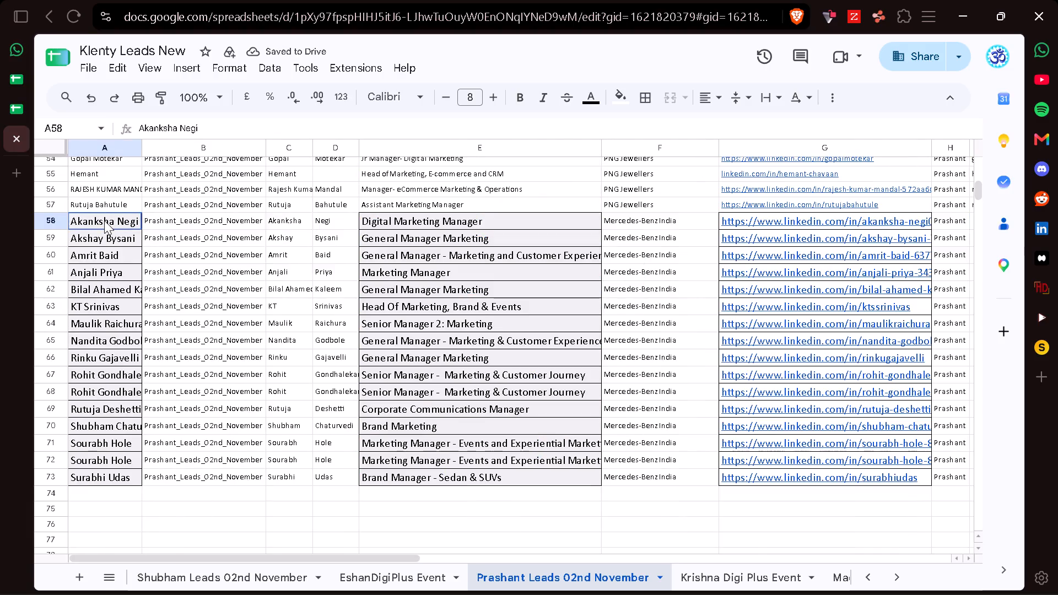
pyautogui.hotkey('ctrl', 'shift', 'Down')
pyautogui.hotkey('ctrl', 'shift', 'Right')
pyautogui.hotkey('ctrl', 'shift', 'Right')
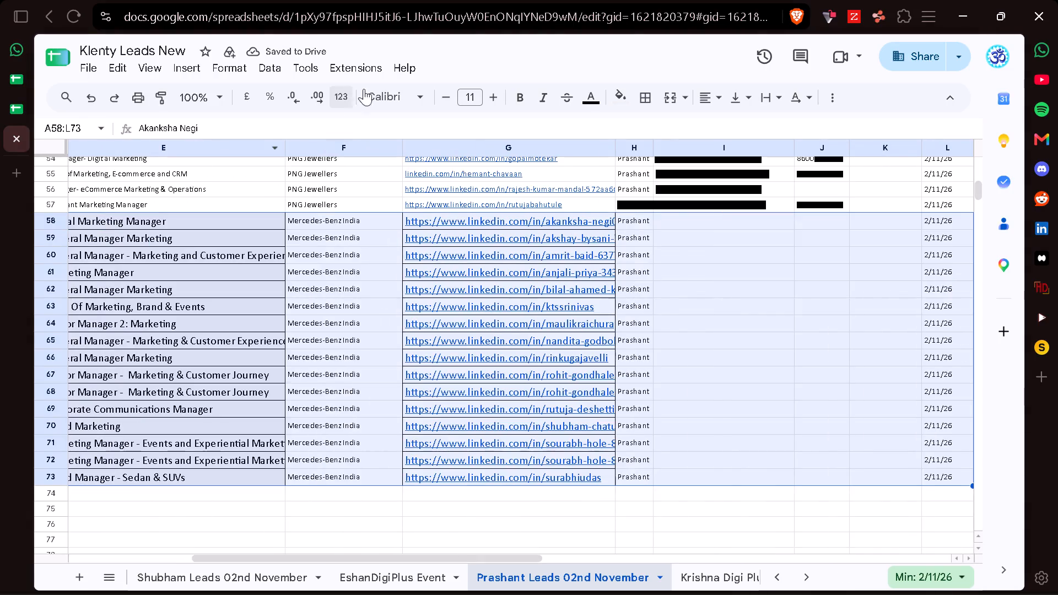
pyautogui.tripleClick(453, 89)
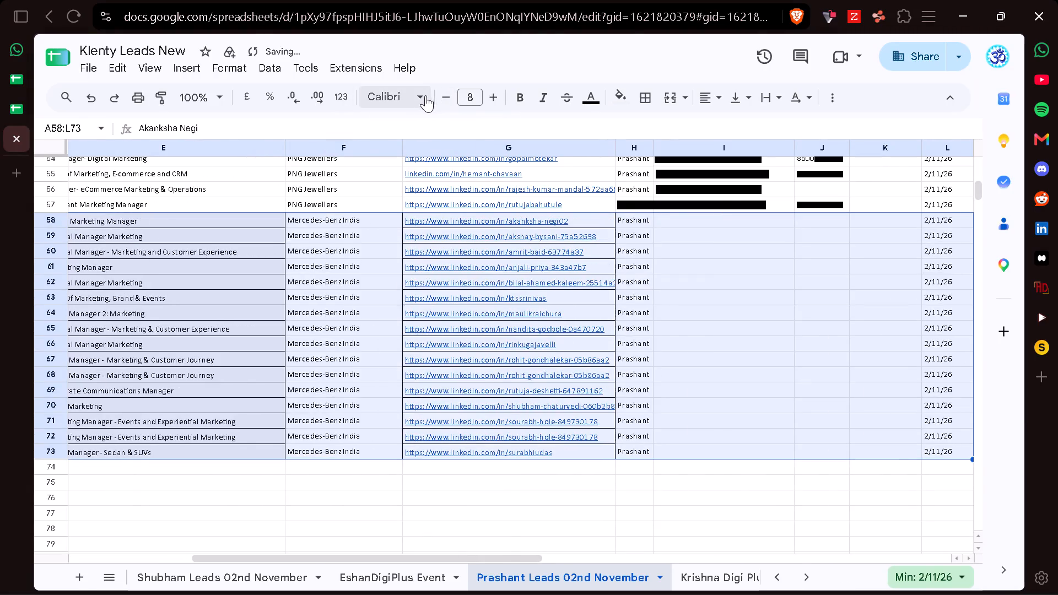
pyautogui.moveTo(420, 95); pyautogui.dragTo(419, 251)
pyautogui.click(419, 251)
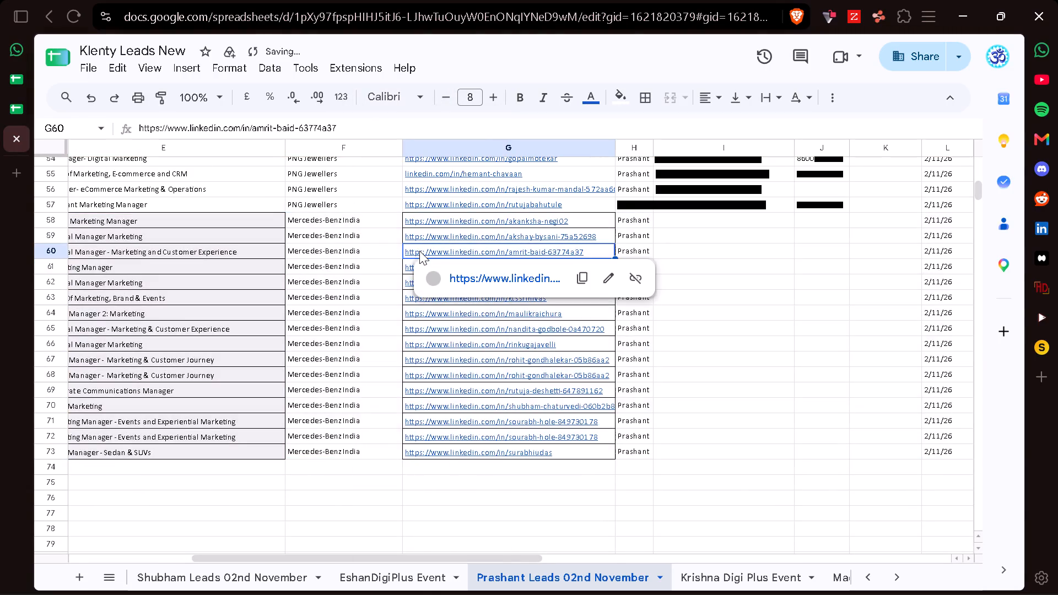
# Reset the fill colour and remove all borders in range A58:L73.
pyautogui.hscroll(7, 646, 219)
pyautogui.click(99, 215)
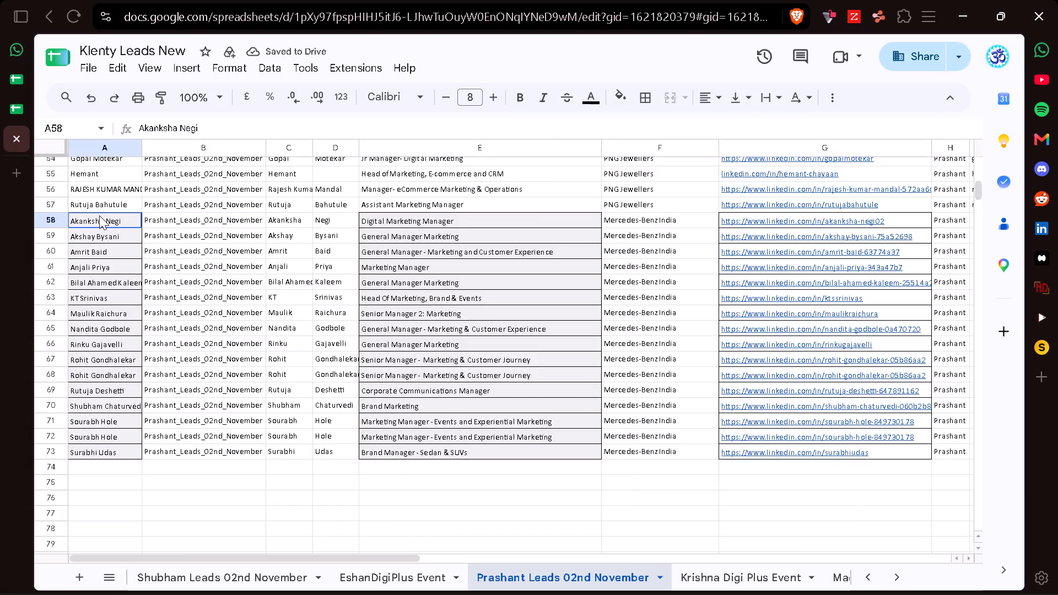
pyautogui.hotkey('ctrl', 'shift', 'Down')
pyautogui.hotkey('ctrl', 'shift', 'Right')
pyautogui.hotkey('ctrl', 'shift', 'Right')
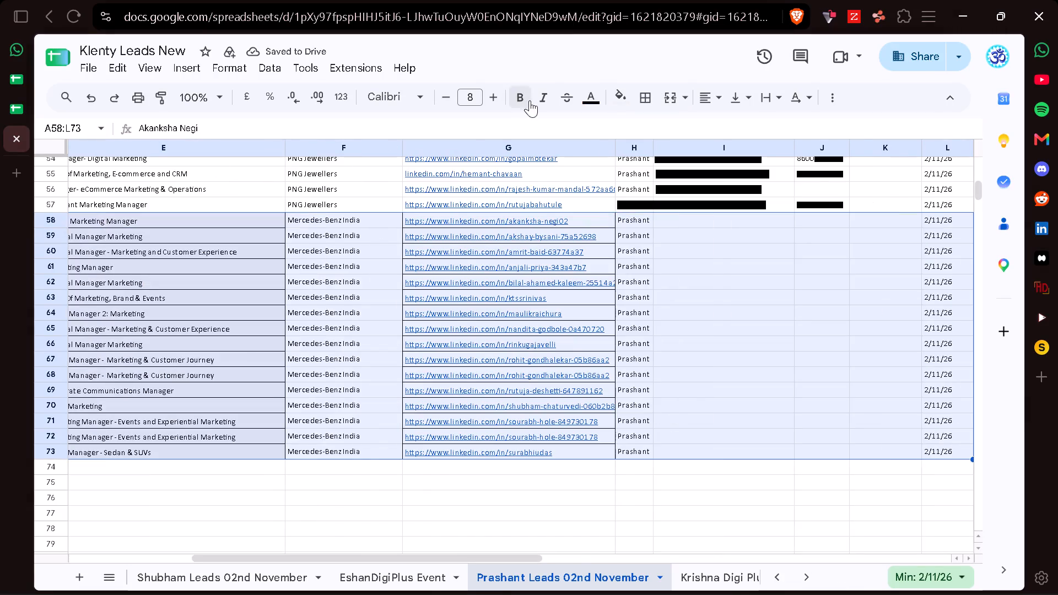
pyautogui.click(613, 95)
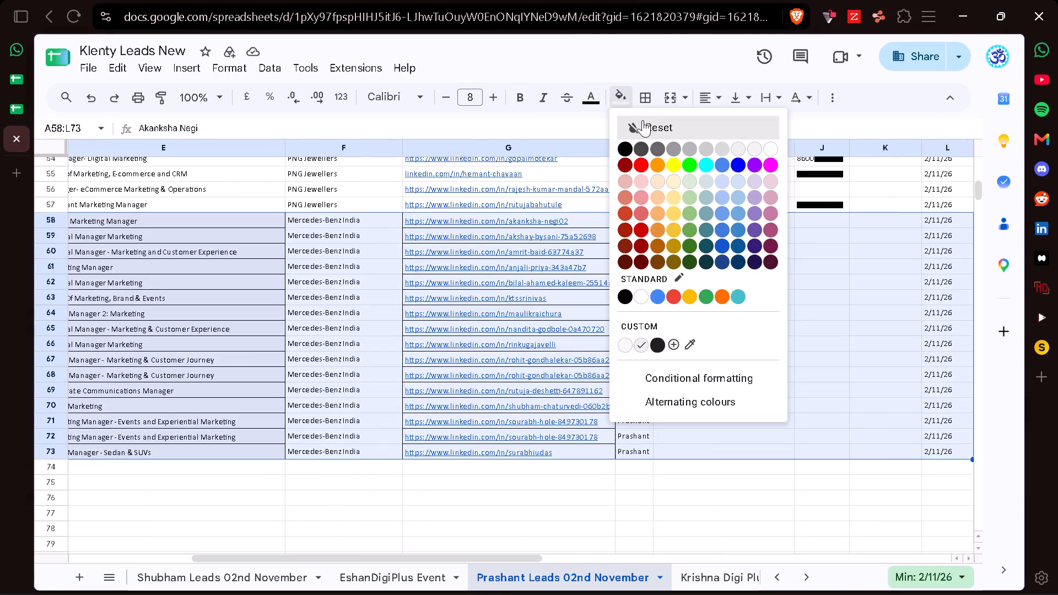
pyautogui.click(643, 120)
pyautogui.moveTo(642, 100); pyautogui.dragTo(748, 152)
pyautogui.click(748, 152)
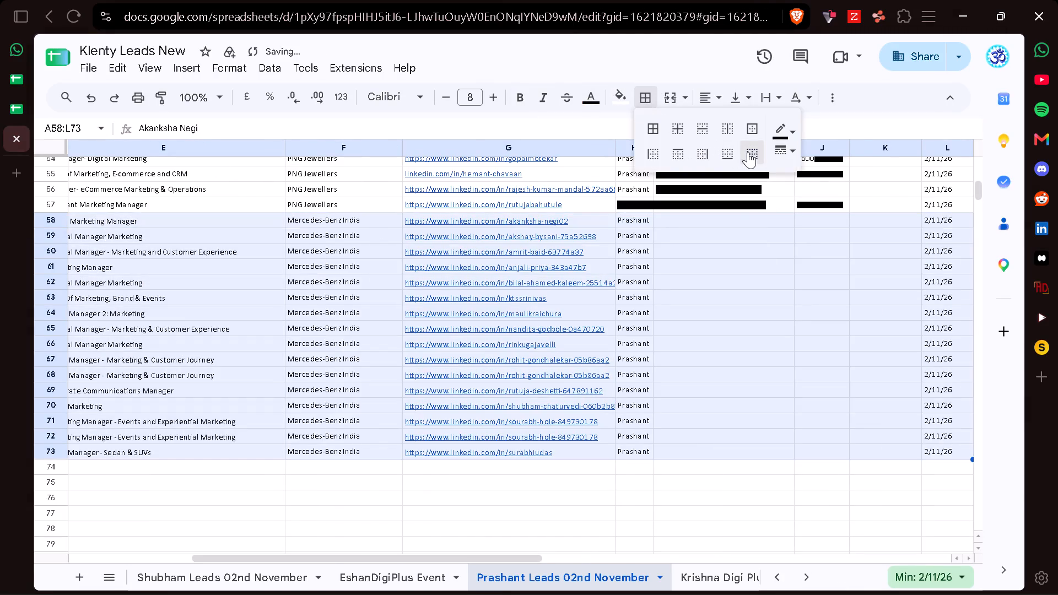
# Vertically align the cells in A58:L73 to the middle.
pyautogui.moveTo(744, 104); pyautogui.dragTo(757, 119)
pyautogui.click(757, 119)
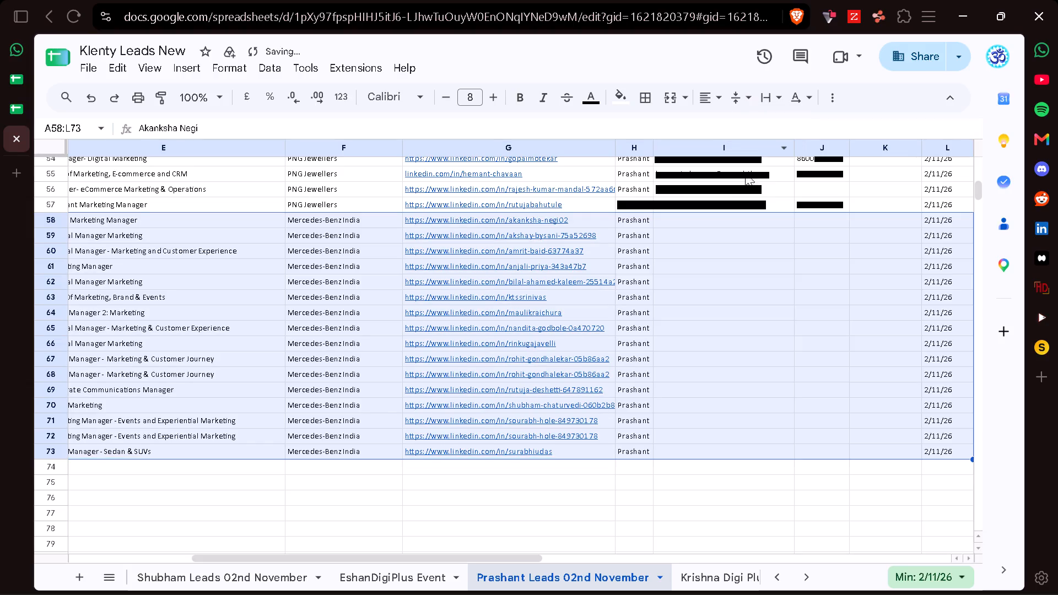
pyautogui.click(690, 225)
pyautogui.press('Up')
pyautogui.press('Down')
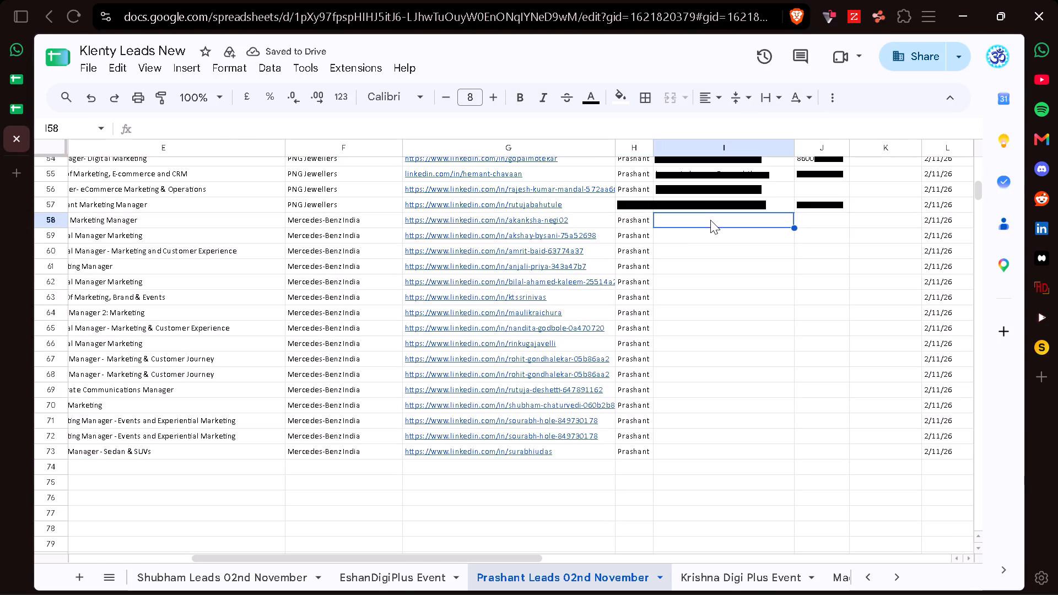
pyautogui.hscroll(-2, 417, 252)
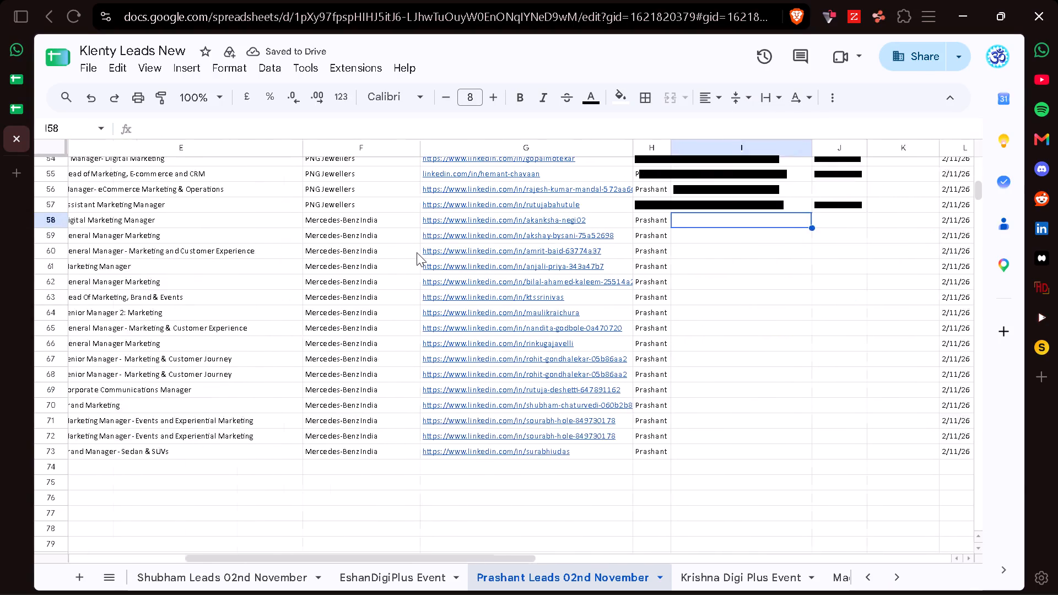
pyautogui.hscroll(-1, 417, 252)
# Close the Mercedes-Benz India Account Research file and return to the AR Master Sheet.
pyautogui.click(12, 99)
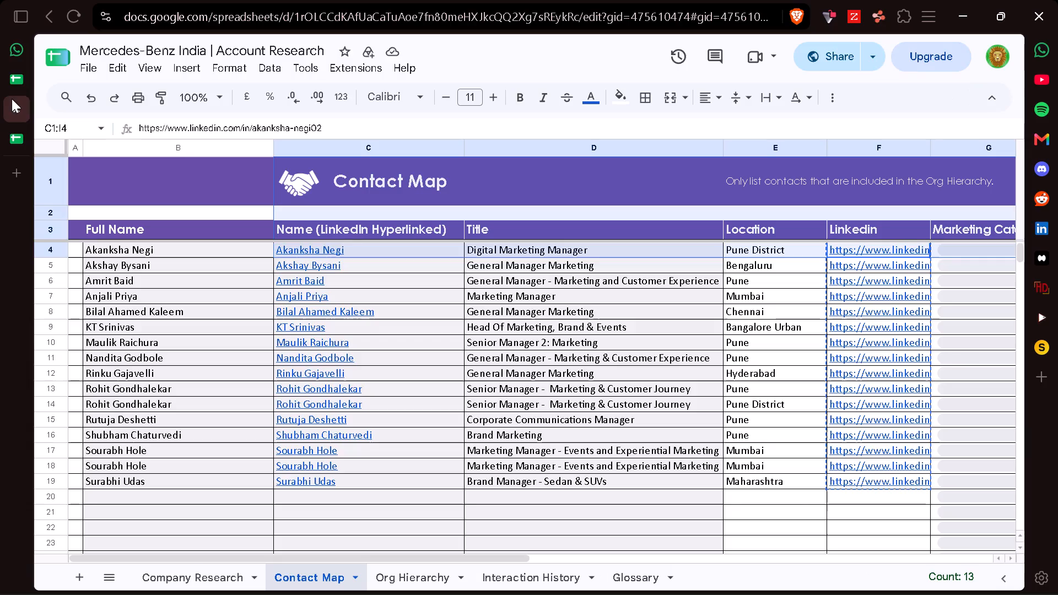
pyautogui.click(19, 106)
pyautogui.click(21, 82)
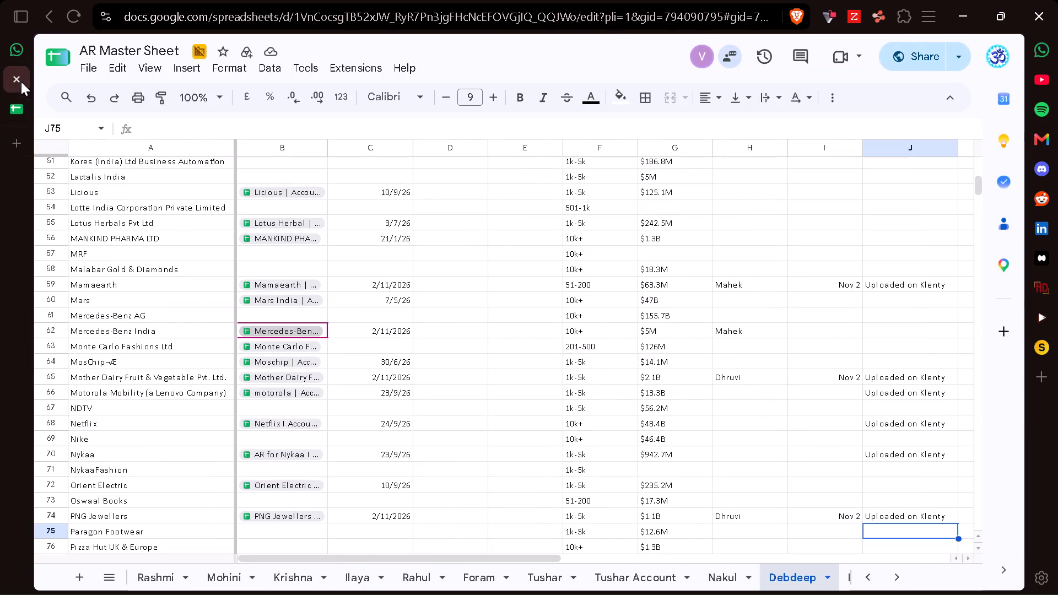
# Enter the date Nov 2 in I62 for Mercedes-Benz India in the Debdeep sheet.
pyautogui.hscroll(-3, 547, 364)
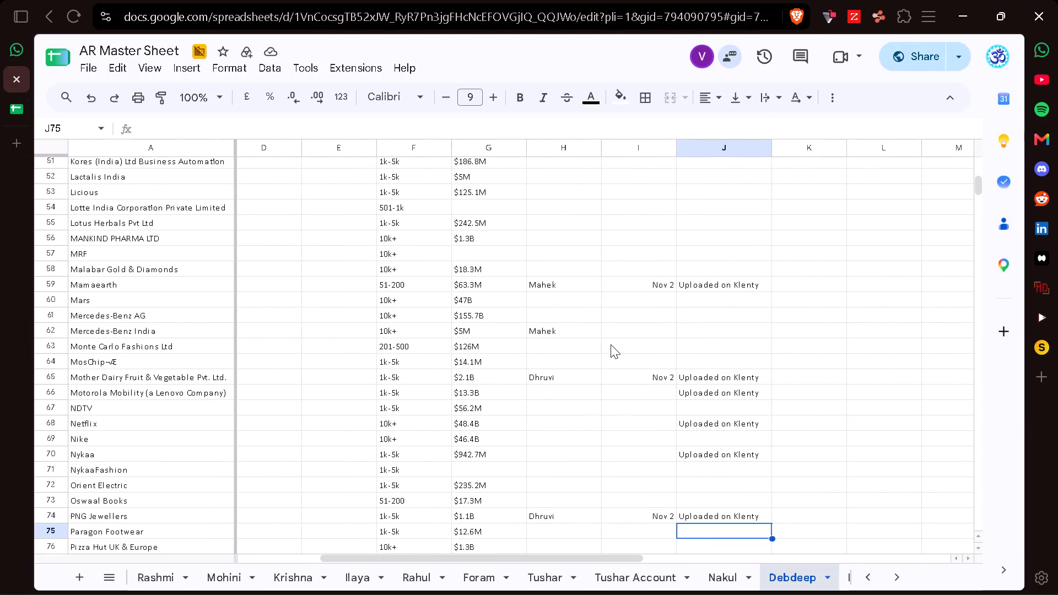
pyautogui.click(624, 340)
pyautogui.press('Up')
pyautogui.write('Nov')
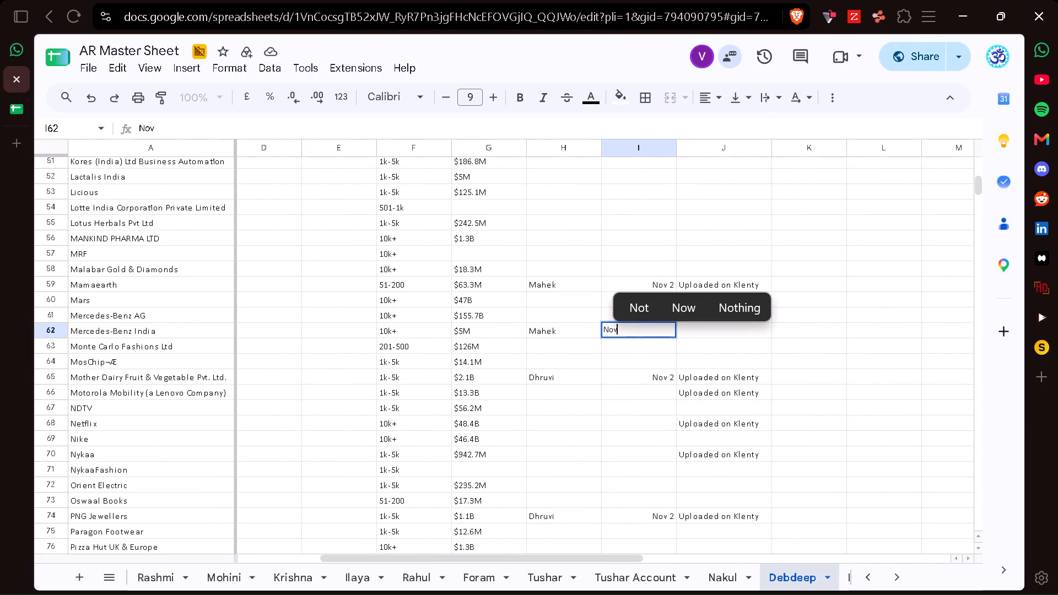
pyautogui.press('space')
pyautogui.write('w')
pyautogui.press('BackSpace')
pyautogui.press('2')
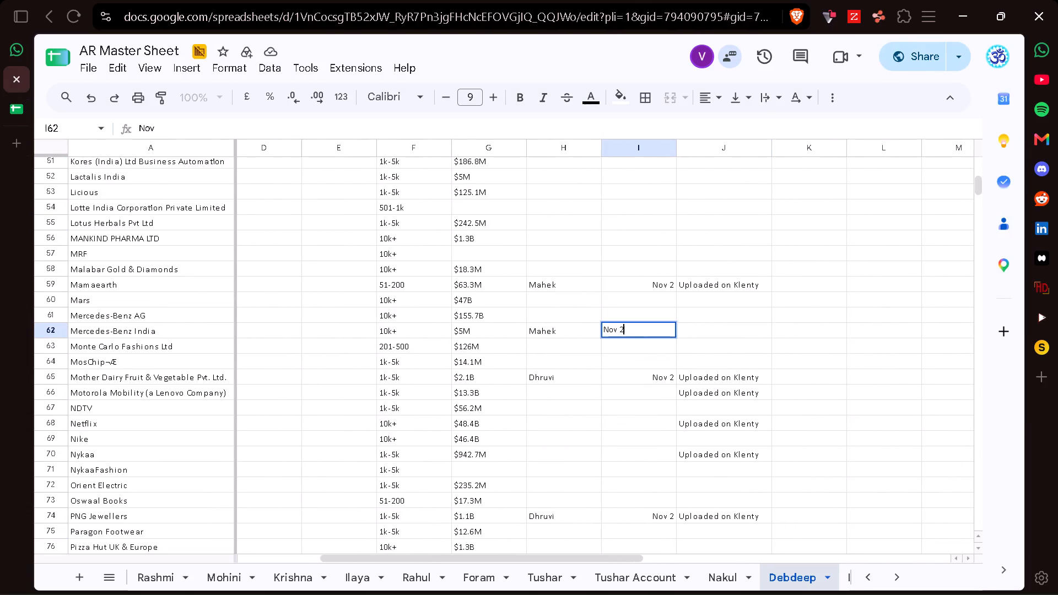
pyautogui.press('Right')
# Copy the status Uploaded on Klenty from the Mother Dairy row into J62 for Mercedes-Benz India.
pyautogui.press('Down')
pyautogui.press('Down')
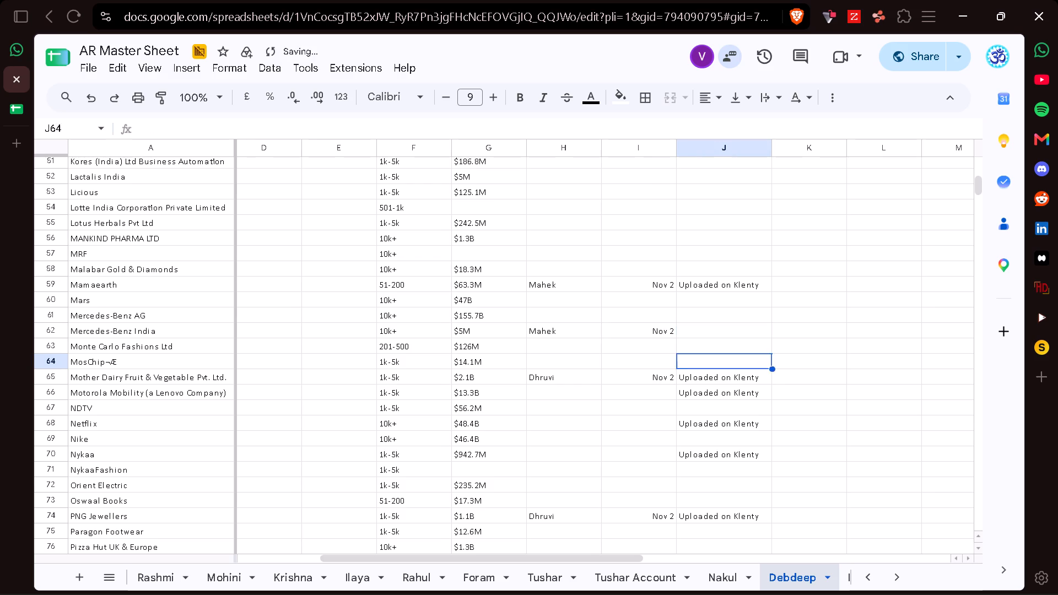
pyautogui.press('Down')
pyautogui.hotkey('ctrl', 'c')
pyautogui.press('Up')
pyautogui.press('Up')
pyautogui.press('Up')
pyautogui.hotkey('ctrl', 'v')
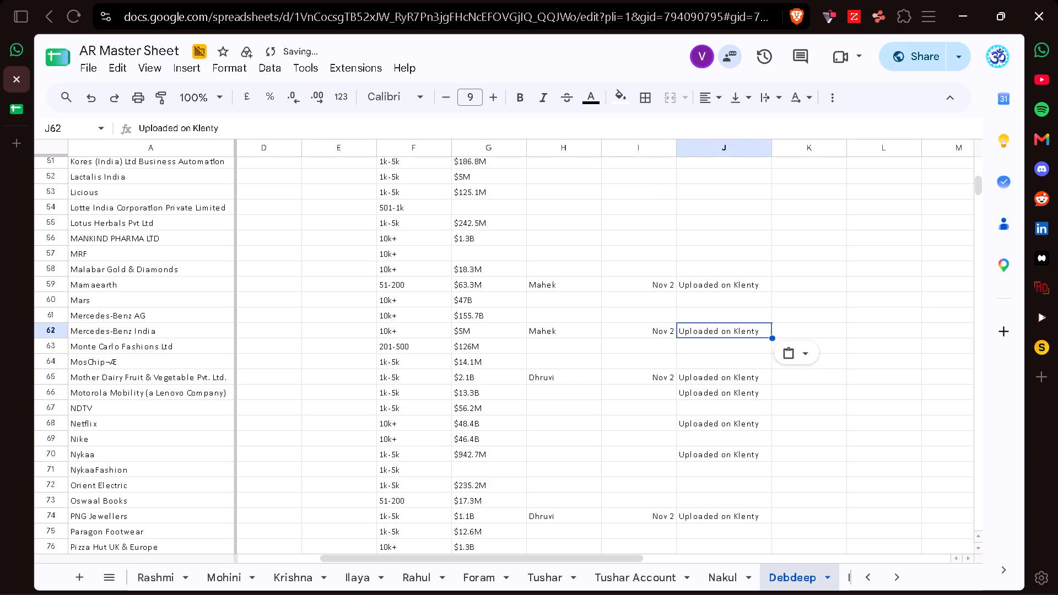
# Review the remaining accounts in the Debdeep sheet for assignees, research files and Klenty upload status.
pyautogui.hscroll(5, 441, 350)
pyautogui.scroll(1, 322, 349)
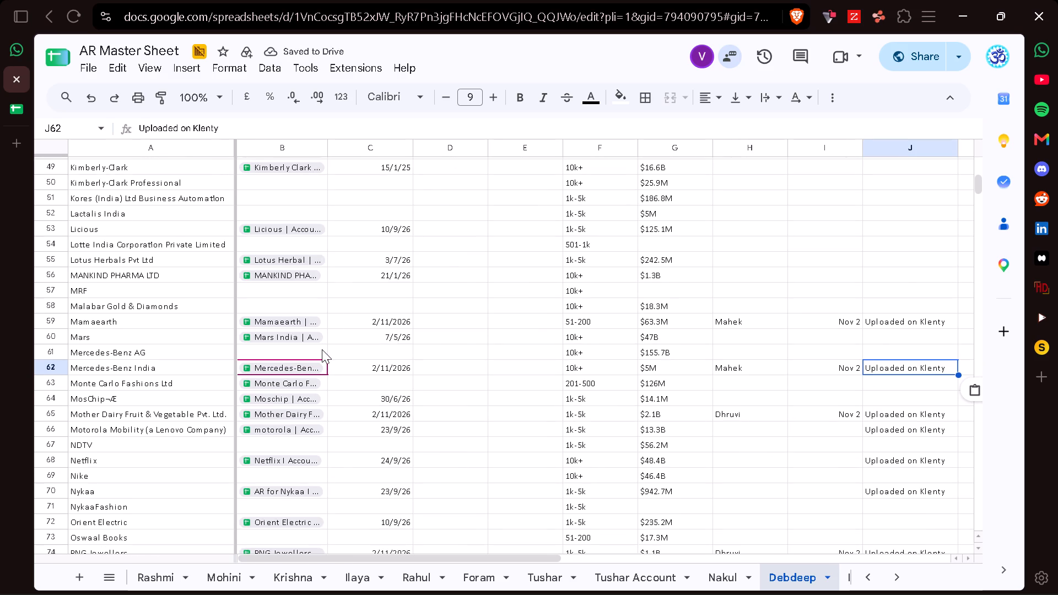
pyautogui.scroll(-1, 322, 349)
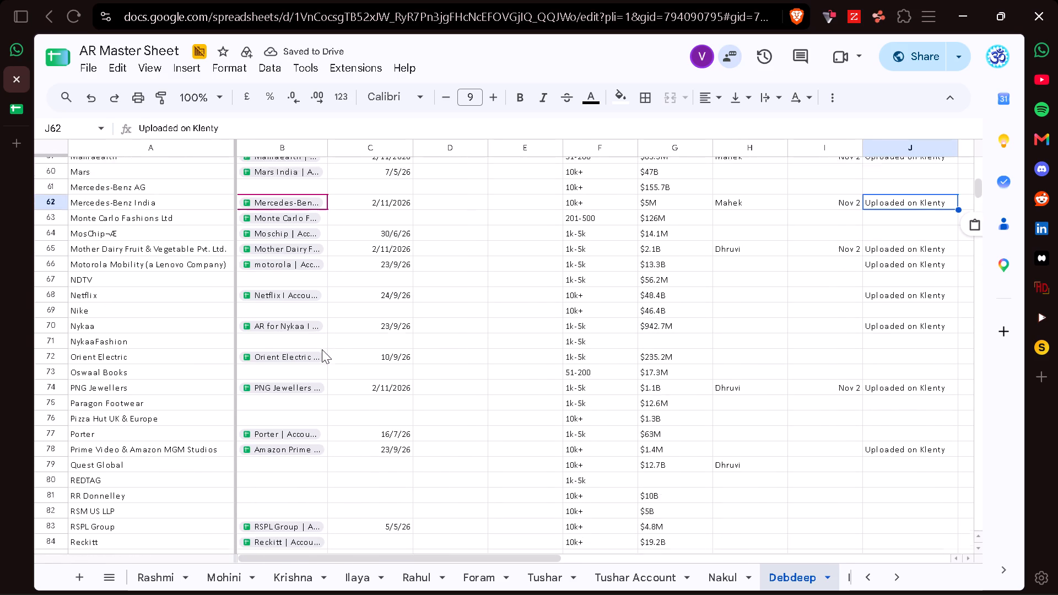
pyautogui.scroll(-1, 322, 349)
pyautogui.scroll(-1, 363, 368)
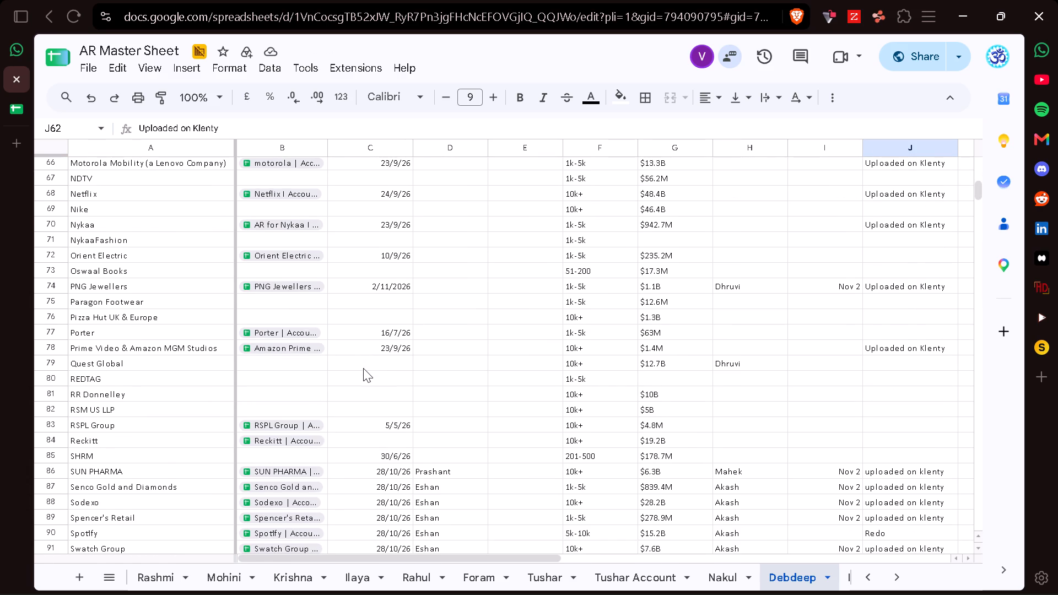
pyautogui.scroll(-1, 363, 368)
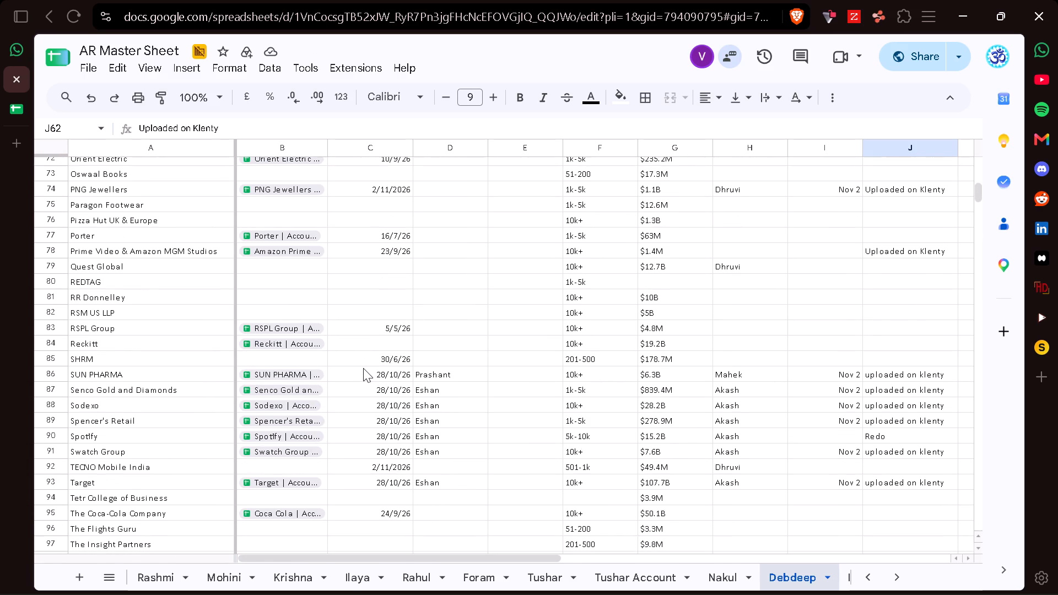
pyautogui.scroll(-2, 363, 368)
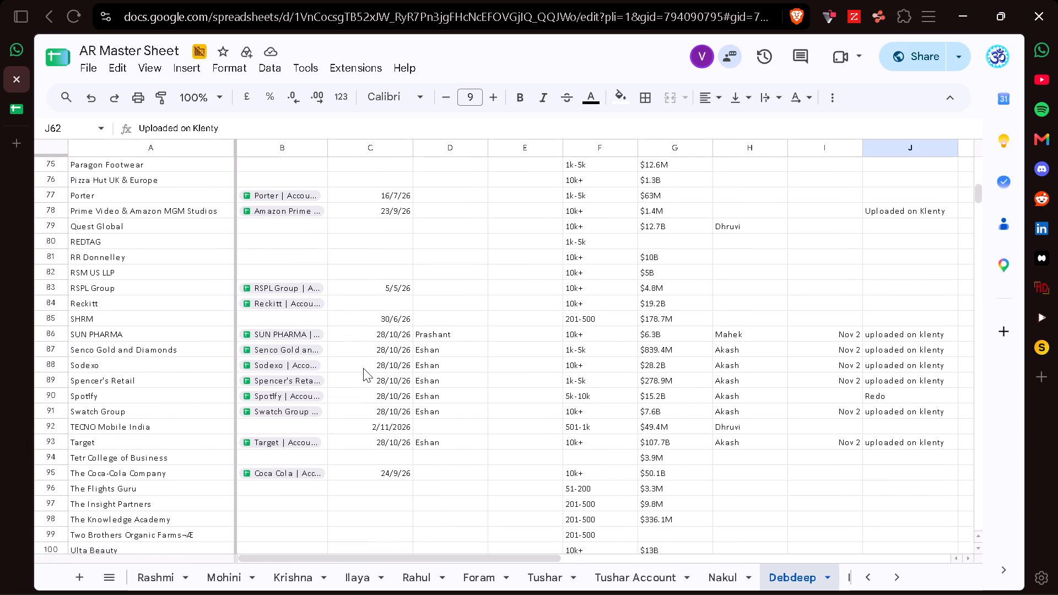
pyautogui.scroll(-3, 363, 368)
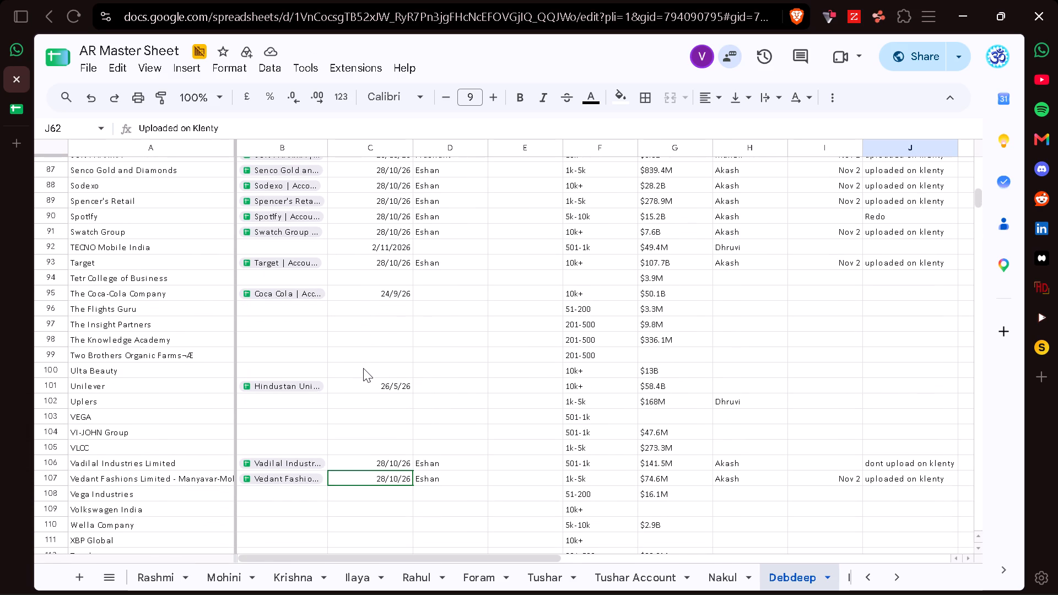
pyautogui.scroll(-3, 363, 368)
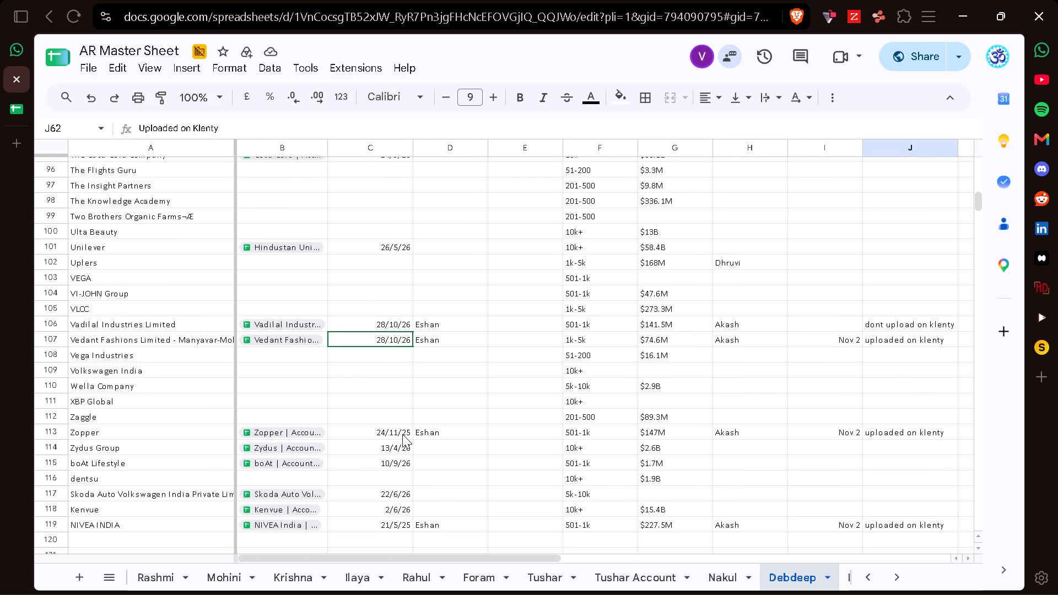
pyautogui.scroll(-1, 402, 434)
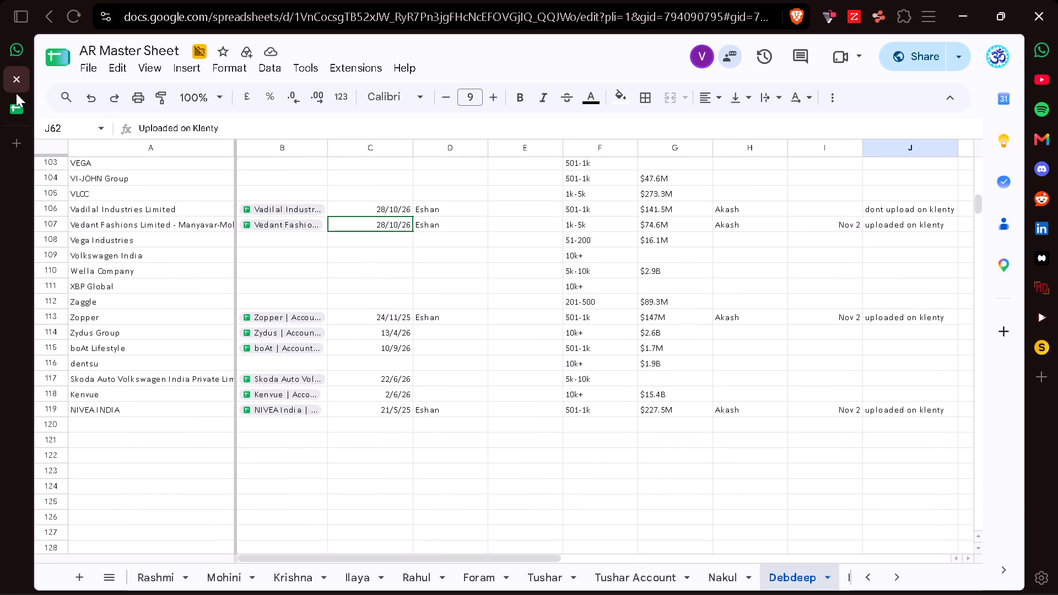
# Close the AR Master Sheet and return to Prashant Leads 02nd November in Klenty Leads New.
pyautogui.click(17, 79)
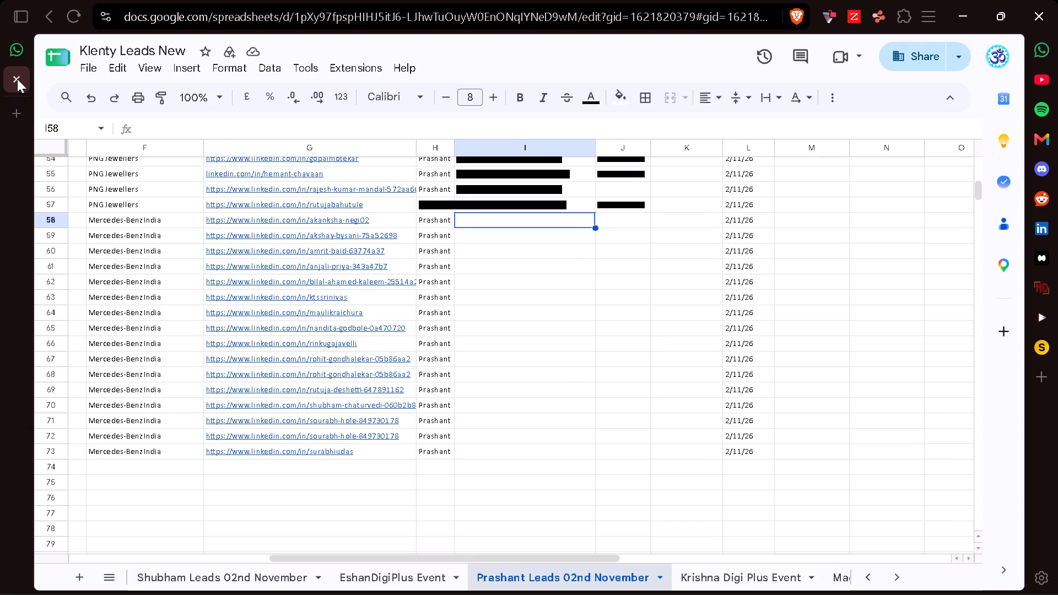
# Open the LinkedIn profile of the Mercedes-Benz India contact in row 58 and send a connection invitation without a note.
pyautogui.hscroll(-1, 477, 285)
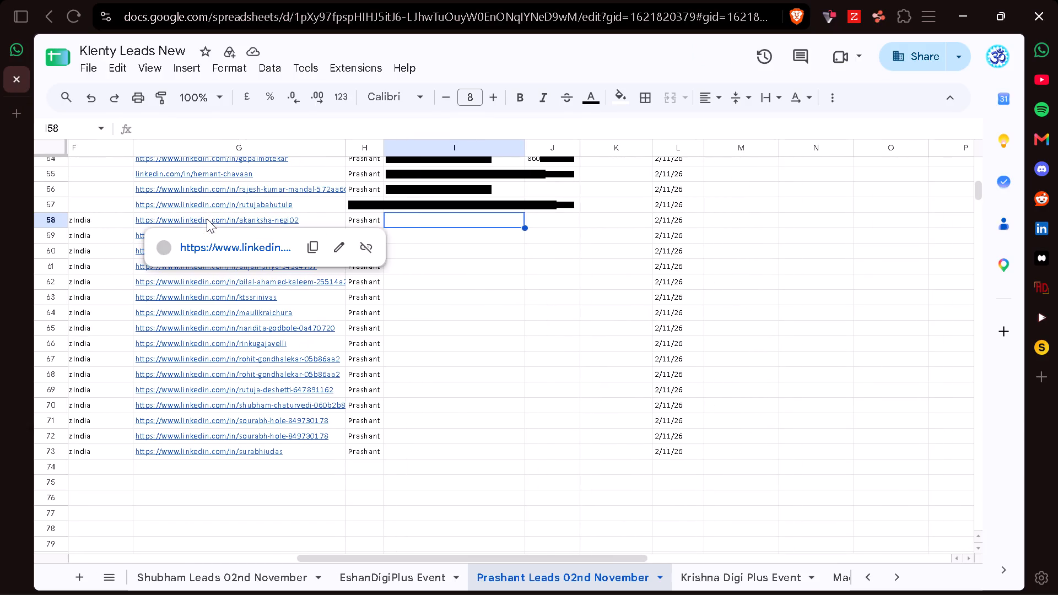
pyautogui.click(232, 243)
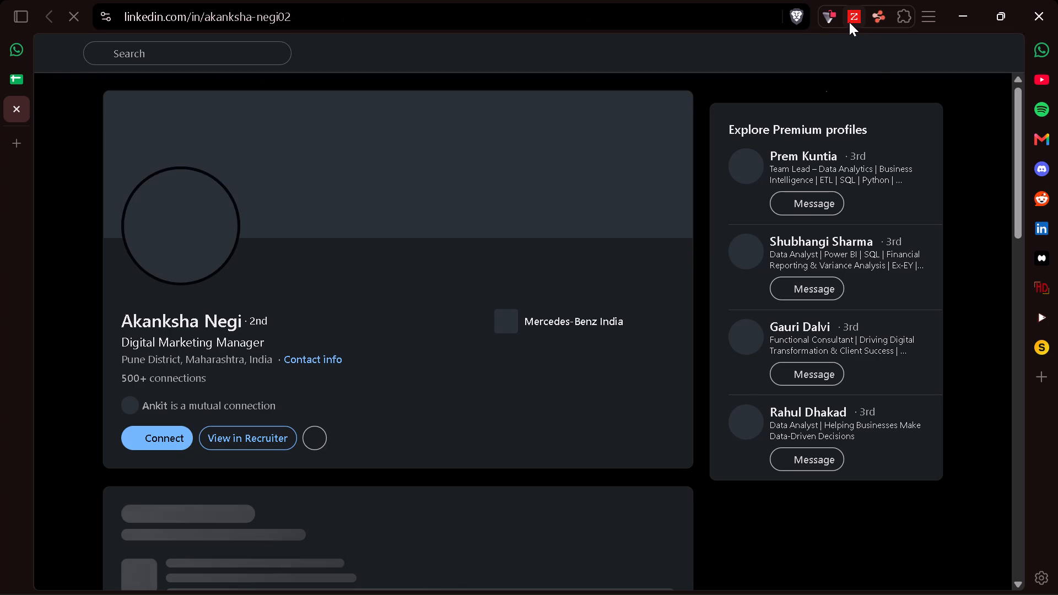
pyautogui.scroll(-1, 342, 387)
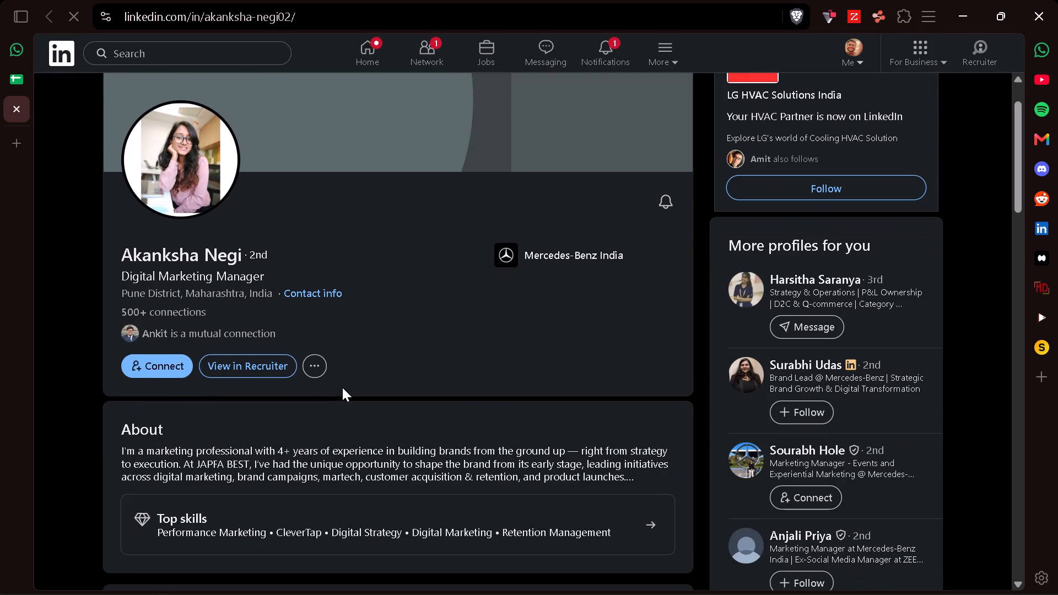
pyautogui.scroll(-2, 251, 399)
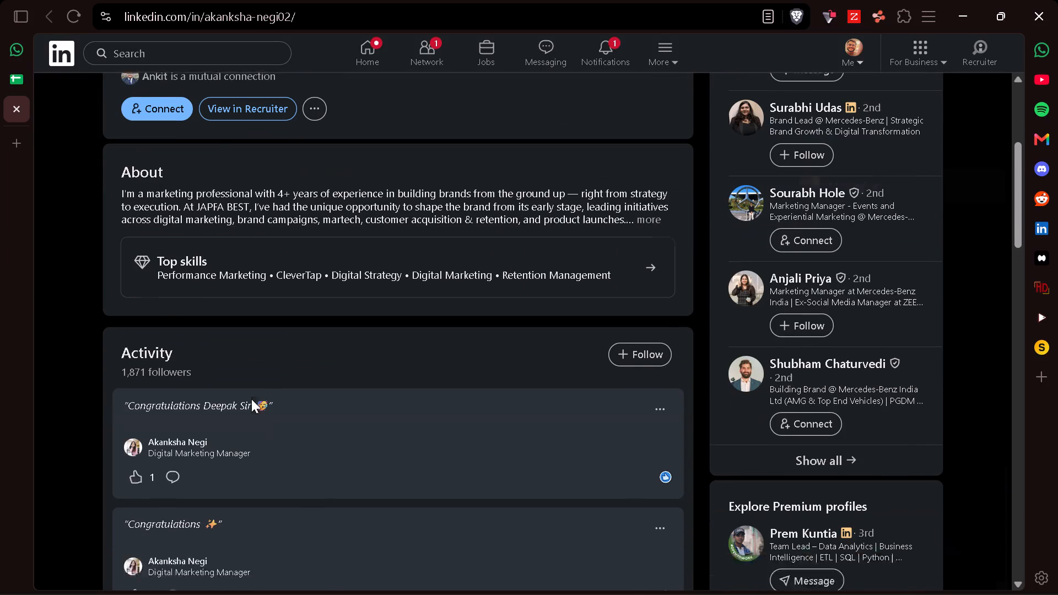
pyautogui.scroll(3, 251, 399)
pyautogui.click(155, 423)
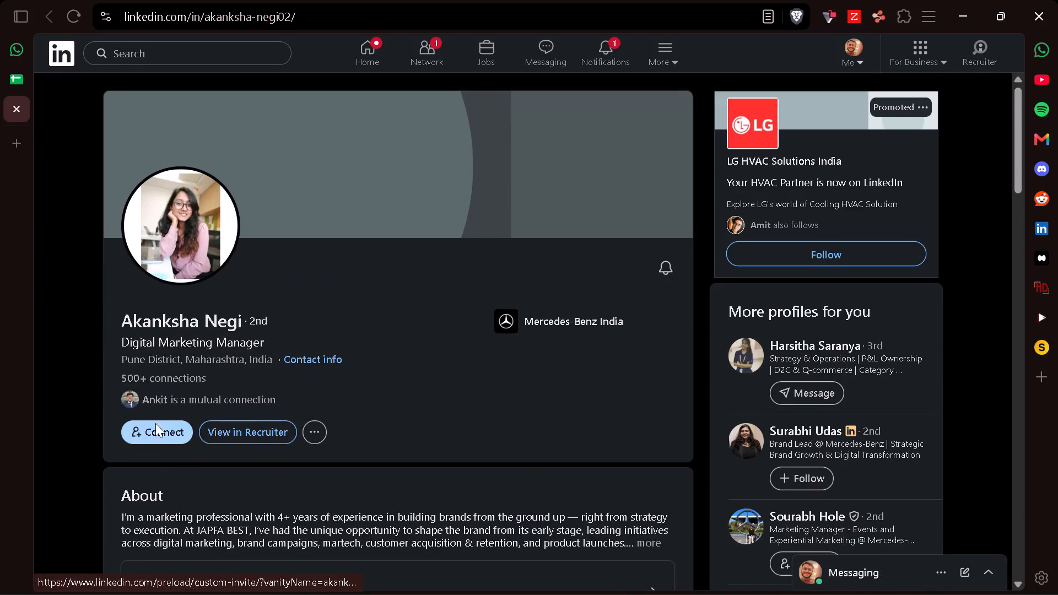
pyautogui.click(676, 230)
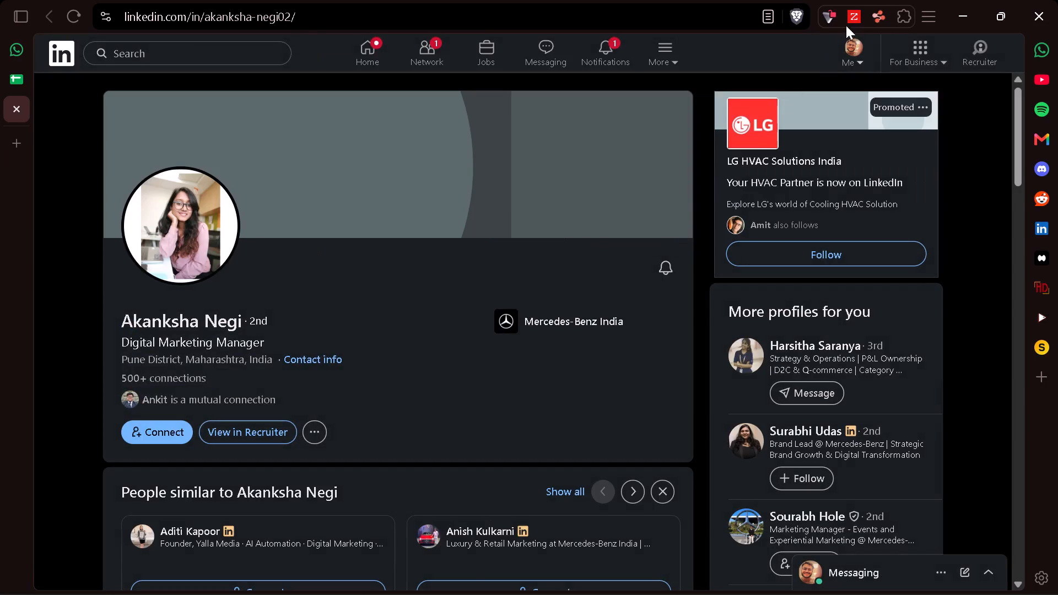
# Copy the row 58 contact's mobile number from ZoomInfo, open the SMARTe extension, and paste the number into J58.
pyautogui.click(855, 20)
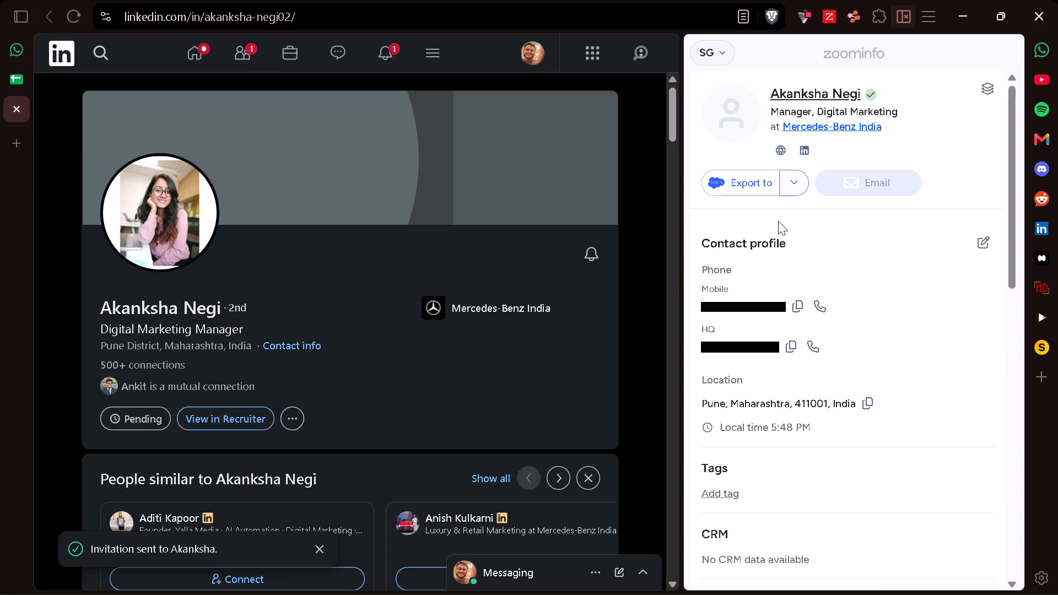
pyautogui.click(794, 310)
pyautogui.click(903, 12)
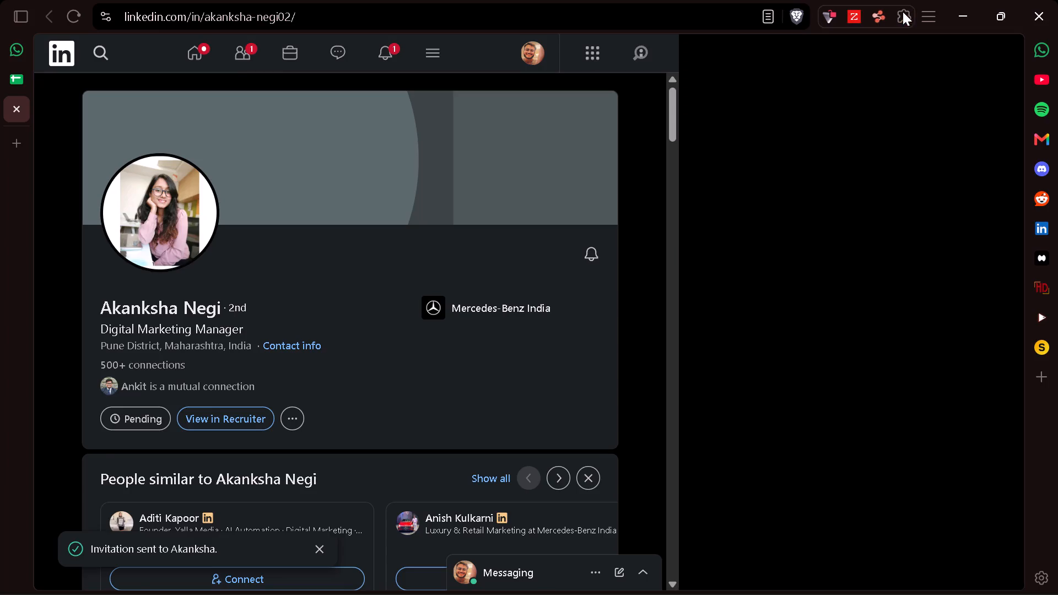
pyautogui.click(879, 15)
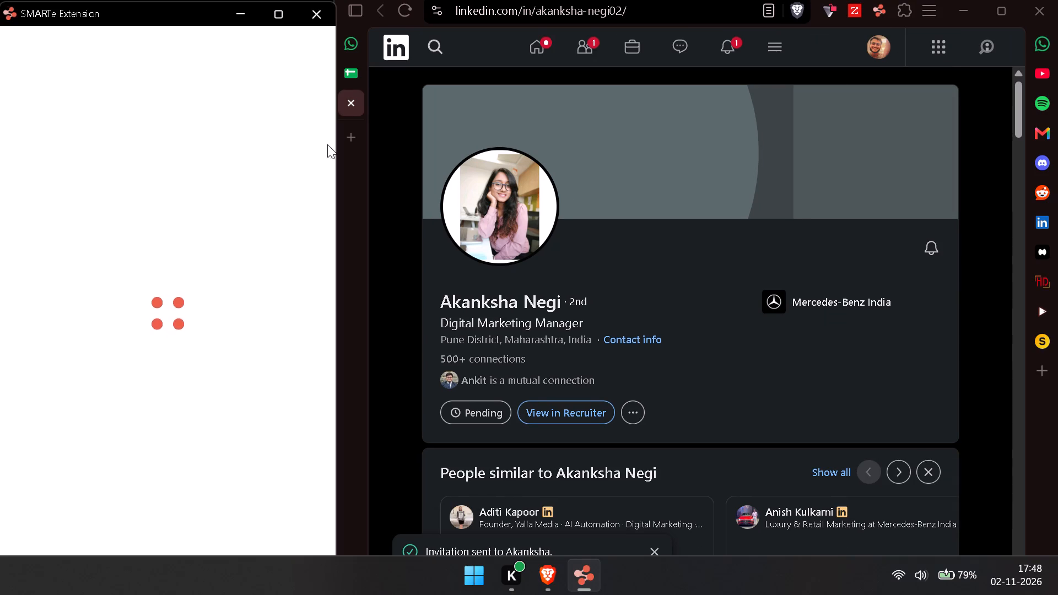
pyautogui.click(347, 79)
pyautogui.hscroll(-1, 619, 275)
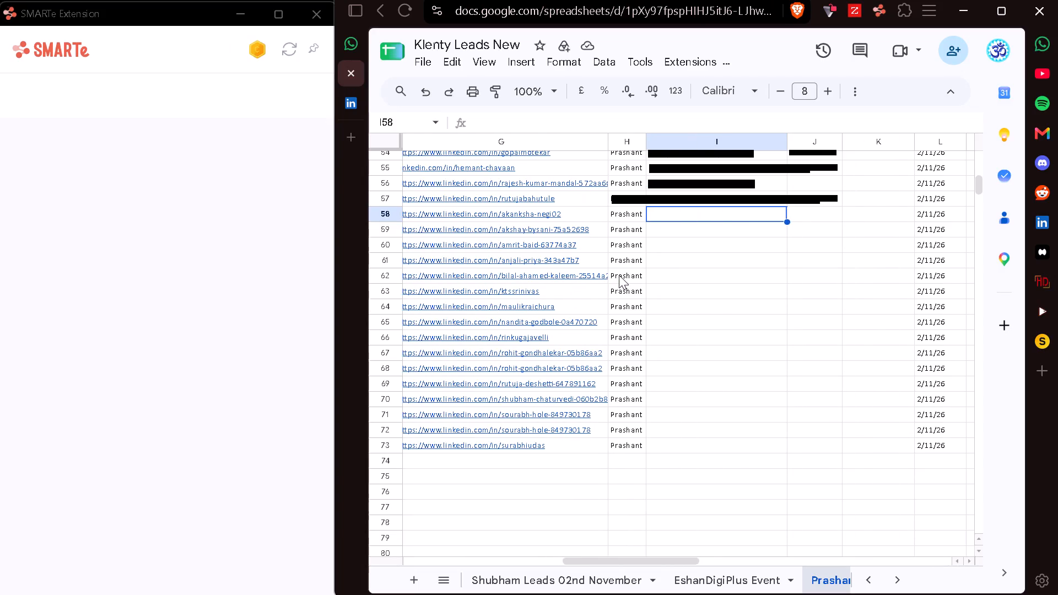
pyautogui.press('Right')
pyautogui.hotkey('ctrl', 'v')
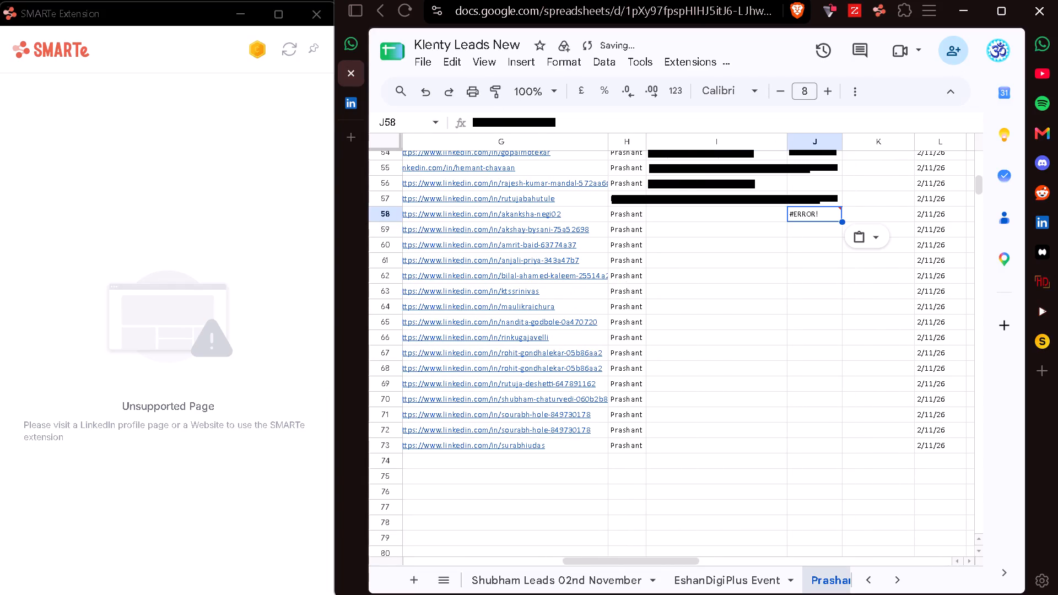
# Remove the leading prefix characters from the mobile number in J58.
pyautogui.click(492, 124)
pyautogui.press('BackSpace')
pyautogui.press('BackSpace')
pyautogui.press('BackSpace')
pyautogui.press('BackSpace')
pyautogui.press('BackSpace')
pyautogui.press('BackSpace')
pyautogui.press('BackSpace')
pyautogui.press('BackSpace')
pyautogui.press('BackSpace')
pyautogui.press('BackSpace')
pyautogui.press('BackSpace')
pyautogui.press('BackSpace')
pyautogui.press('BackSpace')
pyautogui.click(723, 224)
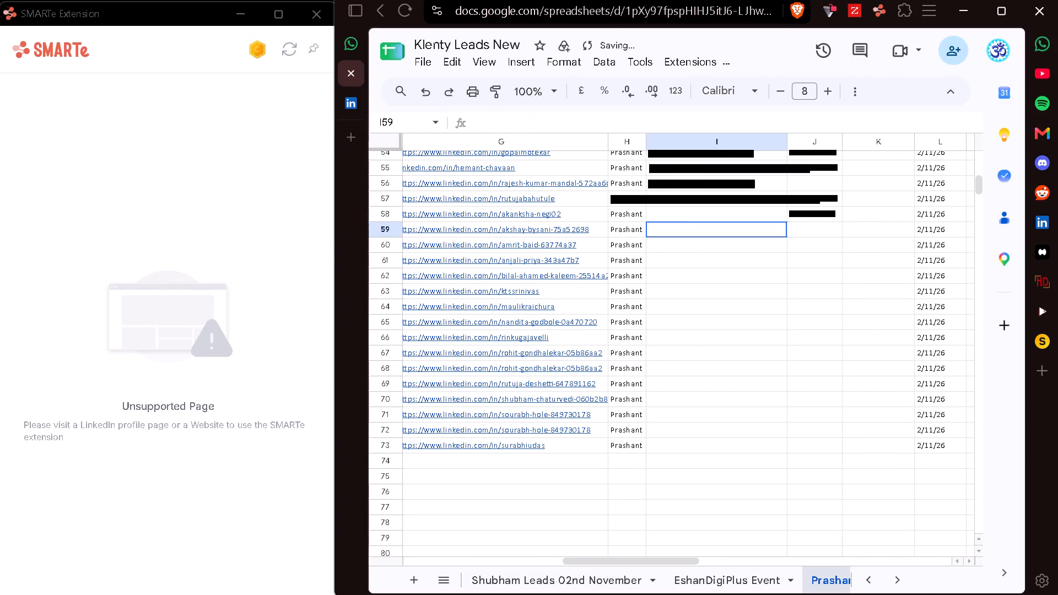
# Check SMARTe for the row 58 contact's details, then close the LinkedIn profile and return to the leads sheet.
pyautogui.press('Up')
pyautogui.click(350, 98)
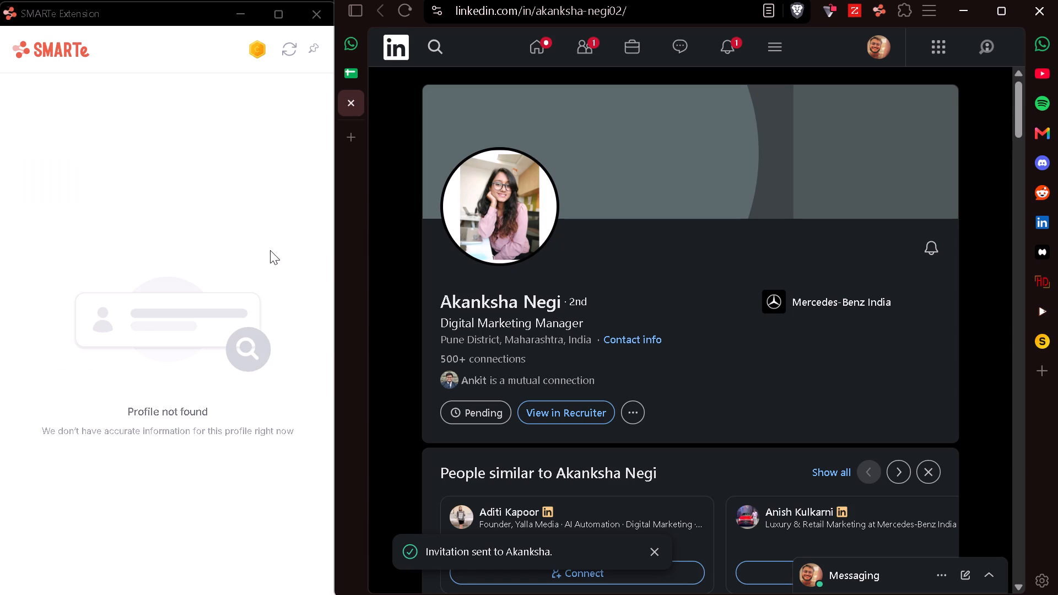
pyautogui.click(355, 102)
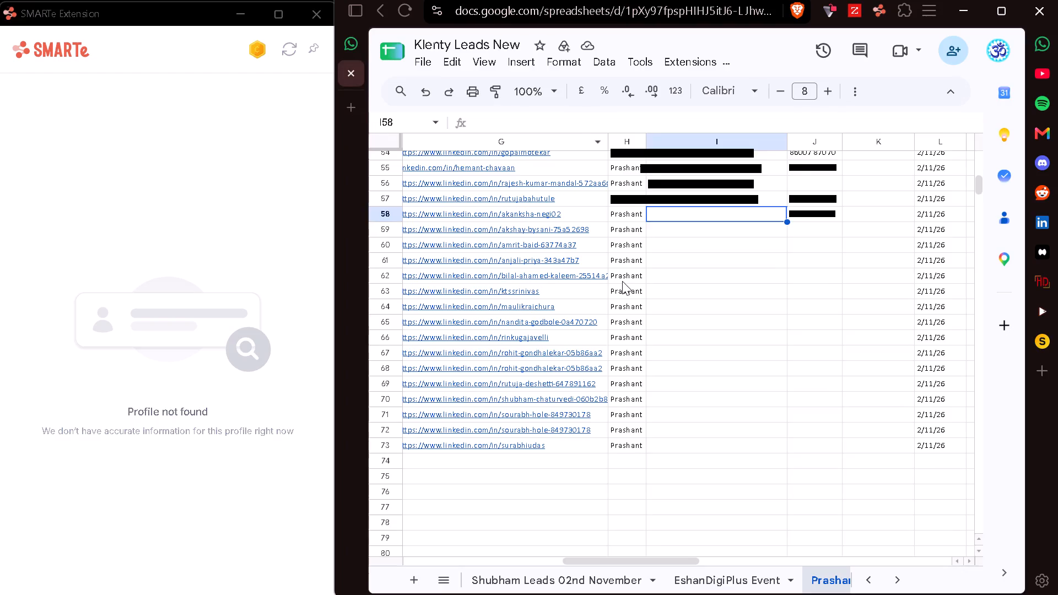
# Open the LinkedIn profile of the contact in row 59, start a connection invitation, and copy the mobile number from ZoomInfo.
pyautogui.hscroll(-1, 622, 281)
pyautogui.press('Down')
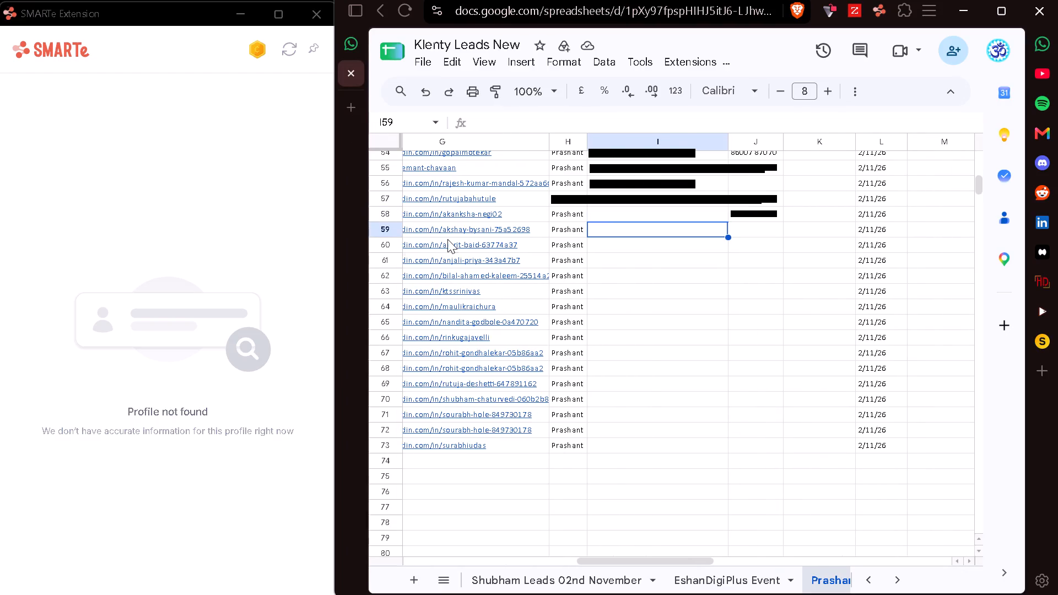
pyautogui.click(482, 257)
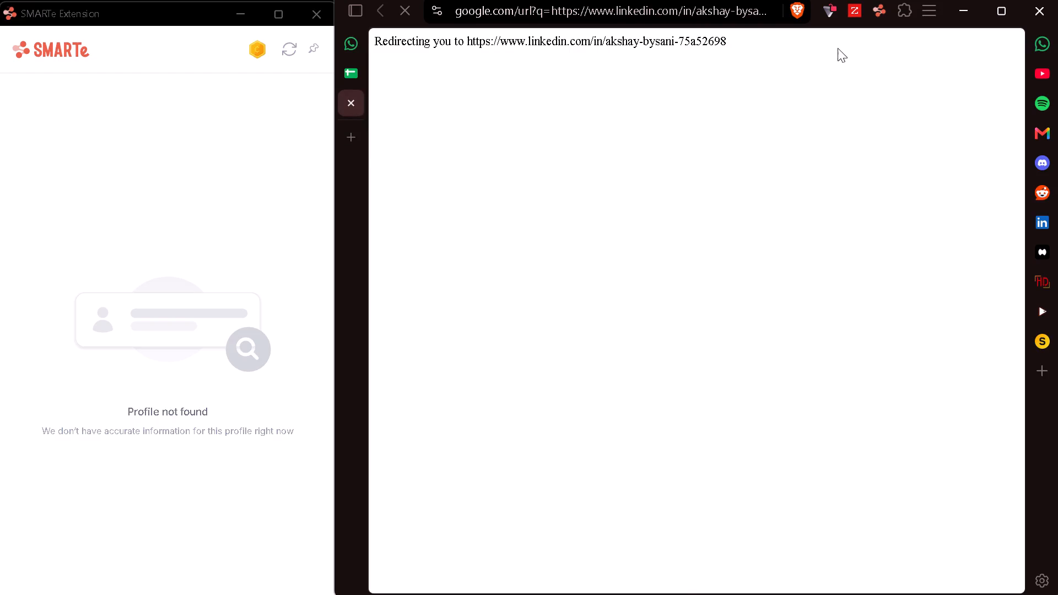
pyautogui.click(852, 15)
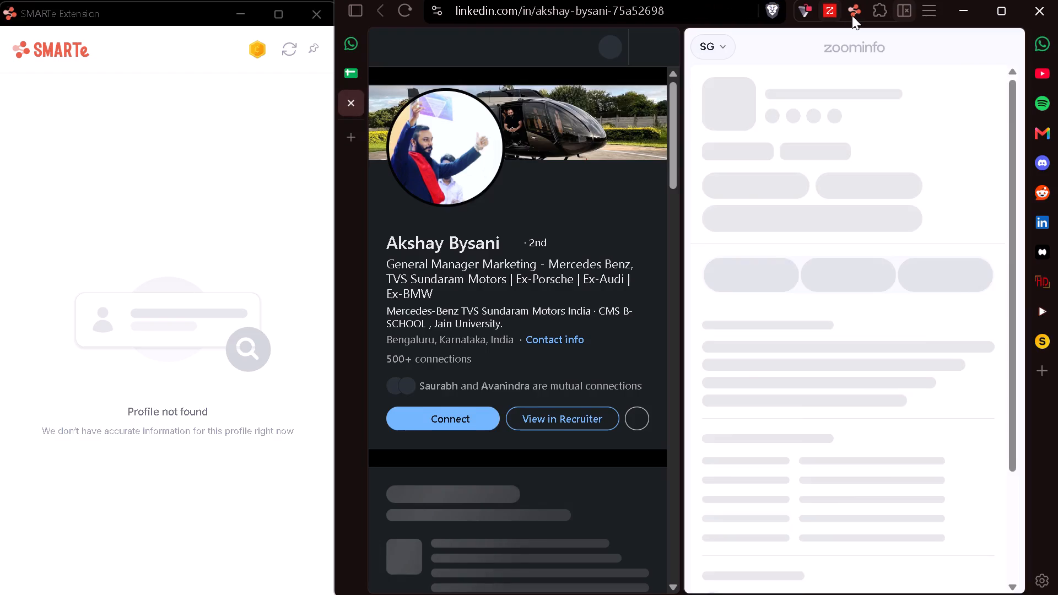
pyautogui.click(433, 419)
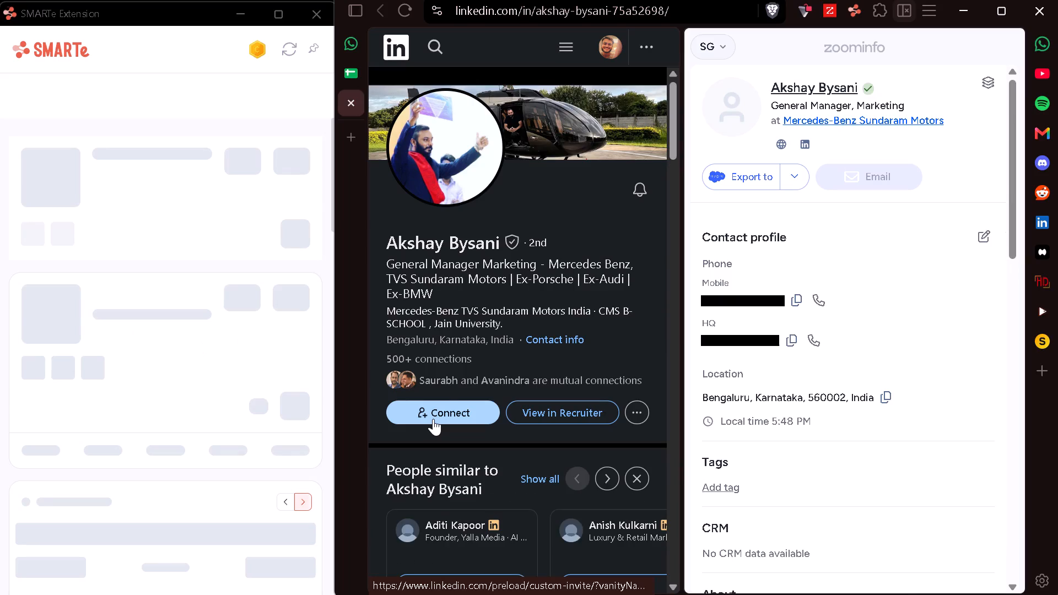
pyautogui.click(801, 296)
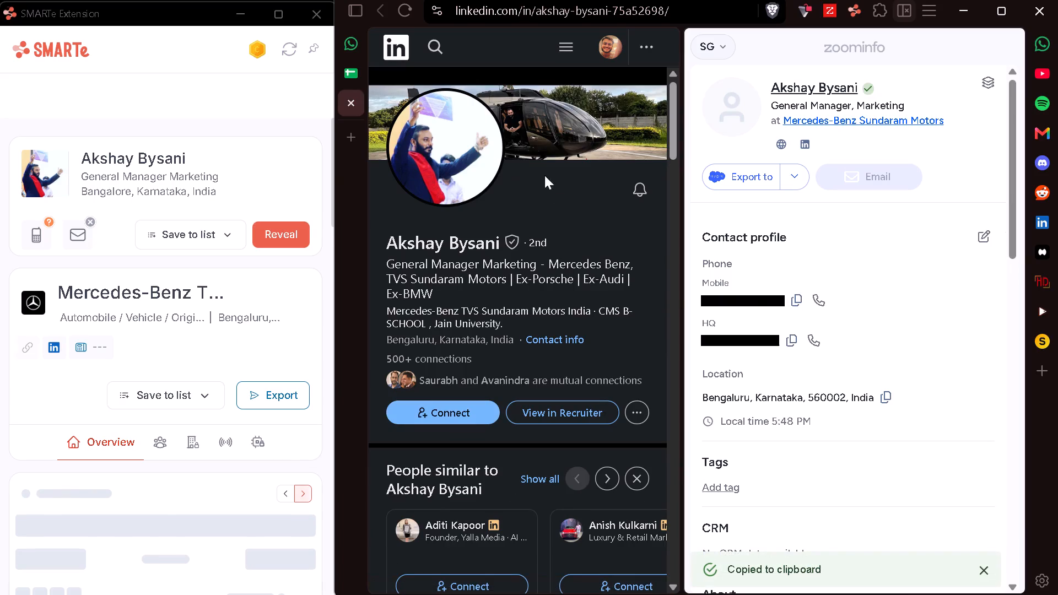
# Close the ZoomInfo panel and send the row 59 contact's connection invitation without a note.
pyautogui.click(905, 13)
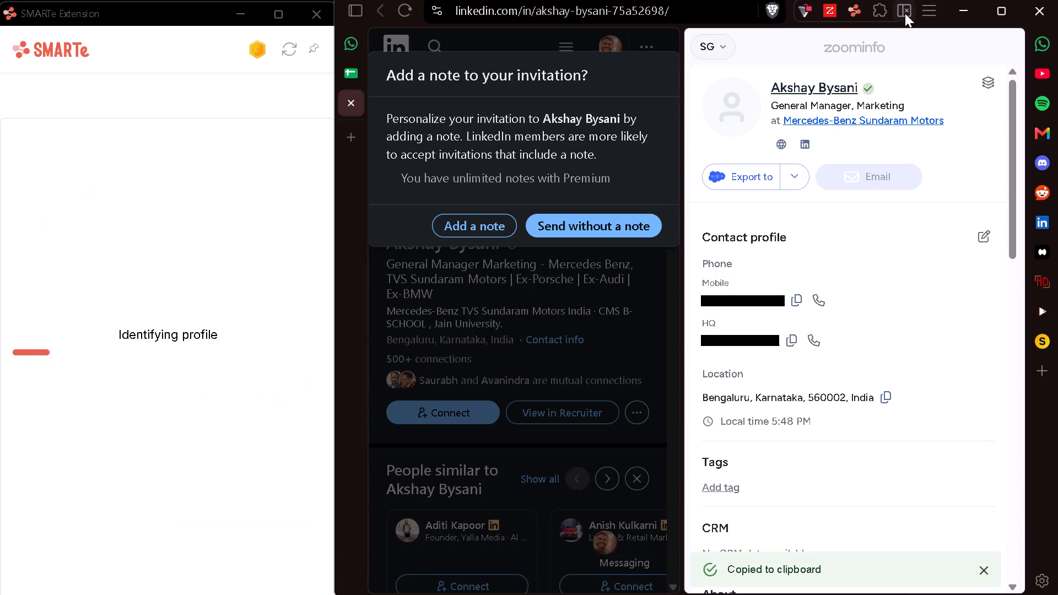
pyautogui.click(632, 230)
pyautogui.click(784, 223)
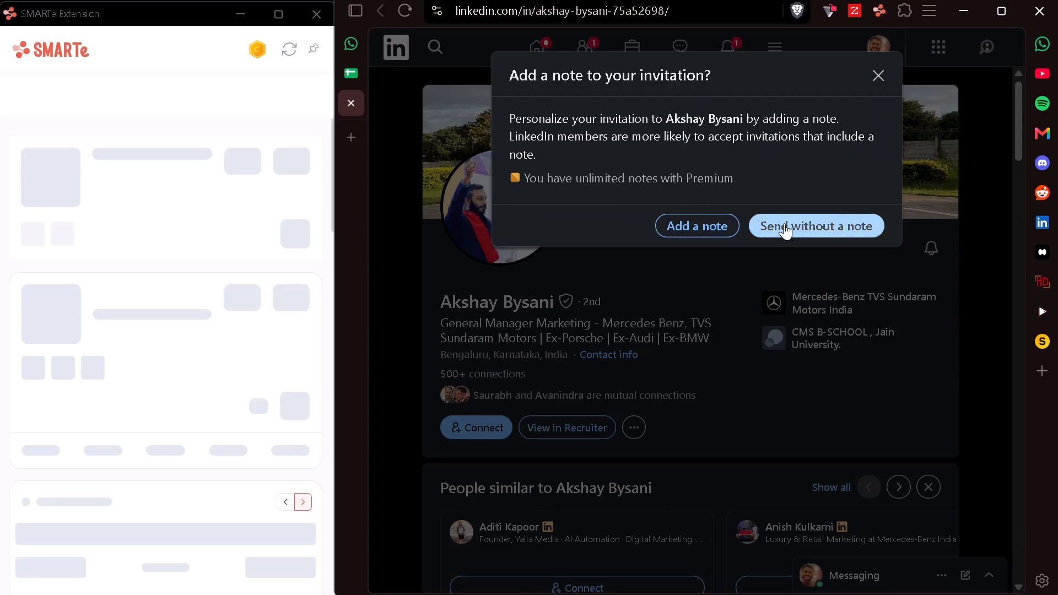
# Reveal the row 59 contact's details in SMARTe and paste the copied mobile number into J59 of the leads sheet.
pyautogui.click(275, 239)
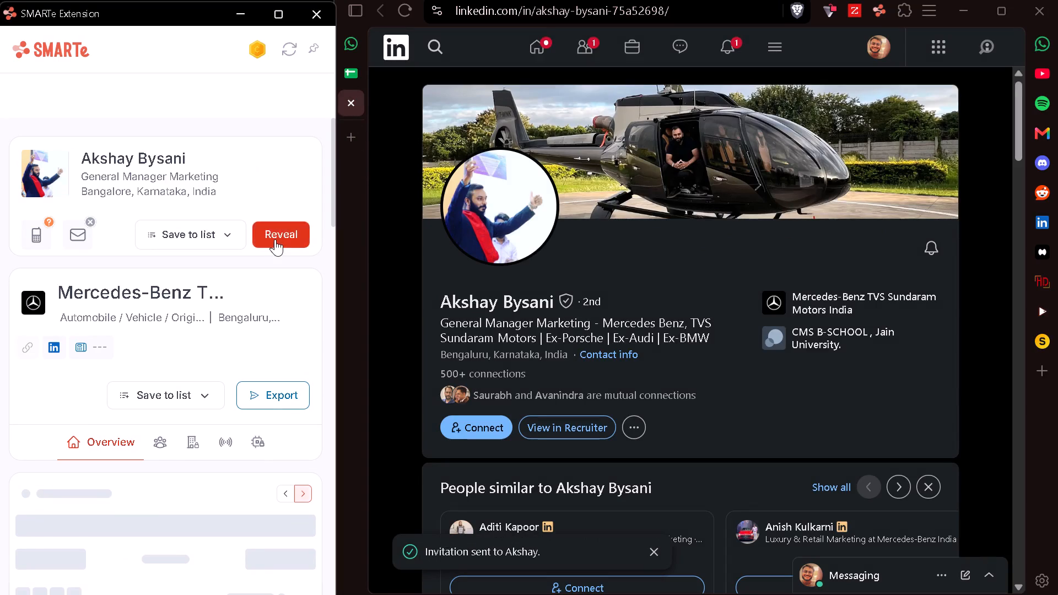
pyautogui.click(354, 68)
pyautogui.press('Right')
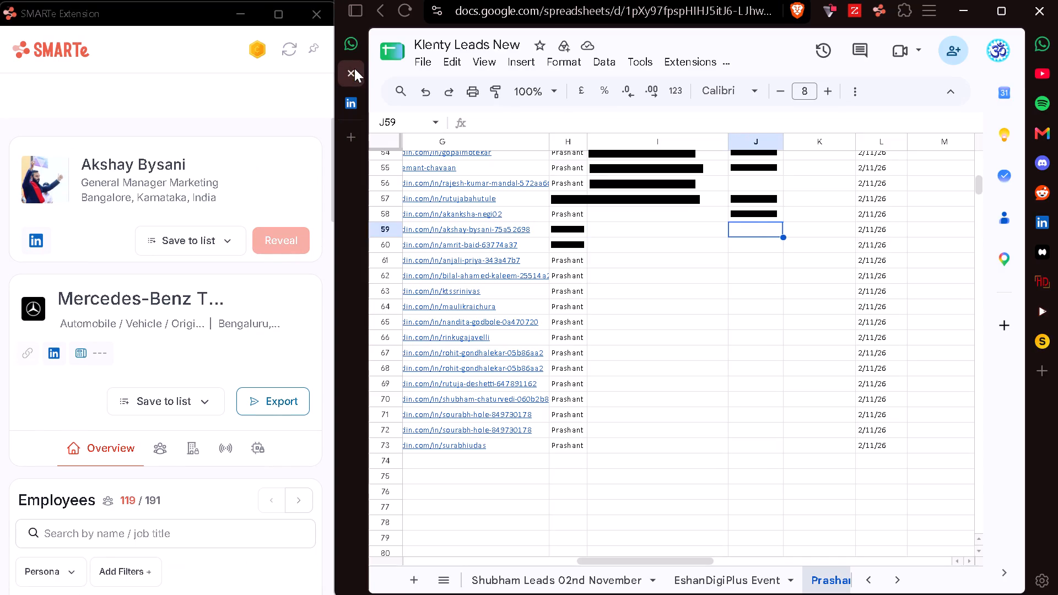
pyautogui.hotkey('ctrl', 'v')
# Remove the leading prefix characters from the mobile number in J59.
pyautogui.click(495, 118)
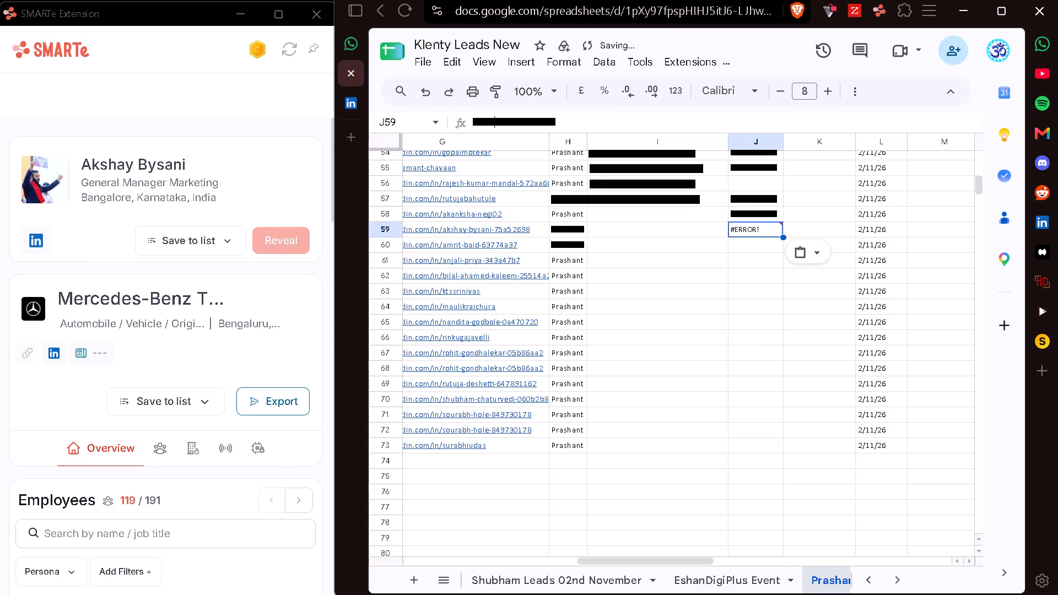
pyautogui.press('BackSpace')
pyautogui.press('BackSpace')
pyautogui.press('BackSpace')
pyautogui.press('BackSpace')
pyautogui.press('BackSpace')
pyautogui.press('BackSpace')
pyautogui.press('BackSpace')
pyautogui.press('BackSpace')
pyautogui.press('BackSpace')
pyautogui.press('BackSpace')
pyautogui.press('BackSpace')
pyautogui.press('BackSpace')
pyautogui.press('BackSpace')
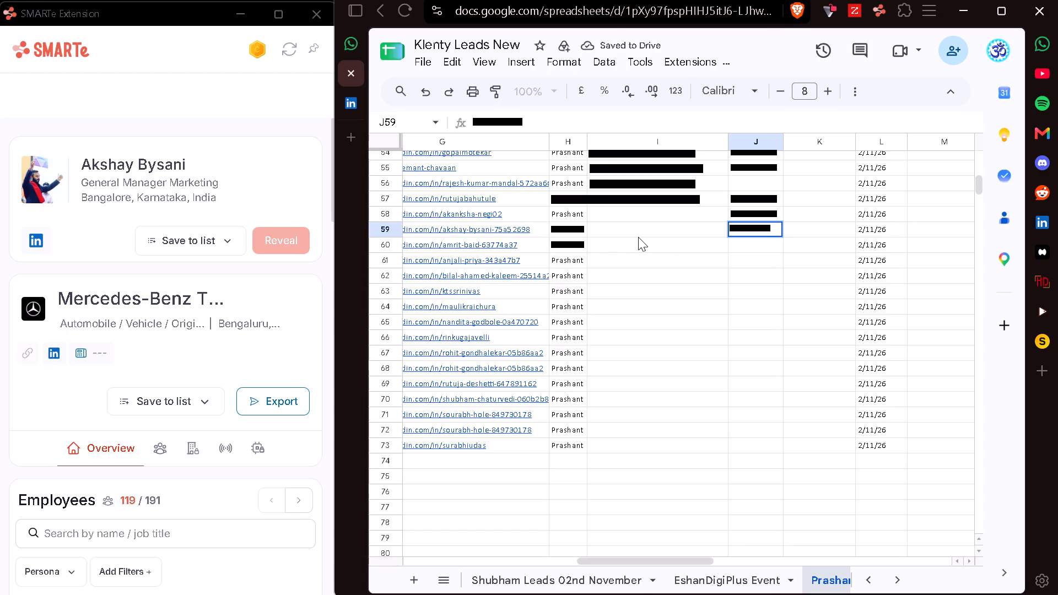
# Copy the row 59 contact's revealed email from SMARTe into I59.
pyautogui.click(638, 237)
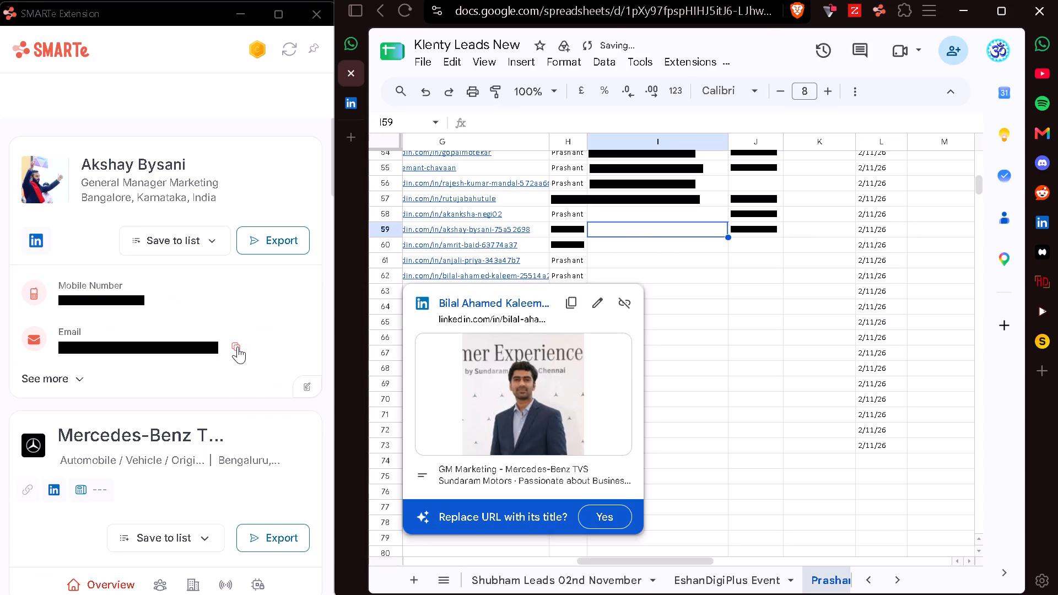
pyautogui.click(236, 345)
pyautogui.hotkey('ctrl', 'v')
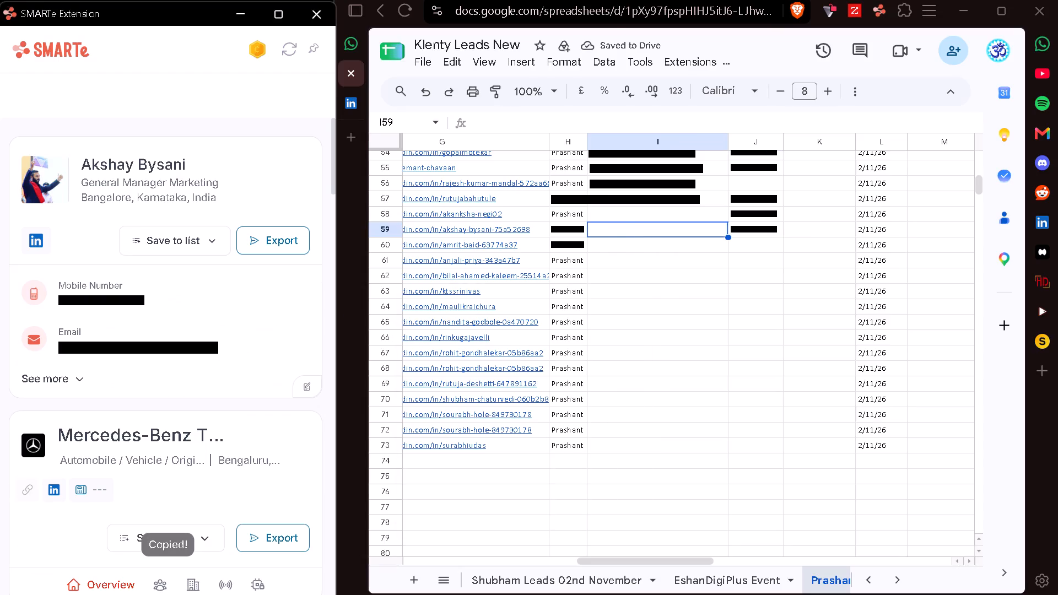
pyautogui.click(613, 229)
pyautogui.hotkey('ctrl', 'v')
pyautogui.press('Down')
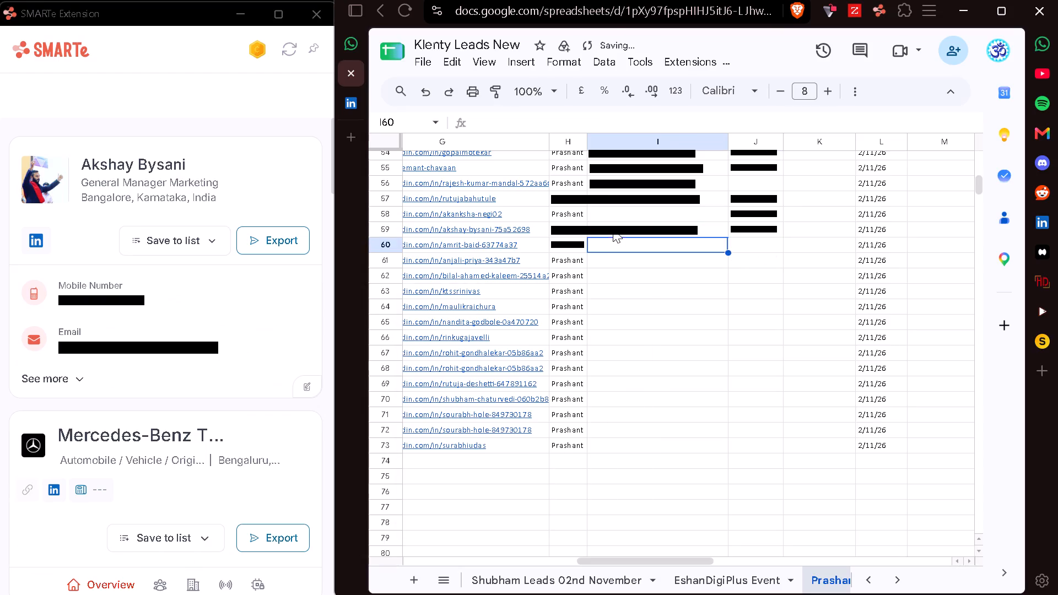
# Open the row 60 contact's LinkedIn profile, closing the previous one, and copy the business email from ZoomInfo into I60.
pyautogui.click(475, 272)
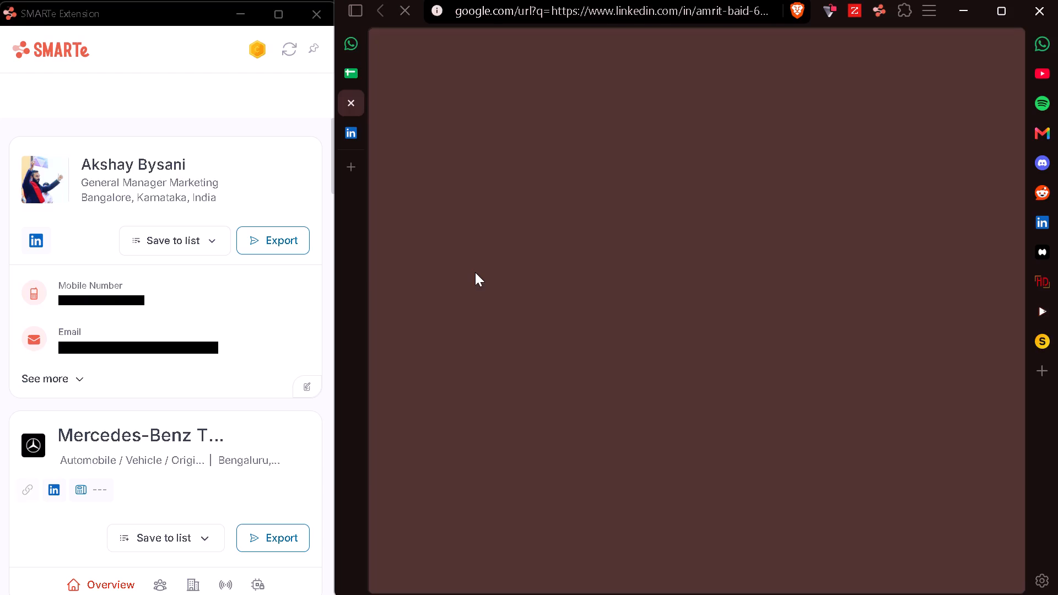
pyautogui.doubleClick(348, 128)
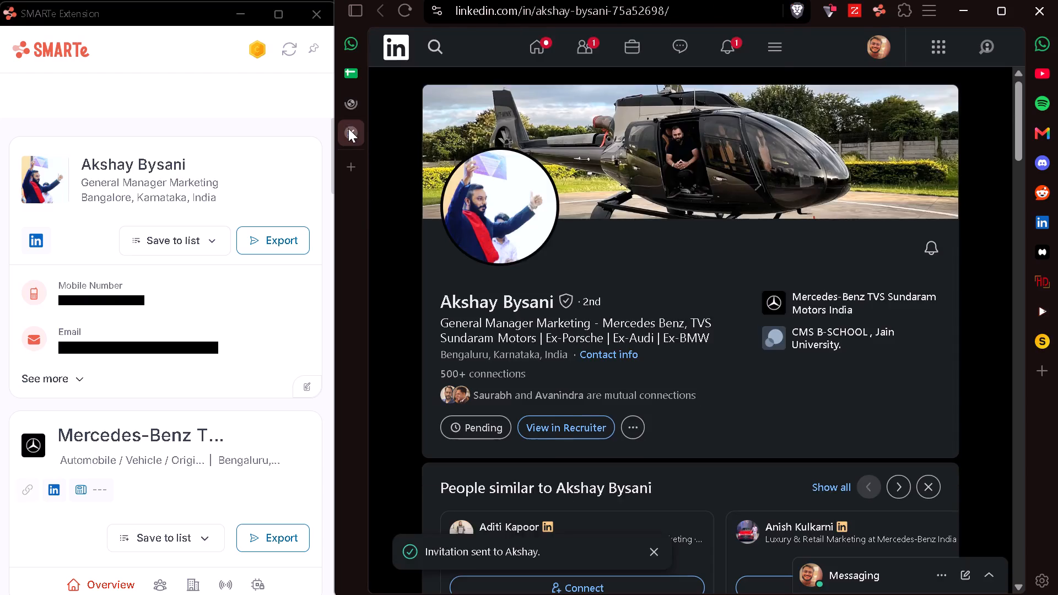
pyautogui.click(855, 6)
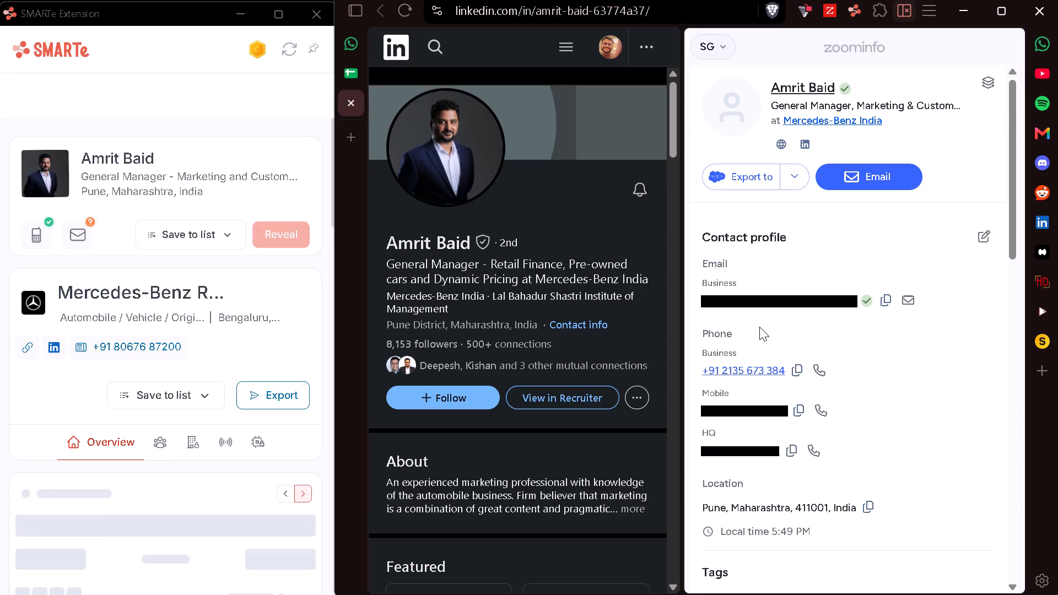
pyautogui.click(888, 299)
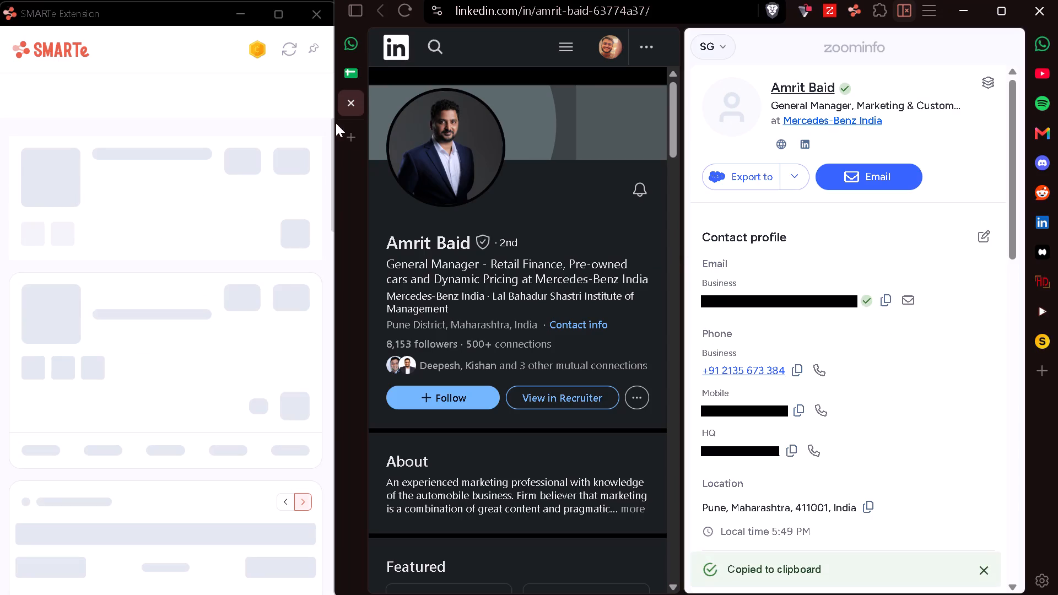
pyautogui.click(352, 78)
pyautogui.hotkey('ctrl', 'v')
pyautogui.press('Right')
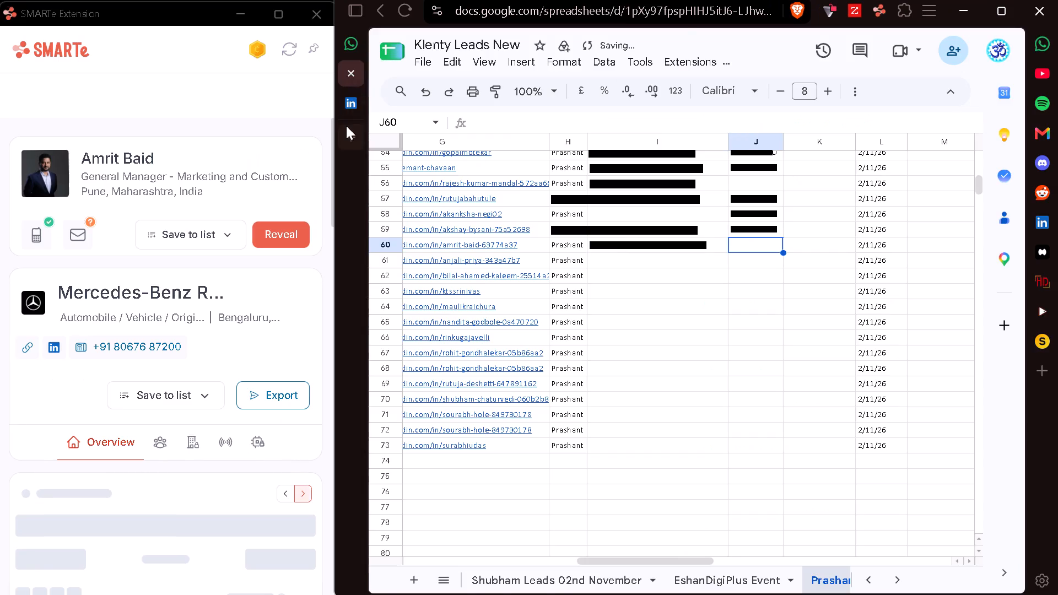
# Copy the row 60 contact's mobile number from ZoomInfo into J60, closing the LinkedIn profile.
pyautogui.click(350, 101)
pyautogui.click(798, 412)
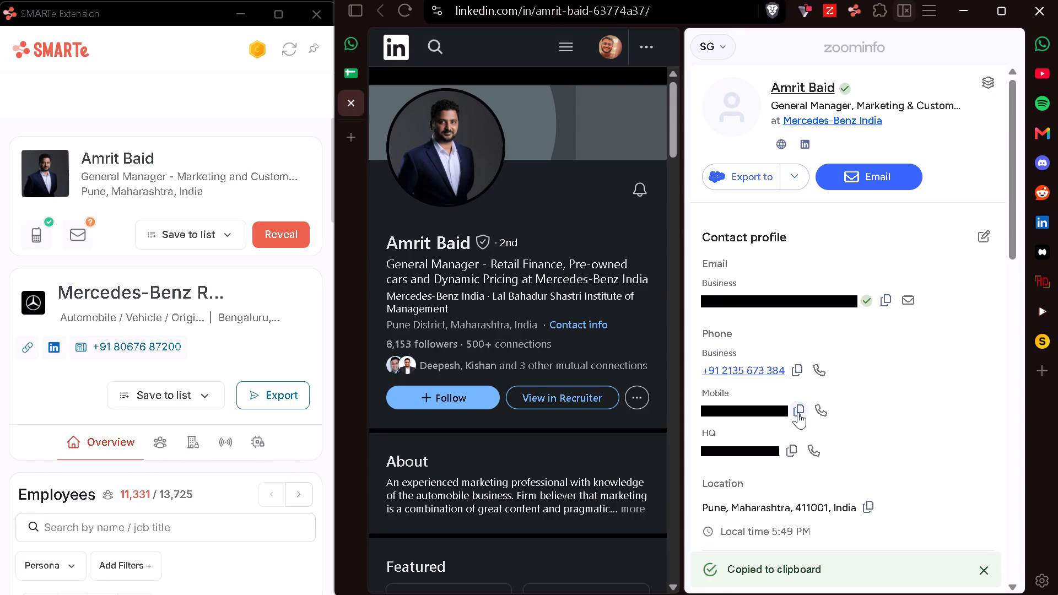
pyautogui.click(348, 102)
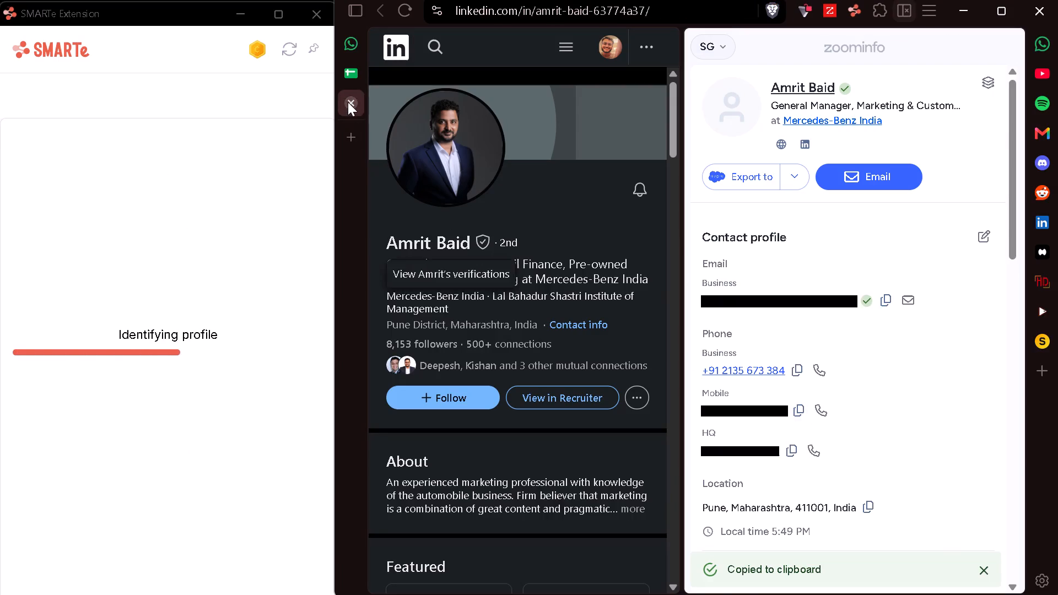
pyautogui.hotkey('ctrl', 'v')
# Remove the leading prefix characters from the mobile number in J60.
pyautogui.click(493, 120)
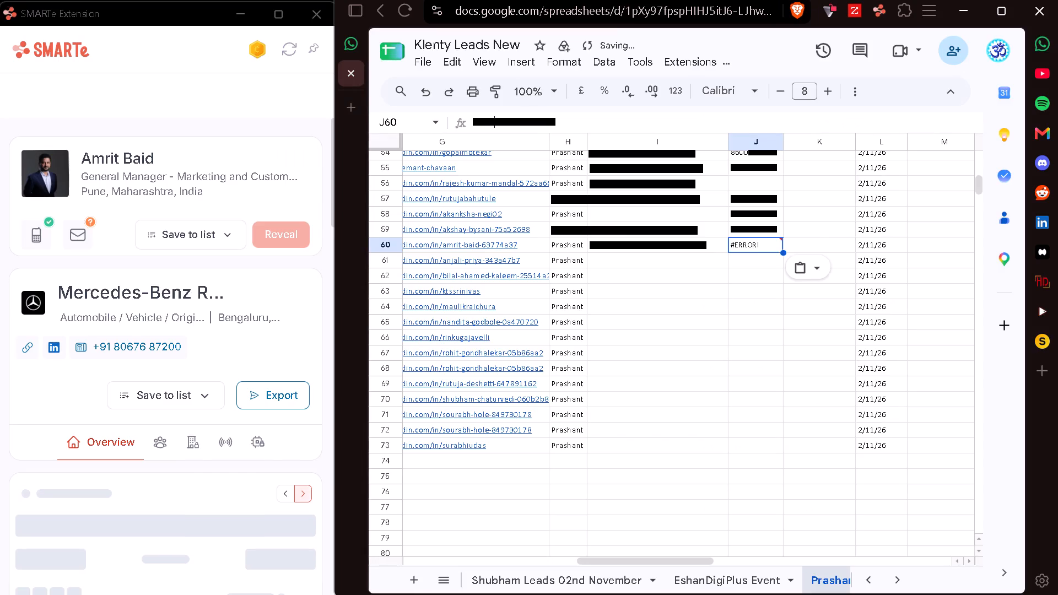
pyautogui.press('BackSpace')
pyautogui.press('BackSpace')
pyautogui.press('BackSpace')
pyautogui.press('BackSpace')
pyautogui.press('BackSpace')
pyautogui.press('BackSpace')
pyautogui.press('BackSpace')
pyautogui.press('BackSpace')
pyautogui.press('BackSpace')
pyautogui.press('BackSpace')
pyautogui.press('BackSpace')
pyautogui.click(606, 265)
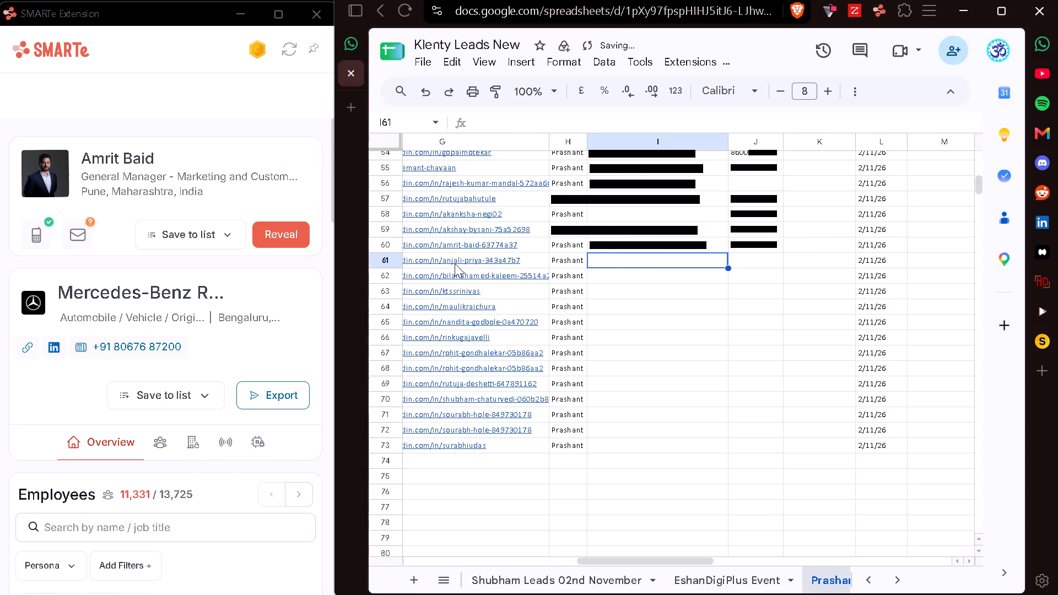
# Open the row 61 contact's LinkedIn profile and copy the mobile number from ZoomInfo into J61.
pyautogui.click(462, 284)
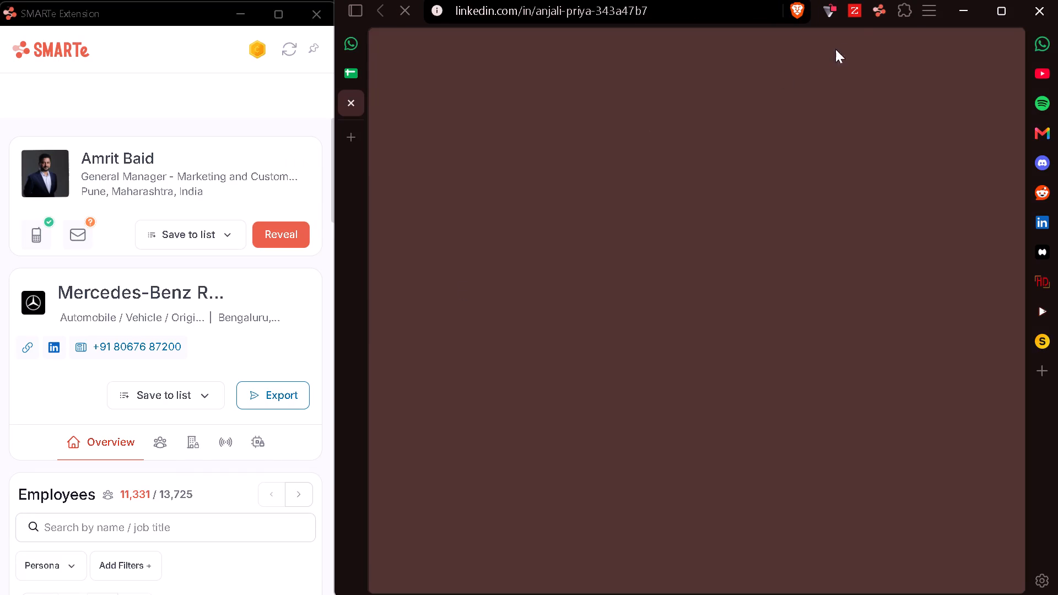
pyautogui.click(856, 14)
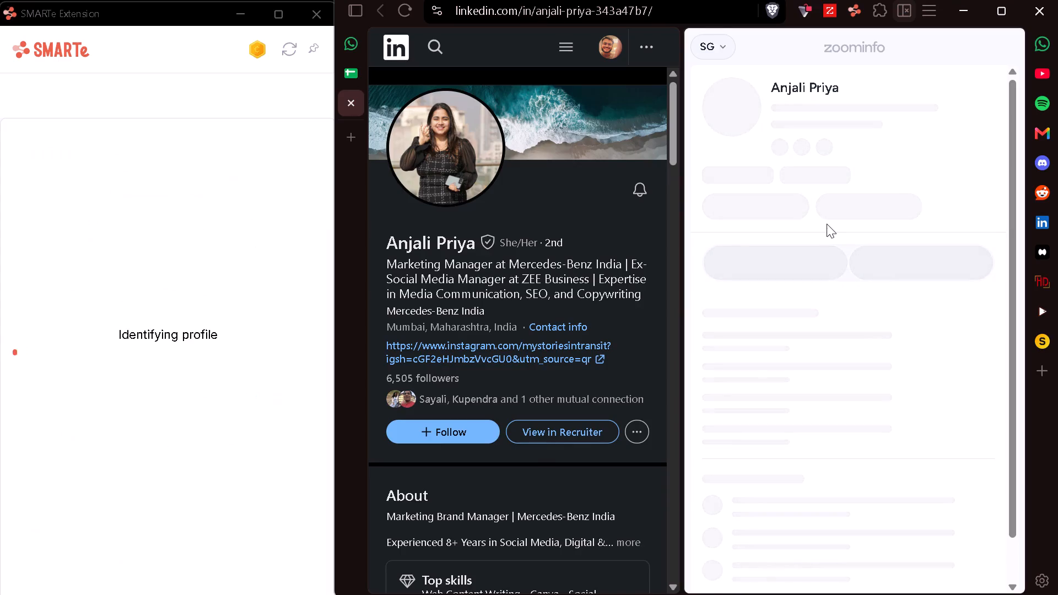
pyautogui.click(802, 306)
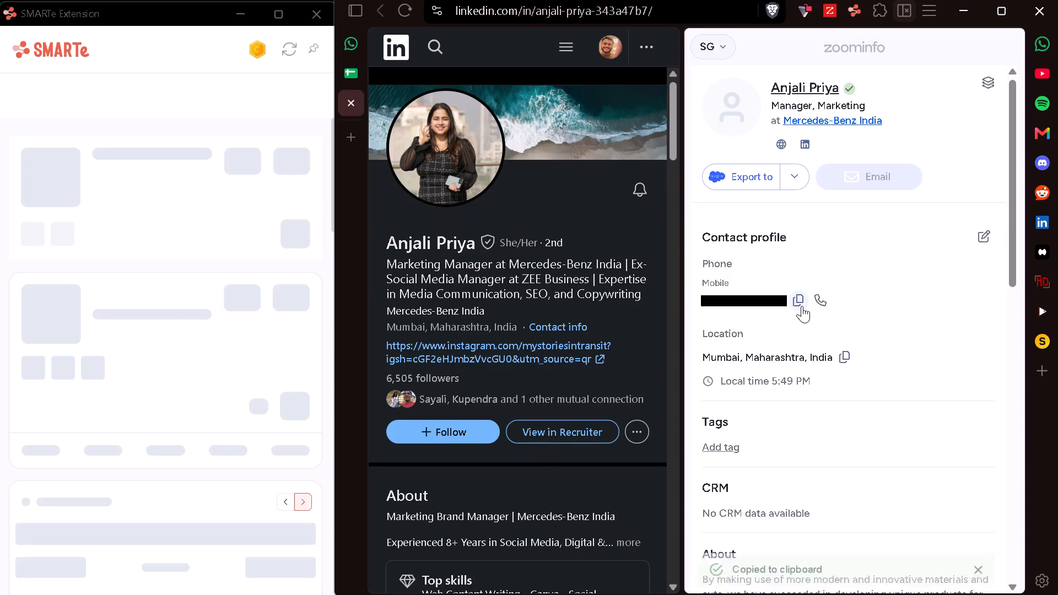
pyautogui.click(906, 15)
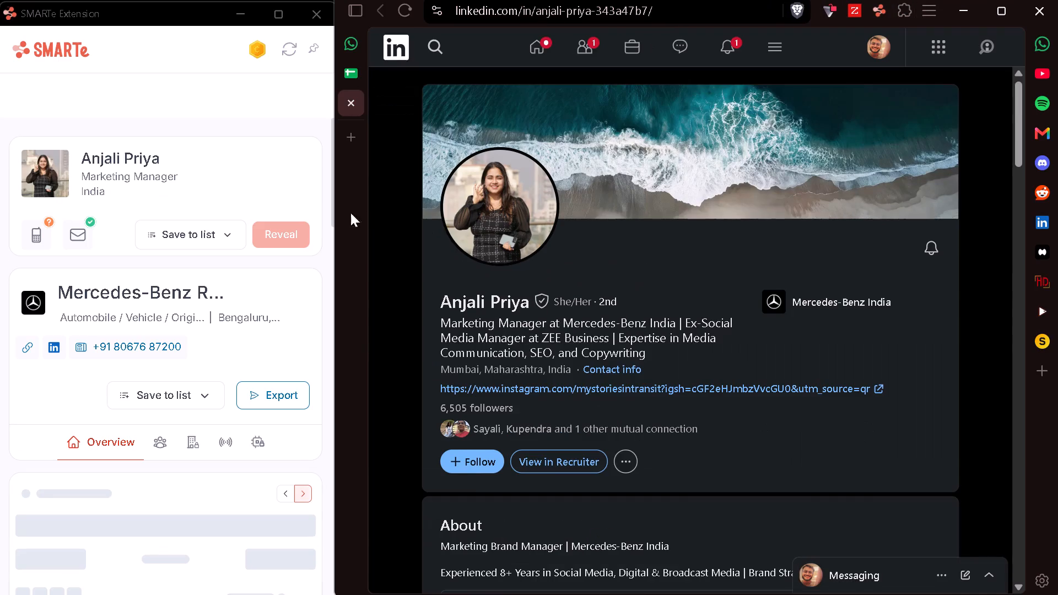
pyautogui.click(284, 234)
pyautogui.click(349, 78)
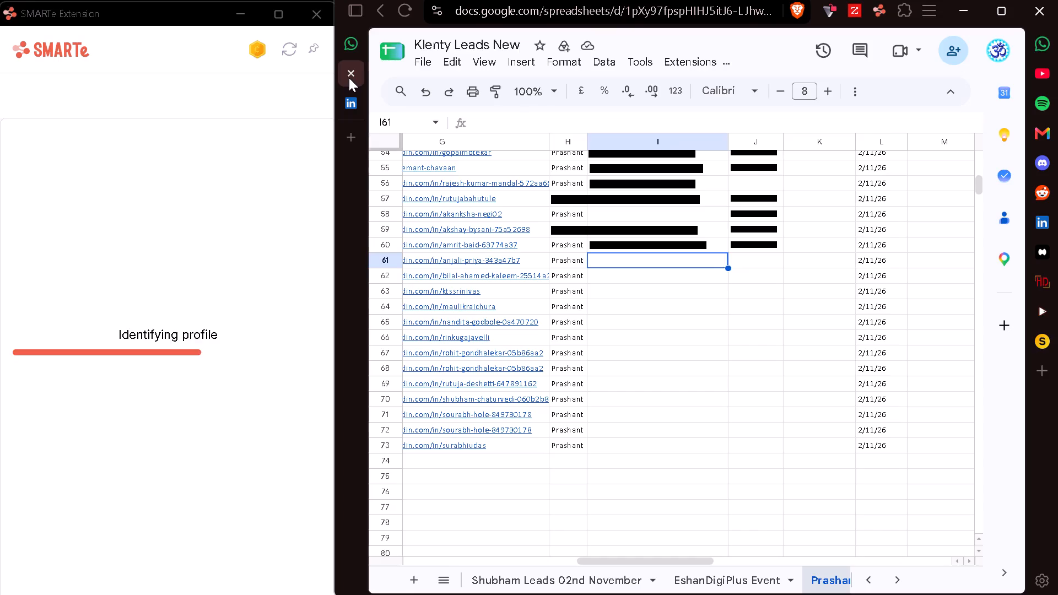
pyautogui.press('Right')
pyautogui.hotkey('ctrl', 'v')
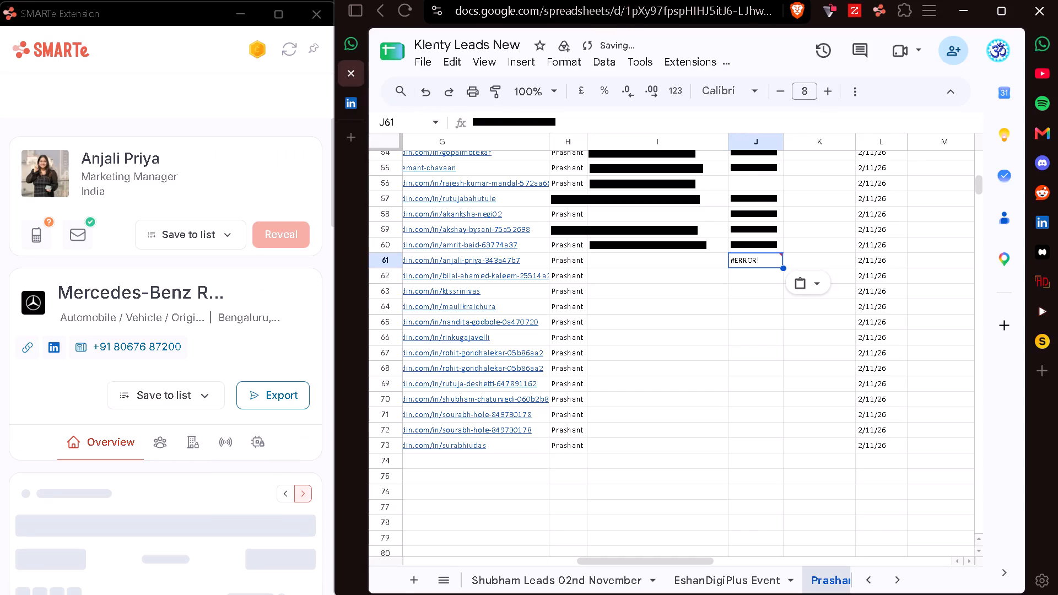
# Remove the leading prefix characters from the mobile number in J61.
pyautogui.click(493, 122)
pyautogui.press('BackSpace')
pyautogui.press('BackSpace')
pyautogui.press('BackSpace')
pyautogui.press('BackSpace')
pyautogui.press('BackSpace')
pyautogui.press('BackSpace')
pyautogui.press('BackSpace')
pyautogui.press('BackSpace')
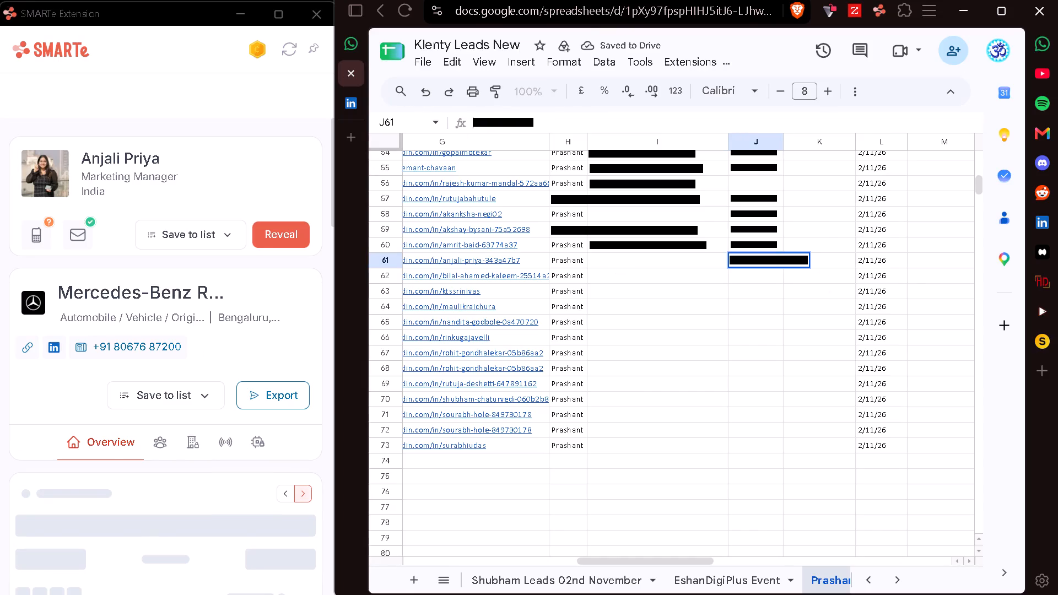
# Reveal the row 61 contact's details in SMARTe and copy the email into I61.
pyautogui.click(623, 262)
pyautogui.click(290, 235)
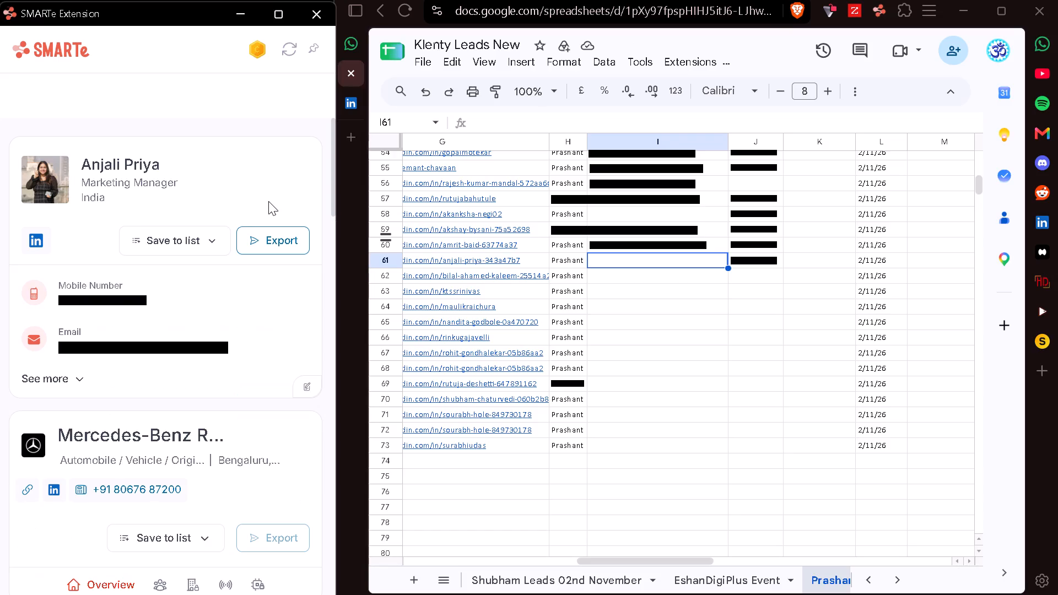
pyautogui.scroll(-1, 649, 329)
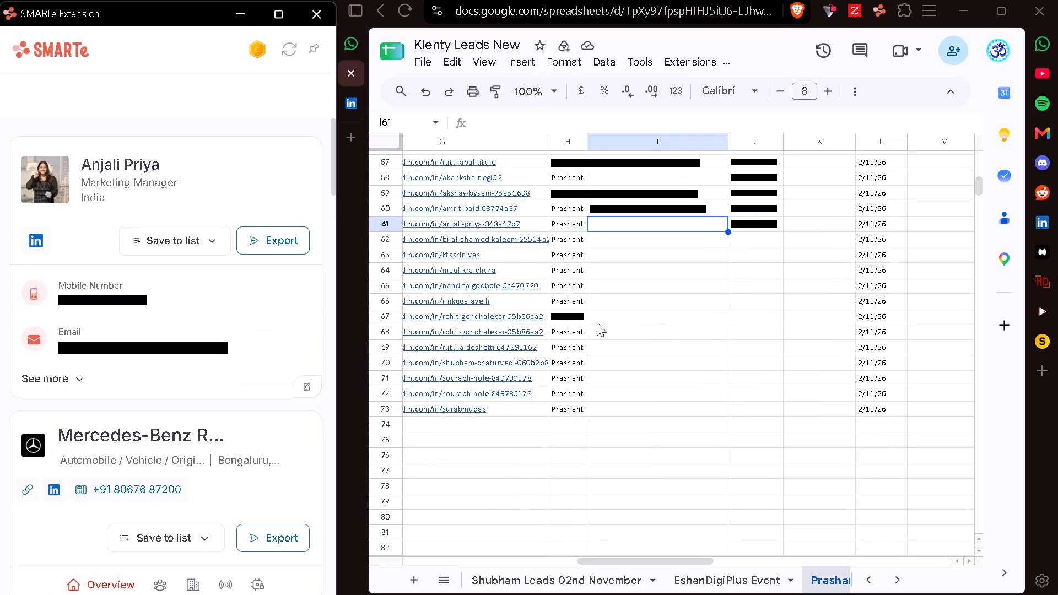
pyautogui.click(247, 351)
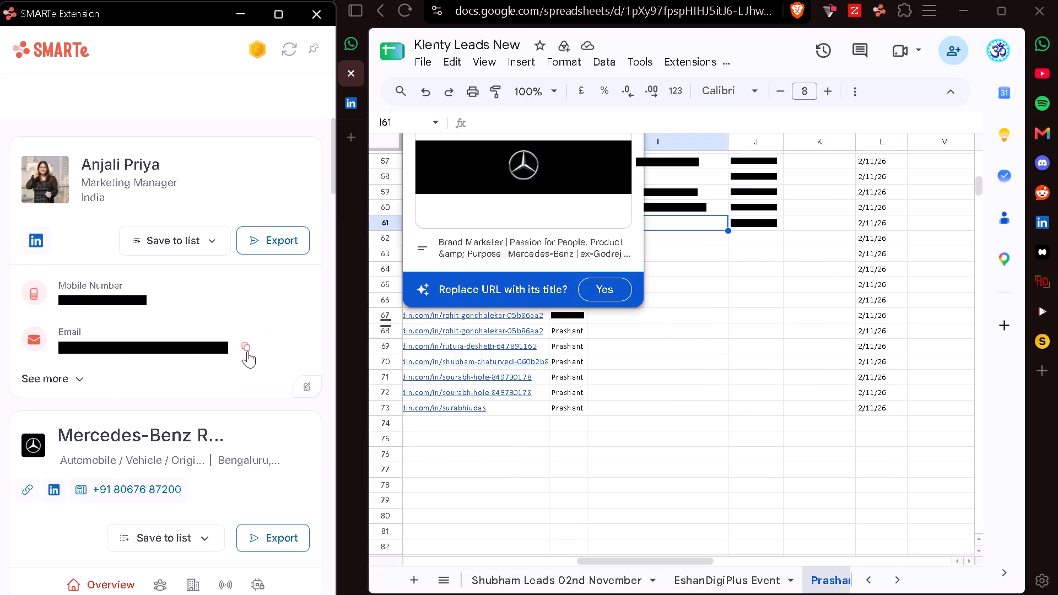
pyautogui.click(681, 222)
pyautogui.hotkey('ctrl', 'v')
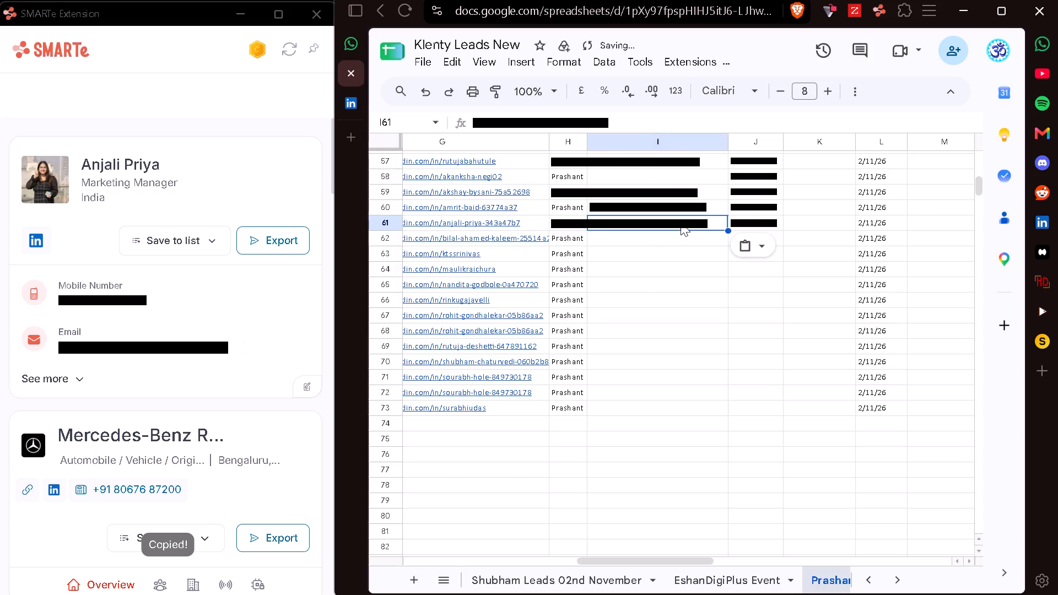
# Open the row 62 contact's LinkedIn profile, close the previous profile, and check ZoomInfo for the contact's email and mobile number.
pyautogui.click(633, 239)
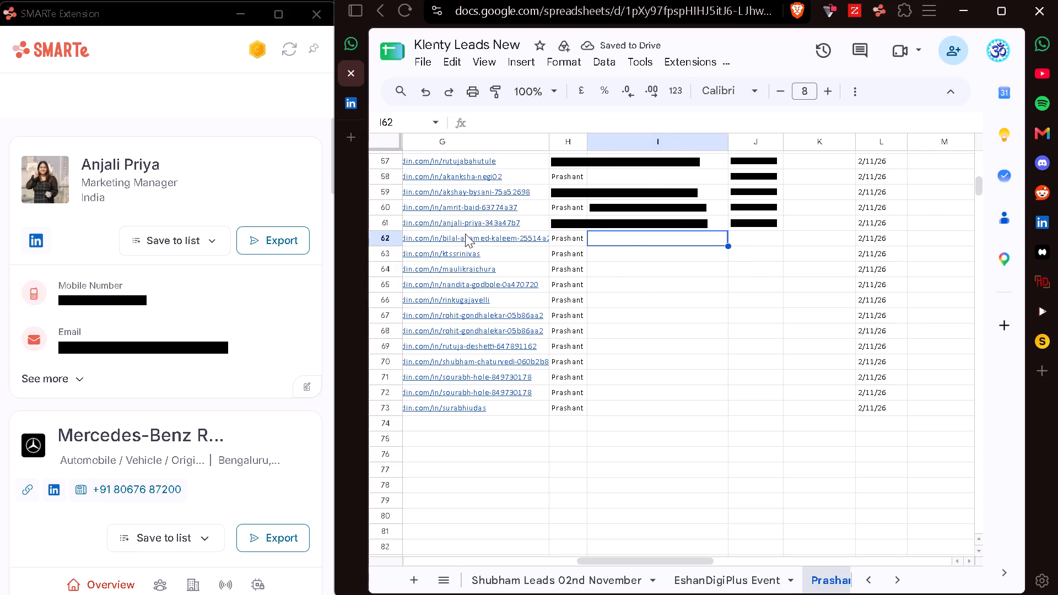
pyautogui.click(482, 264)
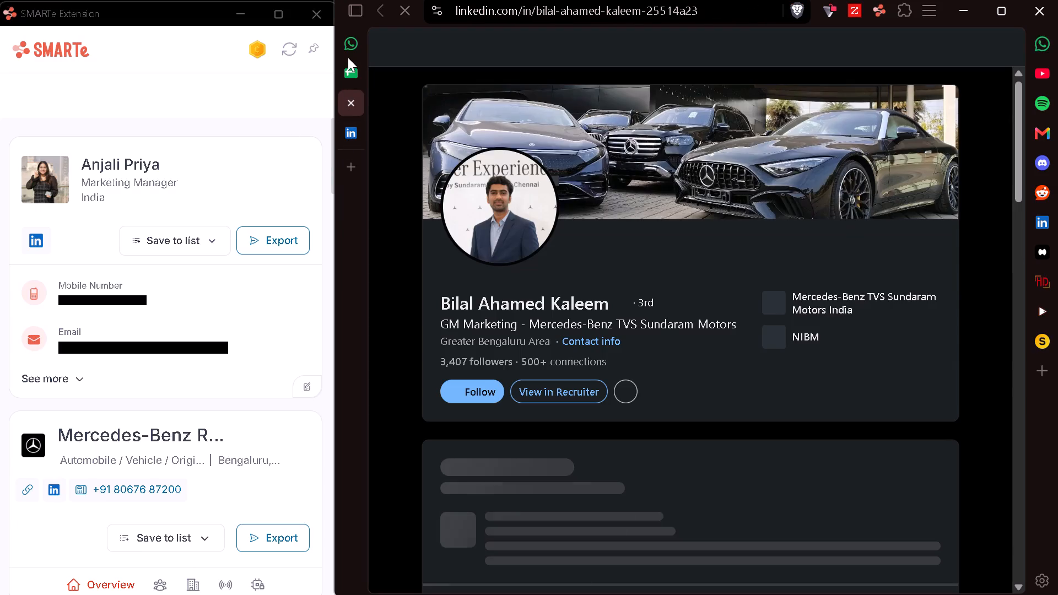
pyautogui.click(348, 57)
pyautogui.click(348, 69)
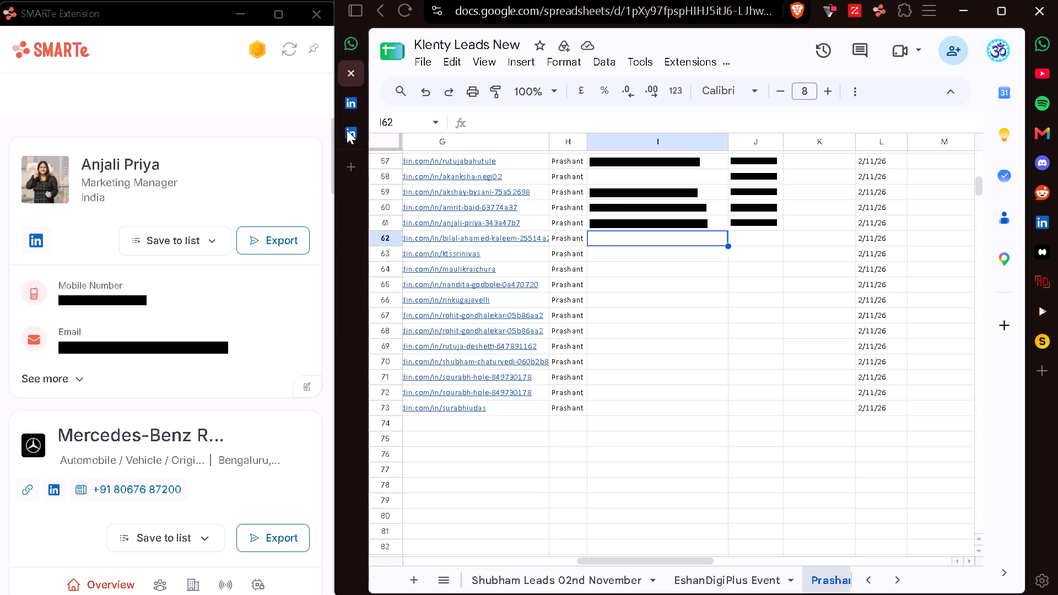
pyautogui.doubleClick(347, 130)
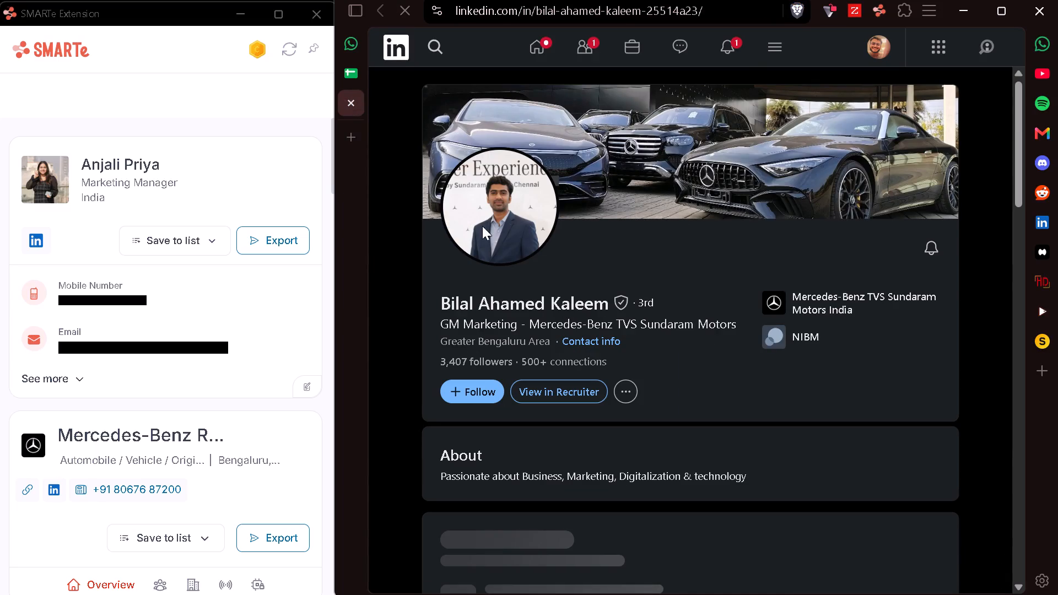
pyautogui.click(856, 8)
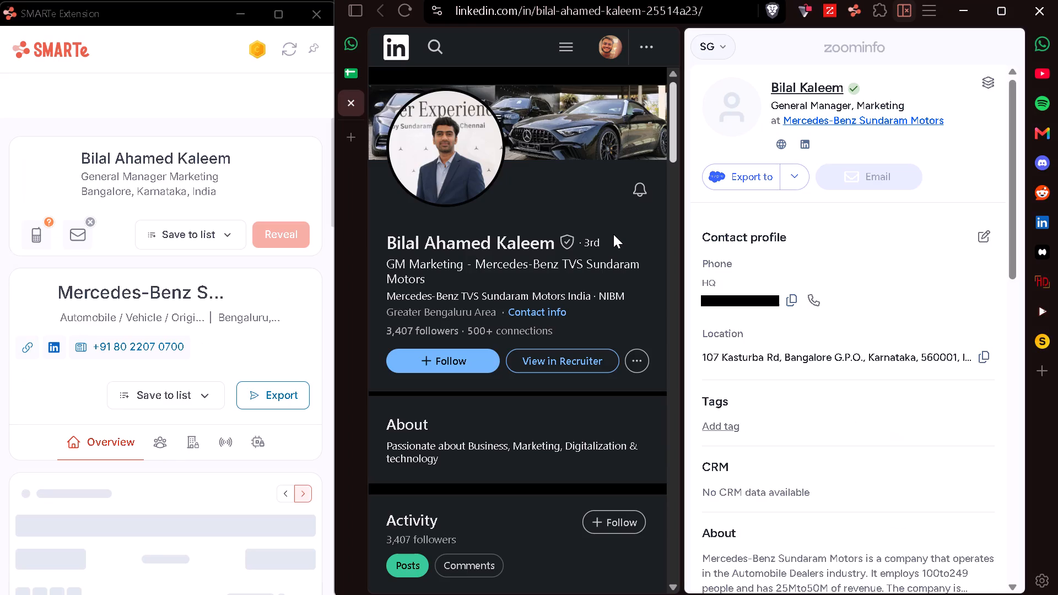
pyautogui.click(911, 6)
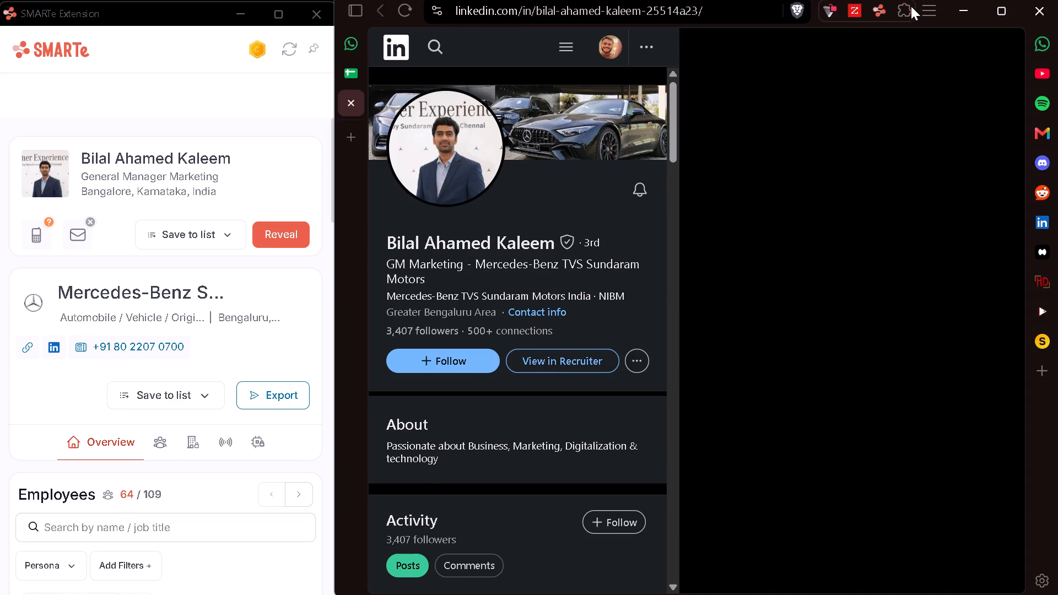
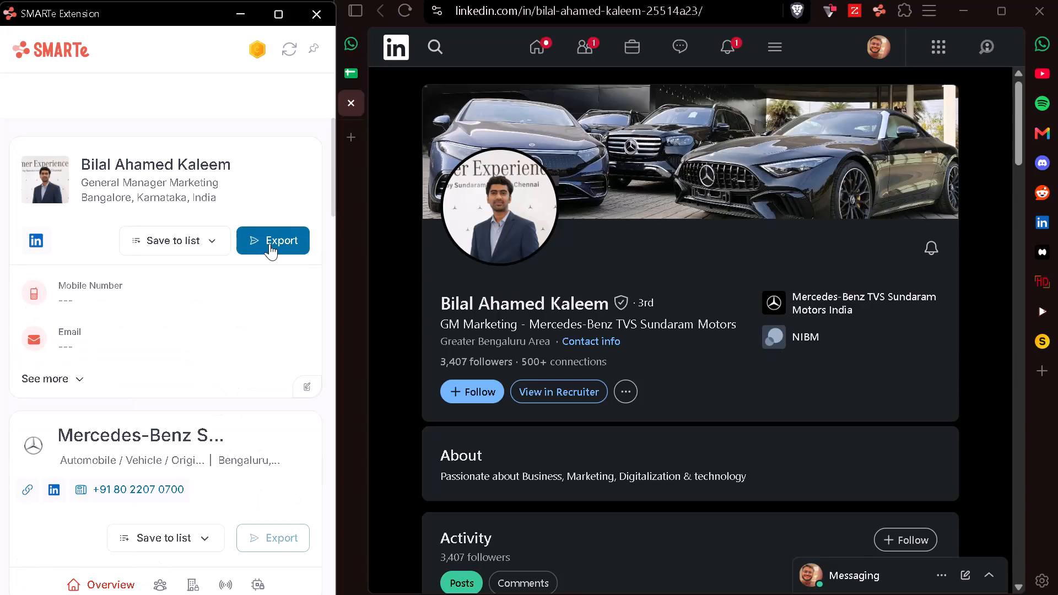
# Check the row 62 lead's ZoomInfo contact details for an email or mobile number, then close the ZoomInfo view and the profile.
pyautogui.click(851, 12)
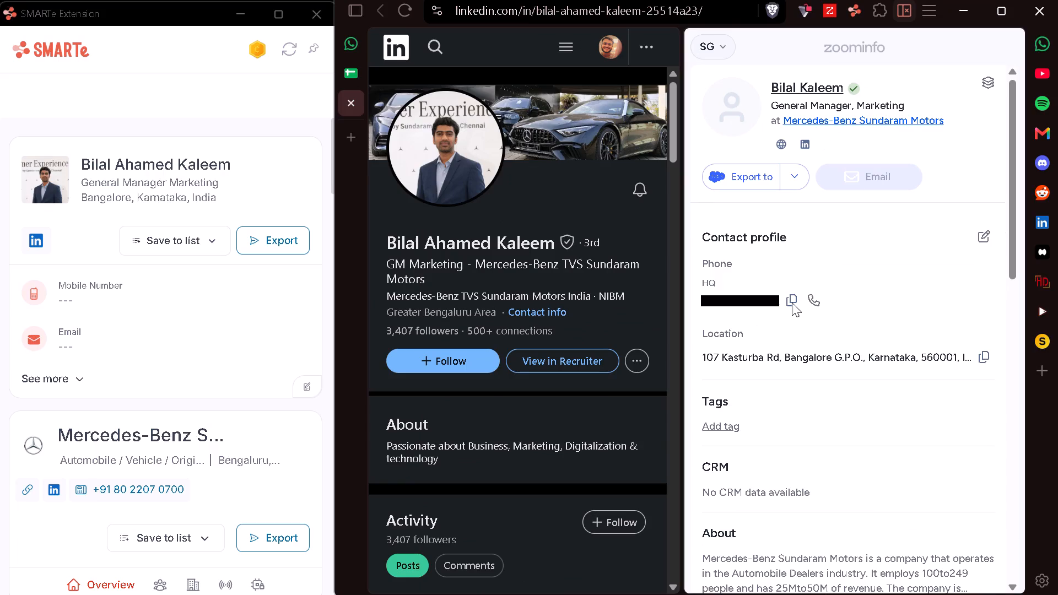
pyautogui.click(911, 11)
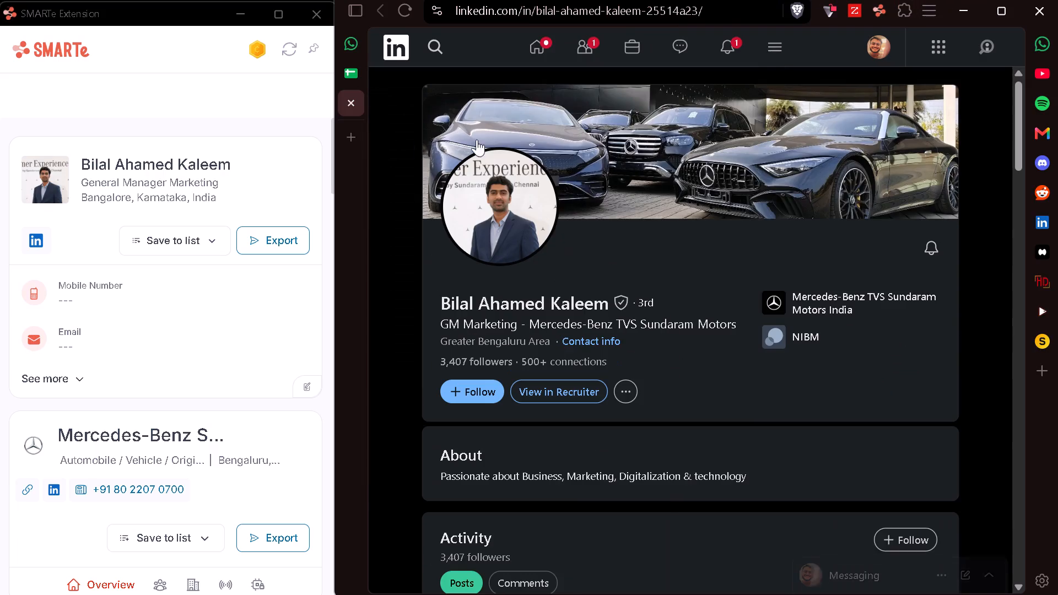
pyautogui.click(350, 106)
# Open the LinkedIn profile linked in row 63 of the leads sheet to check the lead, then close it.
pyautogui.press('Down')
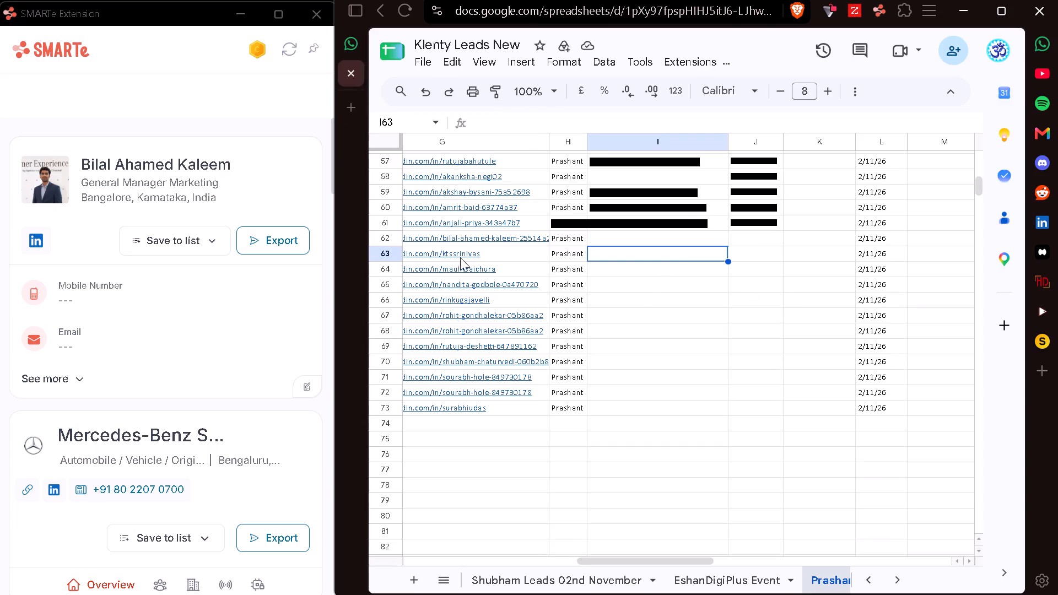
pyautogui.click(470, 272)
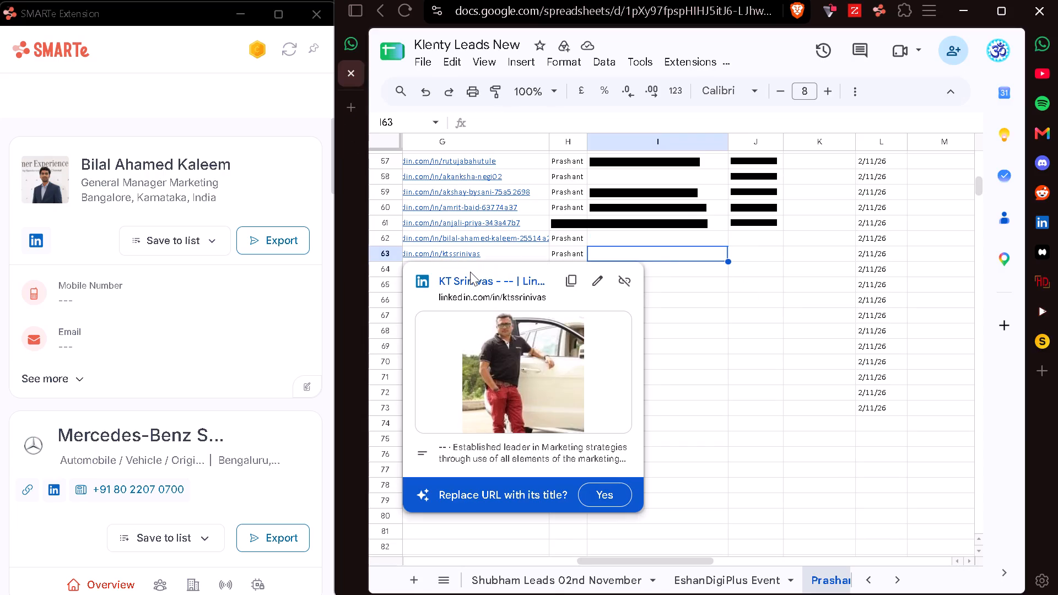
pyautogui.click(475, 277)
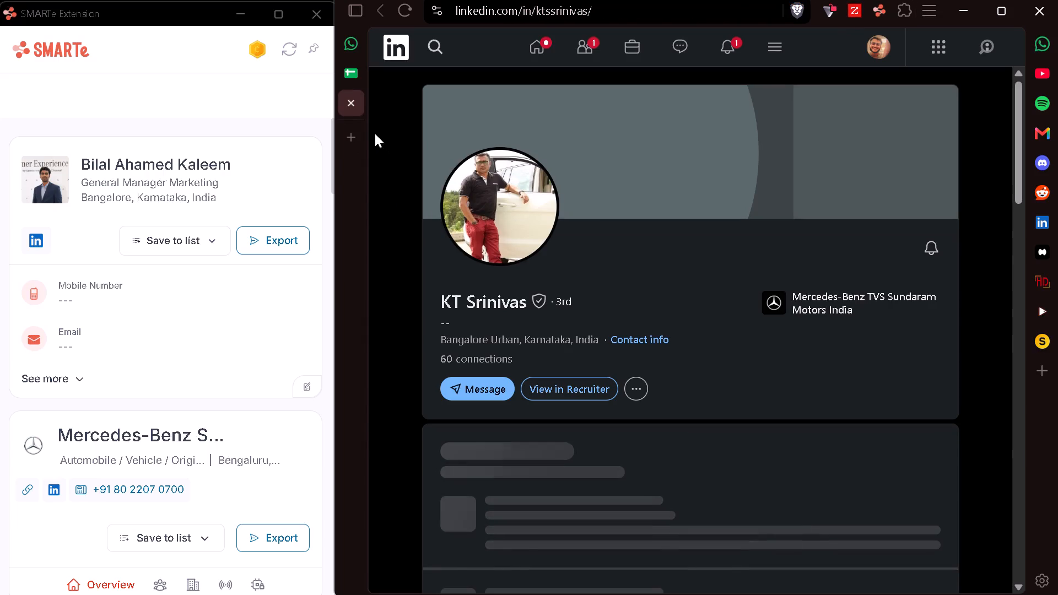
pyautogui.click(352, 105)
# Delete row 63, the Head Of Marketing, Brand & Events lead, from the leads sheet.
pyautogui.hscroll(7, 579, 289)
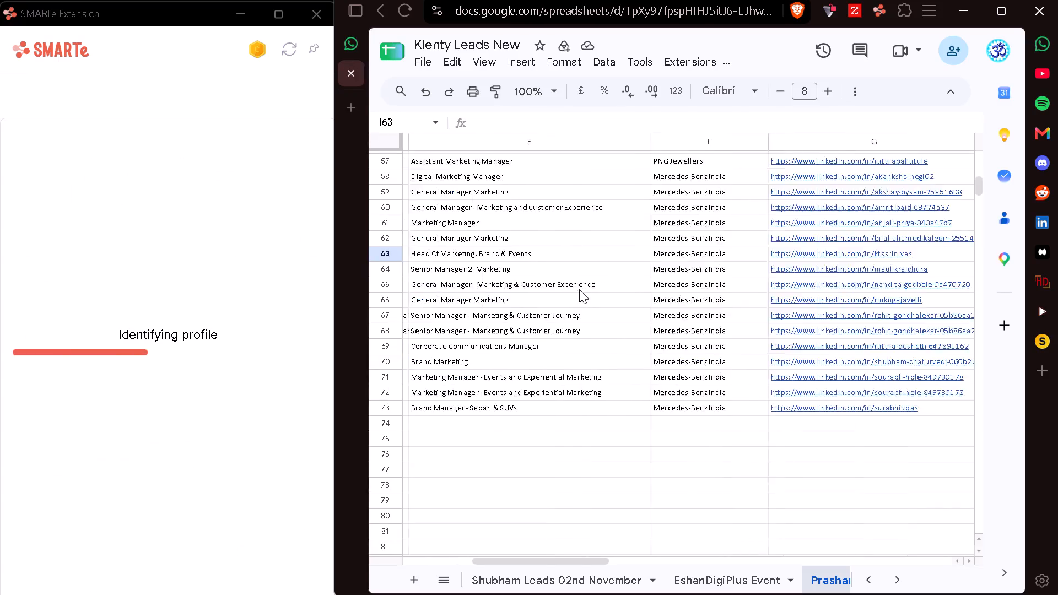
pyautogui.hscroll(2, 442, 246)
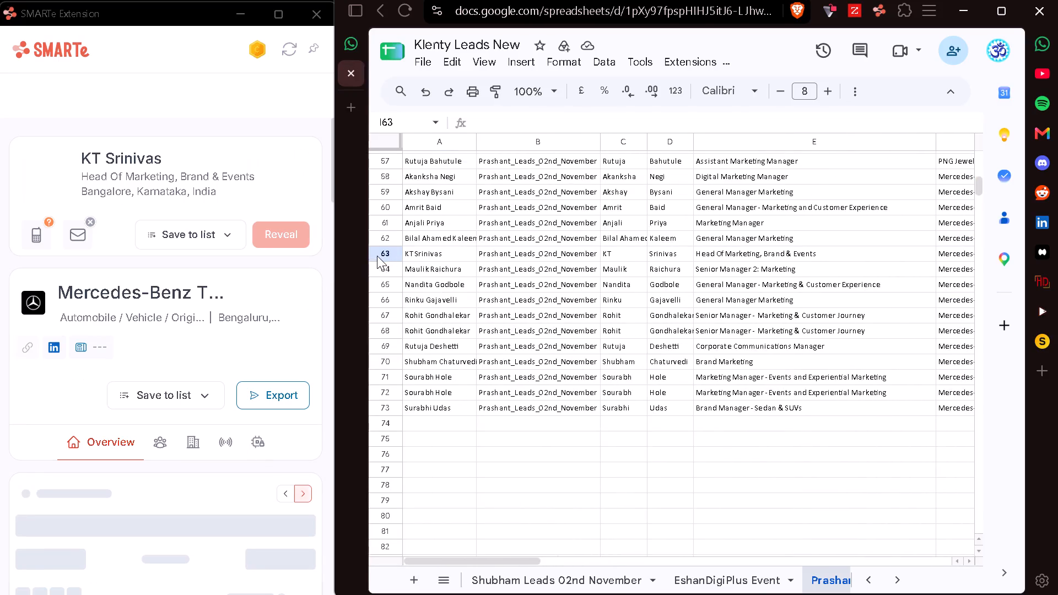
pyautogui.click(377, 256)
pyautogui.rightClick(377, 256)
pyautogui.click(453, 361)
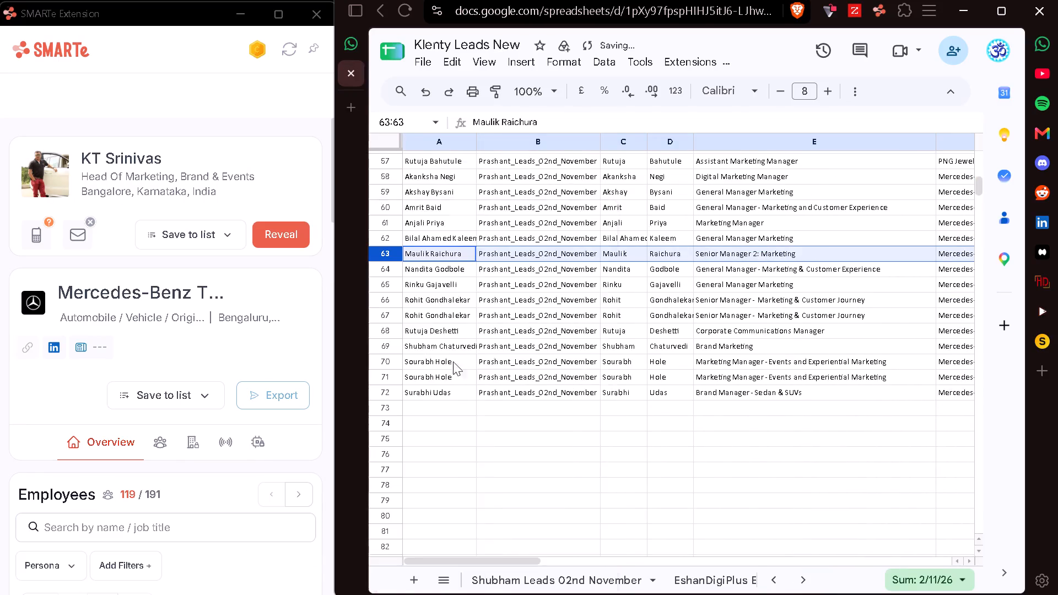
# Open the LinkedIn profile of the Senior Manager 2: Marketing lead in row 63 and bring up its ZoomInfo contact details.
pyautogui.hscroll(-5, 708, 290)
pyautogui.click(598, 261)
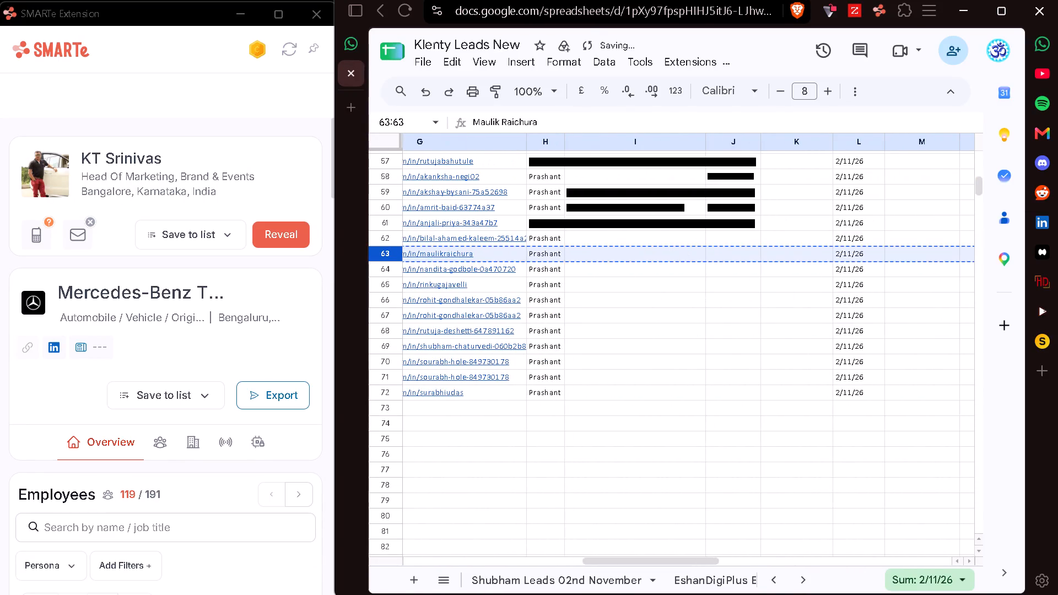
pyautogui.click(591, 258)
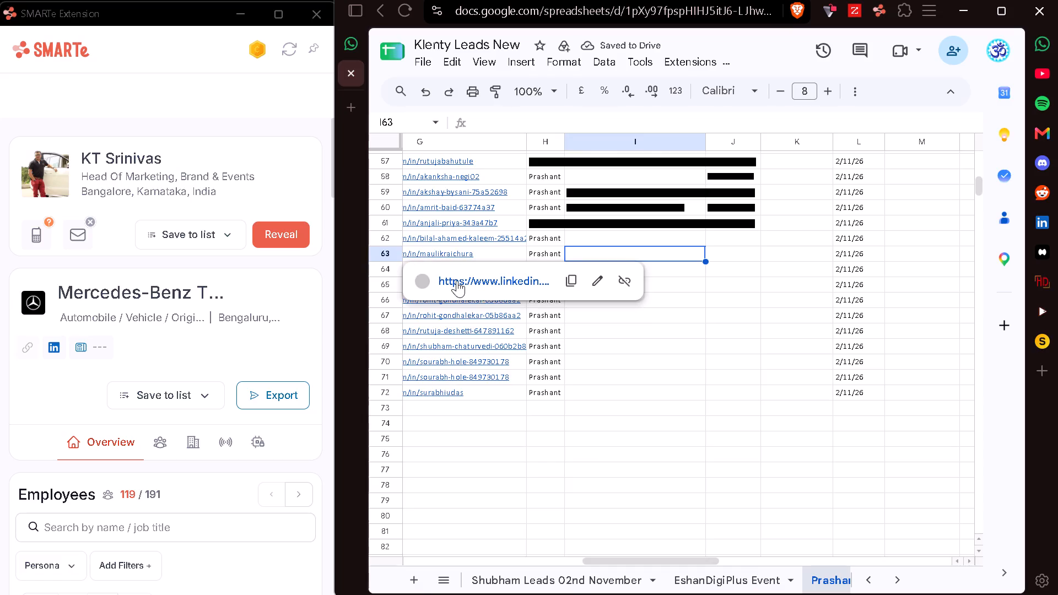
pyautogui.click(457, 280)
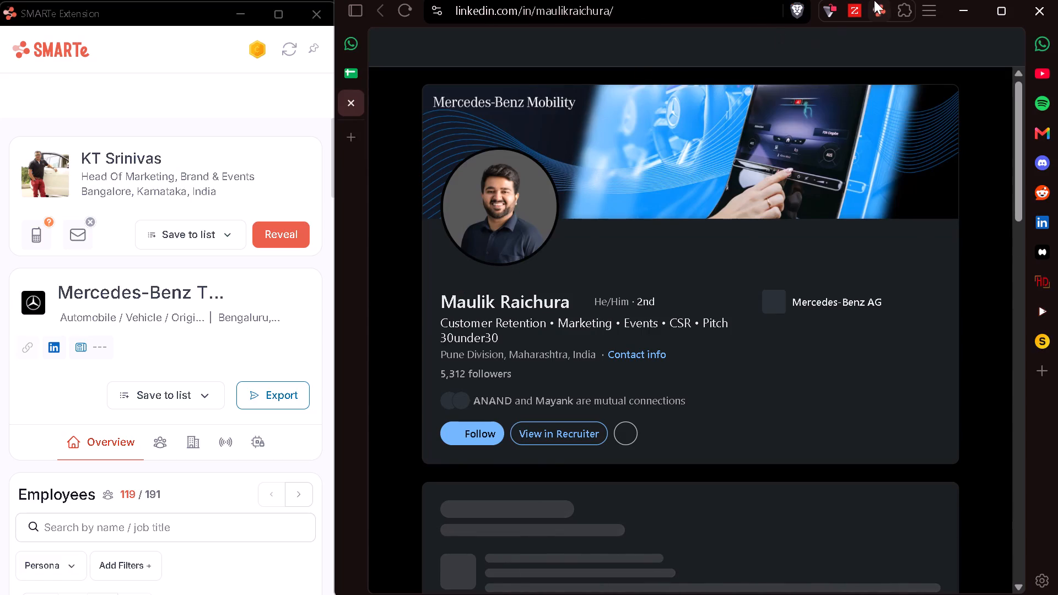
pyautogui.click(855, 11)
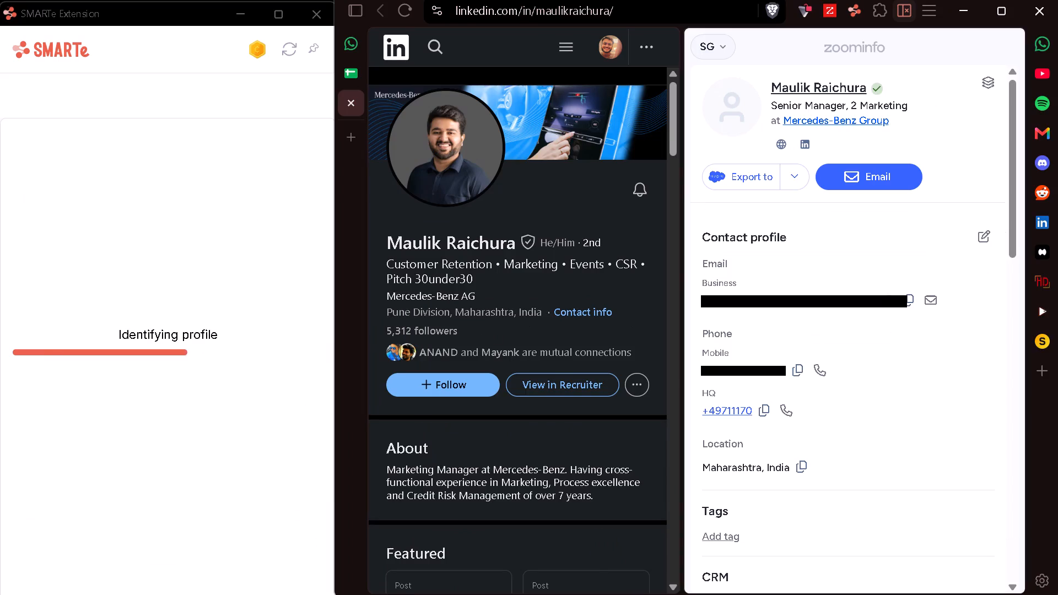
# Copy the lead's business email from ZoomInfo into cell I63 of the leads sheet.
pyautogui.click(912, 302)
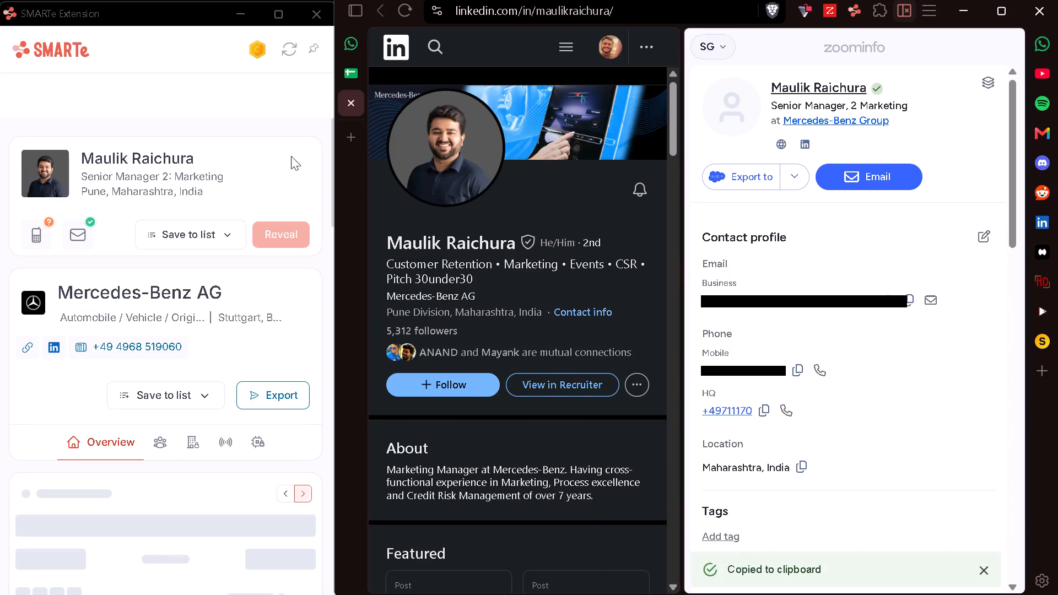
pyautogui.click(353, 77)
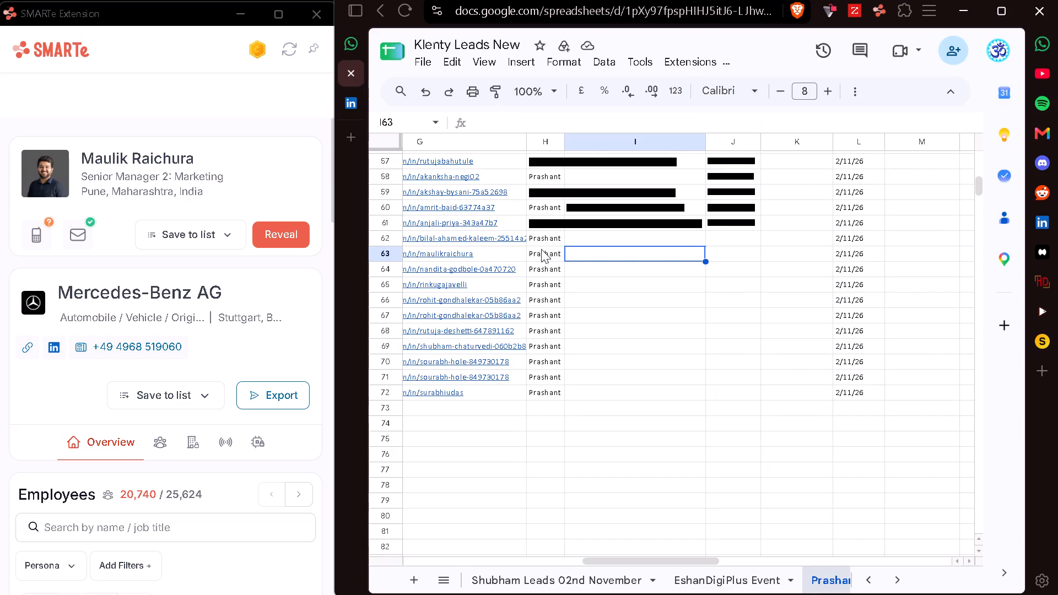
pyautogui.hotkey('ctrl', 'v')
pyautogui.press('Right')
# Return to the row 63 lead's LinkedIn profile with its ZoomInfo contact details.
pyautogui.click(346, 101)
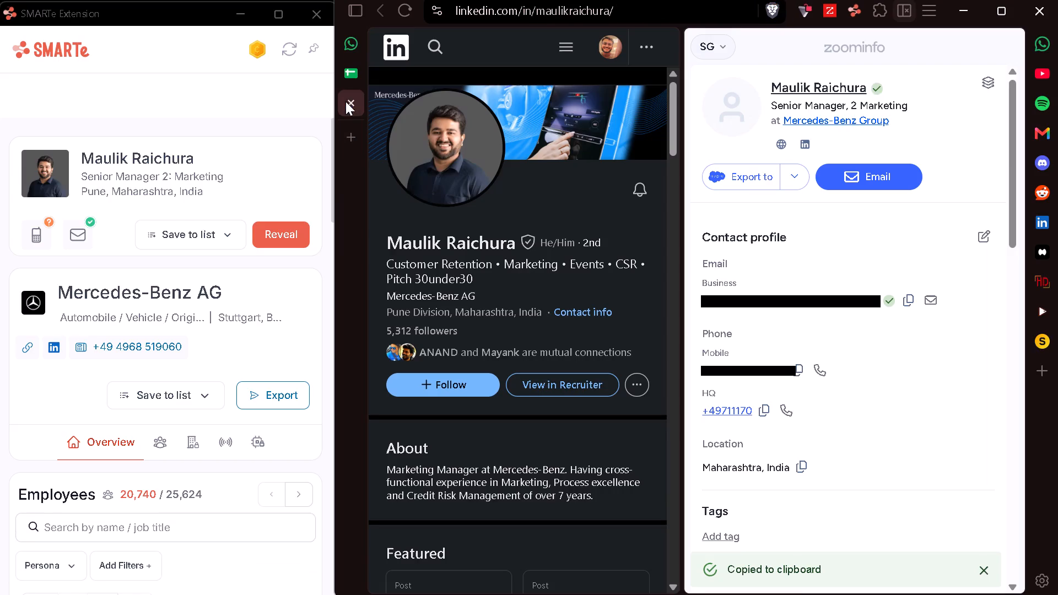
# Copy the row 63 lead's mobile number from ZoomInfo into cell J63 of the leads sheet and strip its leading prefix.
pyautogui.click(794, 364)
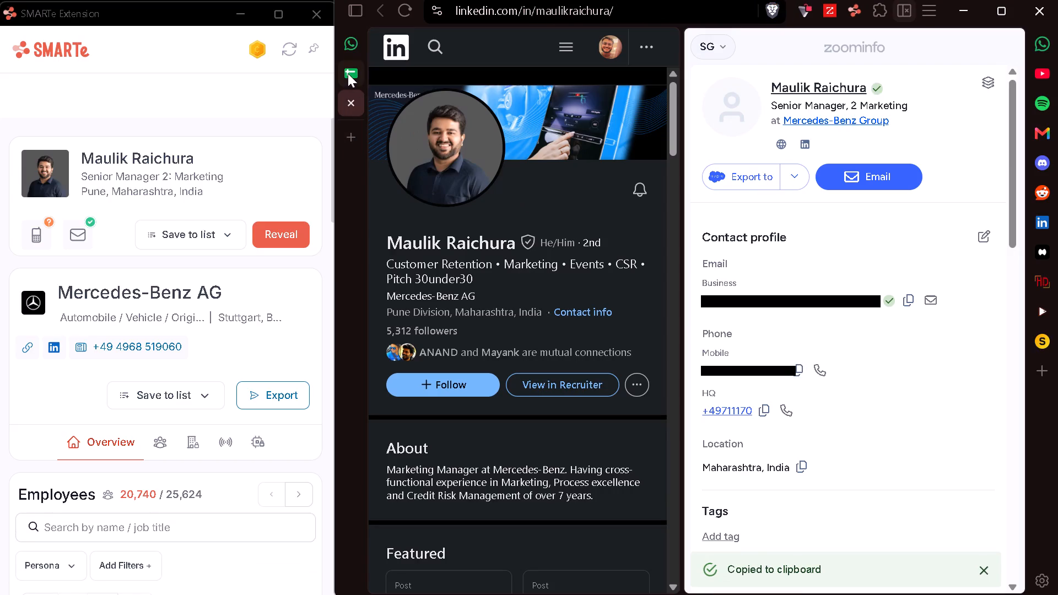
pyautogui.click(348, 73)
pyautogui.hotkey('ctrl', 'v')
pyautogui.click(495, 123)
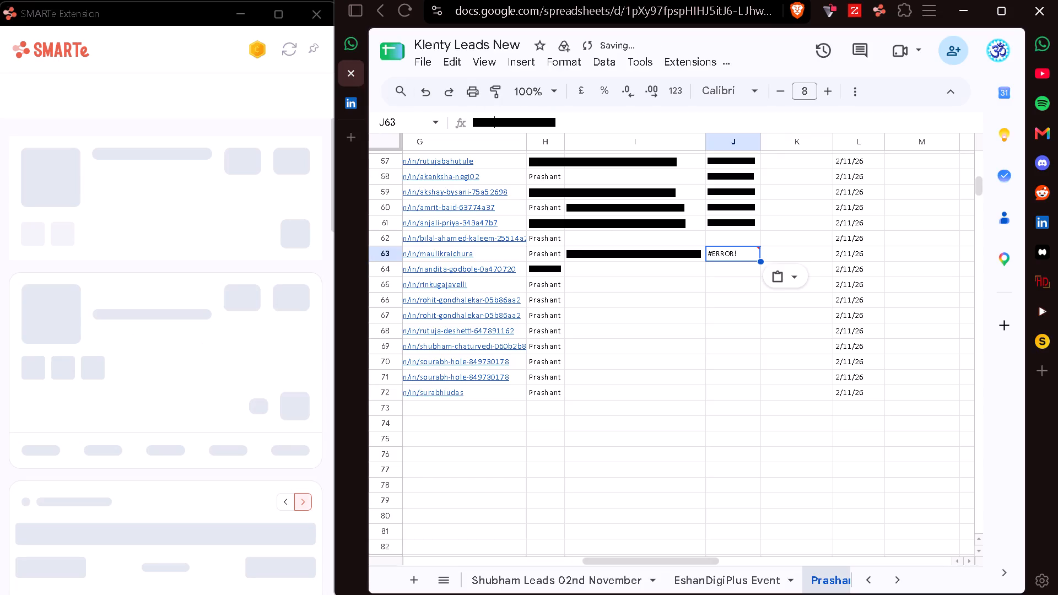
pyautogui.press('BackSpace')
pyautogui.press('BackSpace')
pyautogui.press('BackSpace')
pyautogui.press('BackSpace')
pyautogui.press('BackSpace')
pyautogui.press('BackSpace')
pyautogui.press('BackSpace')
pyautogui.press('BackSpace')
pyautogui.press('BackSpace')
pyautogui.press('BackSpace')
pyautogui.press('BackSpace')
pyautogui.press('BackSpace')
pyautogui.press('BackSpace')
pyautogui.press('BackSpace')
pyautogui.click(614, 274)
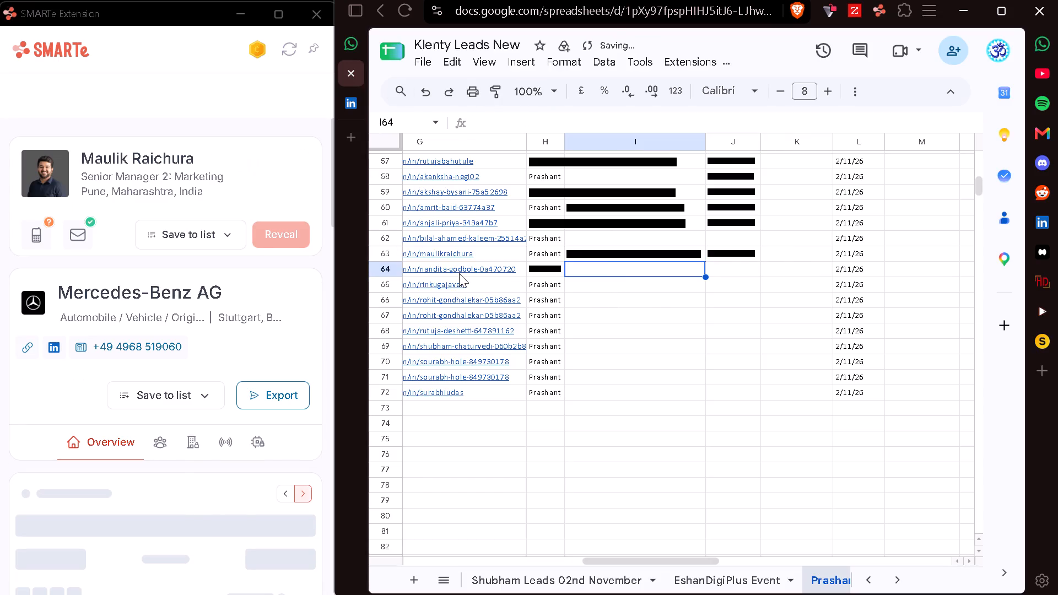
# Open the LinkedIn profile of the General Manager - Marketing & Customer Experience in row 64 and bring up her ZoomInfo contact details.
pyautogui.click(466, 290)
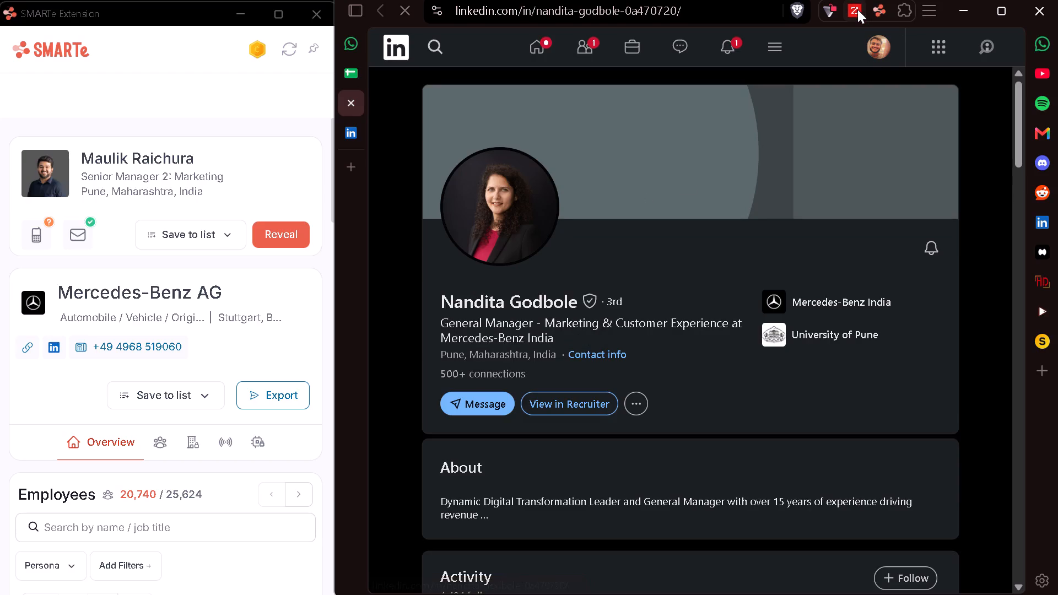
pyautogui.click(857, 9)
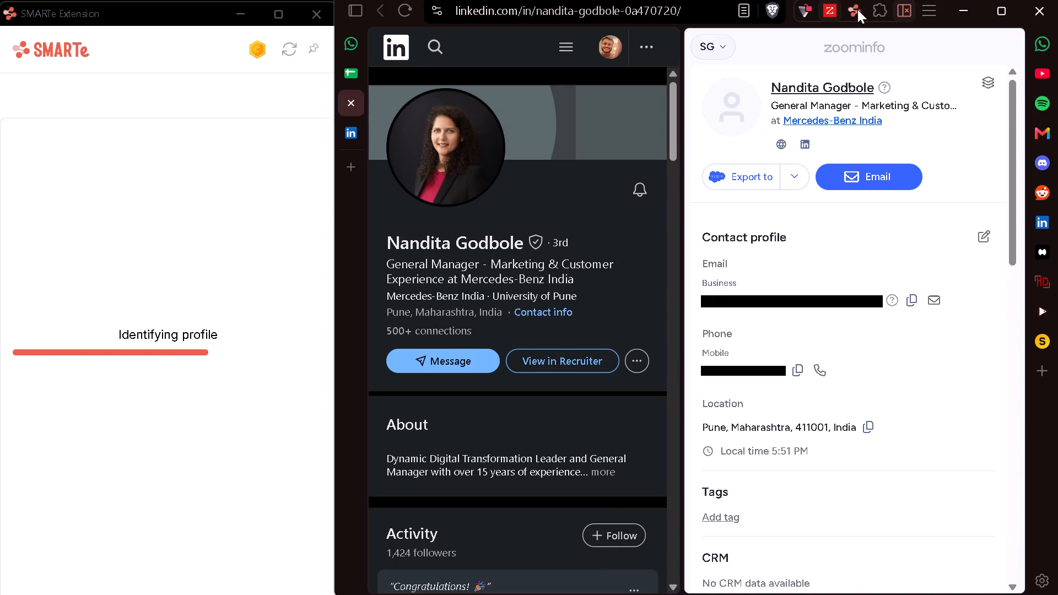
# Copy the row 64 lead's business email from ZoomInfo.
pyautogui.click(915, 294)
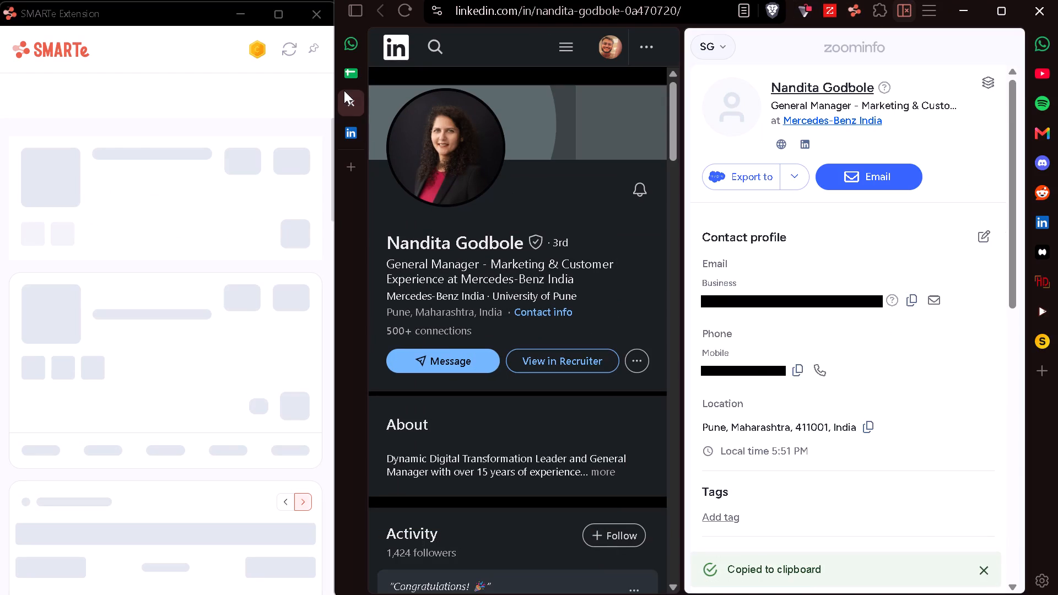
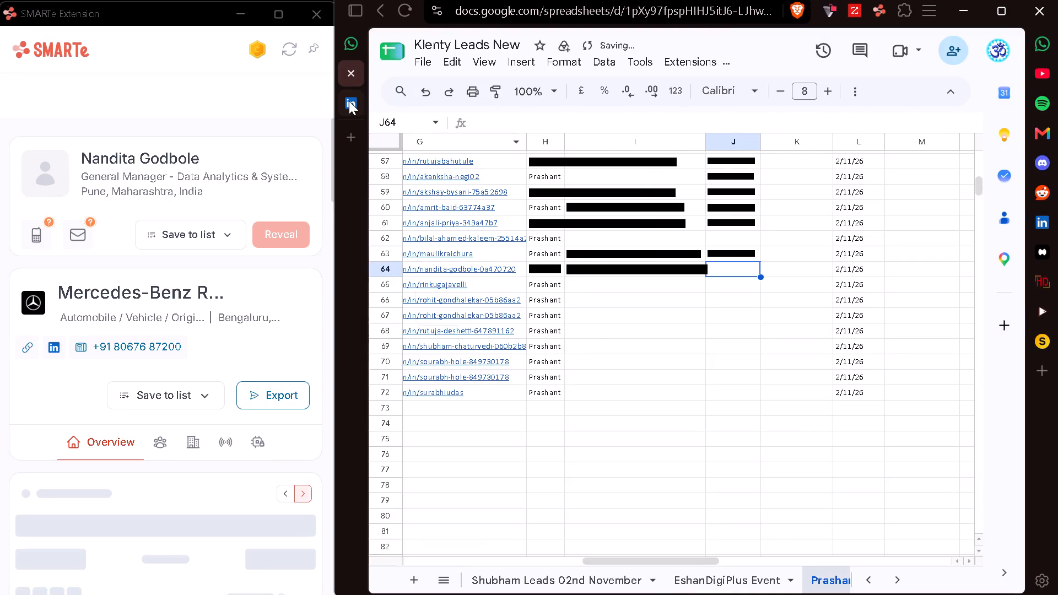
# Copy the mobile number of the row 64 General Manager lead at Mercedes-Benz India from ZoomInfo into cell J64 of the leads sheet.
pyautogui.click(347, 101)
pyautogui.click(794, 369)
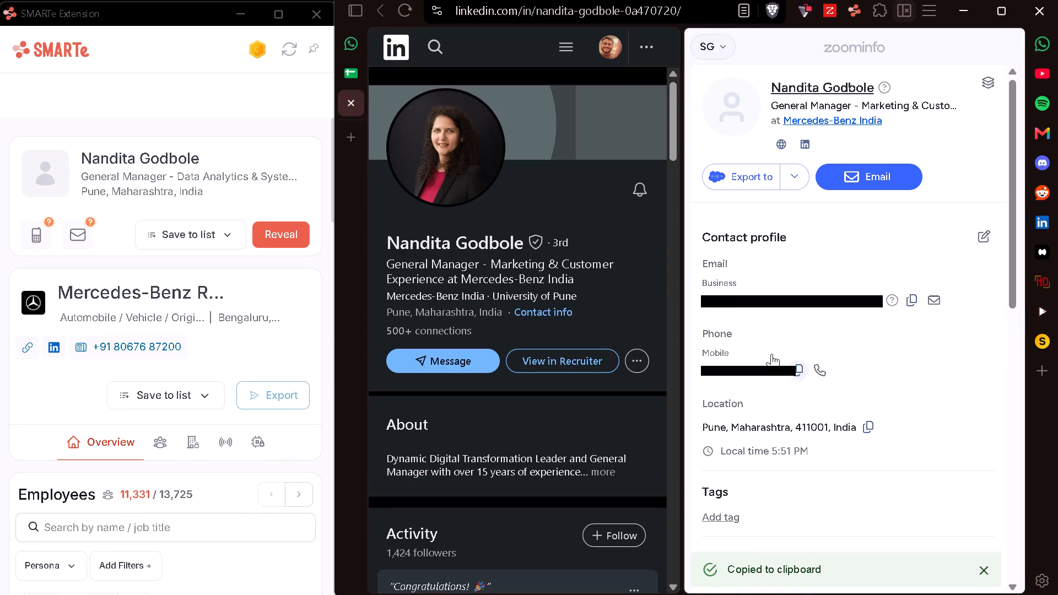
pyautogui.click(348, 101)
pyautogui.hotkey('ctrl', 'v')
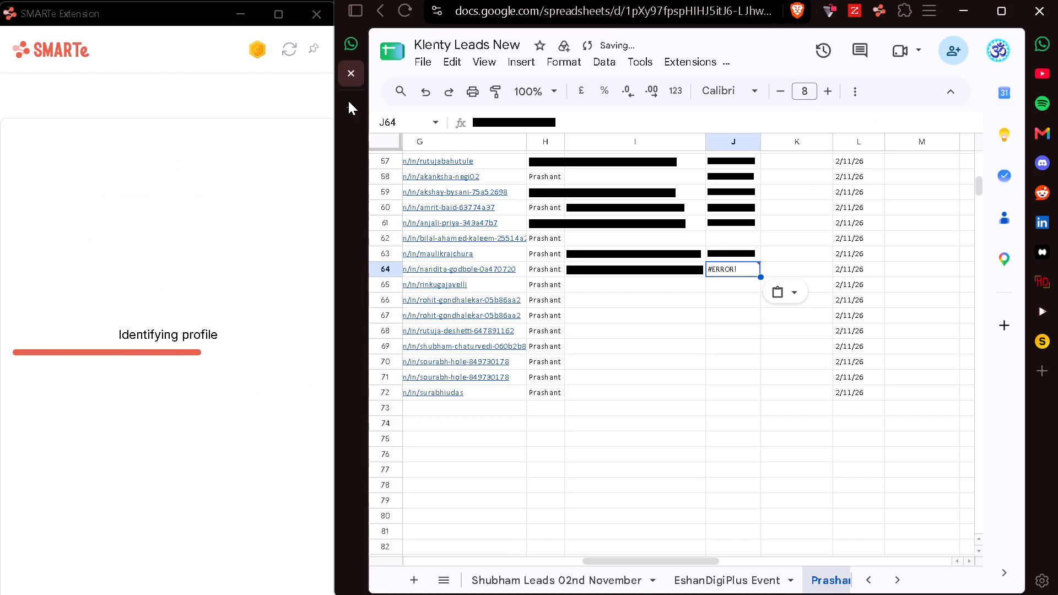
# Delete the leading prefix characters from the mobile number in cell J64, keeping the rest of the number.
pyautogui.click(494, 123)
pyautogui.press('BackSpace')
pyautogui.press('BackSpace')
pyautogui.press('BackSpace')
pyautogui.press('BackSpace')
pyautogui.press('BackSpace')
pyautogui.press('BackSpace')
pyautogui.press('BackSpace')
pyautogui.press('BackSpace')
pyautogui.press('BackSpace')
pyautogui.press('BackSpace')
pyautogui.press('BackSpace')
pyautogui.press('BackSpace')
pyautogui.press('BackSpace')
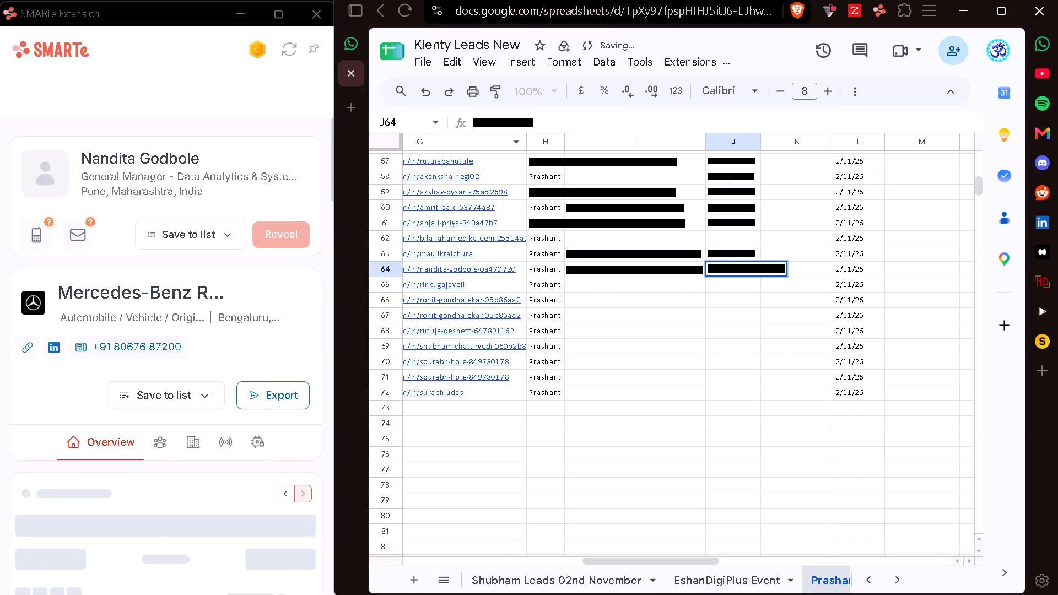
pyautogui.click(597, 285)
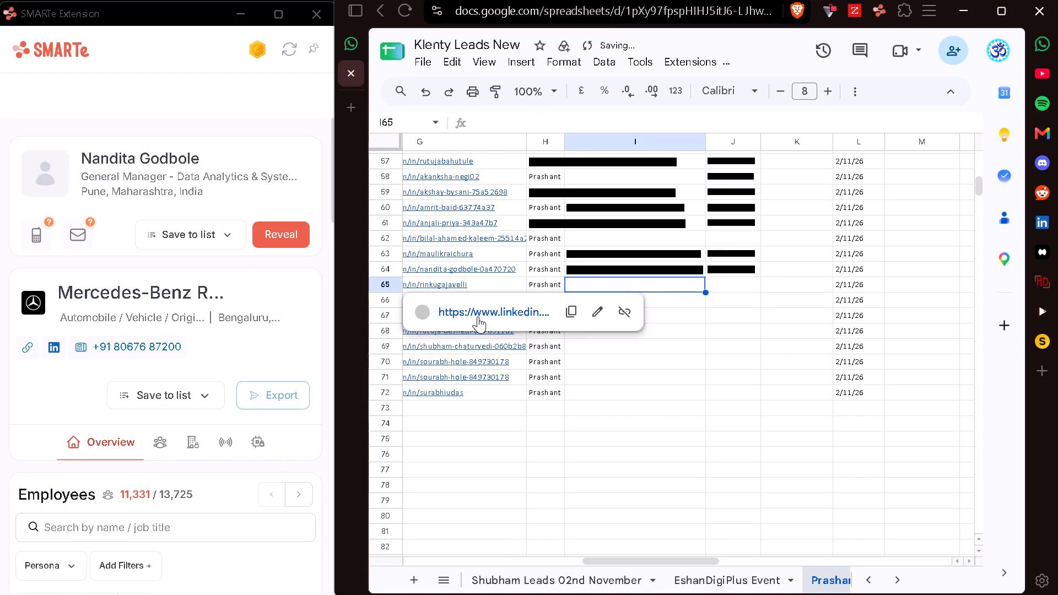
# Open the LinkedIn profile of the General Manager Marketing lead in row 65 and look for contact details in ZoomInfo and SMARTe.
pyautogui.click(478, 316)
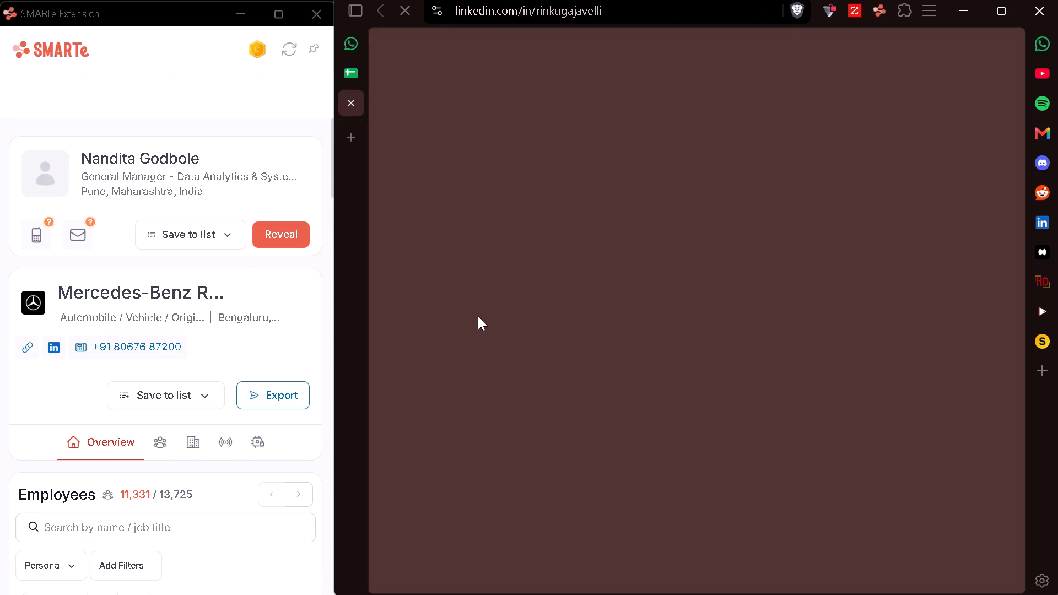
pyautogui.click(848, 12)
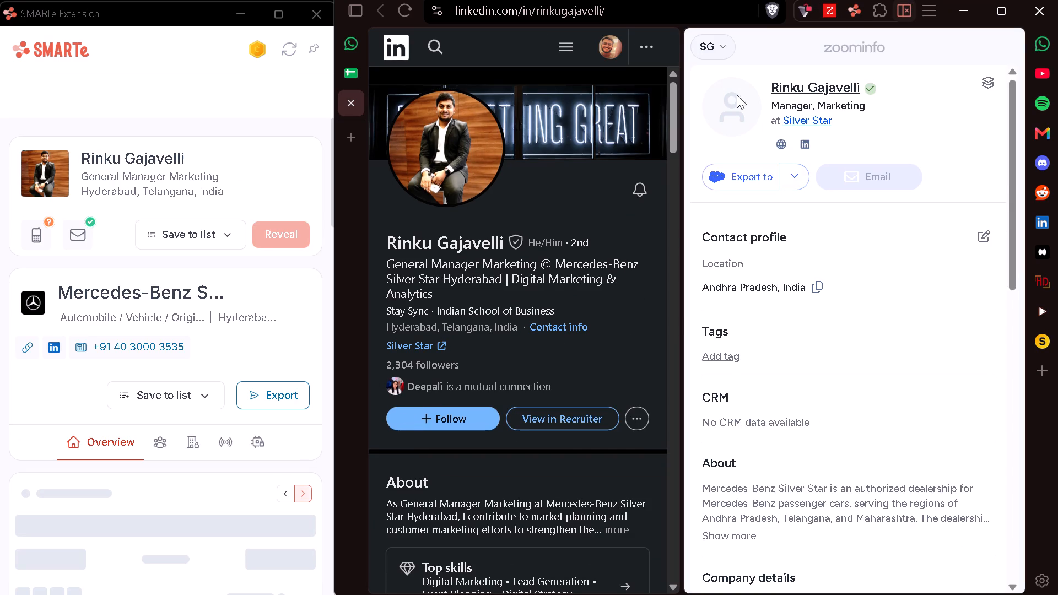
pyautogui.click(897, 17)
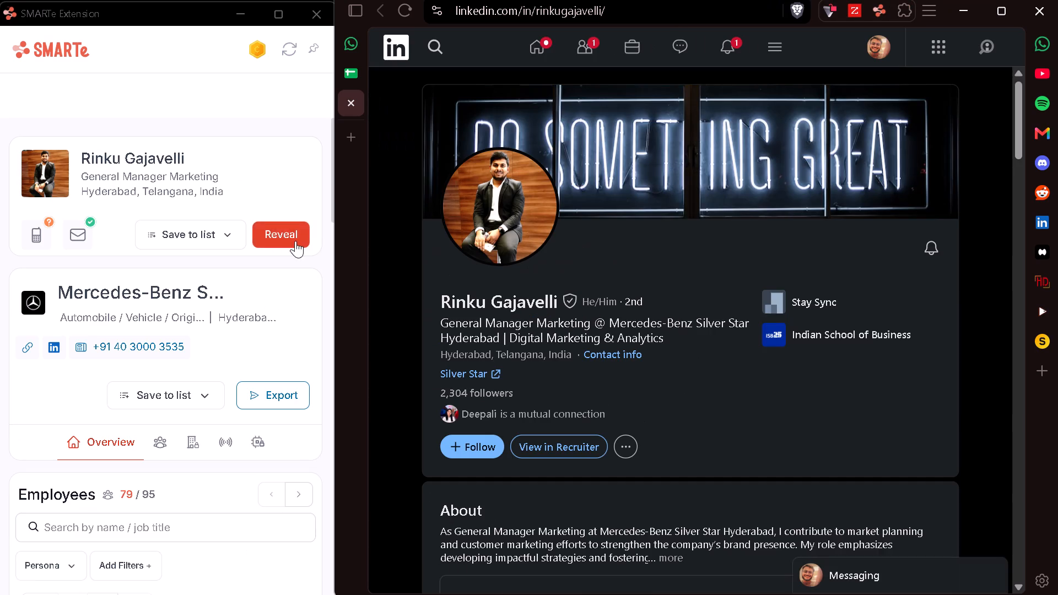
pyautogui.click(296, 240)
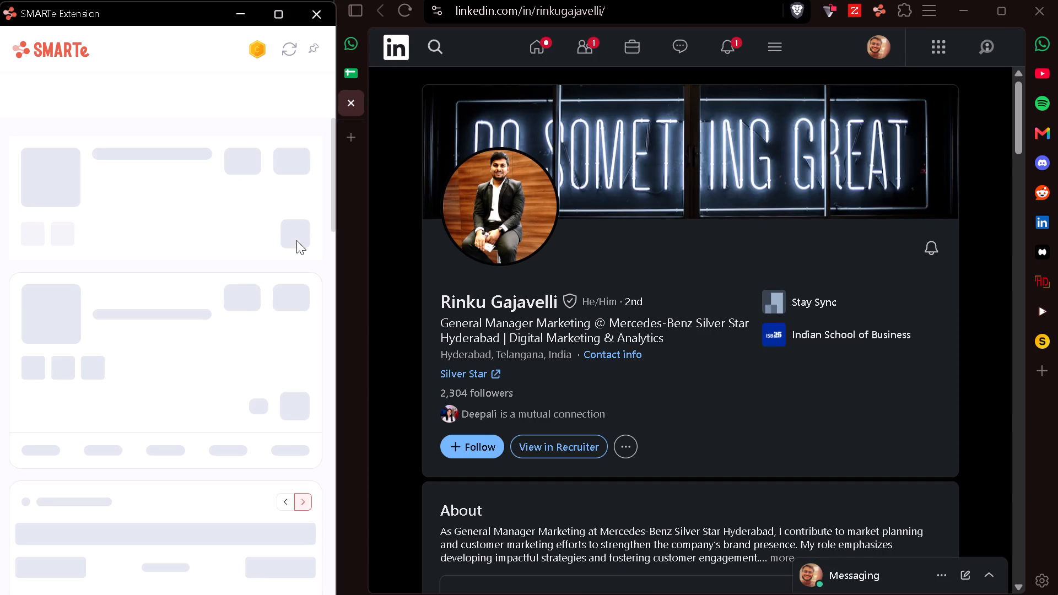
# Review the Experience section of the row 65 lead's LinkedIn profile to check the current role and employer.
pyautogui.scroll(-5, 455, 386)
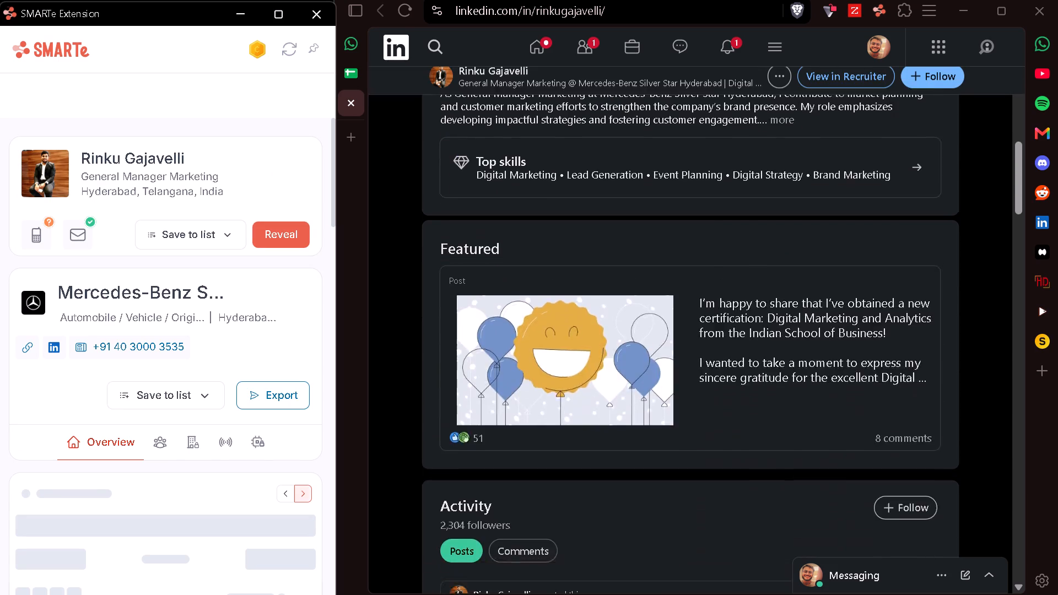
pyautogui.scroll(-6, 455, 386)
pyautogui.scroll(3, 455, 386)
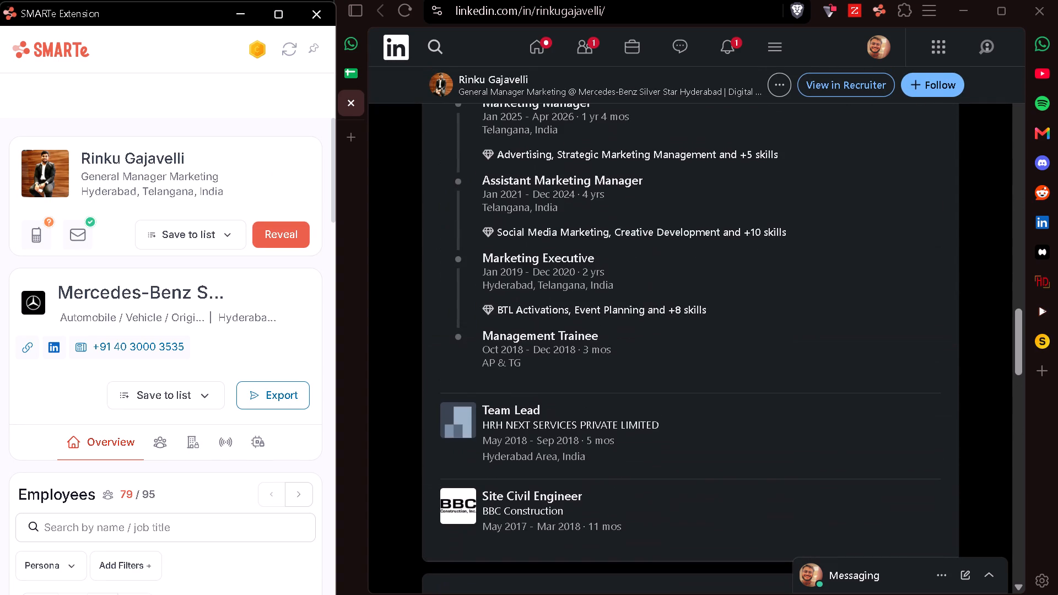
pyautogui.scroll(2, 455, 386)
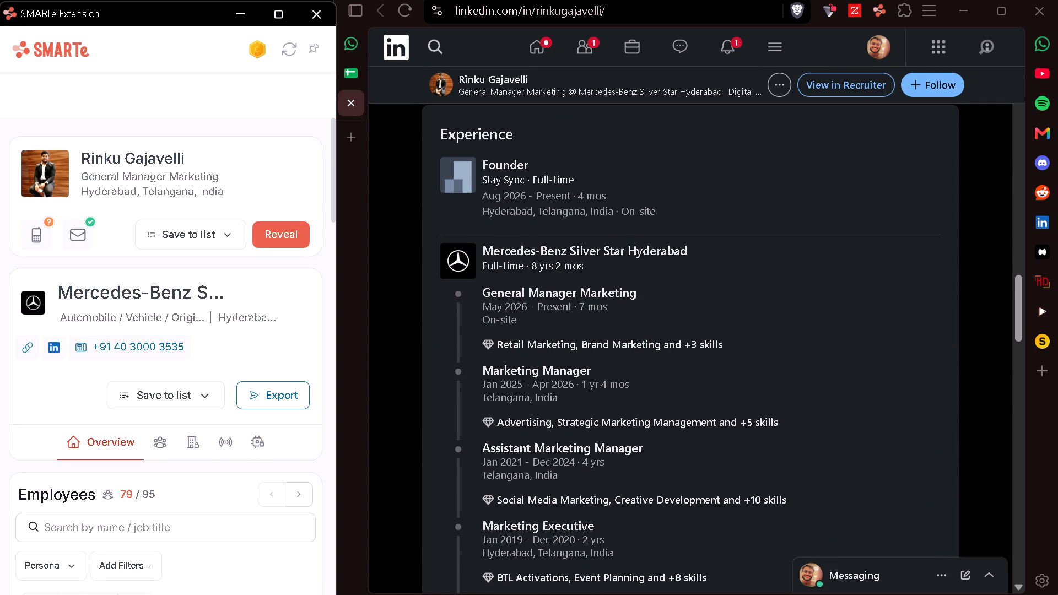
pyautogui.scroll(1, 455, 386)
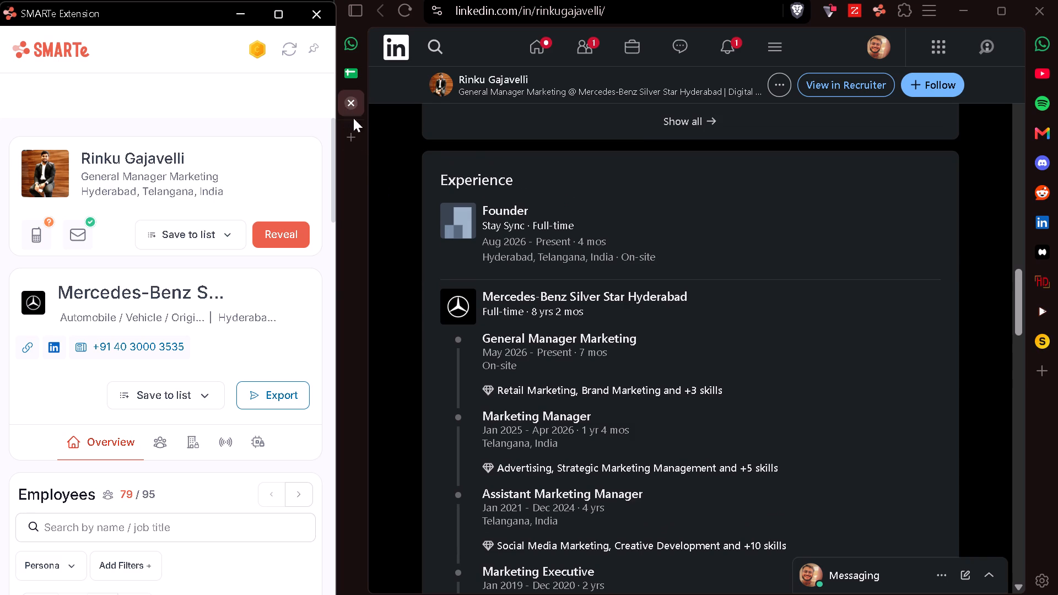
pyautogui.scroll(13, 555, 377)
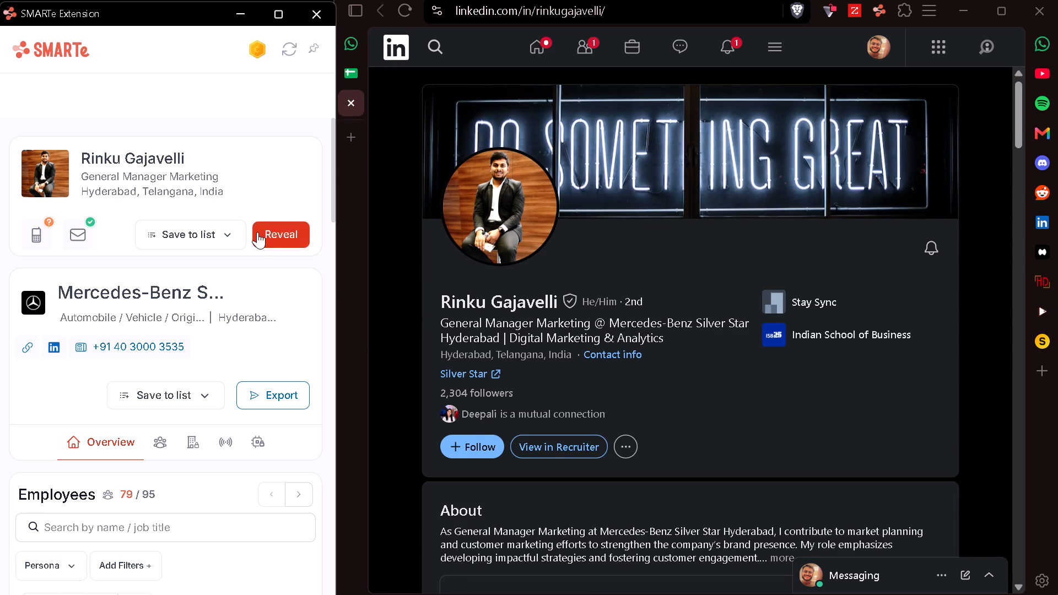
# Request the row 65 lead's contact details in SMARTe and recheck the lead in ZoomInfo.
pyautogui.click(261, 225)
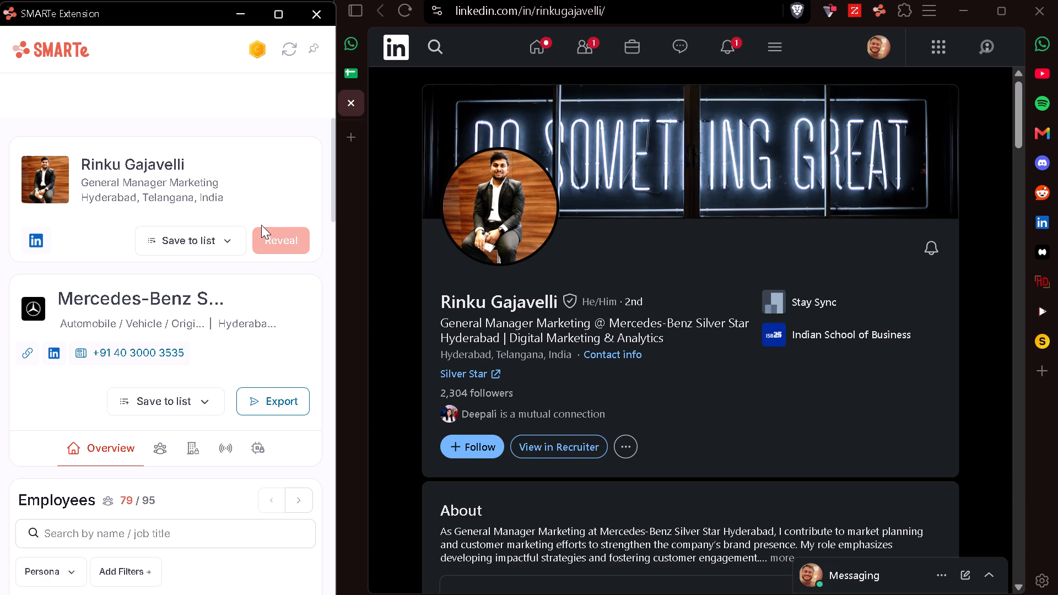
pyautogui.scroll(2, 277, 331)
pyautogui.click(850, 11)
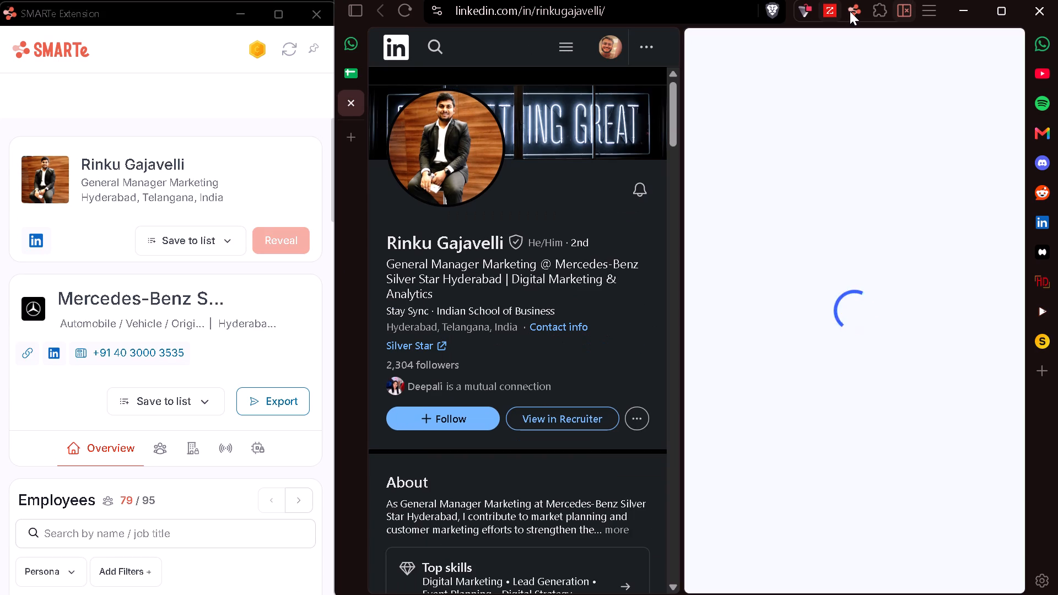
pyautogui.click(908, 15)
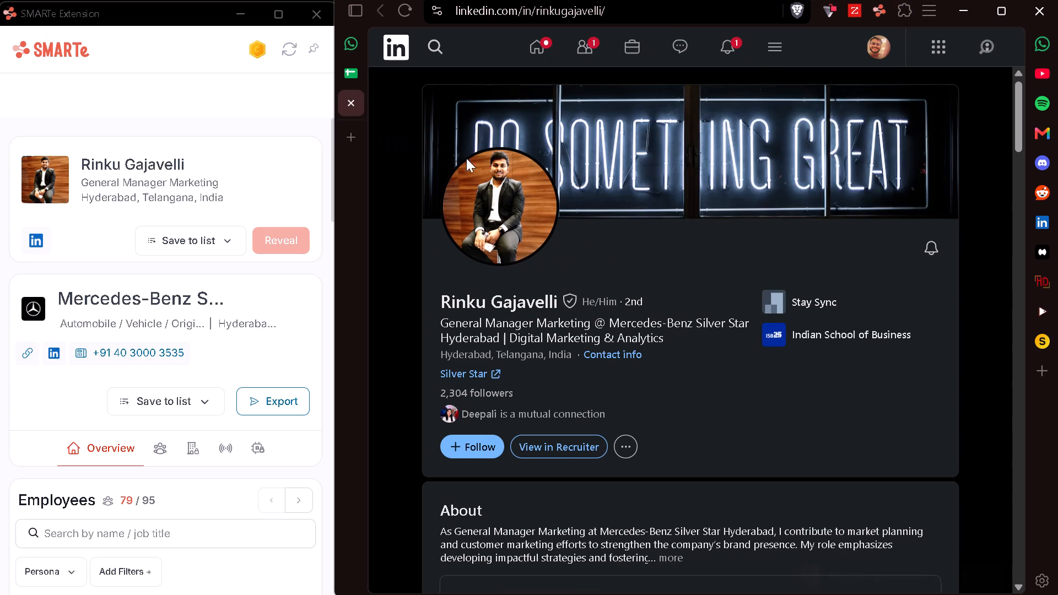
pyautogui.scroll(-4, 151, 321)
pyautogui.scroll(7, 151, 321)
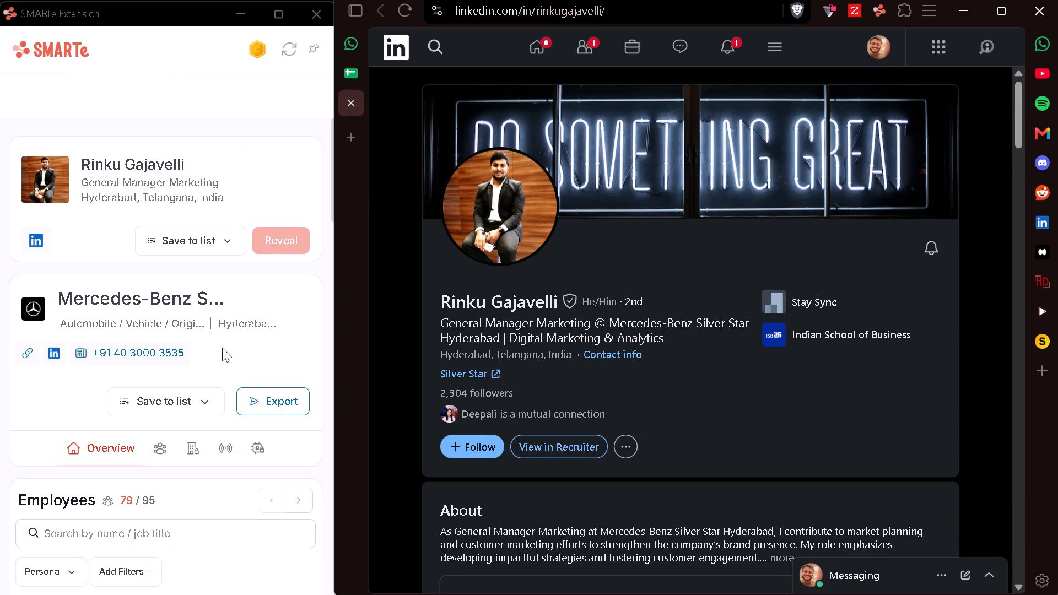
# Refresh SMARTe on the row 65 lead's LinkedIn profile to check the mobile number and email, and close the profile.
pyautogui.click(352, 75)
pyautogui.scroll(-6, 207, 302)
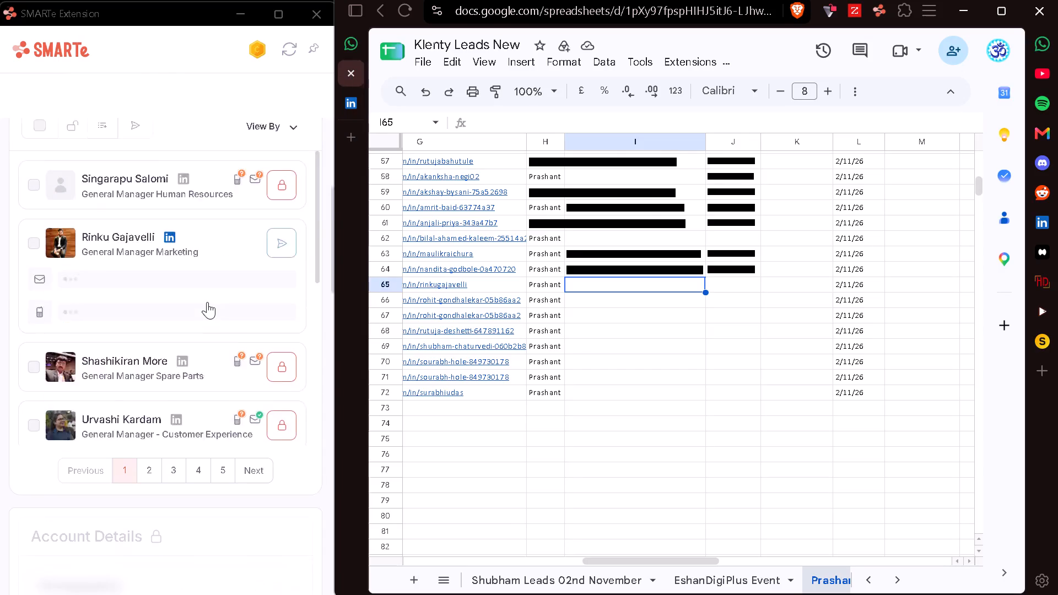
pyautogui.scroll(-4, 207, 302)
pyautogui.scroll(10, 207, 302)
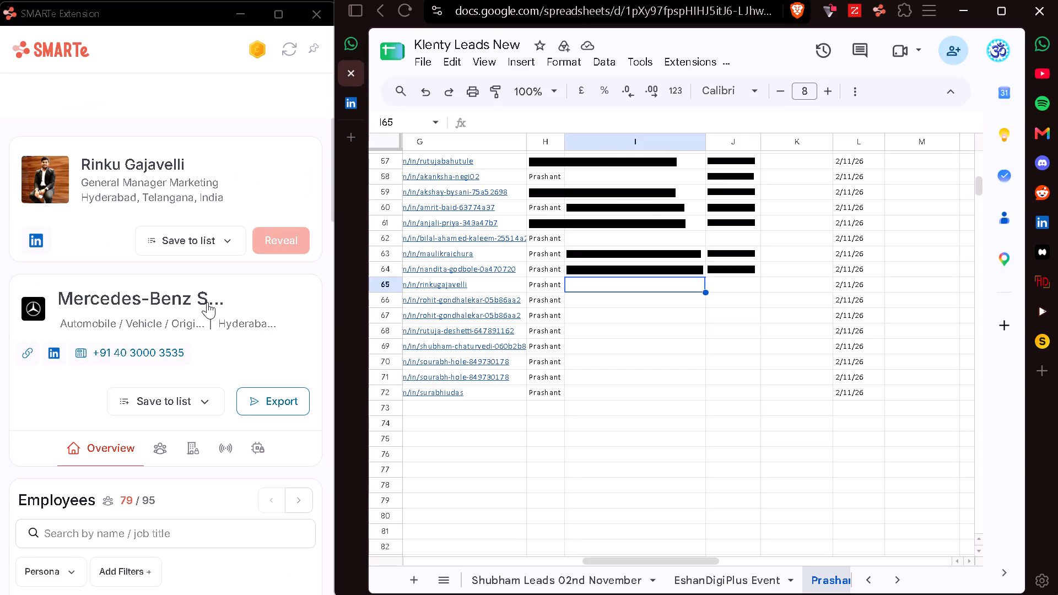
pyautogui.click(285, 46)
pyautogui.click(347, 107)
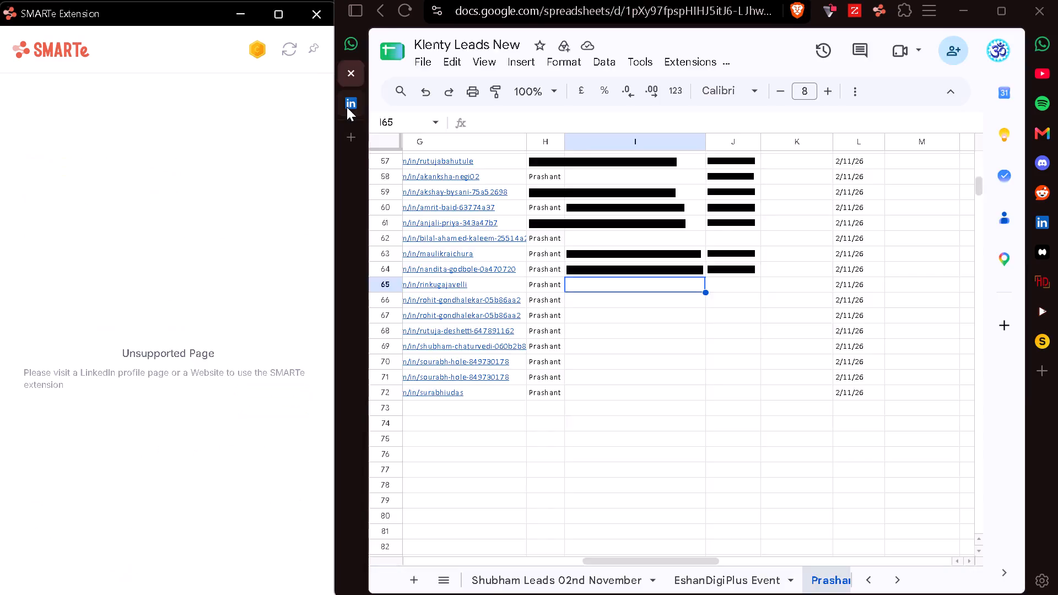
pyautogui.click(290, 47)
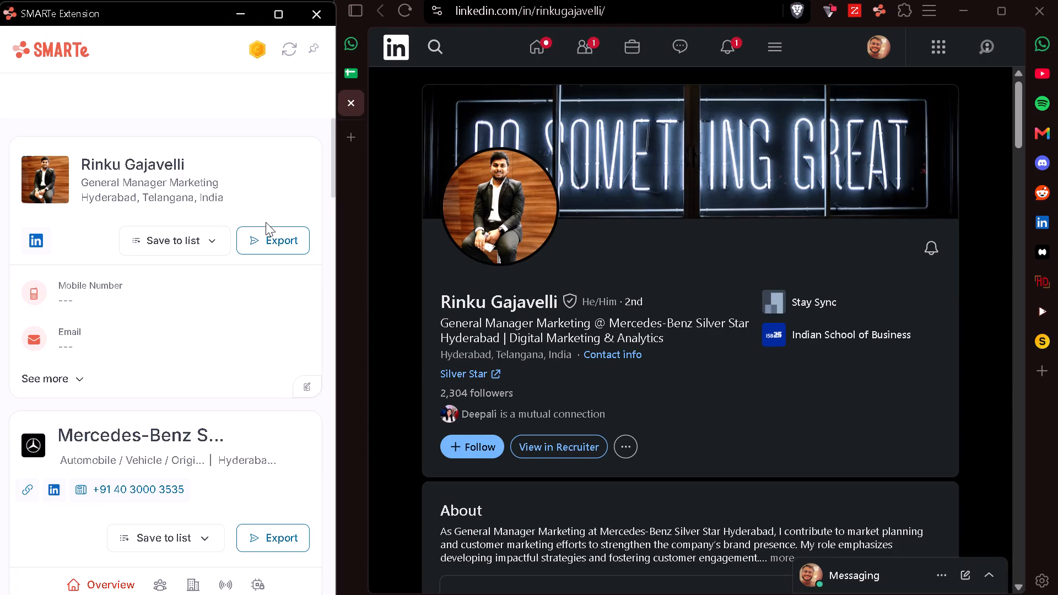
pyautogui.click(355, 105)
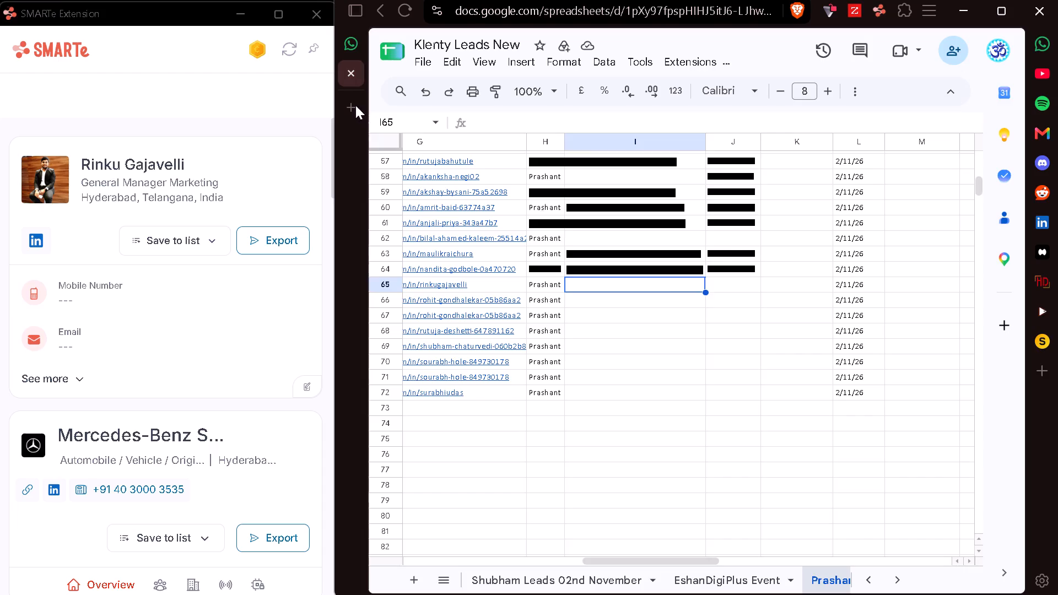
# Open the row 66 lead's LinkedIn profile, check ZoomInfo and SMARTe for contact details, and close the profile.
pyautogui.press('Down')
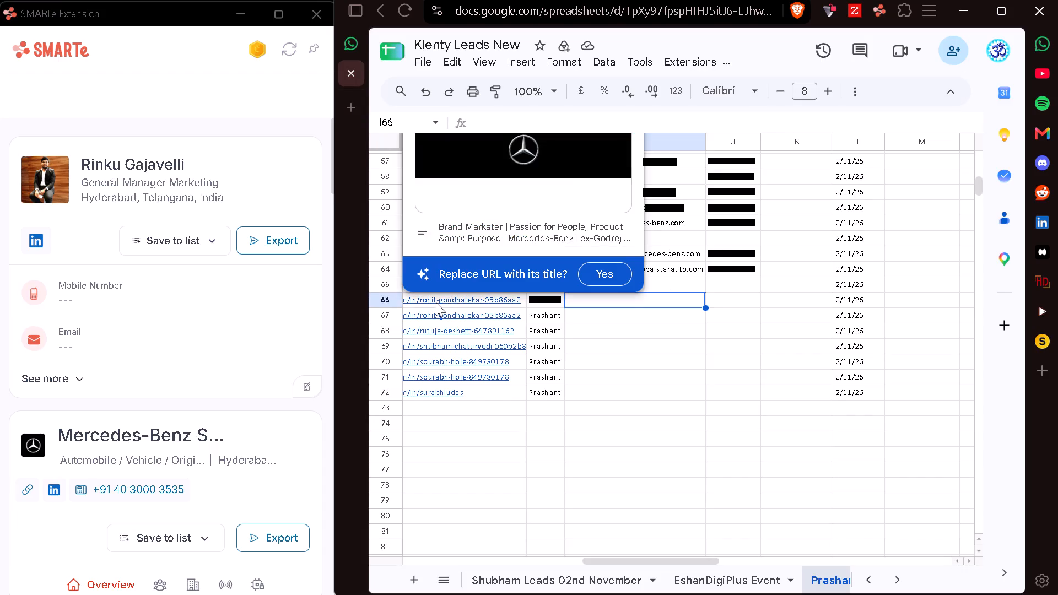
pyautogui.click(518, 186)
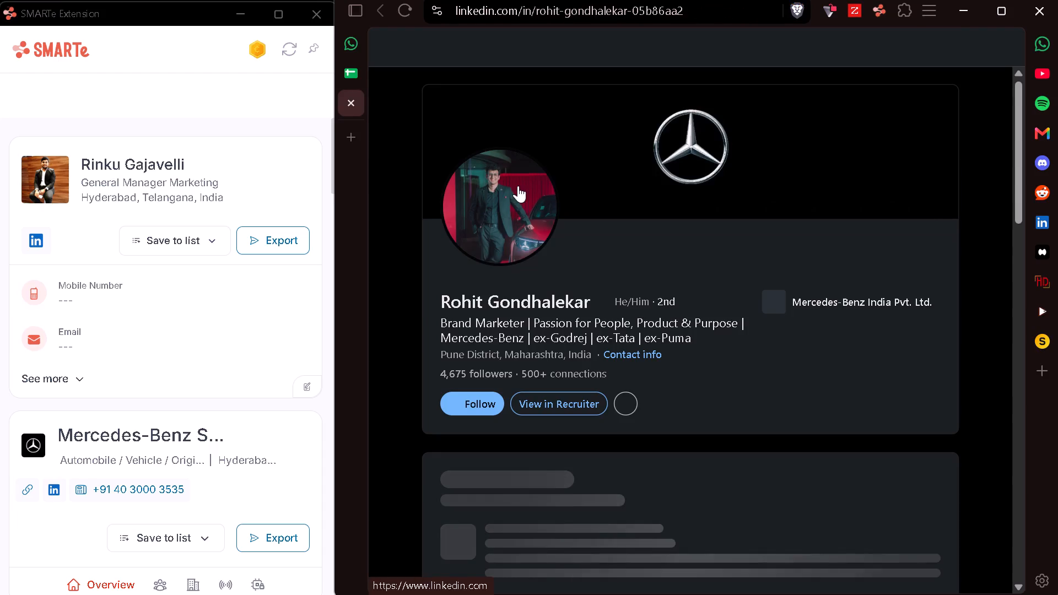
pyautogui.click(852, 14)
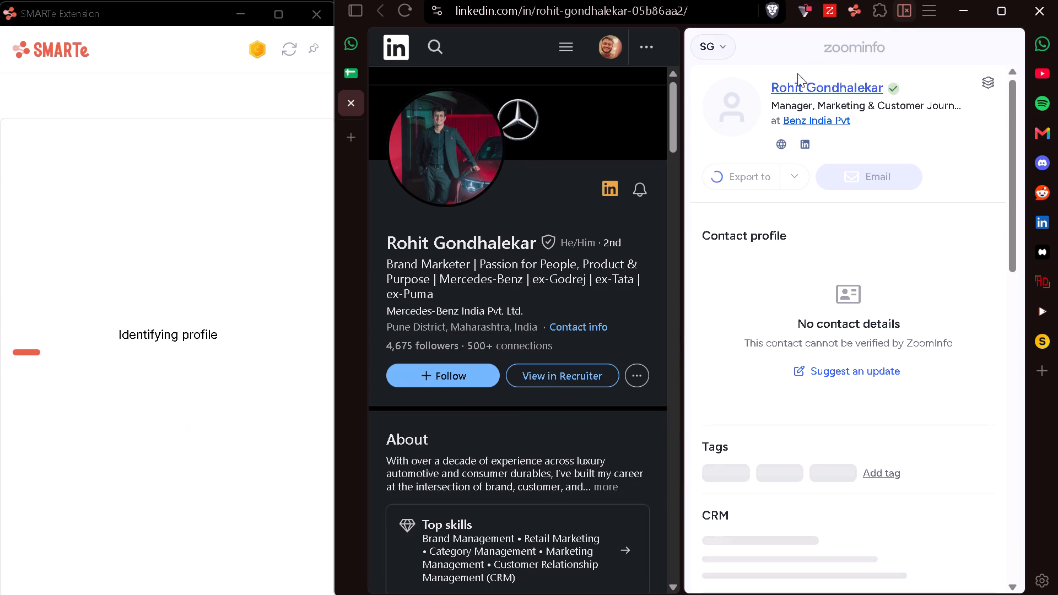
pyautogui.click(902, 13)
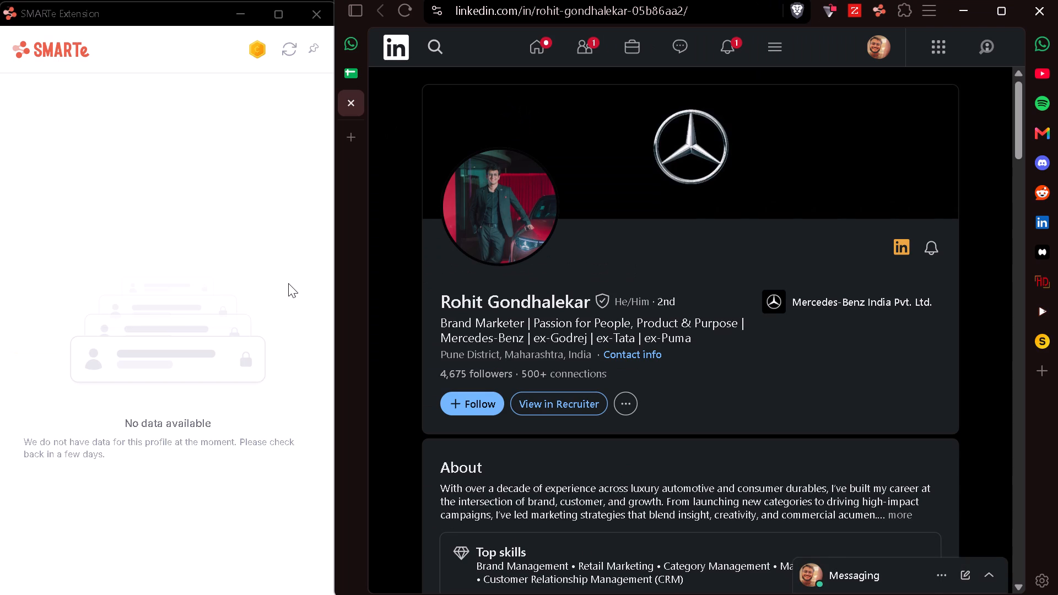
pyautogui.click(350, 107)
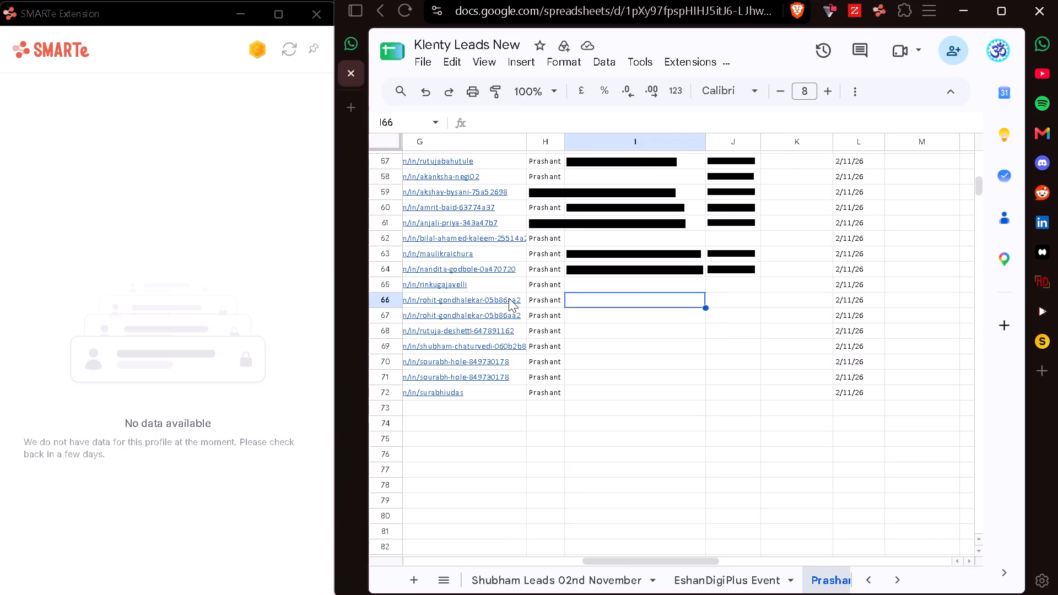
# Delete row 67, the duplicate Senior Manager - Marketing & Customer Journey lead, from the leads sheet.
pyautogui.hscroll(9, 509, 298)
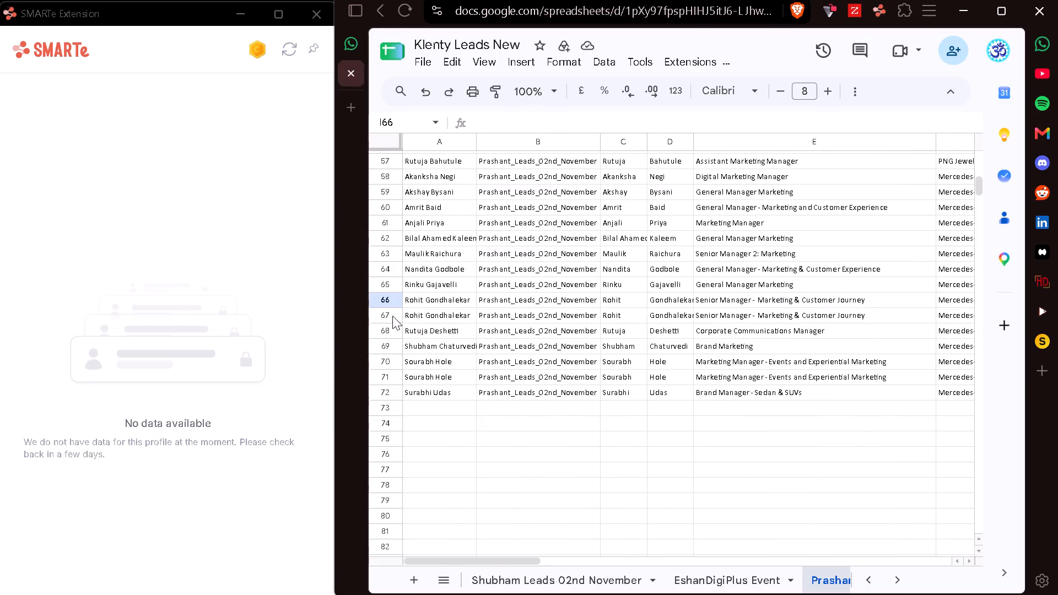
pyautogui.click(387, 317)
pyautogui.rightClick(387, 317)
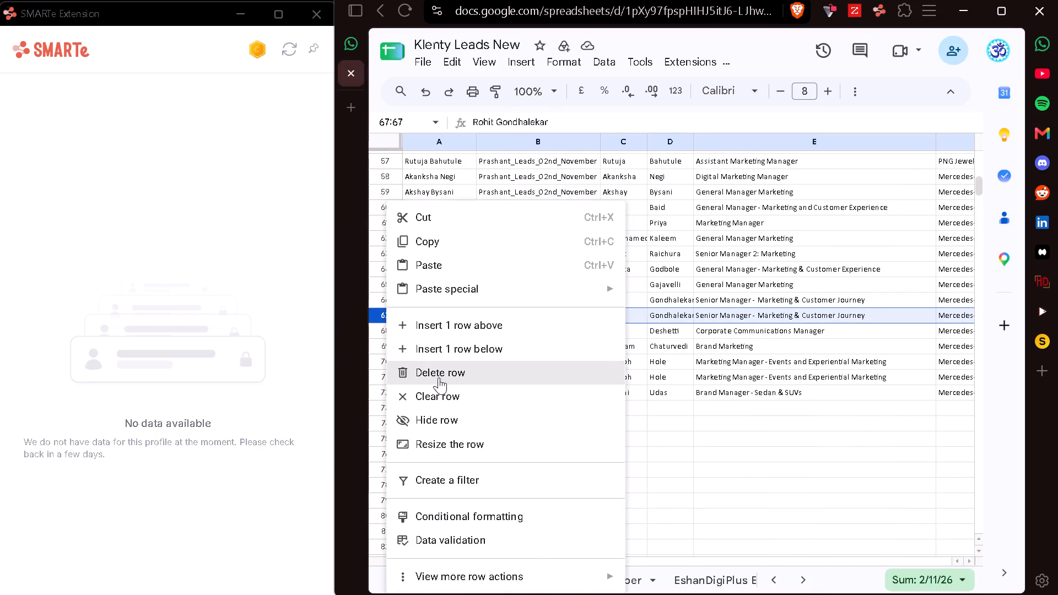
pyautogui.click(439, 377)
# Open the LinkedIn profile of the Corporate Communications Manager lead in row 67 and send a connection invitation without a note.
pyautogui.hscroll(-5, 650, 339)
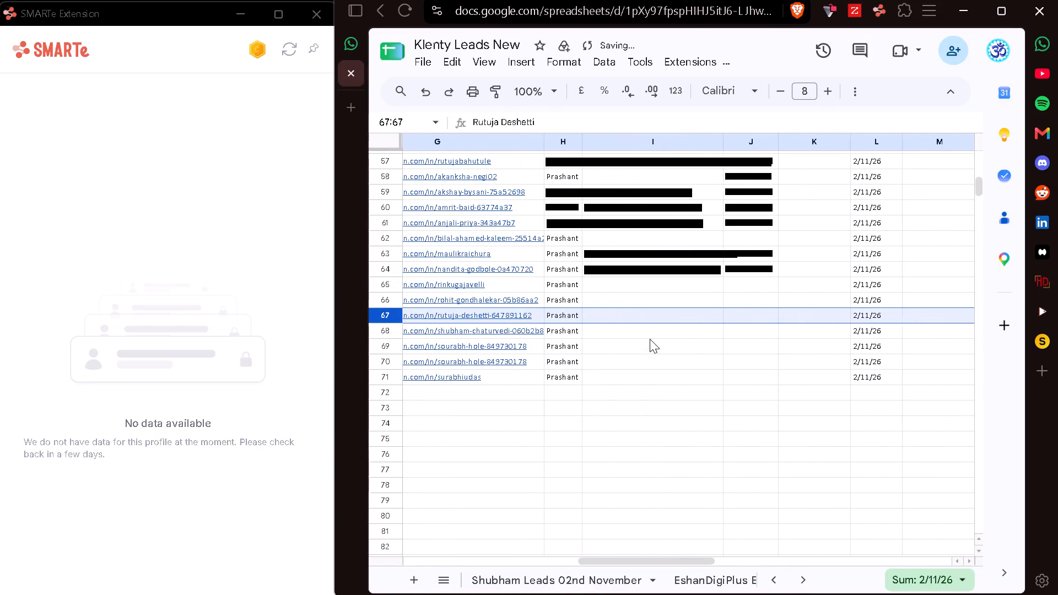
pyautogui.click(602, 317)
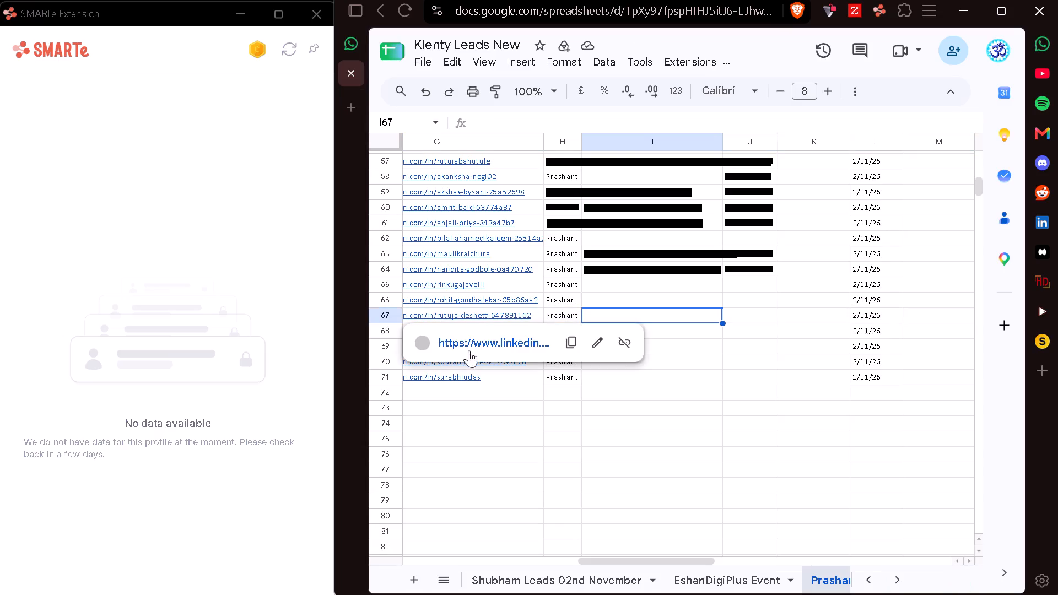
pyautogui.click(469, 350)
pyautogui.click(485, 344)
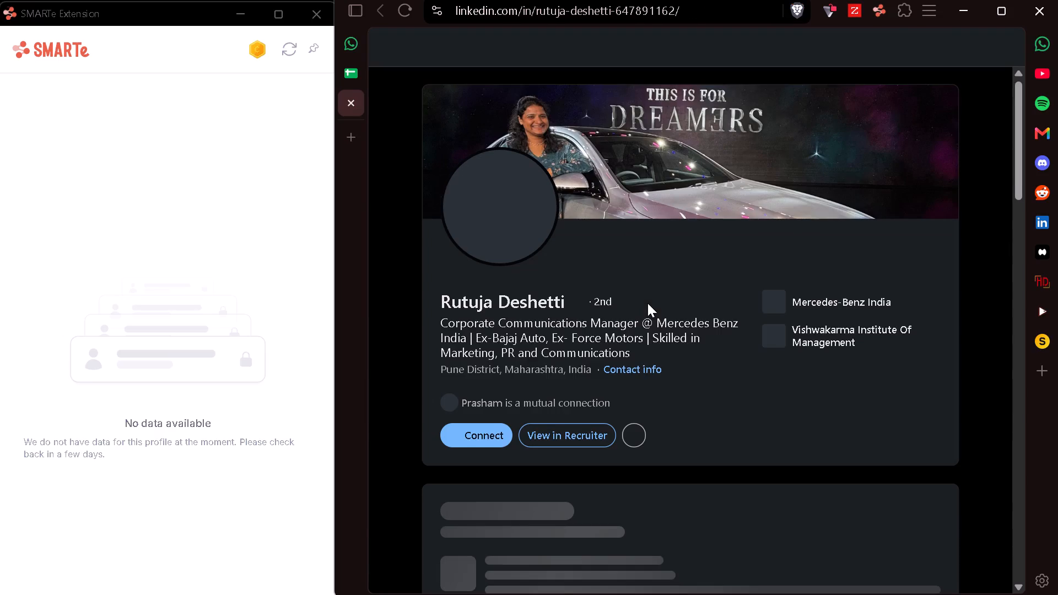
pyautogui.click(474, 421)
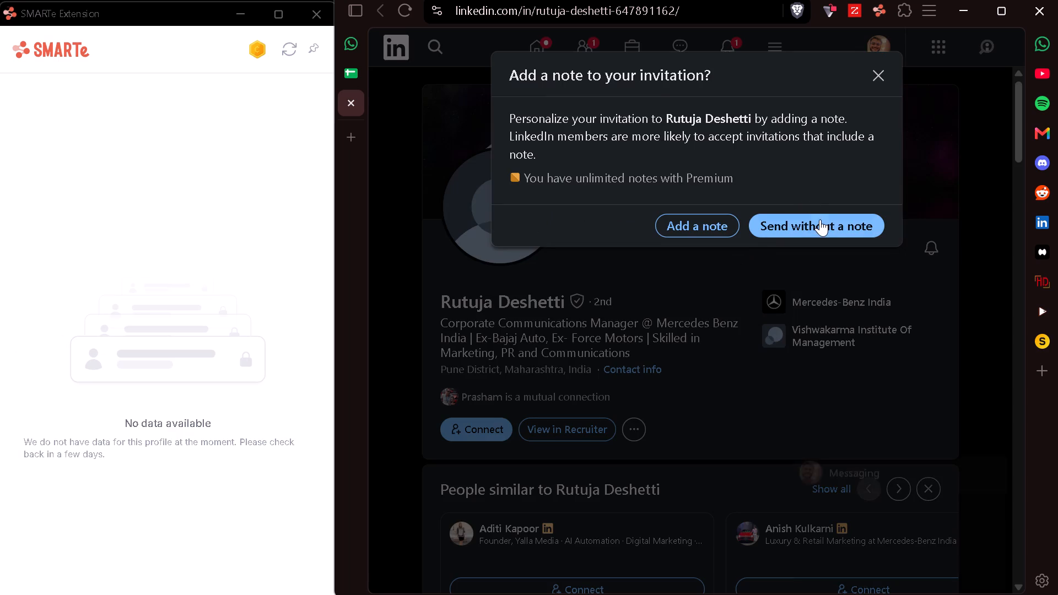
pyautogui.click(821, 220)
# Check ZoomInfo for the row 67 lead's contact details and close the LinkedIn profile.
pyautogui.click(857, 12)
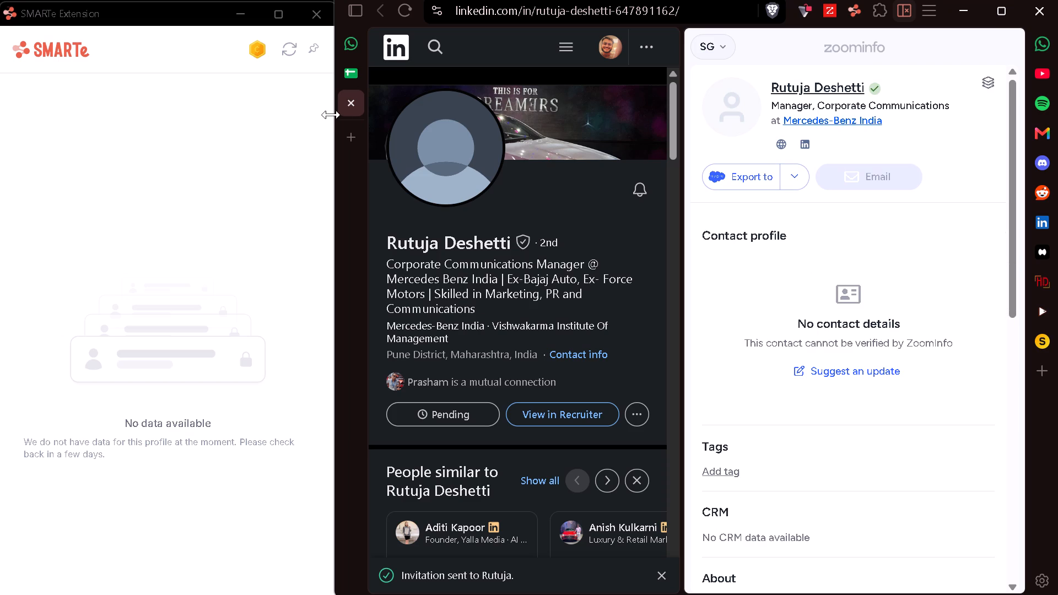
pyautogui.click(351, 107)
# Open the LinkedIn profile of the Brand Marketing lead in row 68 and send a connection invitation without a note.
pyautogui.press('Down')
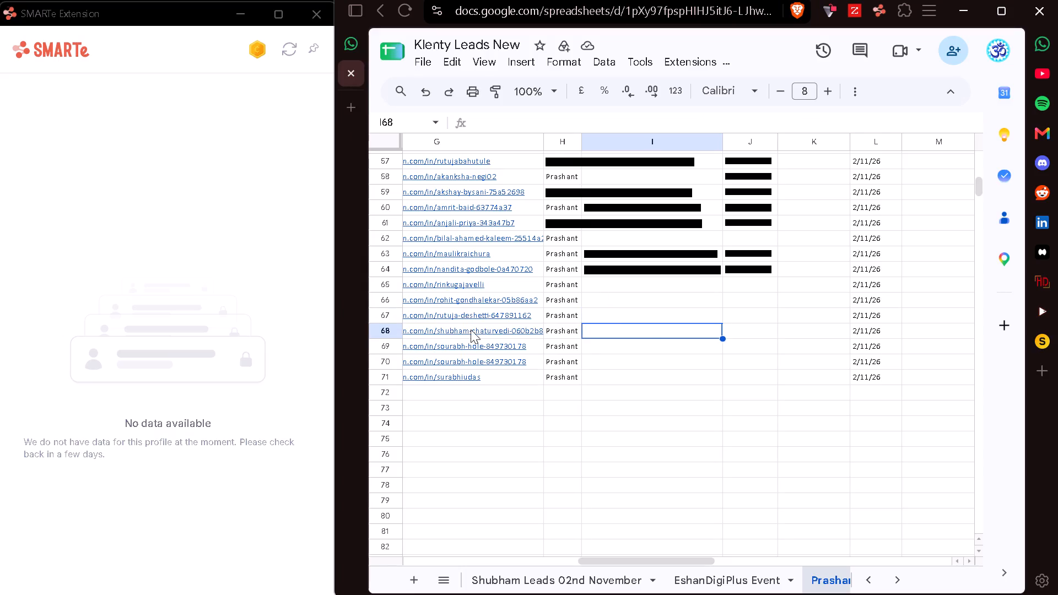
pyautogui.click(492, 361)
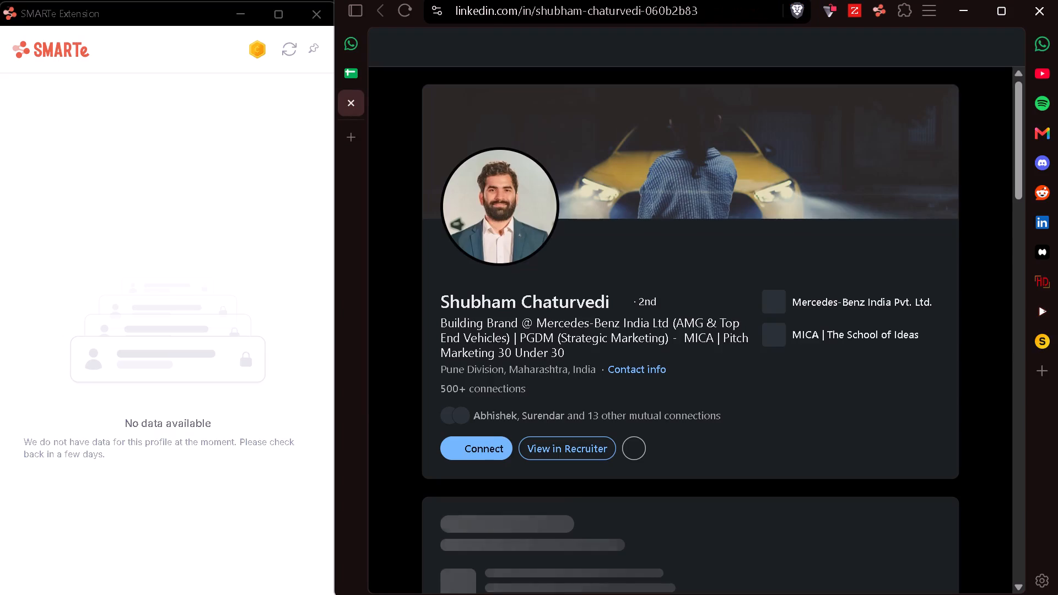
pyautogui.click(478, 434)
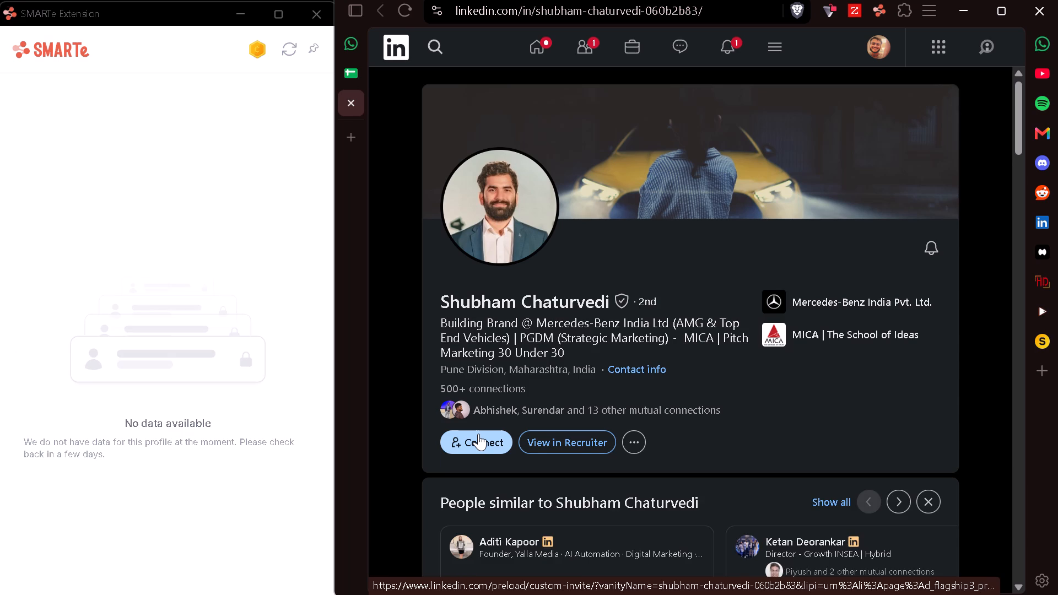
pyautogui.click(825, 214)
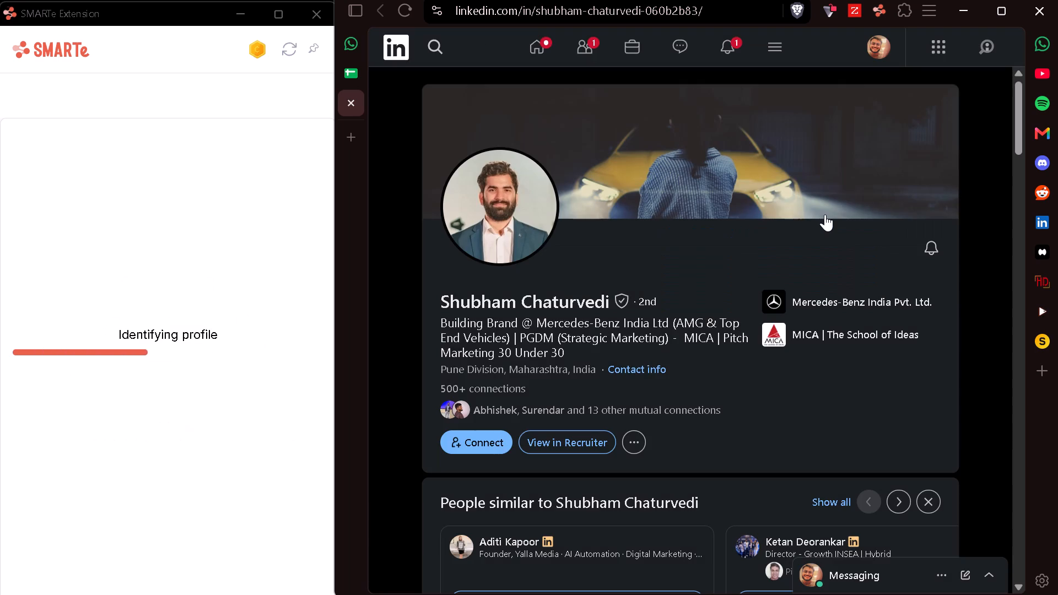
# Copy the row 68 lead's business email from ZoomInfo, close the profile, and paste it into column I of row 68.
pyautogui.click(883, 13)
pyautogui.click(860, 10)
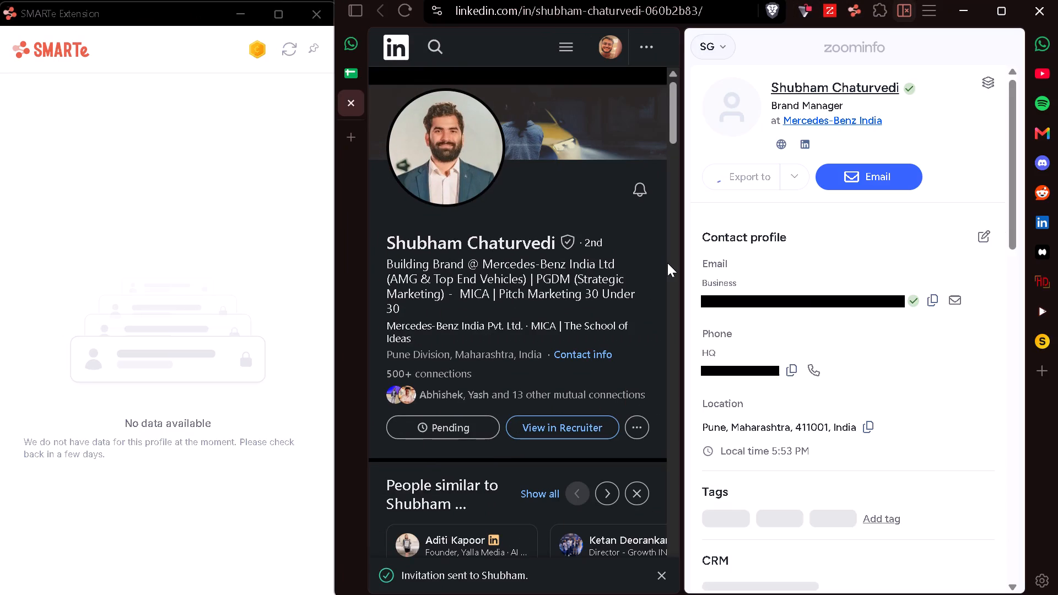
pyautogui.click(932, 300)
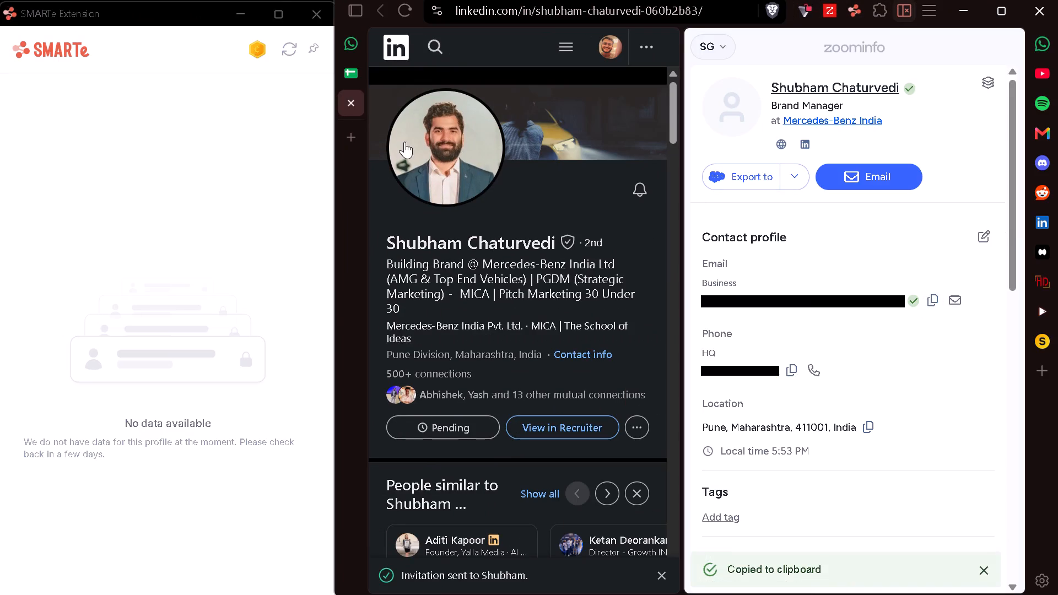
pyautogui.click(356, 105)
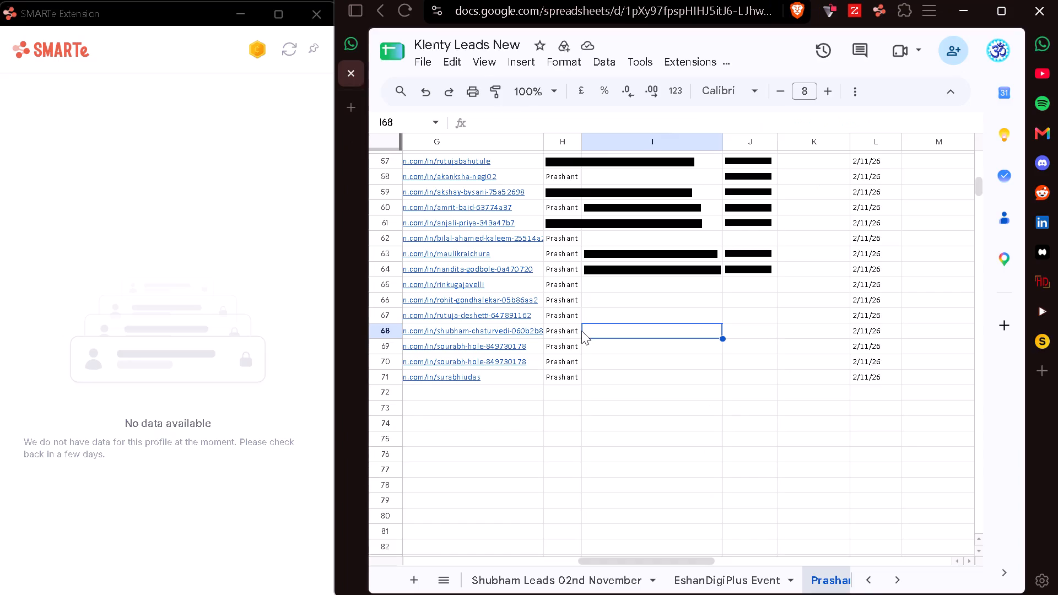
pyautogui.hotkey('ctrl', 'v')
pyautogui.press('Down')
# Delete row 69, the duplicate Marketing Manager - Events and Experiential Marketing lead, from the leads sheet.
pyautogui.hscroll(3, 506, 353)
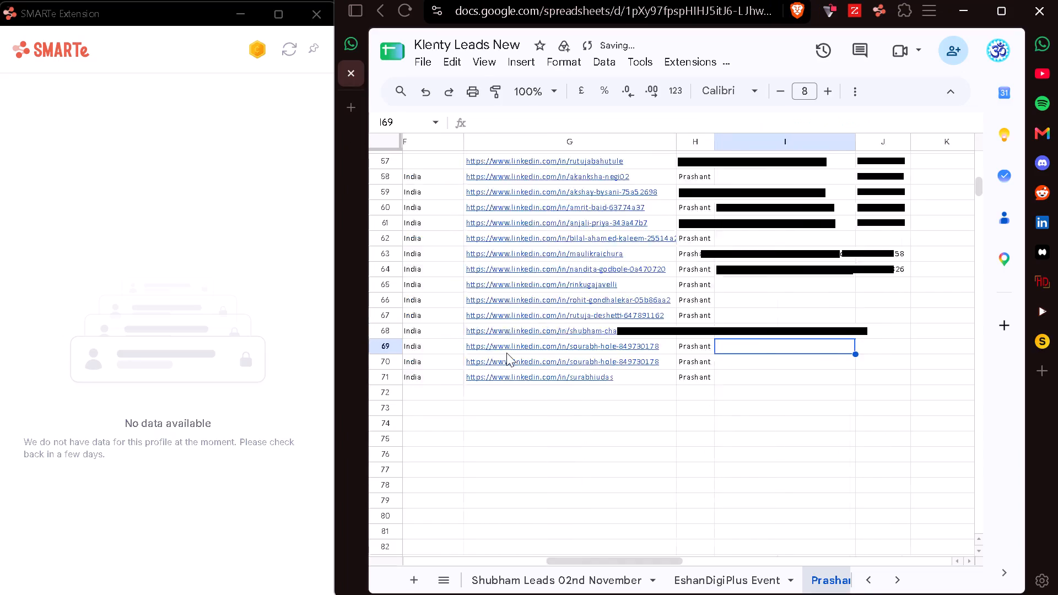
pyautogui.hscroll(5, 506, 353)
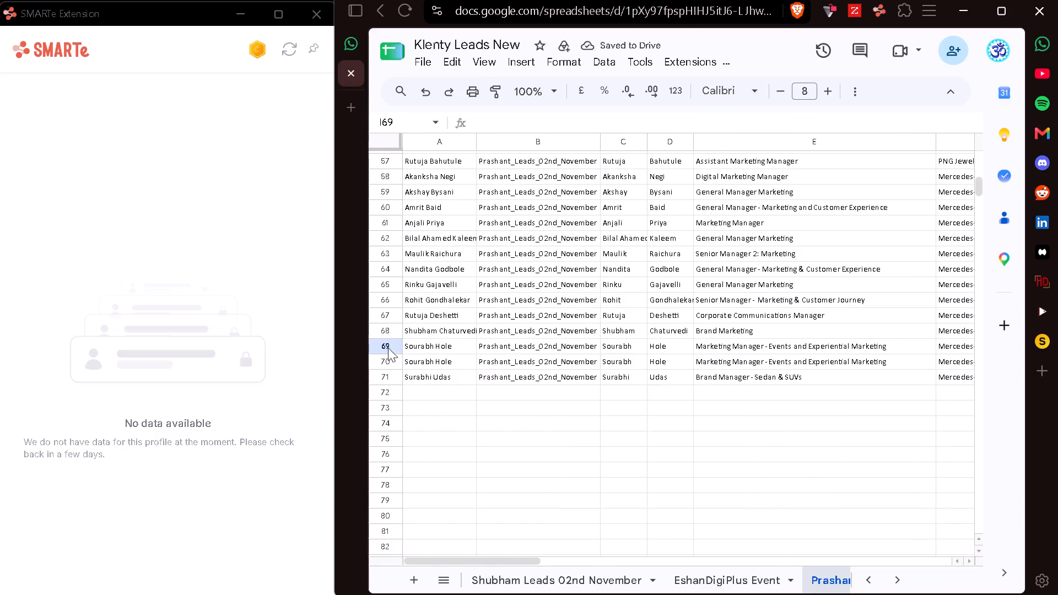
pyautogui.click(384, 347)
pyautogui.rightClick(384, 347)
pyautogui.click(405, 368)
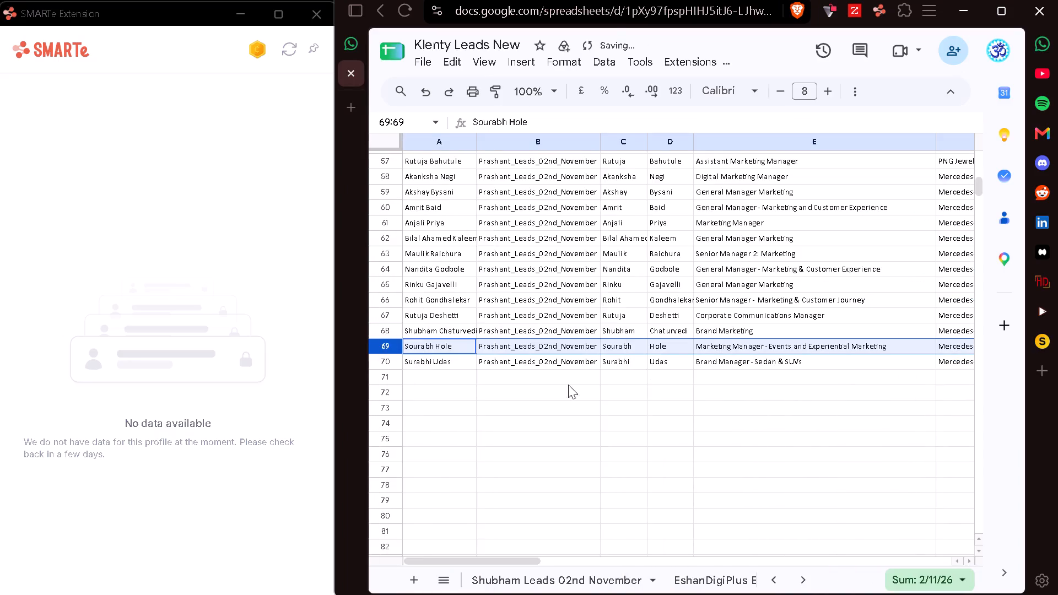
# Open the LinkedIn profile of the Marketing Manager - Events and Experiential Marketing lead in row 69 and copy the business email from ZoomInfo.
pyautogui.hscroll(-4, 697, 406)
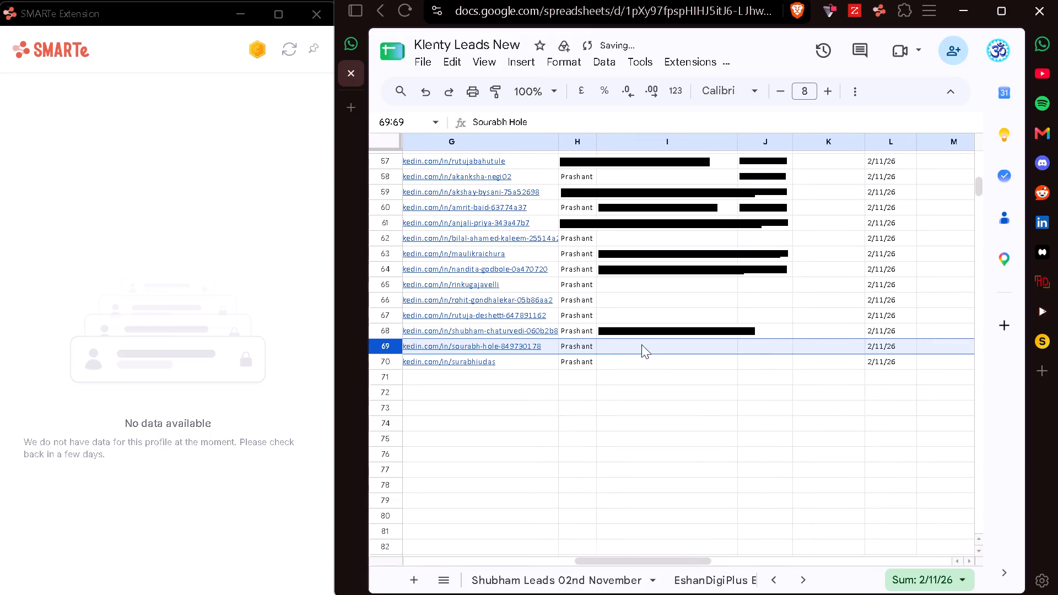
pyautogui.click(613, 345)
pyautogui.click(482, 369)
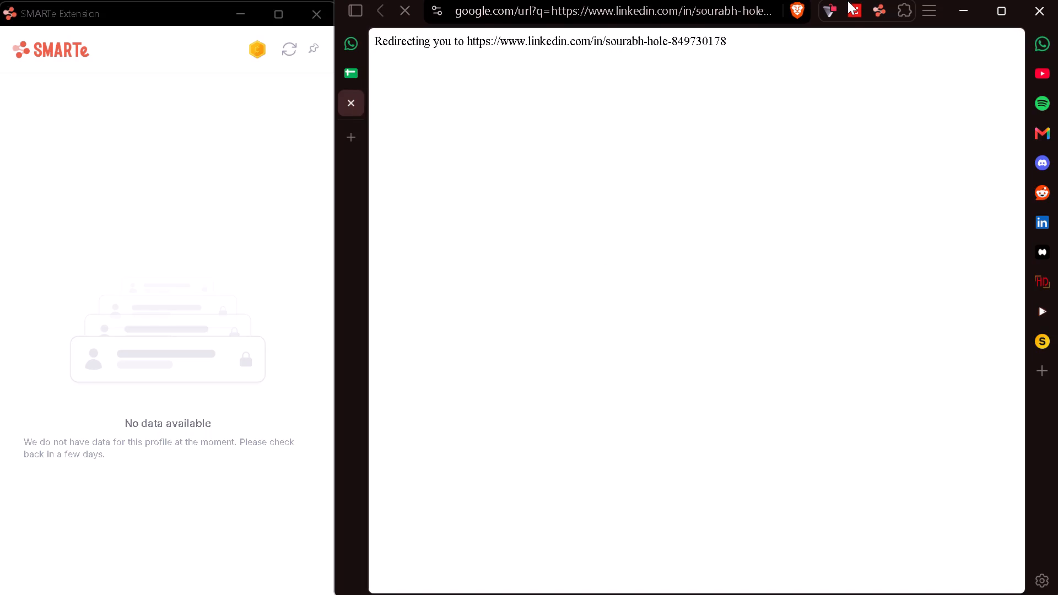
pyautogui.click(848, 1)
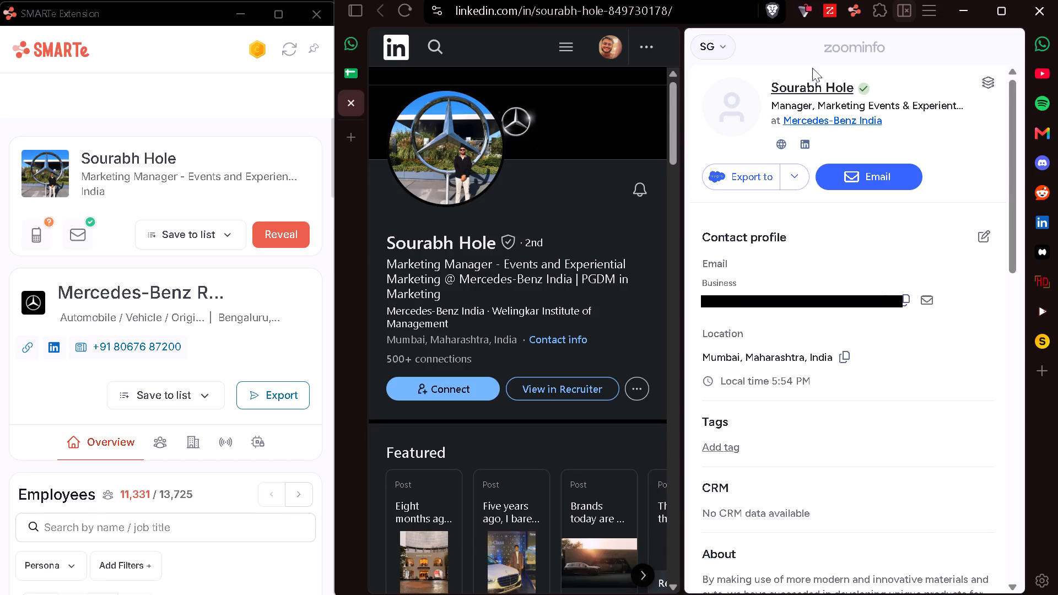
pyautogui.click(906, 295)
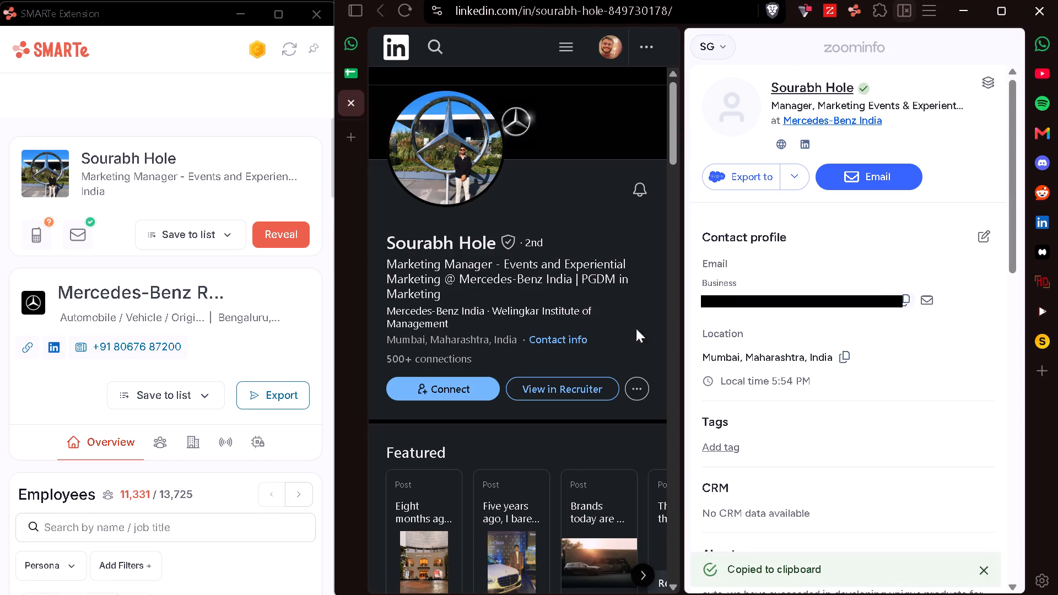
# Send the row 69 lead a connection invitation without a note and reveal their contact details in SMARTe.
pyautogui.click(424, 380)
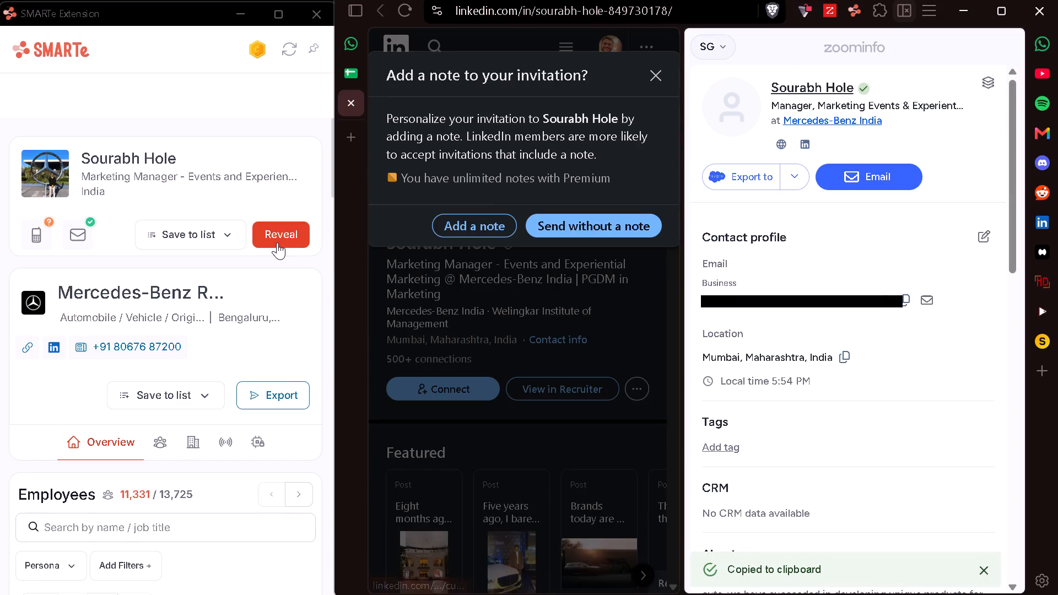
pyautogui.click(277, 242)
pyautogui.click(547, 233)
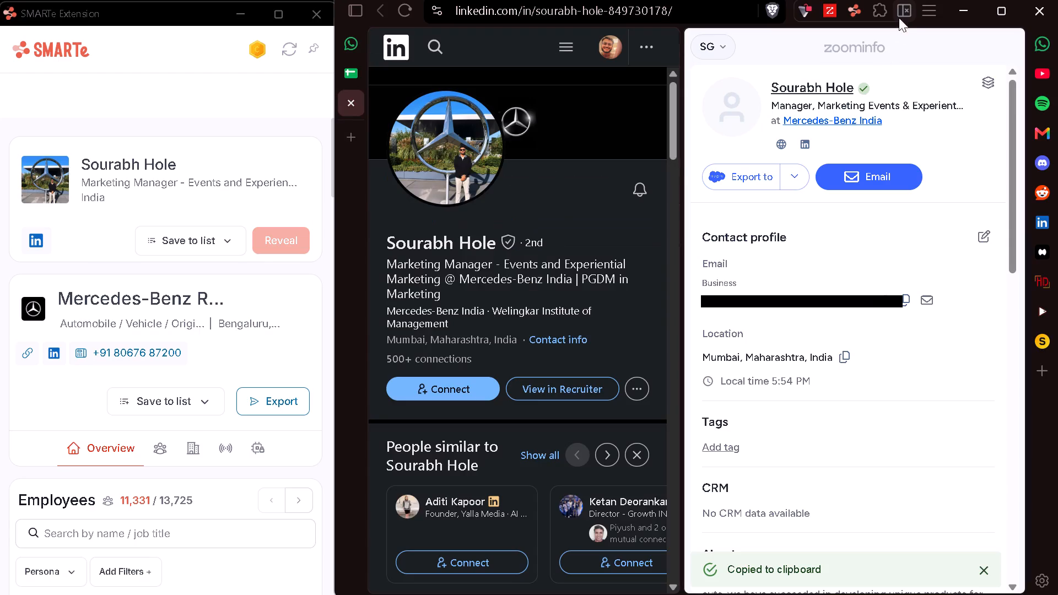
# Close ZoomInfo, return to the leads sheet, and paste the copied email into column I of row 69.
pyautogui.click(902, 11)
pyautogui.click(344, 82)
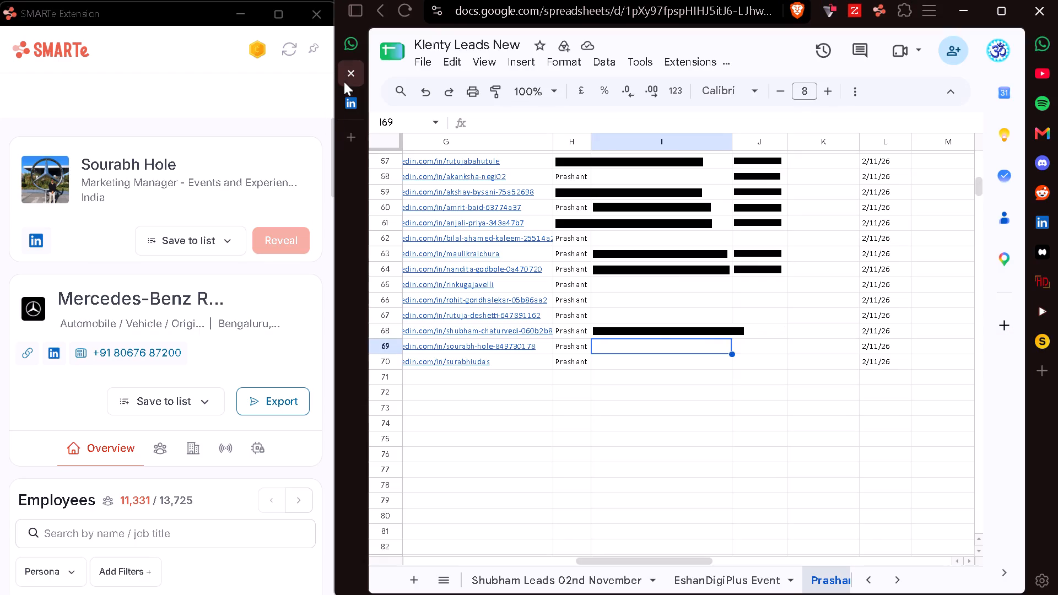
pyautogui.press('Right')
pyautogui.press('Left')
pyautogui.hotkey('ctrl', 'v')
pyautogui.press('Right')
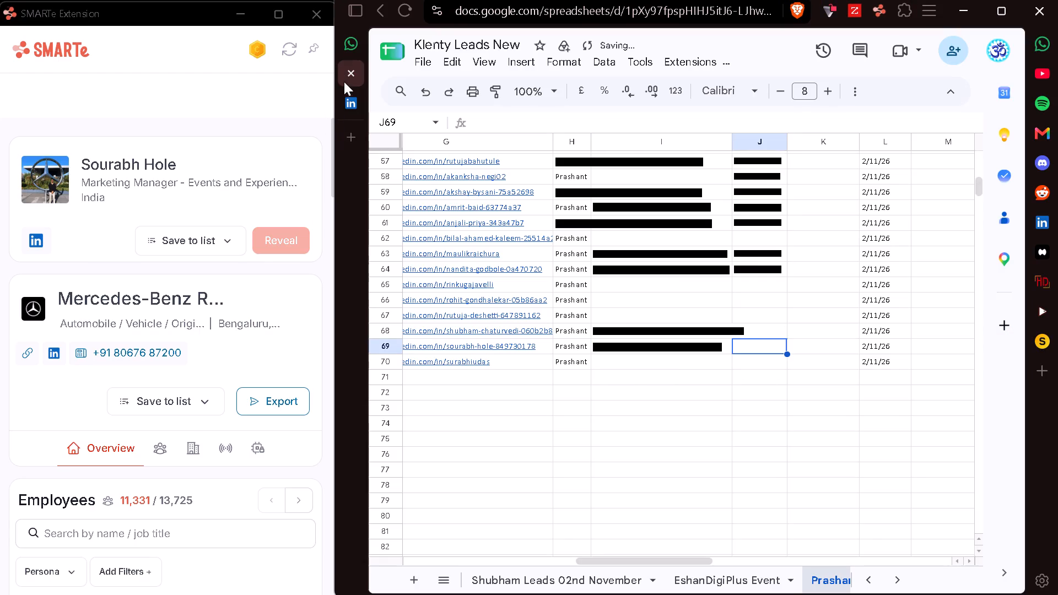
# Fit the width of column I to the email addresses it contains.
pyautogui.press('Left')
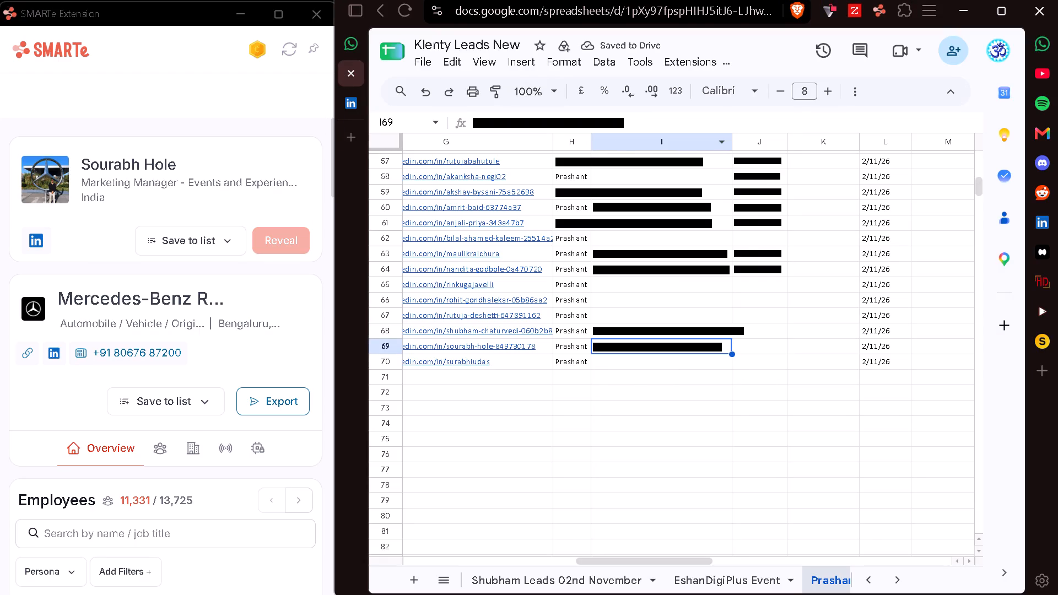
pyautogui.doubleClick(731, 138)
# Copy the row 69 lead's mobile number from SMARTe, close the LinkedIn profile, and paste the number into J69.
pyautogui.click(762, 344)
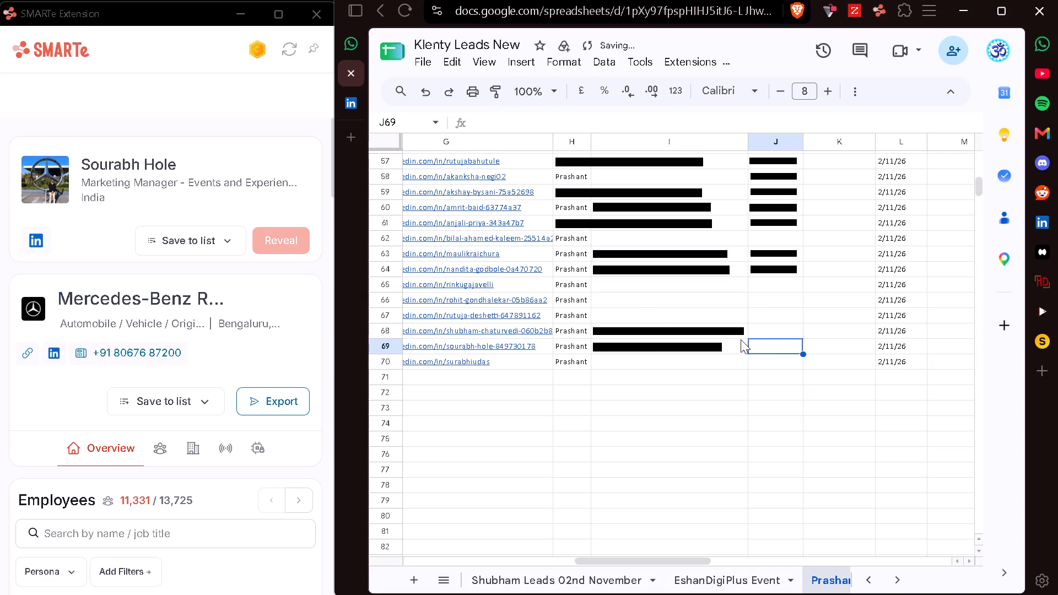
pyautogui.click(348, 109)
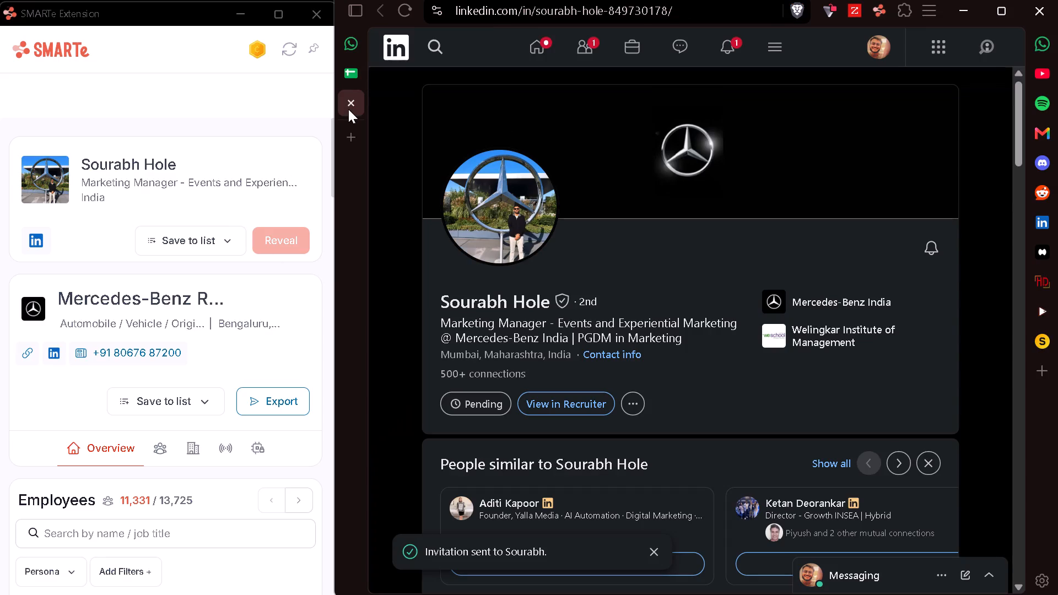
pyautogui.scroll(-6, 115, 286)
pyautogui.scroll(5, 115, 286)
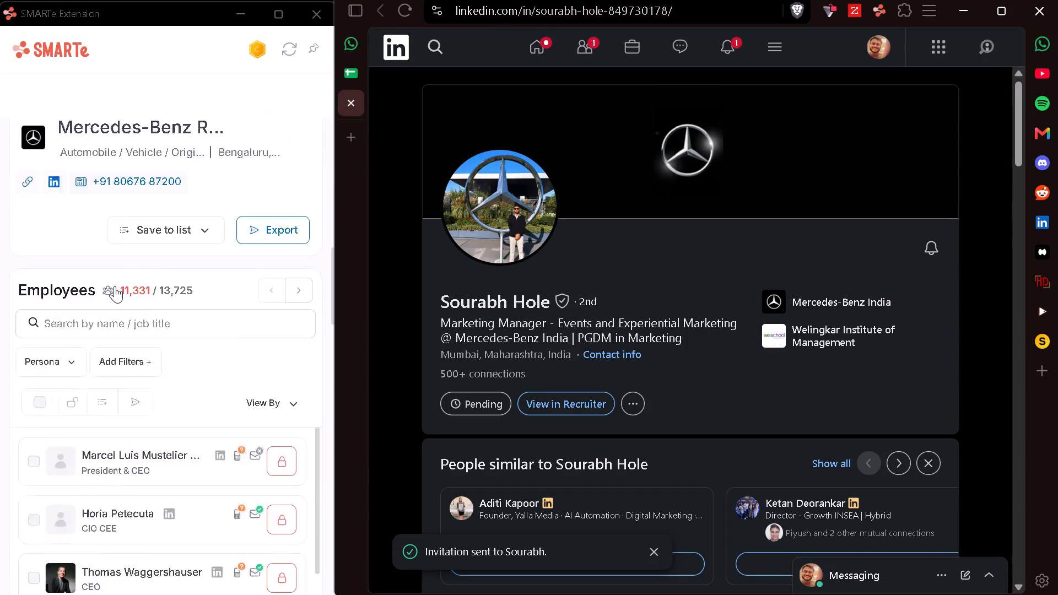
pyautogui.scroll(5, 115, 286)
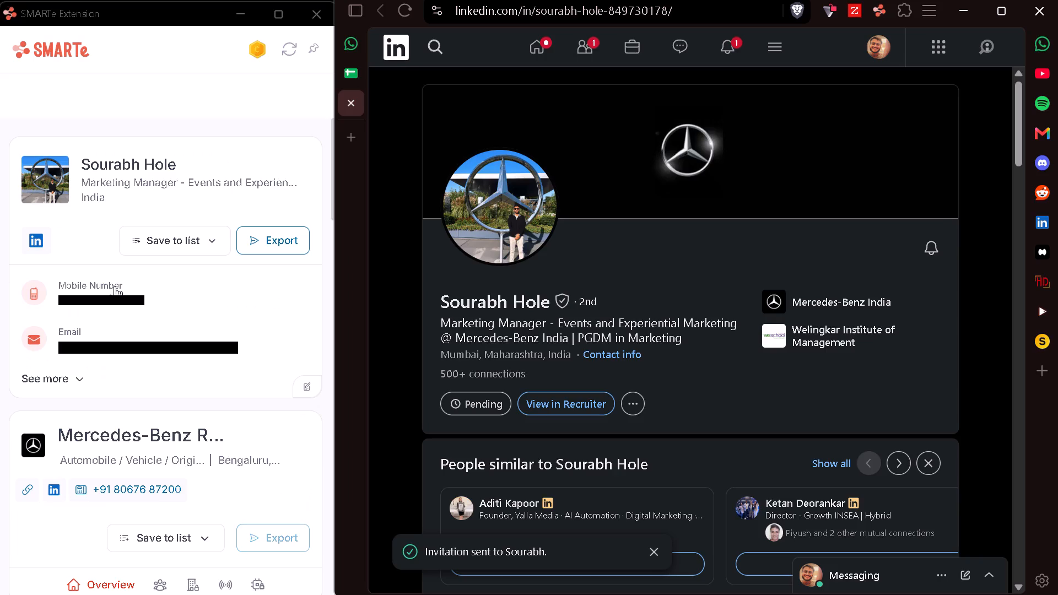
pyautogui.click(161, 299)
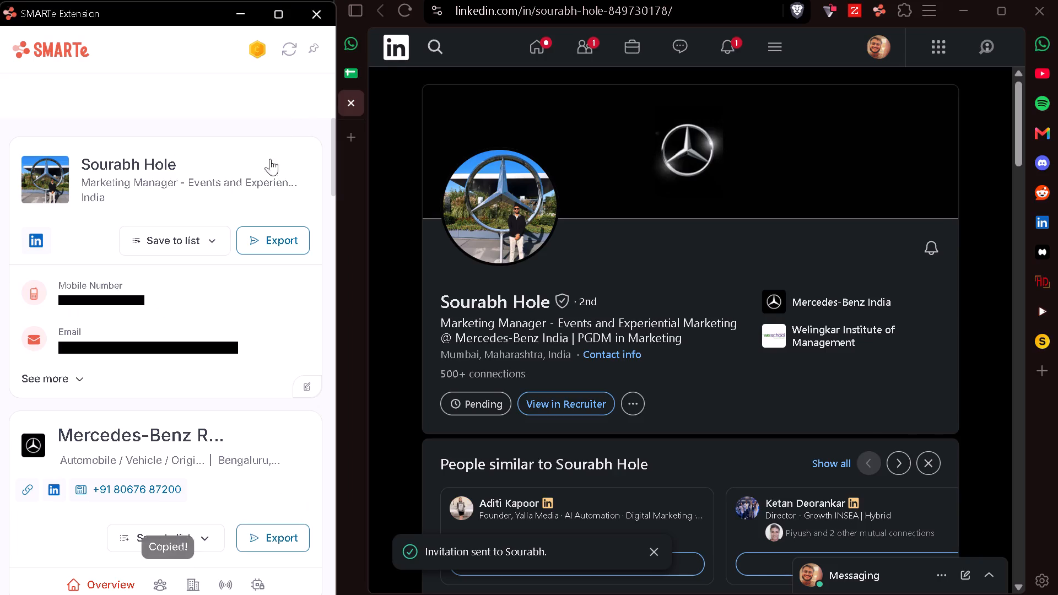
pyautogui.click(345, 101)
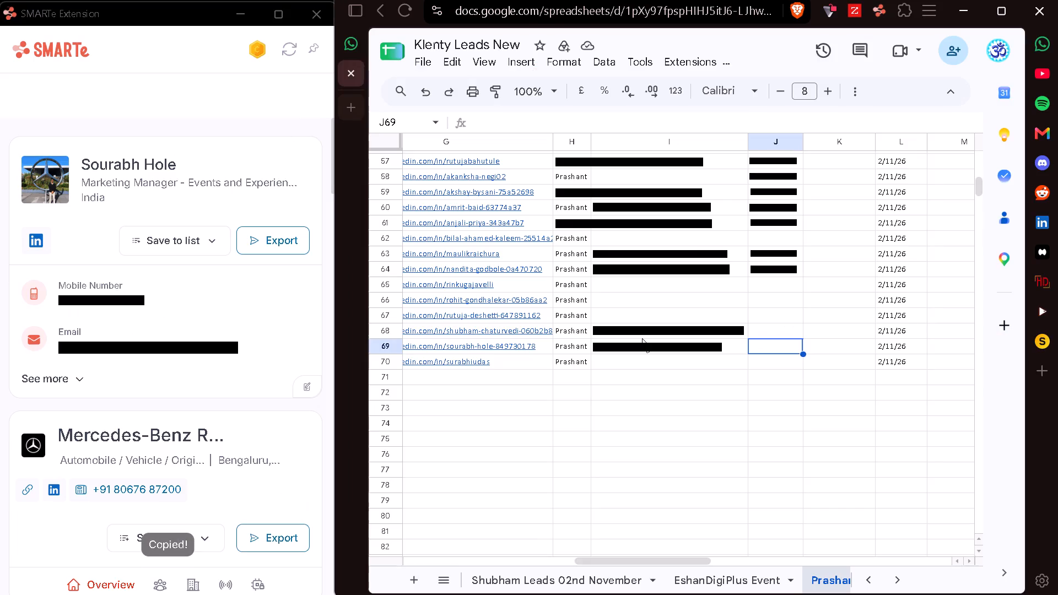
pyautogui.hotkey('ctrl', 'v')
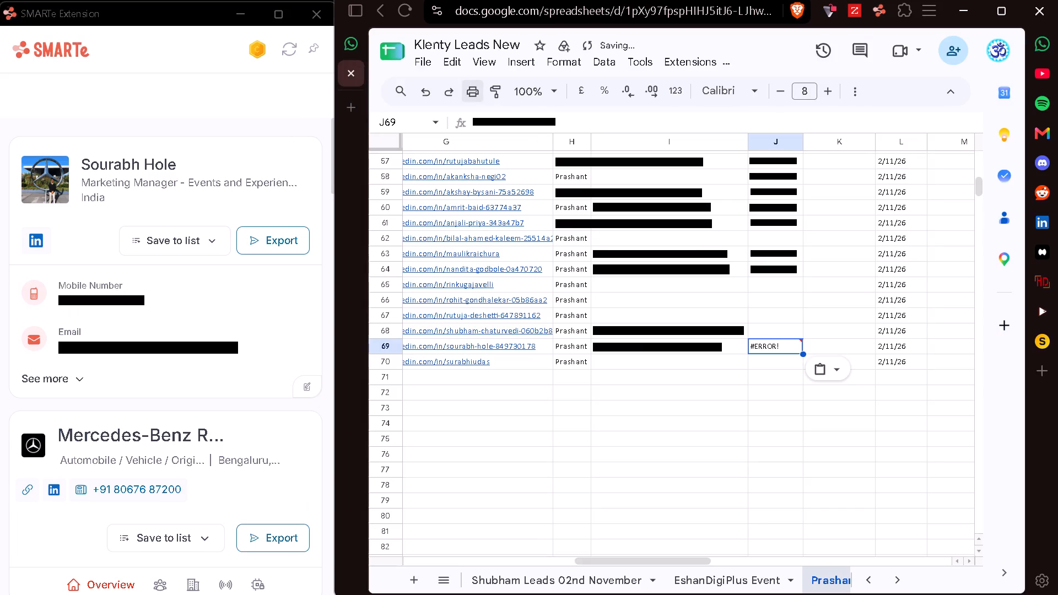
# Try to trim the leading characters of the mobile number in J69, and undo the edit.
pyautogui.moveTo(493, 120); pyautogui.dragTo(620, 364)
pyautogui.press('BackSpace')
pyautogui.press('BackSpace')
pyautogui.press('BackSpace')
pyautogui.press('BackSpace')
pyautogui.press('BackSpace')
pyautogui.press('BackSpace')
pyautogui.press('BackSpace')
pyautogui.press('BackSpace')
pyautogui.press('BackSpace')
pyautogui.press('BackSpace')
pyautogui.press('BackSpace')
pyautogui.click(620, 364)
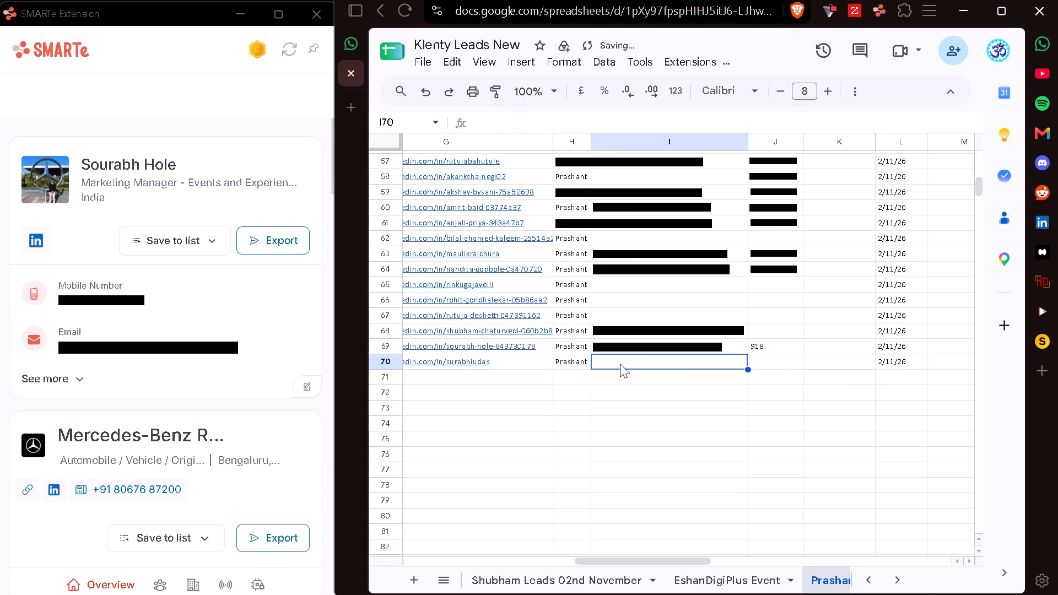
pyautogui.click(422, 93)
# Remove the leading characters from the mobile number in J69 so it is stored as a plain number.
pyautogui.click(494, 122)
pyautogui.press('BackSpace')
pyautogui.press('BackSpace')
pyautogui.press('BackSpace')
pyautogui.press('BackSpace')
pyautogui.press('BackSpace')
pyautogui.press('BackSpace')
pyautogui.press('BackSpace')
pyautogui.press('BackSpace')
pyautogui.press('BackSpace')
pyautogui.press('BackSpace')
pyautogui.press('BackSpace')
pyautogui.press('BackSpace')
pyautogui.press('BackSpace')
pyautogui.press('BackSpace')
pyautogui.press('BackSpace')
pyautogui.press('BackSpace')
pyautogui.press('BackSpace')
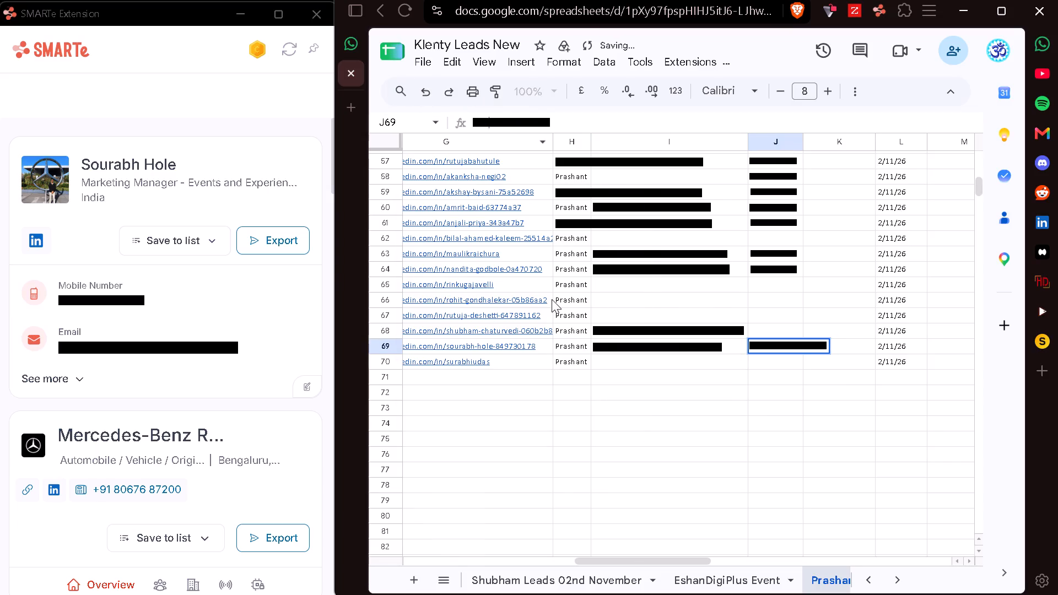
pyautogui.click(611, 359)
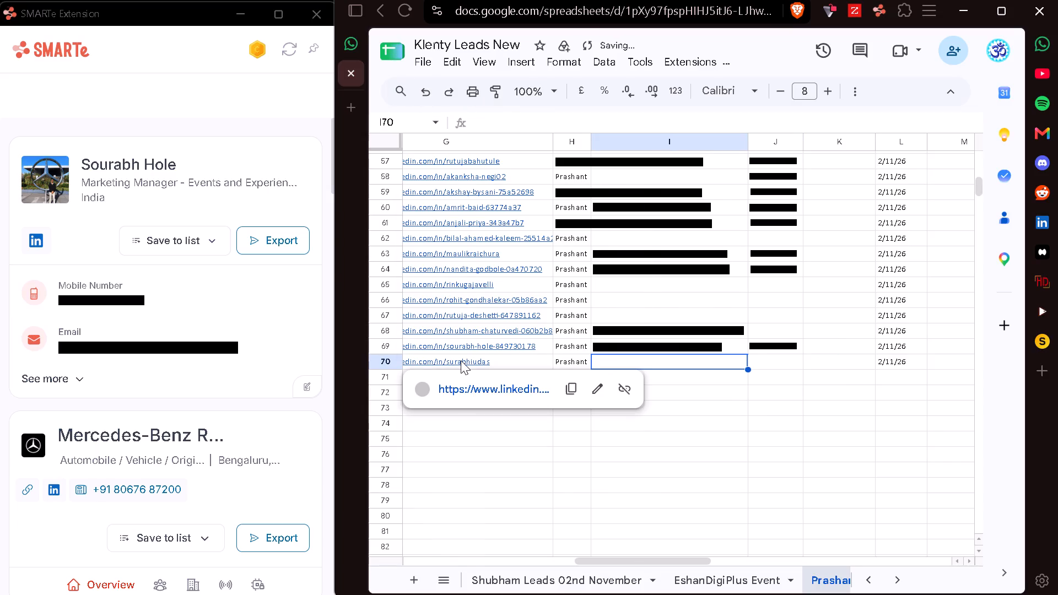
# Open the LinkedIn profile of the Brand Manager - Sedan & SUVs lead in row 70 and bring up their details in ZoomInfo and SMARTe.
pyautogui.click(492, 386)
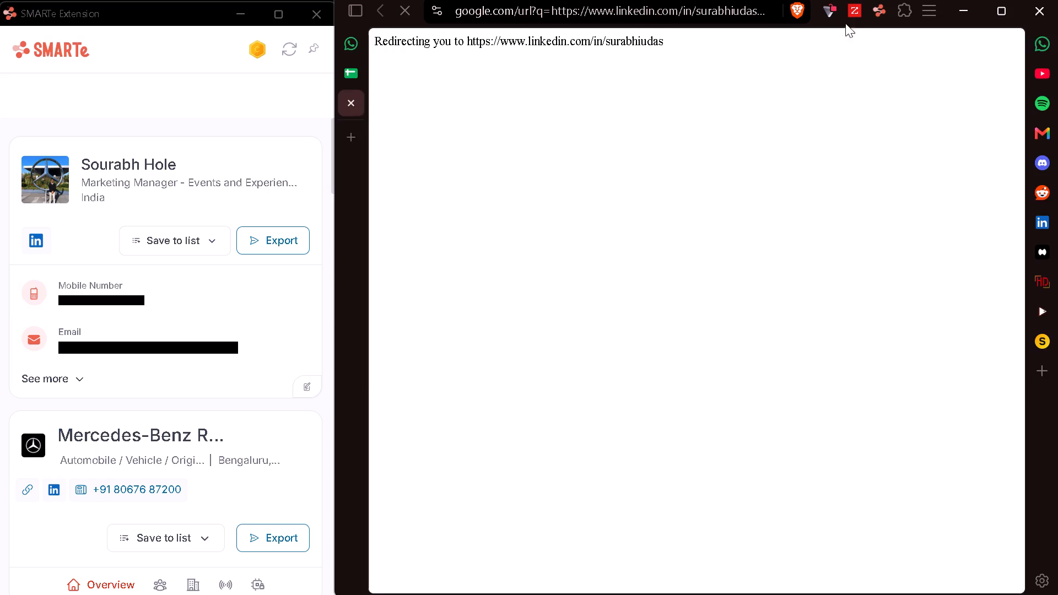
pyautogui.click(852, 11)
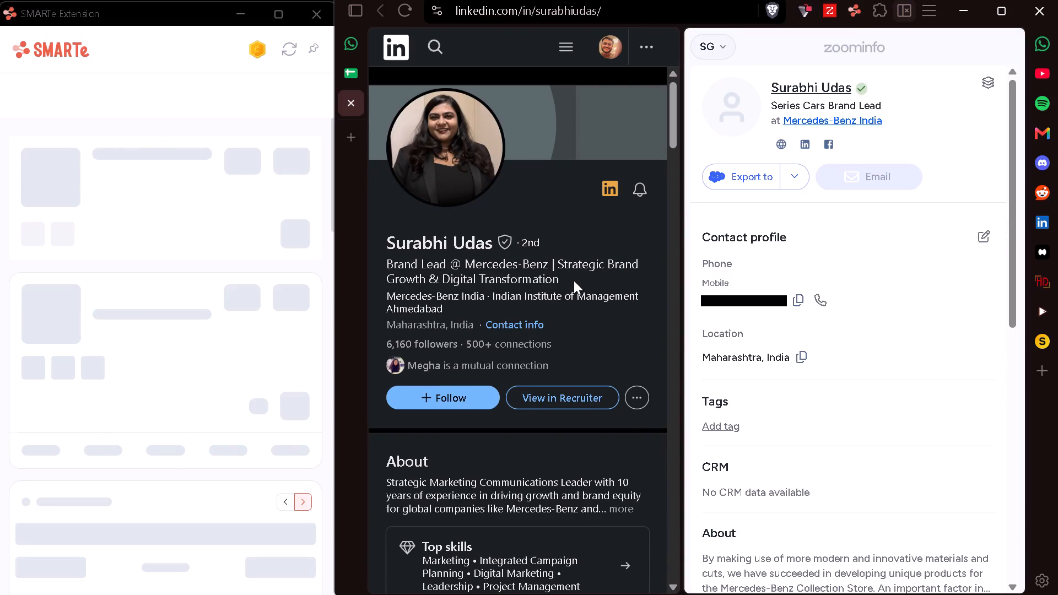
pyautogui.click(278, 241)
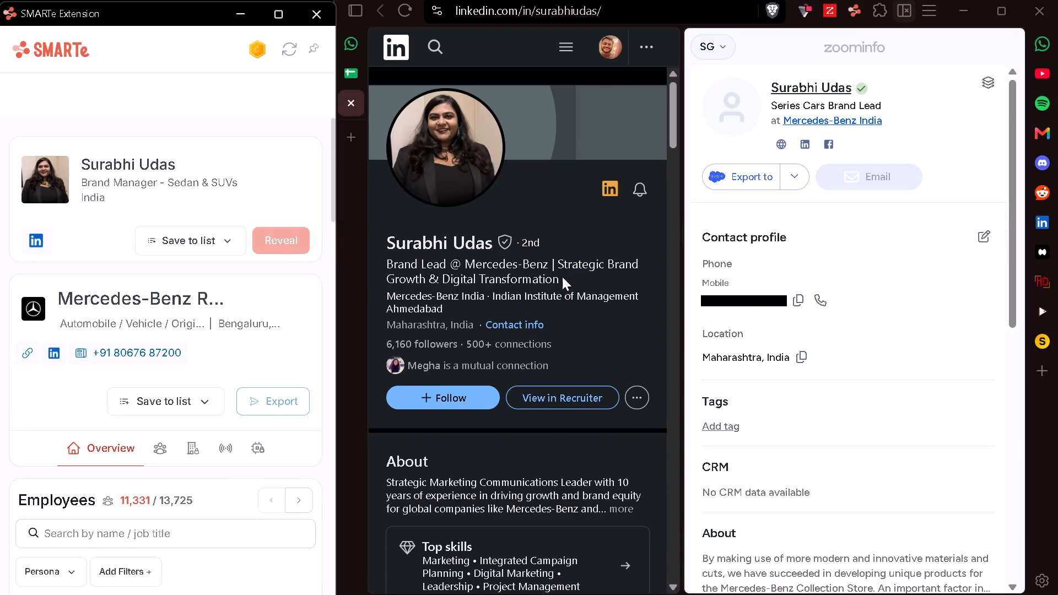
# Copy the row 70 lead's mobile number from ZoomInfo, close ZoomInfo, and paste the number into J70 of the leads sheet.
pyautogui.click(800, 308)
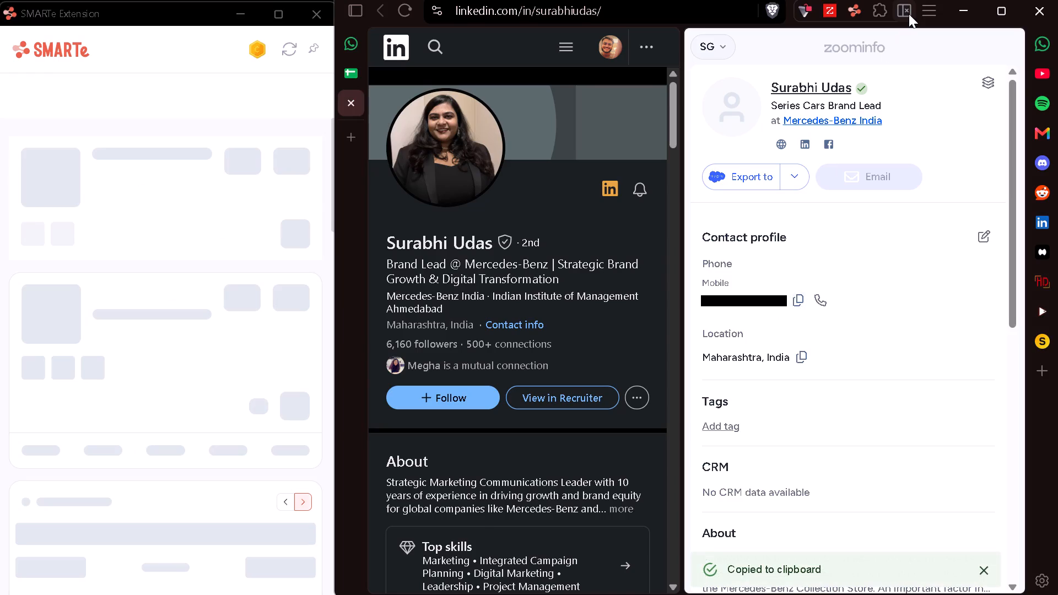
pyautogui.click(909, 14)
pyautogui.click(348, 80)
pyautogui.press('Right')
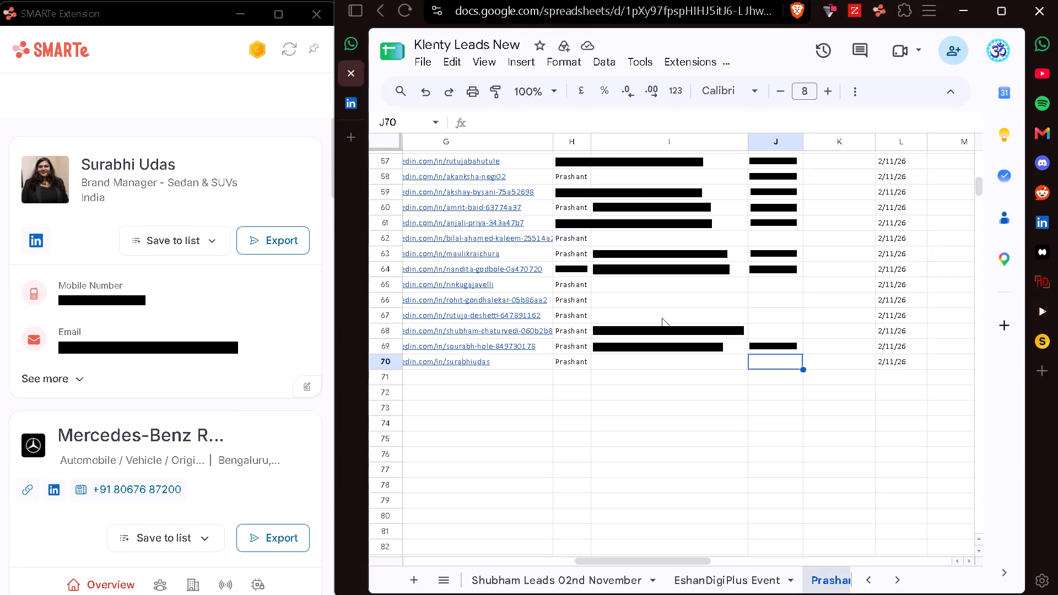
pyautogui.hotkey('ctrl', 'v')
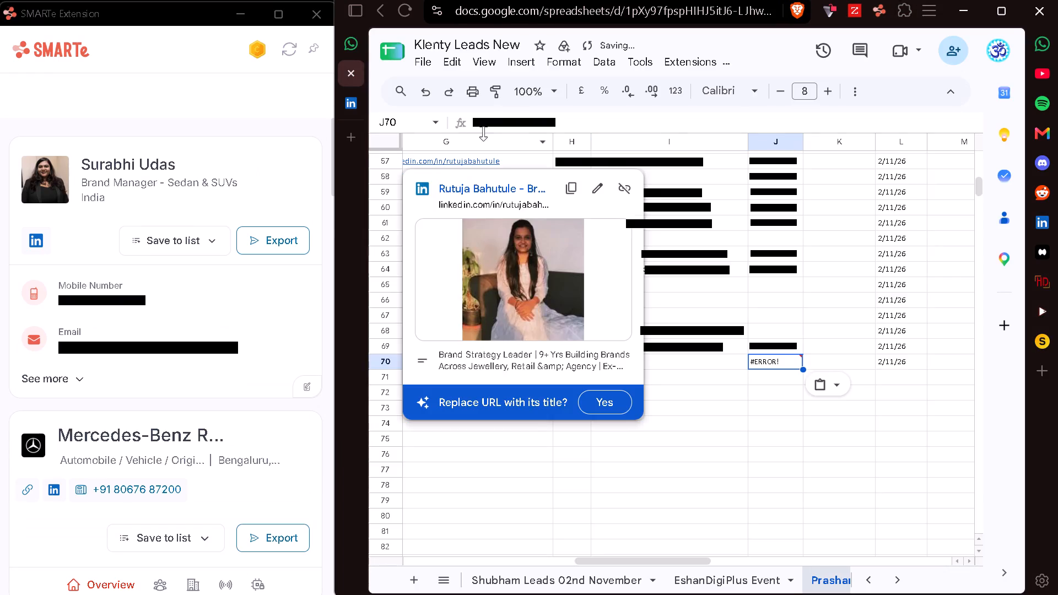
# Remove the leading characters from the mobile number in J70 so it is stored as a plain number.
pyautogui.click(496, 121)
pyautogui.press('BackSpace')
pyautogui.press('BackSpace')
pyautogui.press('BackSpace')
pyautogui.press('BackSpace')
pyautogui.press('BackSpace')
pyautogui.press('BackSpace')
pyautogui.press('BackSpace')
pyautogui.press('BackSpace')
pyautogui.press('BackSpace')
pyautogui.press('BackSpace')
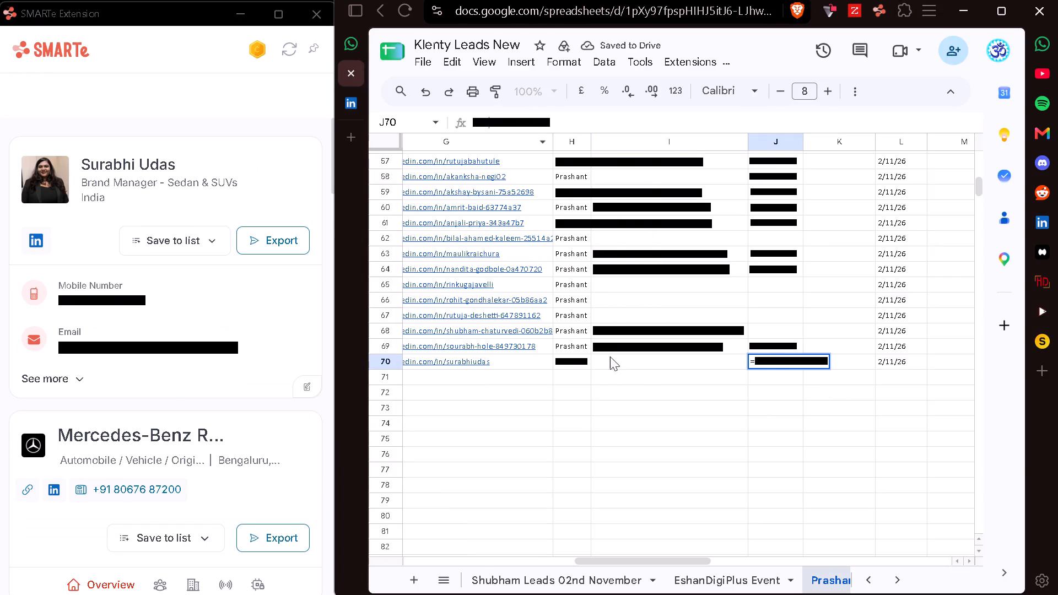
pyautogui.click(621, 365)
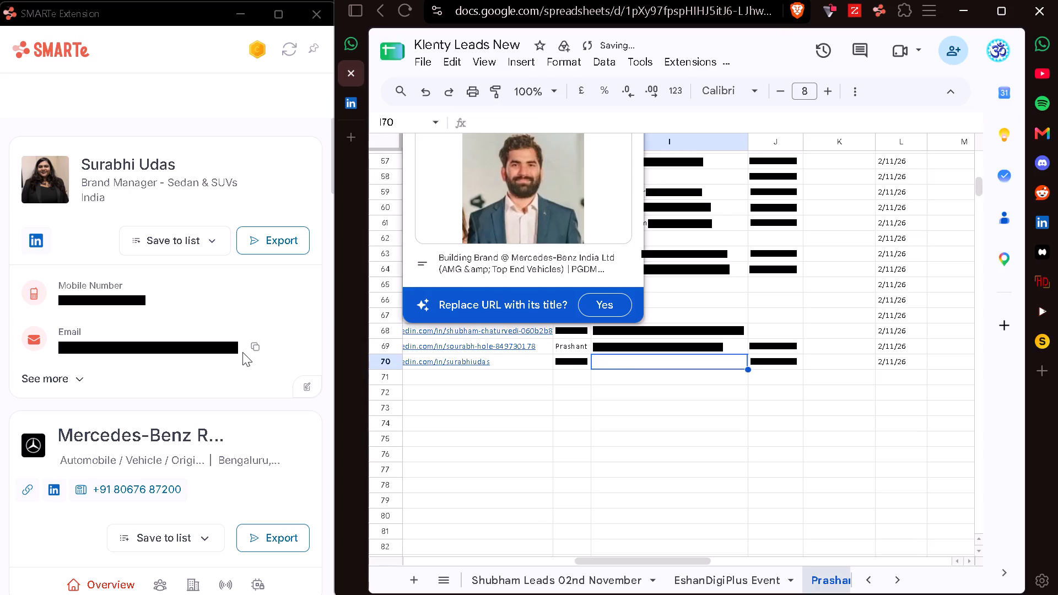
# Copy the row 70 lead's email from SMARTe and paste it into I70 of the leads sheet.
pyautogui.click(252, 349)
pyautogui.click(614, 363)
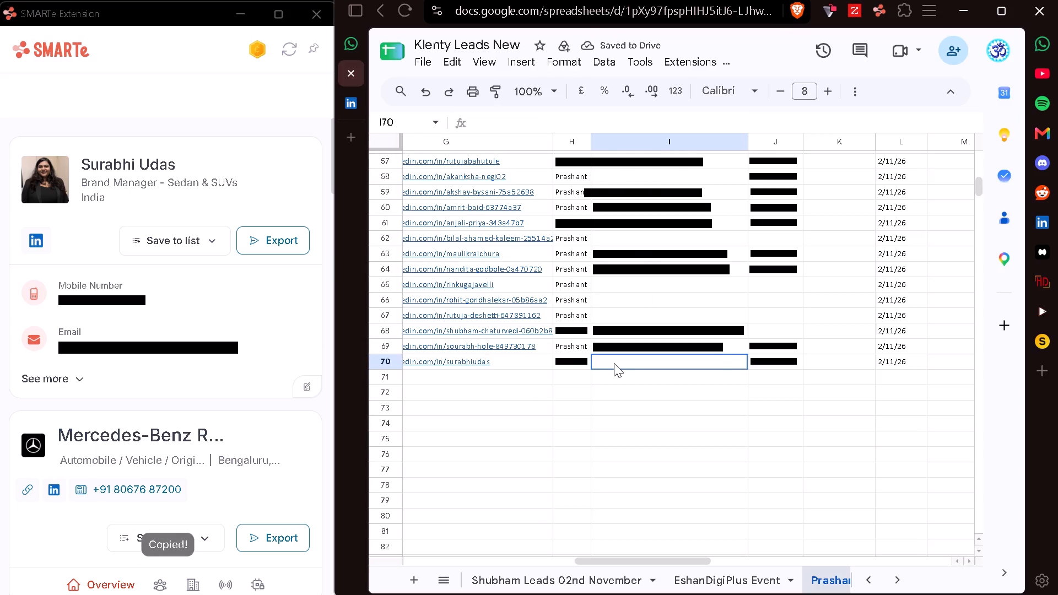
pyautogui.hotkey('ctrl', 'v')
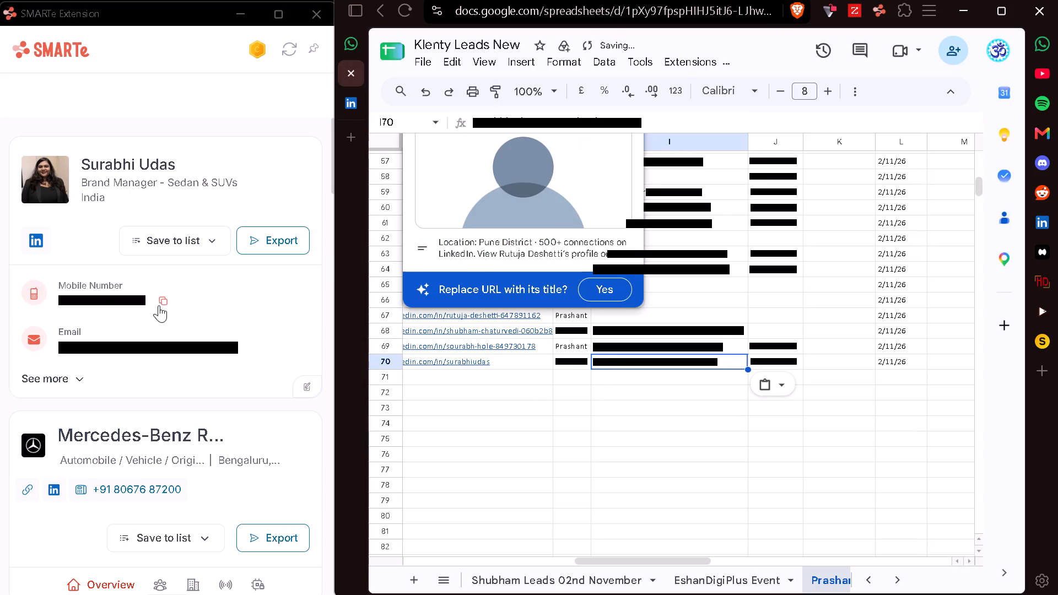
# Copy the row 70 lead's mobile number from SMARTe, close SMARTe, and paste the number into K70.
pyautogui.click(162, 302)
pyautogui.click(318, 21)
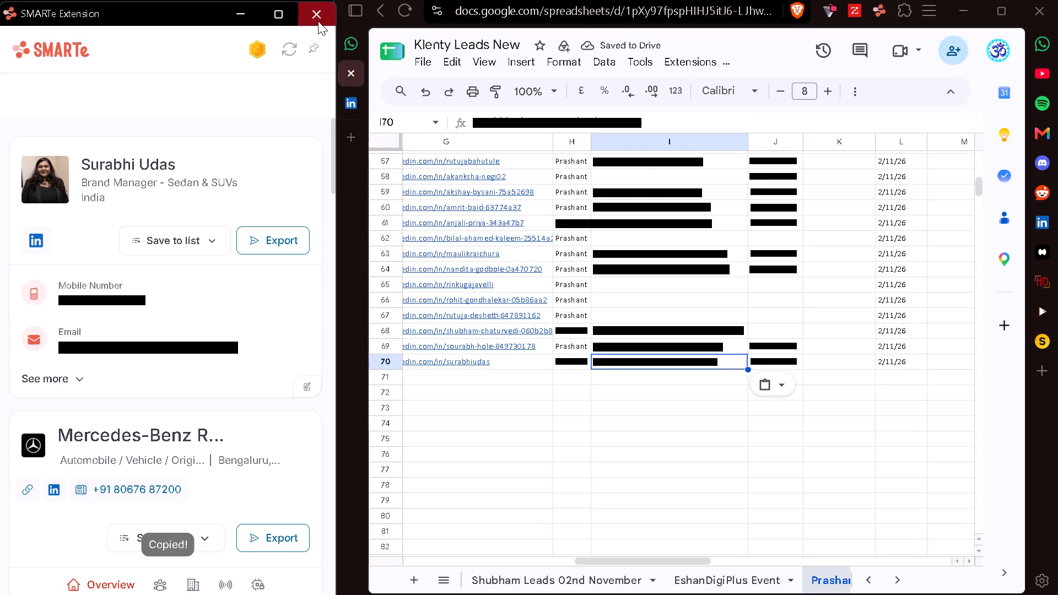
pyautogui.click(511, 371)
pyautogui.hotkey('ctrl', 'v')
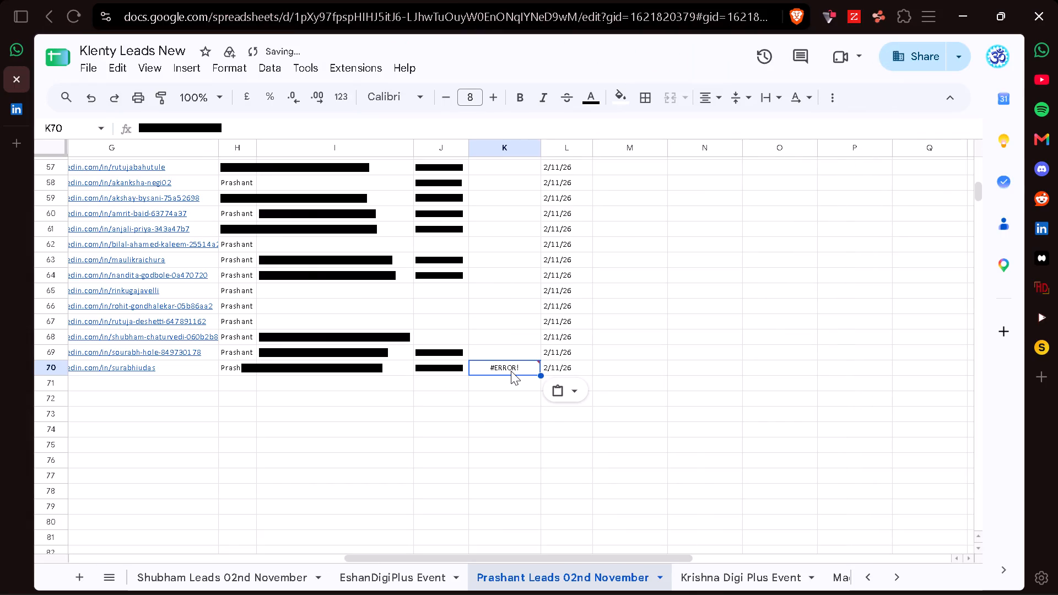
# Remove the leading characters from the mobile number in K70 so it is stored as a plain number.
pyautogui.click(160, 128)
pyautogui.press('BackSpace')
pyautogui.press('BackSpace')
pyautogui.press('BackSpace')
pyautogui.press('BackSpace')
pyautogui.press('BackSpace')
pyautogui.press('BackSpace')
pyautogui.press('BackSpace')
pyautogui.press('BackSpace')
pyautogui.press('BackSpace')
pyautogui.press('BackSpace')
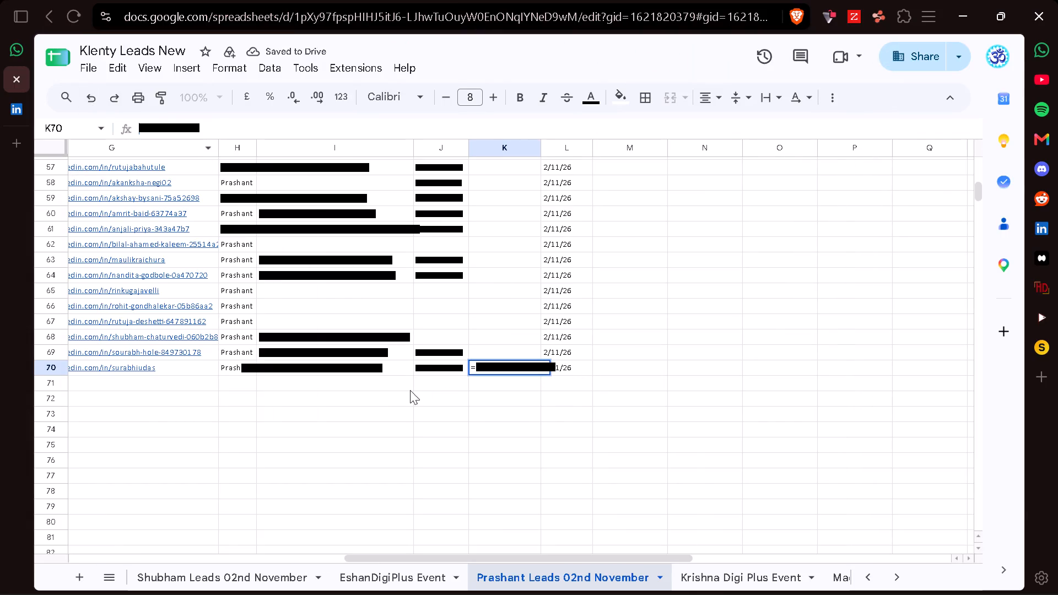
pyautogui.click(355, 387)
# Select the whole Prashant Leads 02nd November sheet and fit all column widths to their content.
pyautogui.hscroll(6, 355, 387)
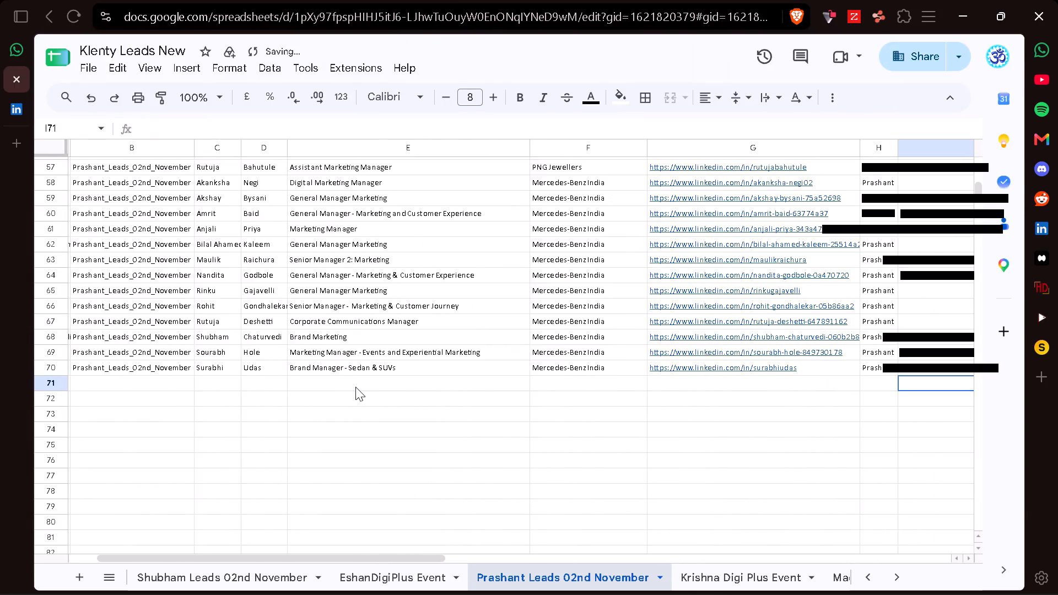
pyautogui.scroll(9, 355, 387)
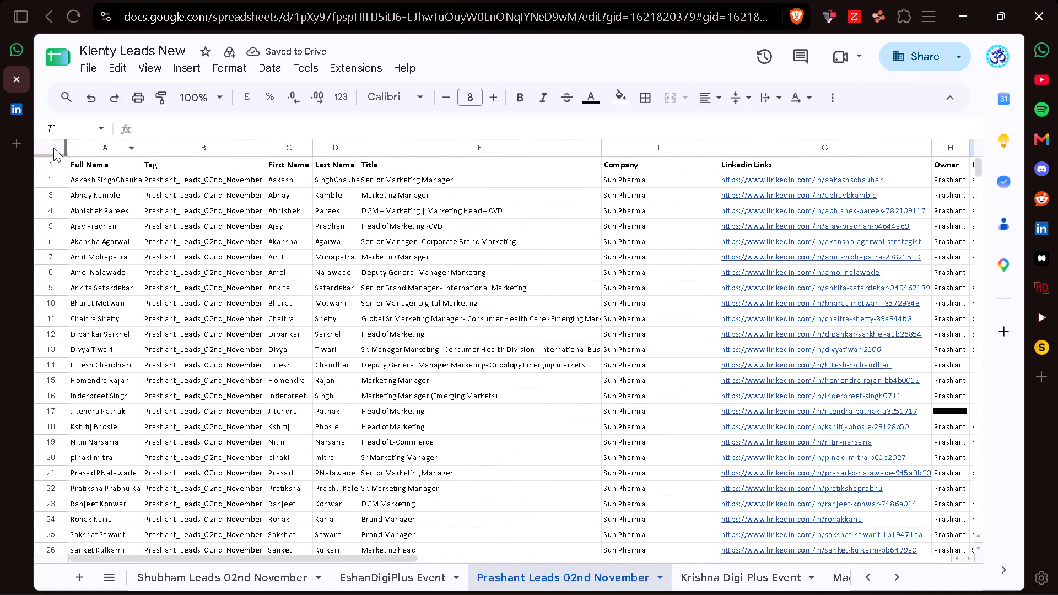
pyautogui.click(53, 148)
pyautogui.doubleClick(142, 148)
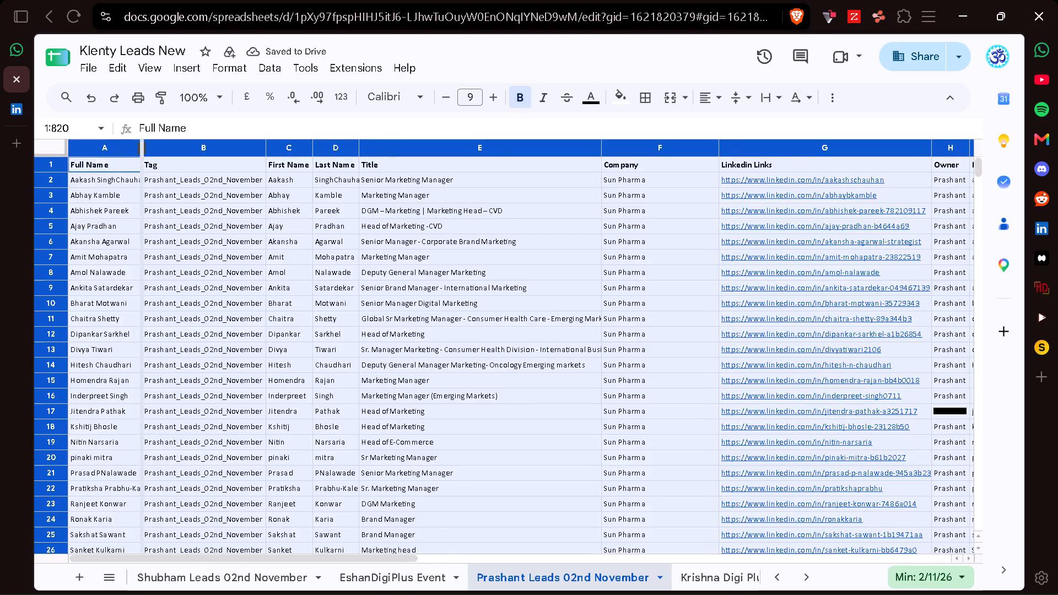
# Set the vertical alignment of all cells to middle, check the lead rows, and clear the whole-sheet selection by selecting A71.
pyautogui.click(727, 95)
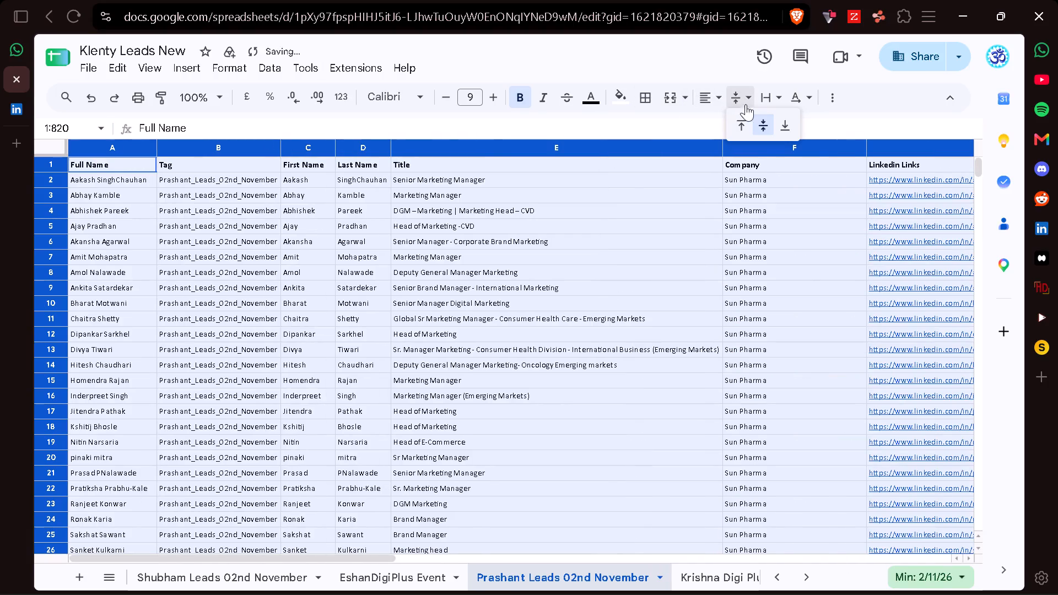
pyautogui.click(765, 116)
pyautogui.scroll(-6, 649, 232)
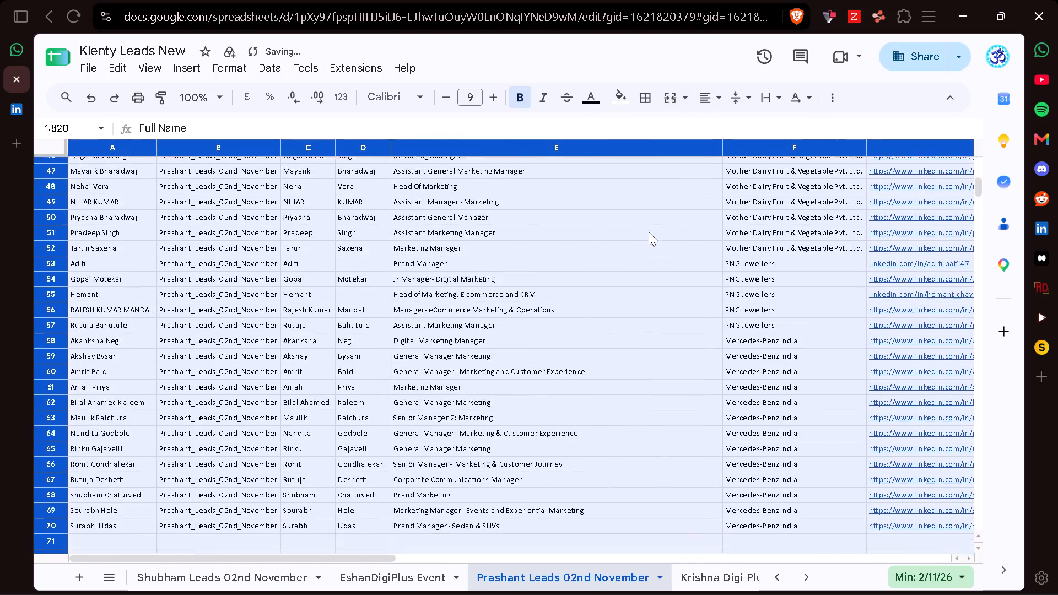
pyautogui.scroll(2, 563, 304)
pyautogui.scroll(-4, 563, 304)
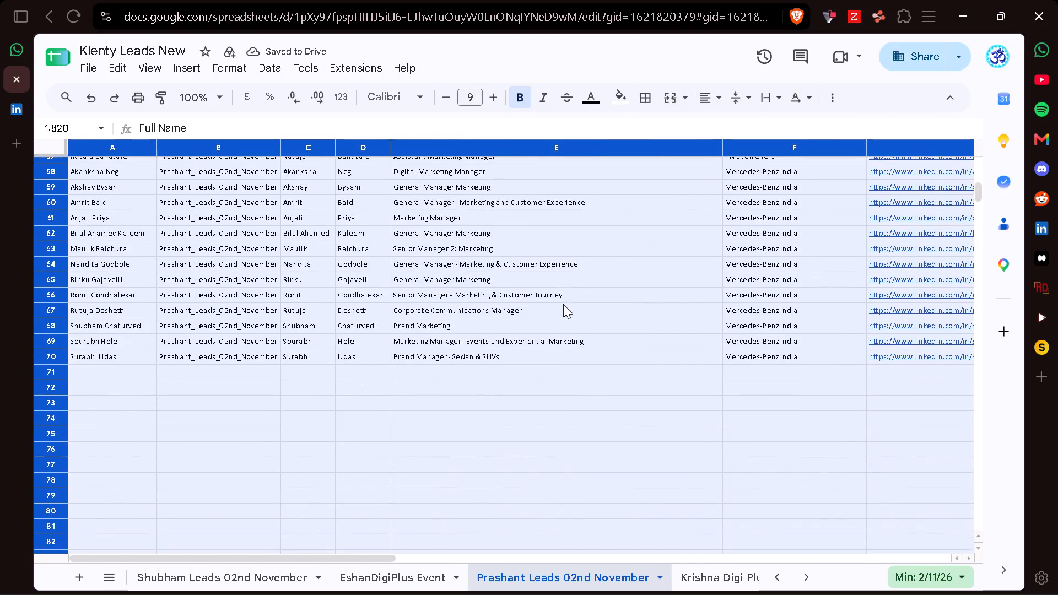
pyautogui.click(110, 377)
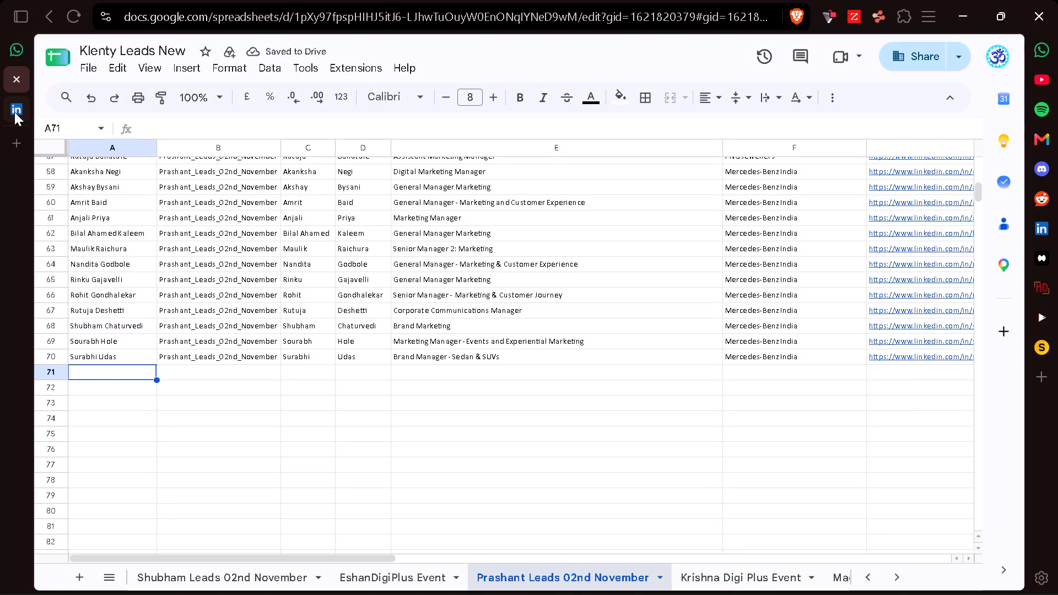
# Check the network and notifications pages on LinkedIn, and close the LinkedIn tab to return to the leads sheet.
pyautogui.click(14, 112)
pyautogui.click(182, 42)
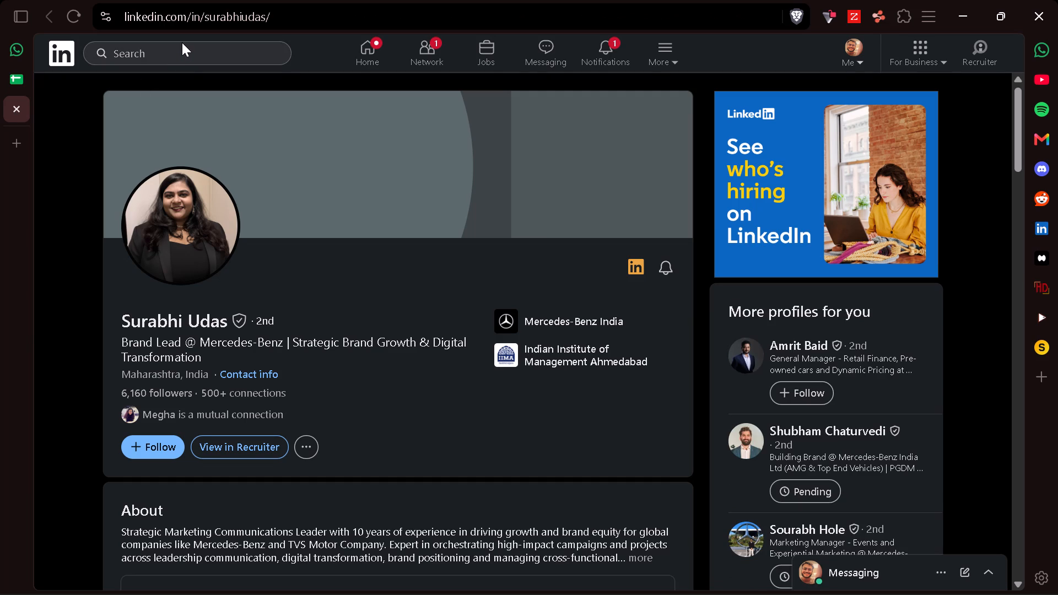
pyautogui.click(192, 54)
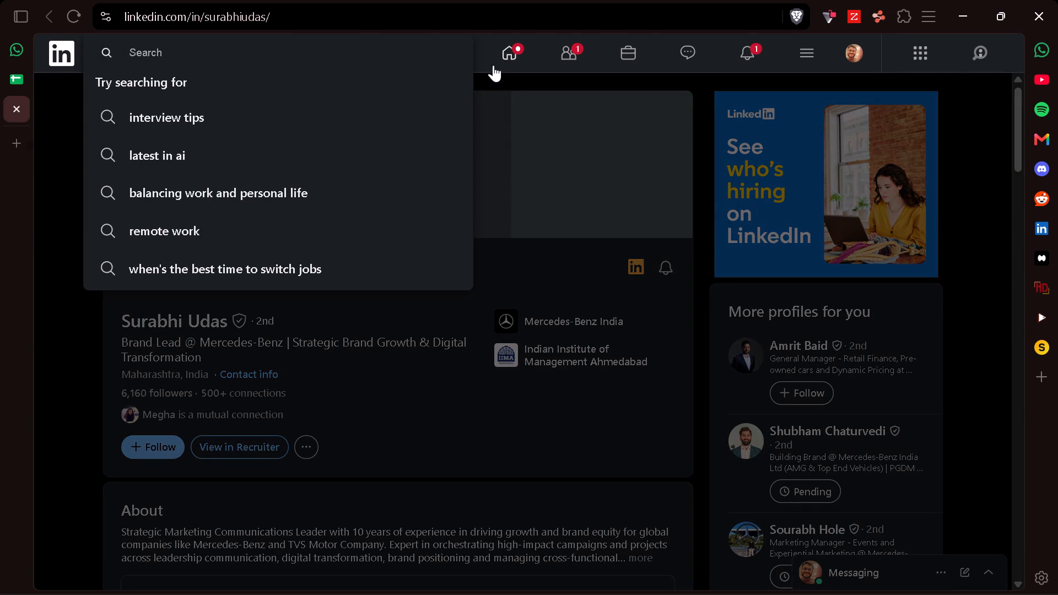
pyautogui.click(579, 53)
pyautogui.click(428, 40)
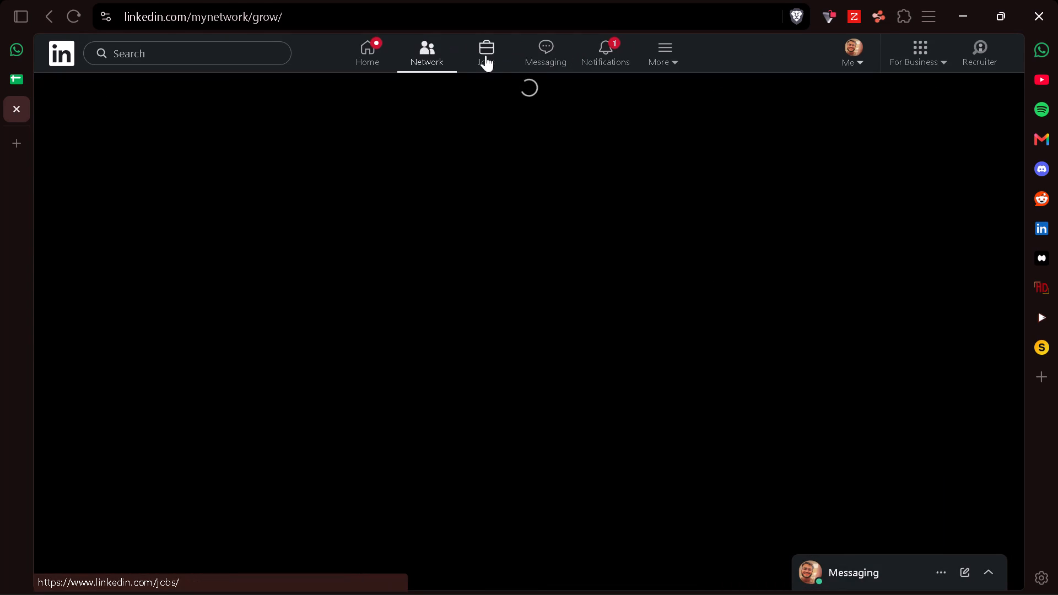
pyautogui.click(616, 48)
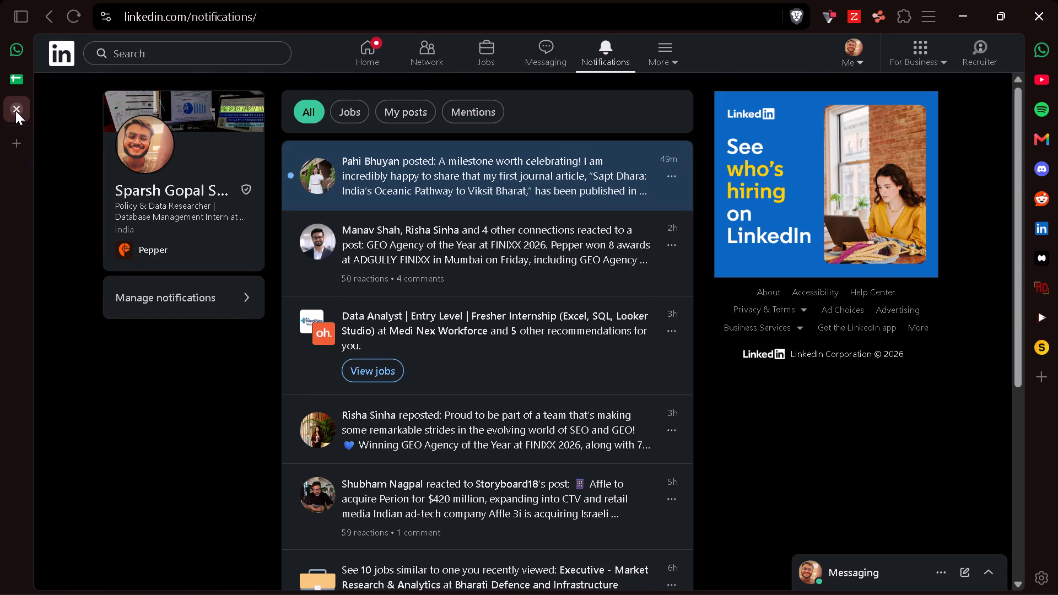
pyautogui.click(15, 111)
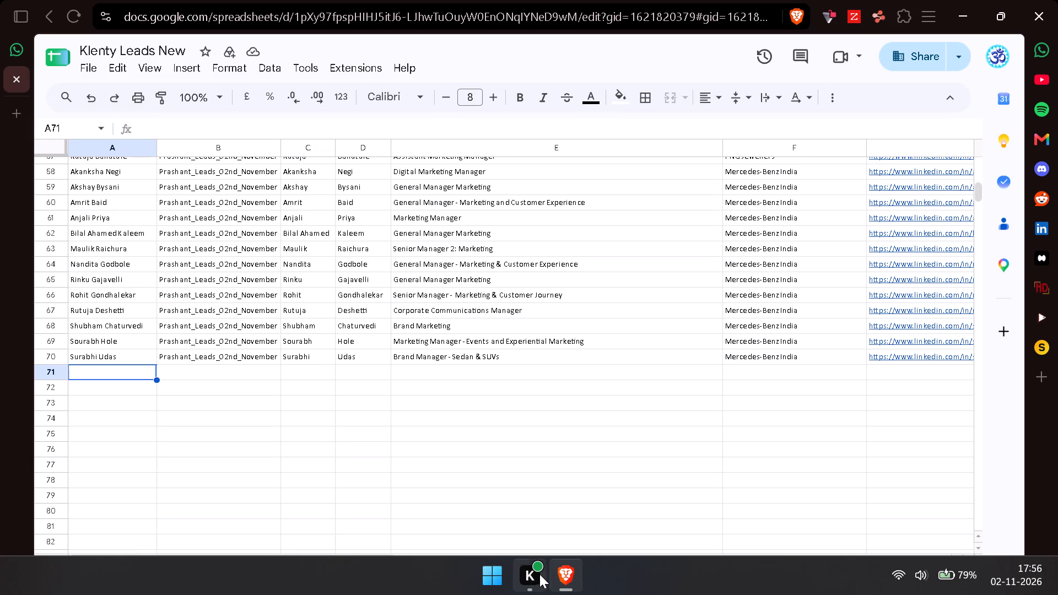